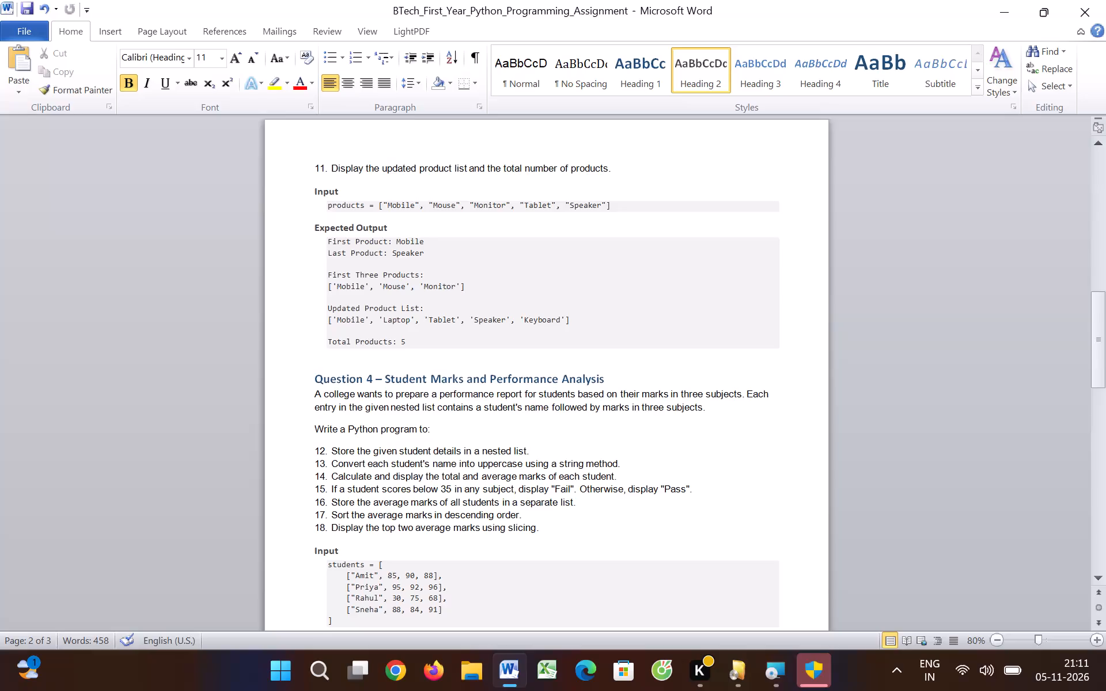
Look through the questions in the Python programming assignment document.
scroll(656, 348, down, 2)
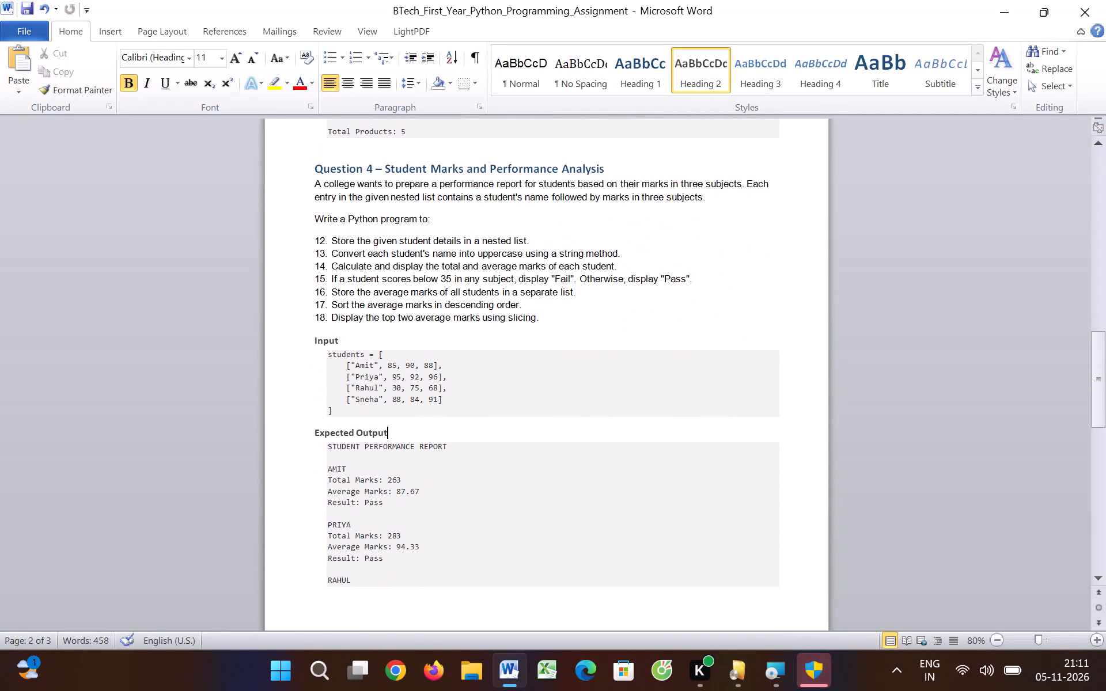
scroll(656, 348, down, 1)
scroll(656, 348, up, 10)
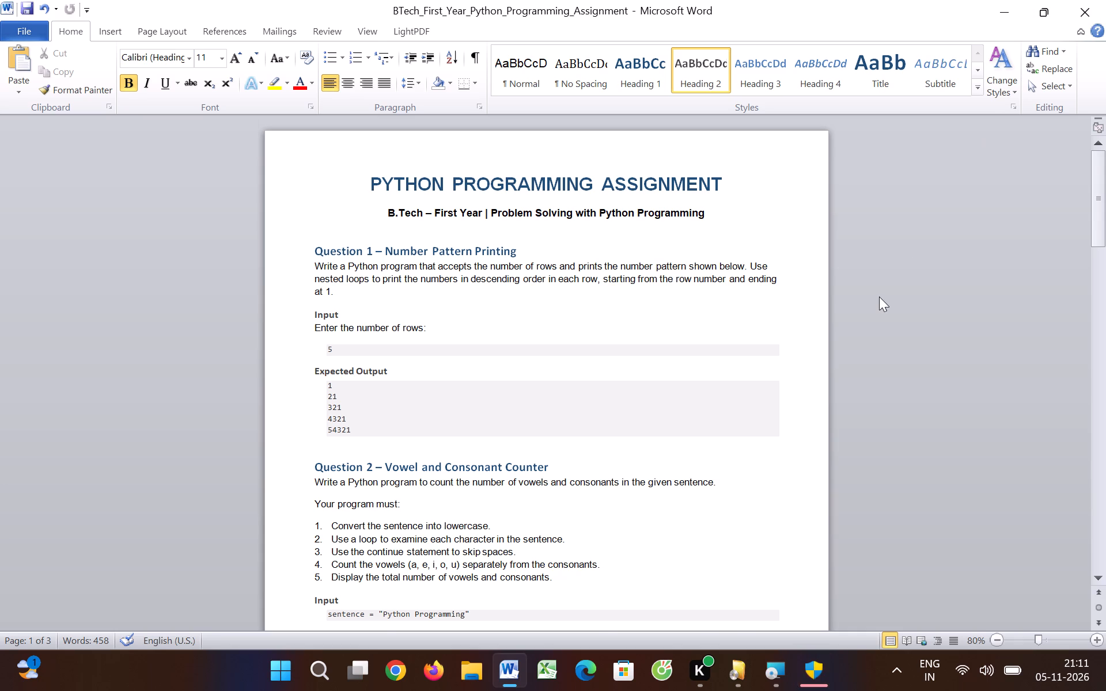
scroll(879, 297, down, 2)
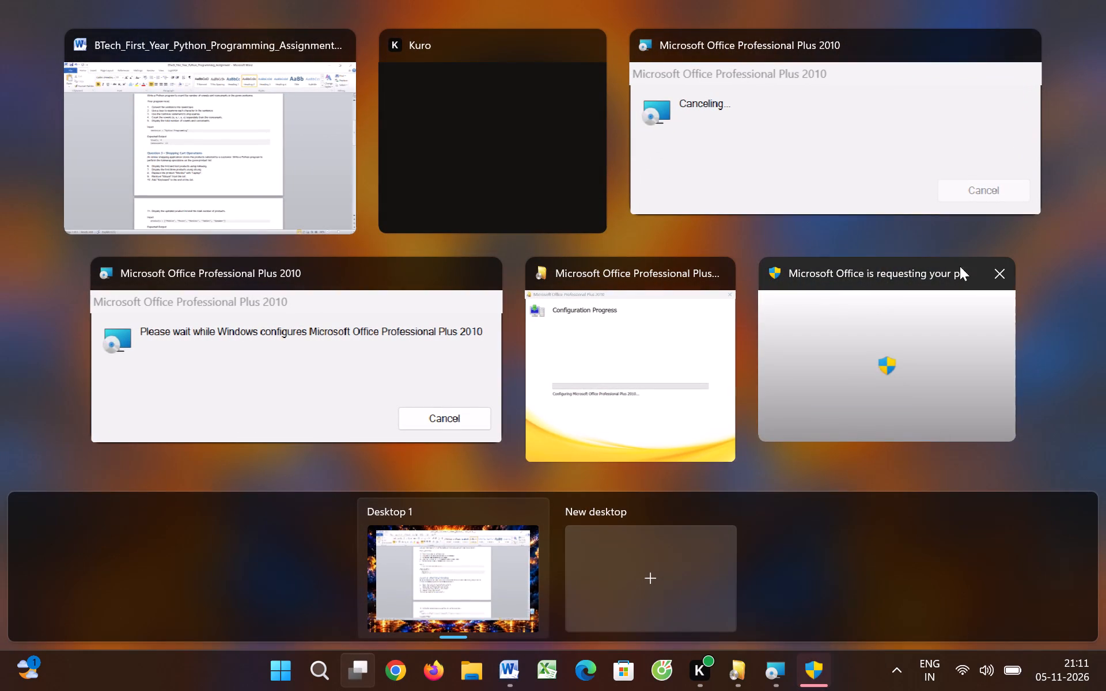
Close the Office permission request and try to close the Office Professional Plus 2010 setup windows.
click(996, 279)
click(862, 269)
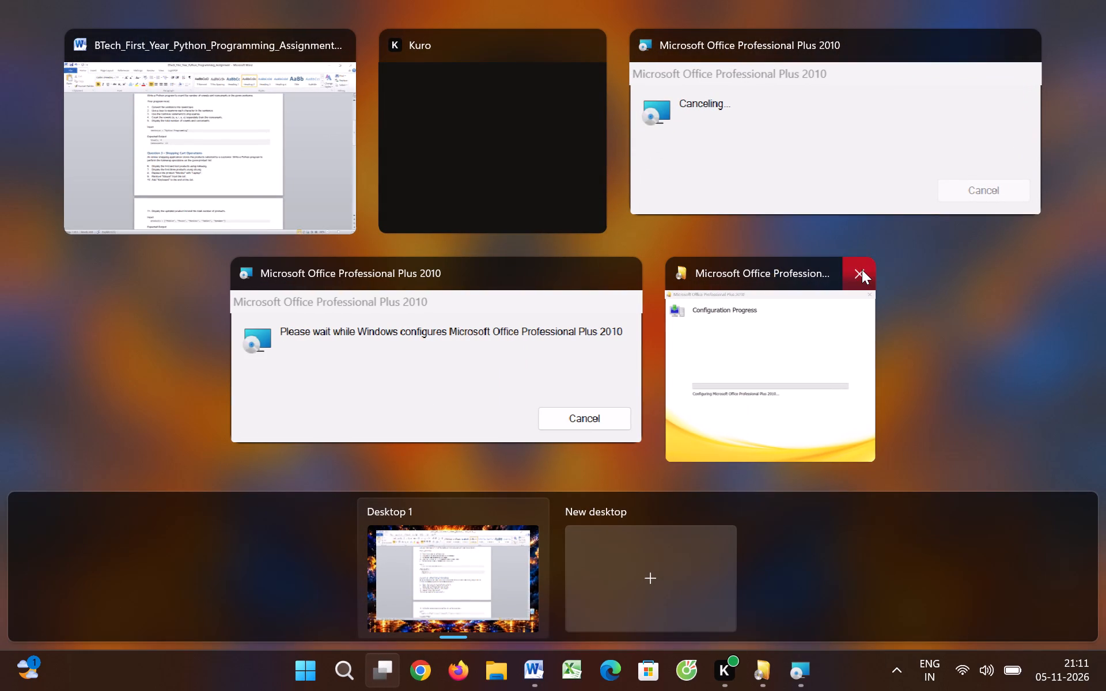
click(620, 267)
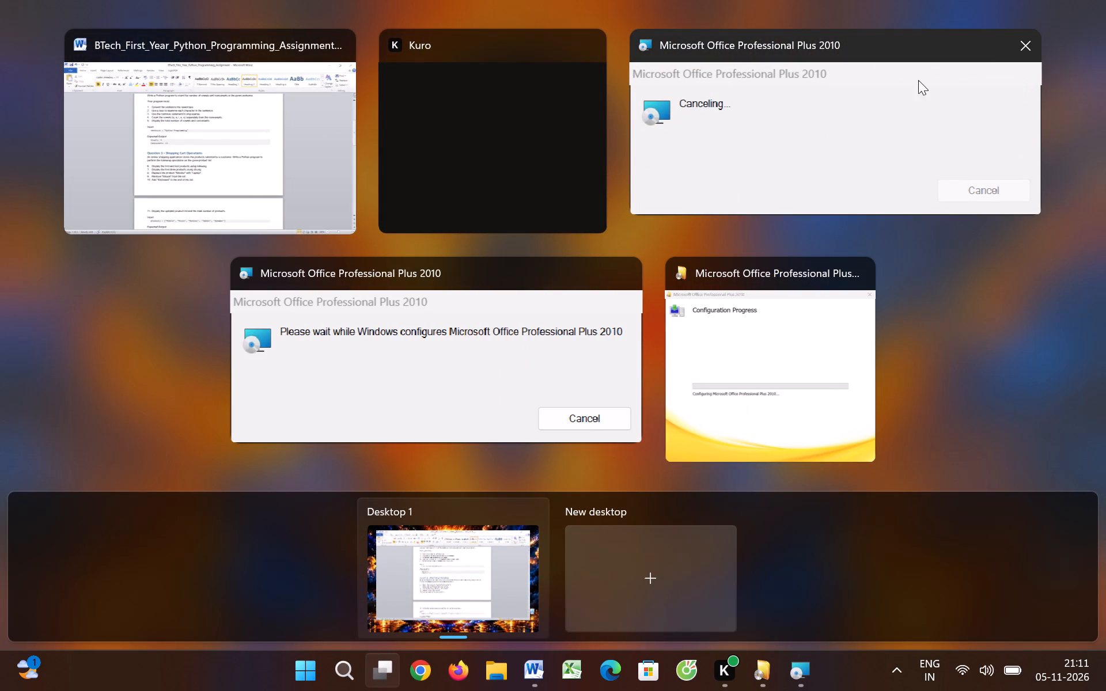
click(1017, 39)
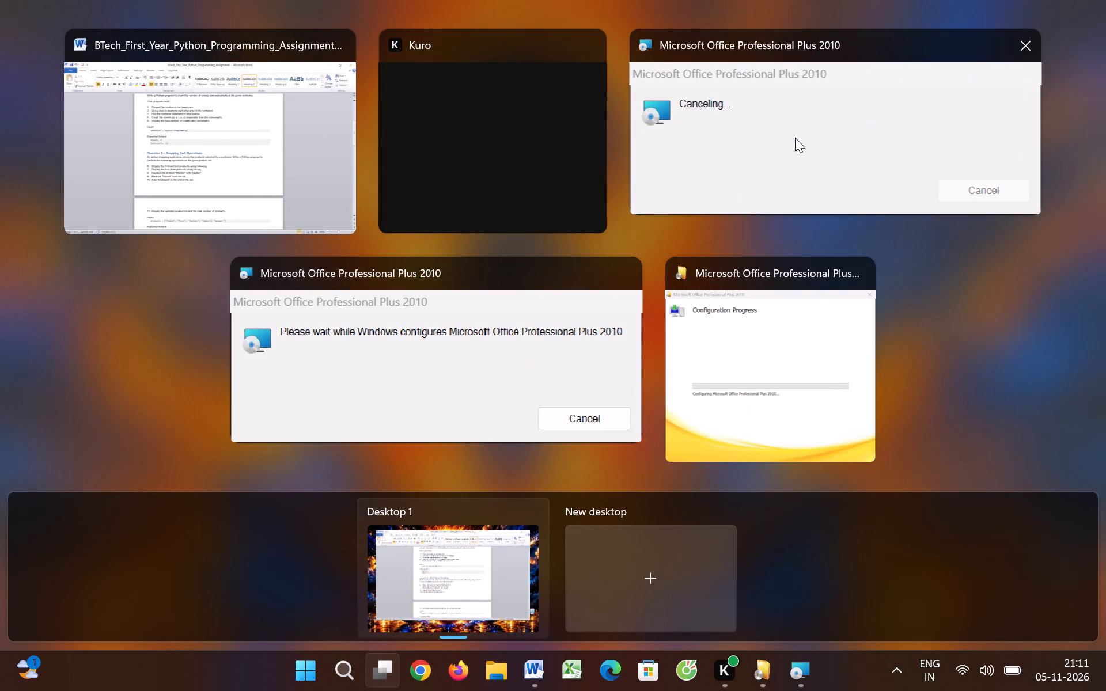
Bring up the Office 2010 installer window being cancelled and dismiss its dialog and the Word repair notice.
click(795, 138)
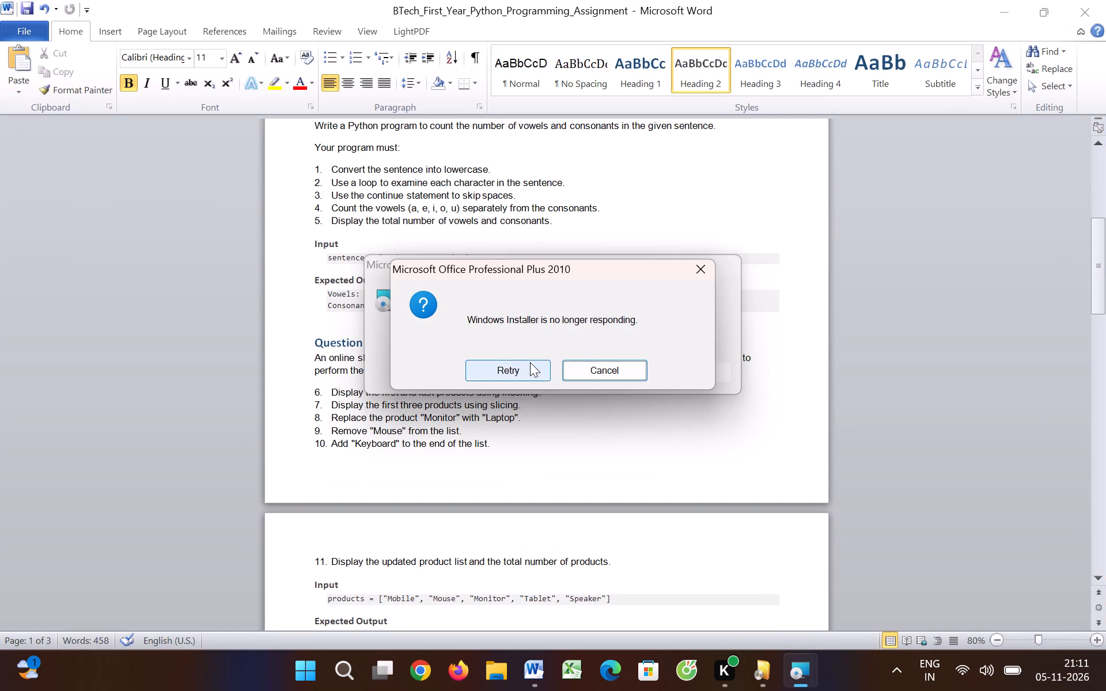
click(530, 362)
click(567, 373)
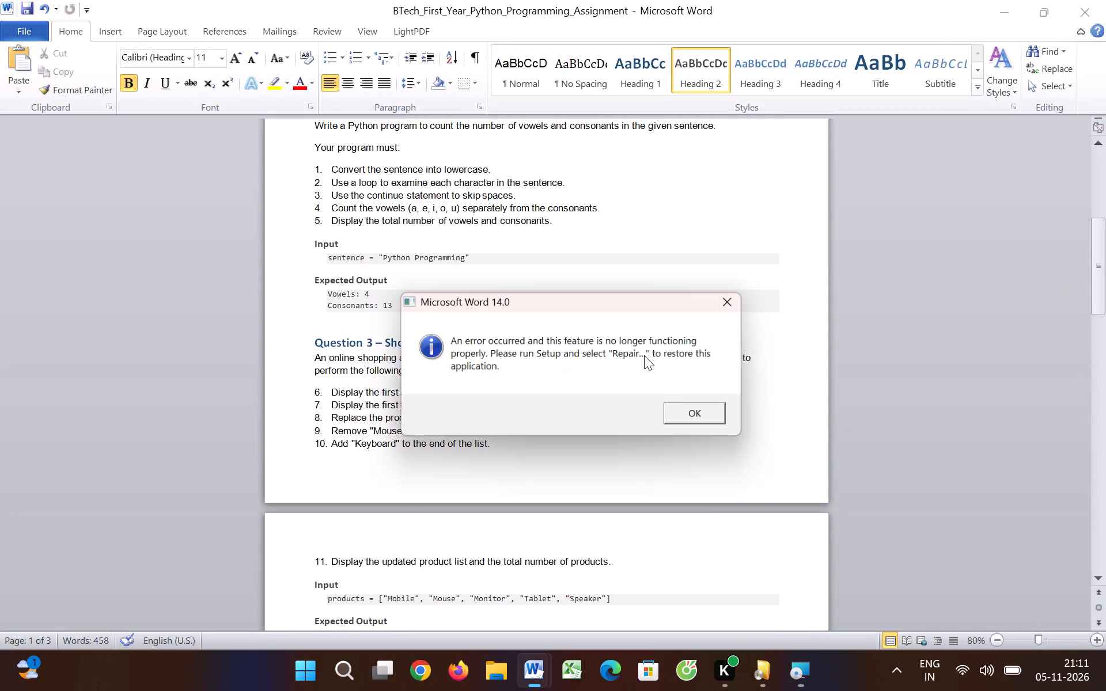
click(703, 412)
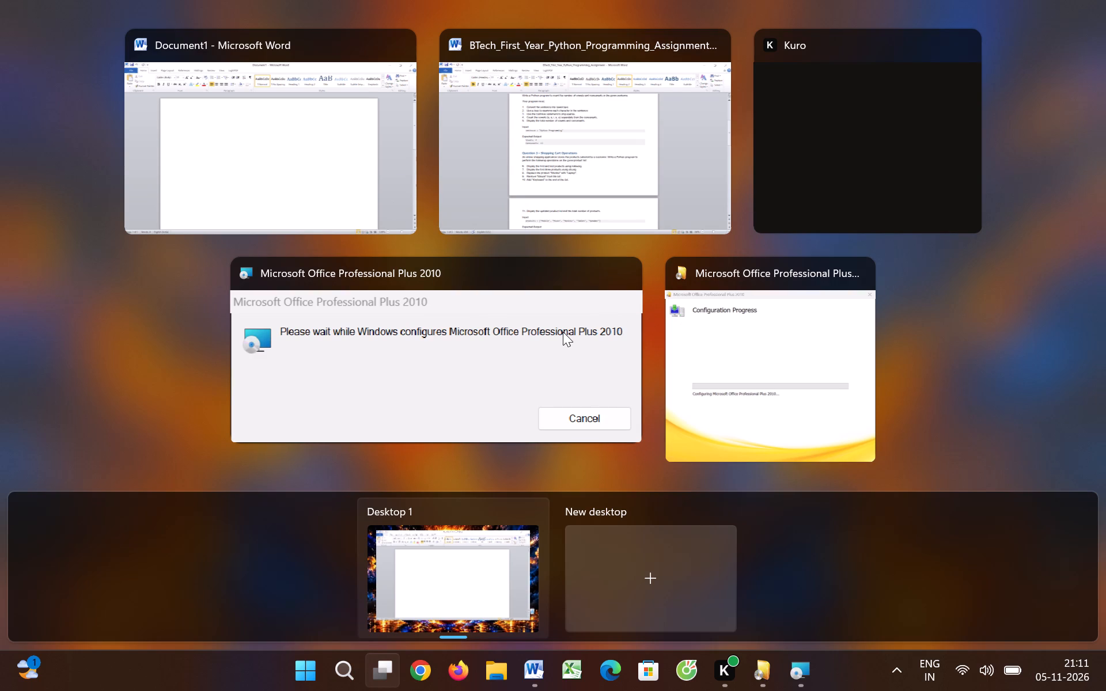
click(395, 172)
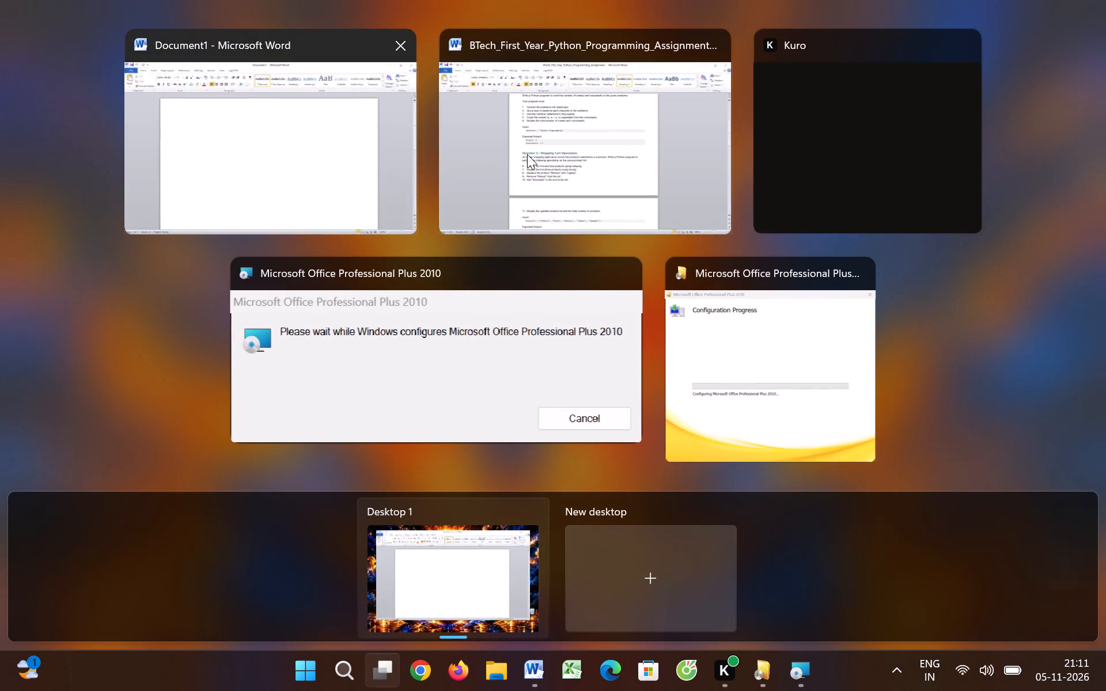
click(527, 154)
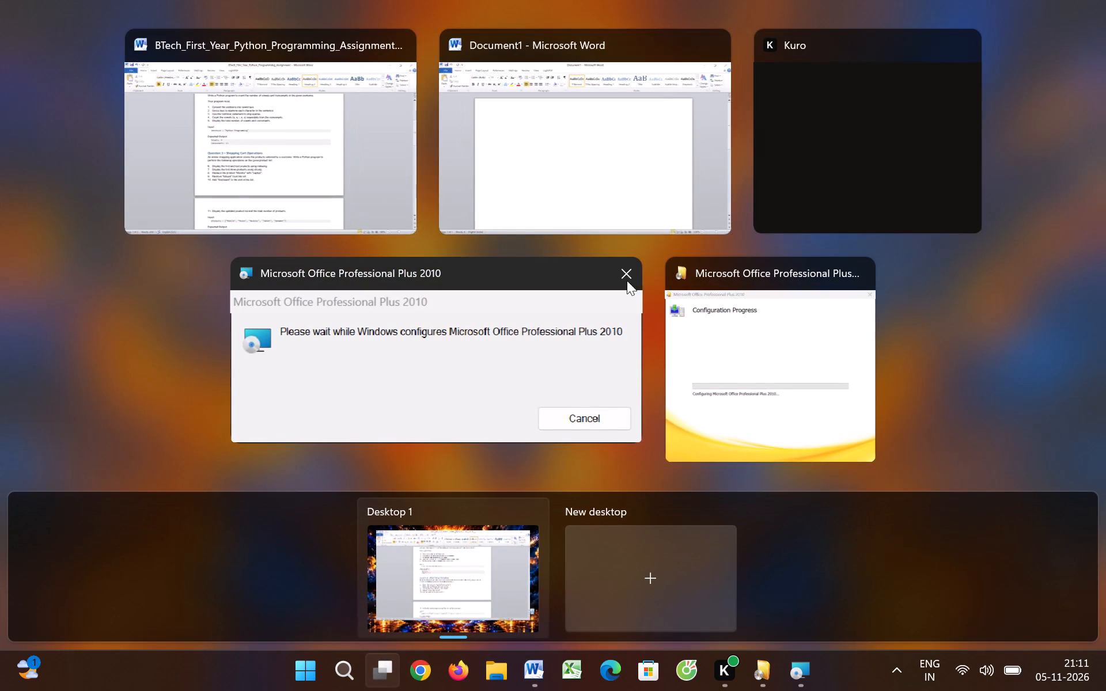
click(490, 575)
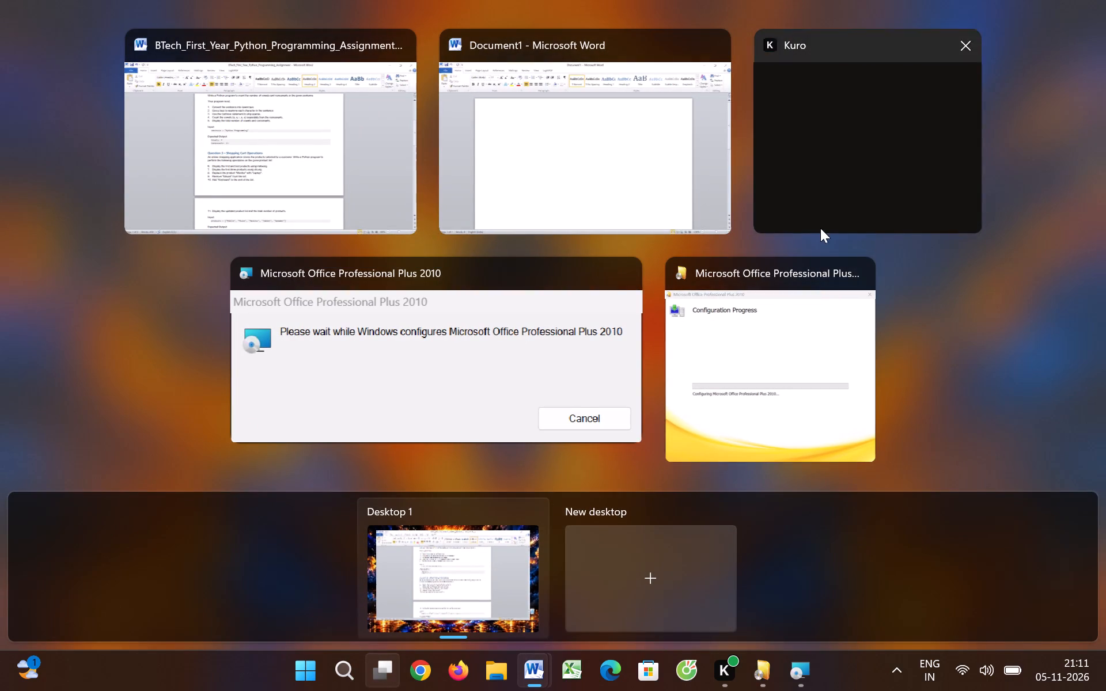
Try to close the Office Professional Plus 2010 configuration windows and cancel the installer's error dialog.
click(860, 270)
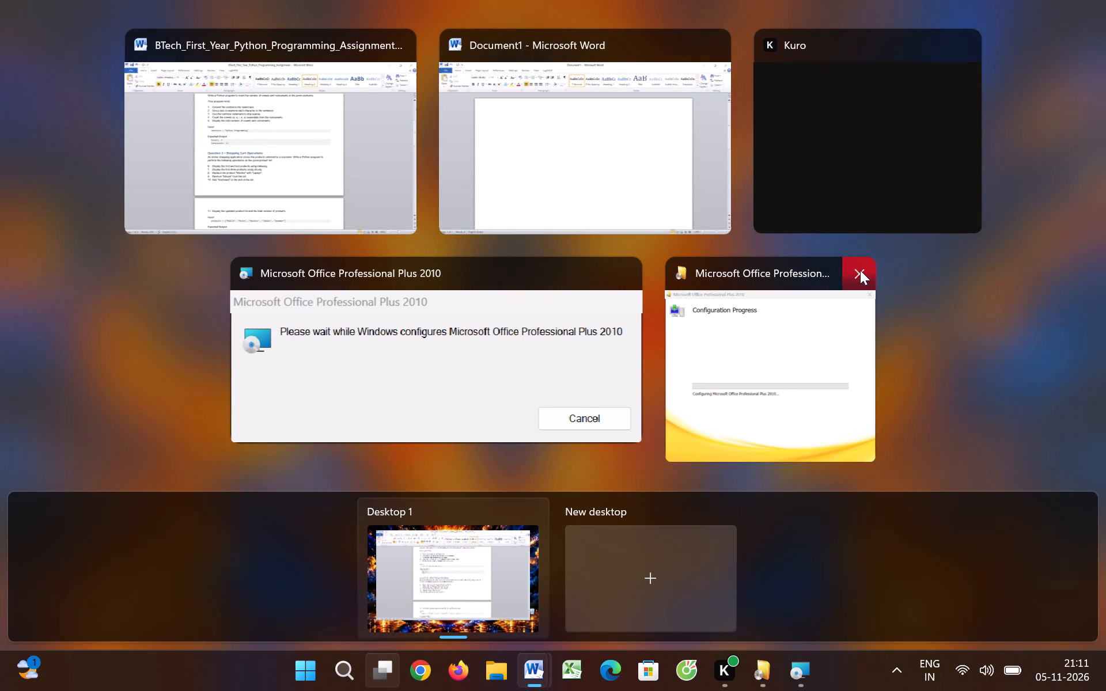
click(631, 272)
click(592, 313)
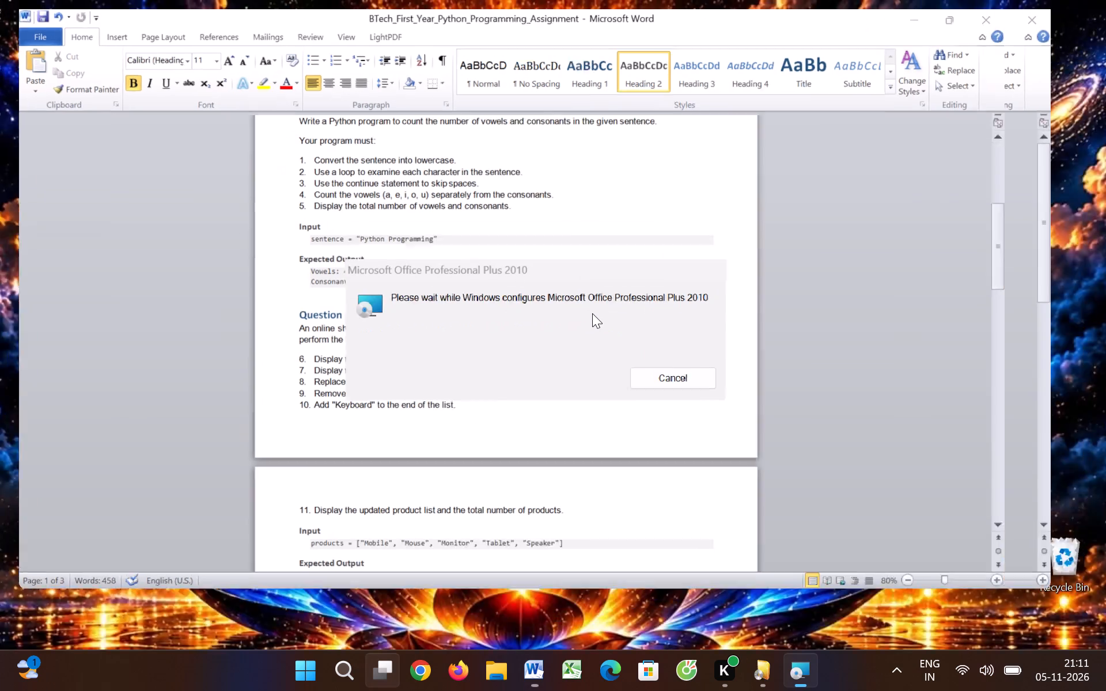
click(605, 366)
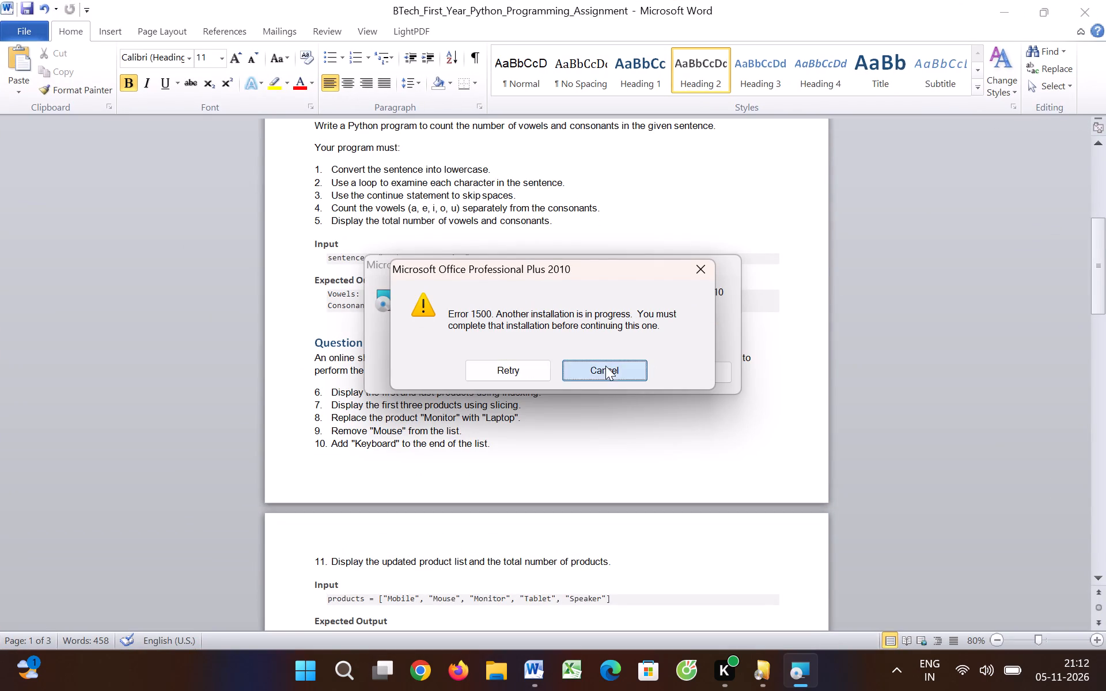
click(605, 366)
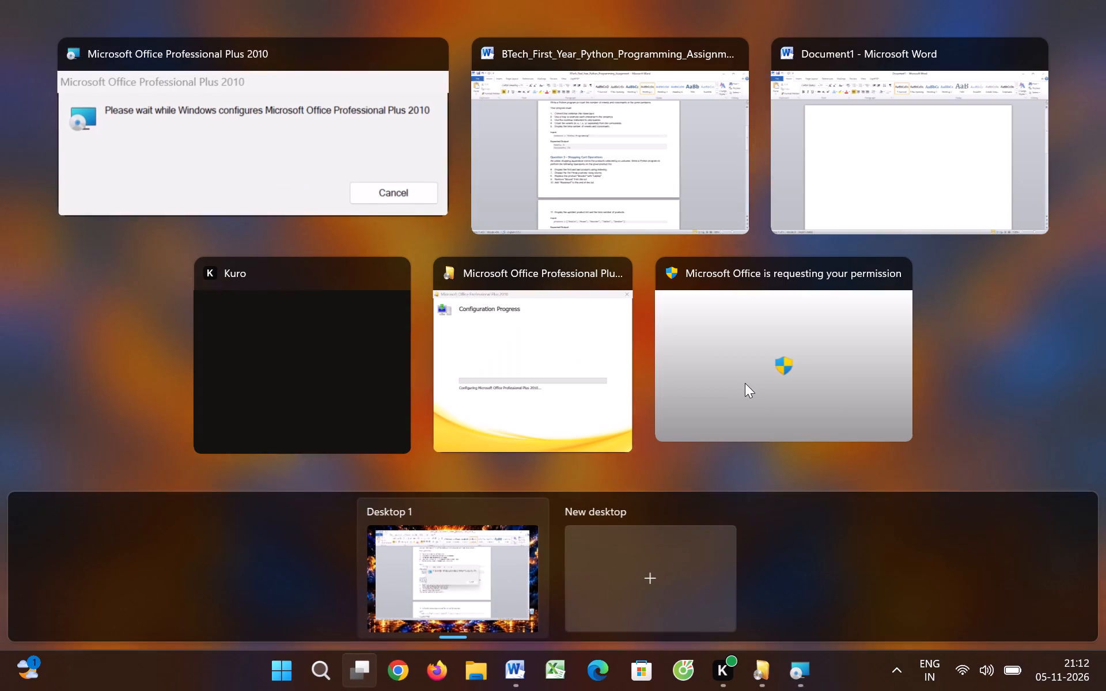
Cancel the Office Professional Plus 2010 configuration and close its permission request.
click(437, 49)
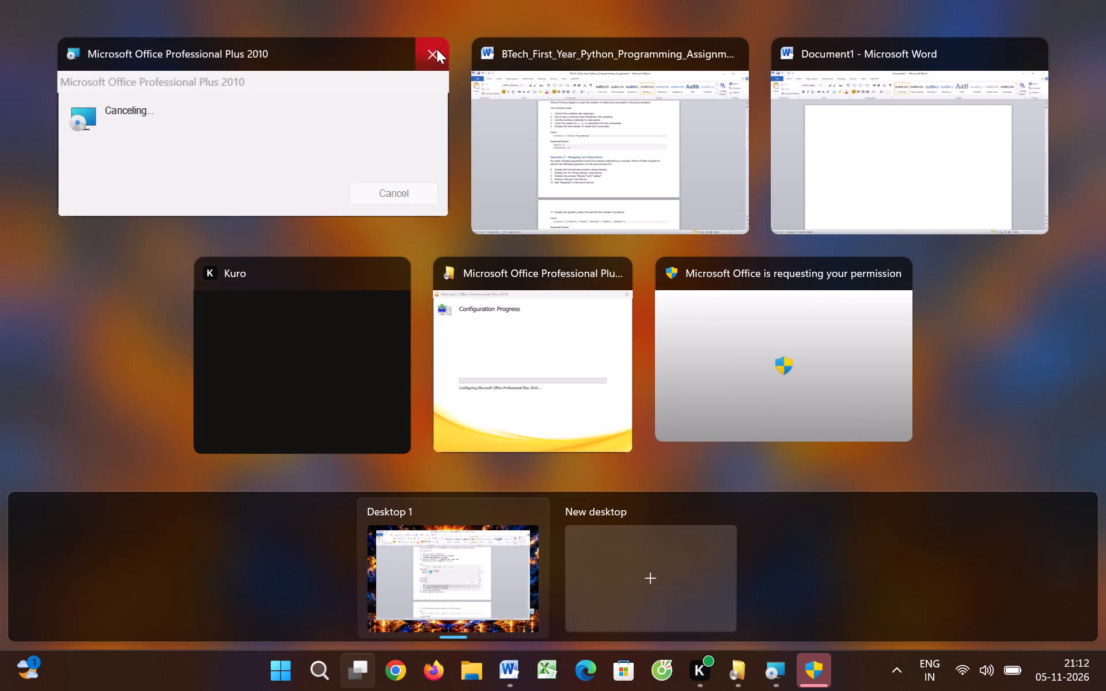
double_click(437, 49)
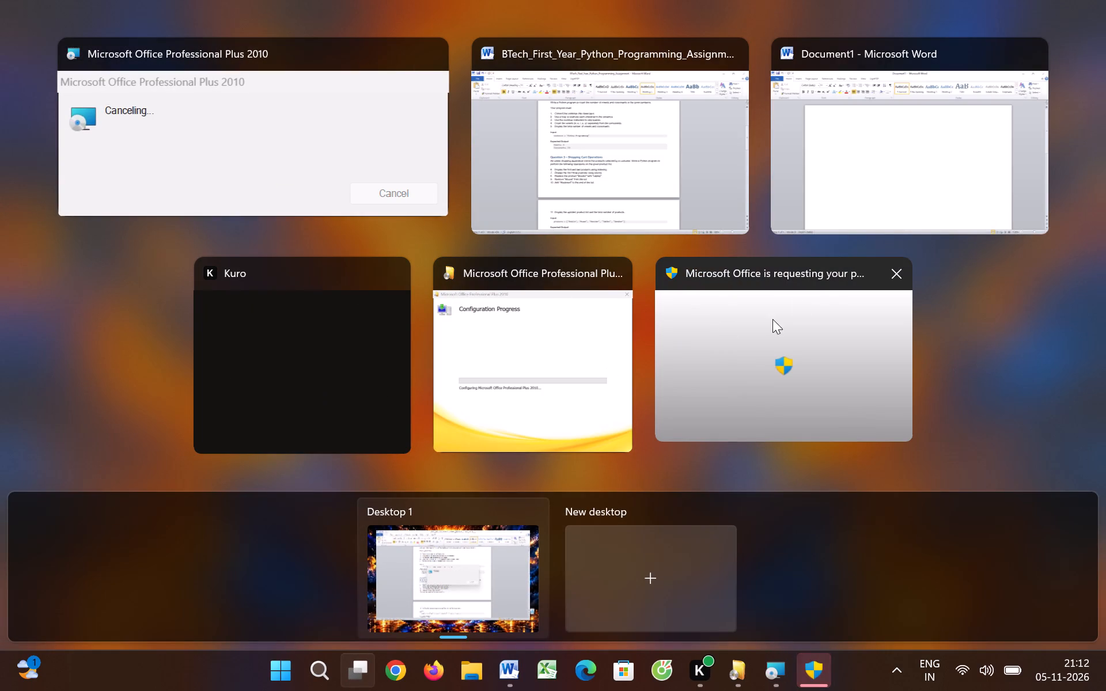
click(897, 268)
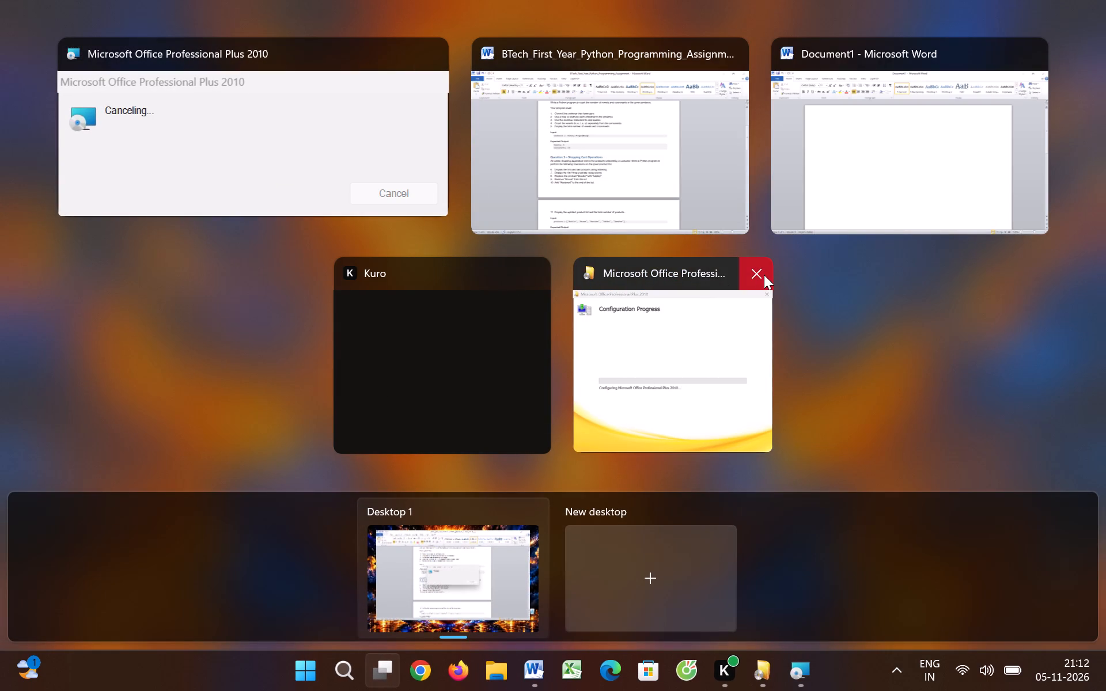
click(764, 275)
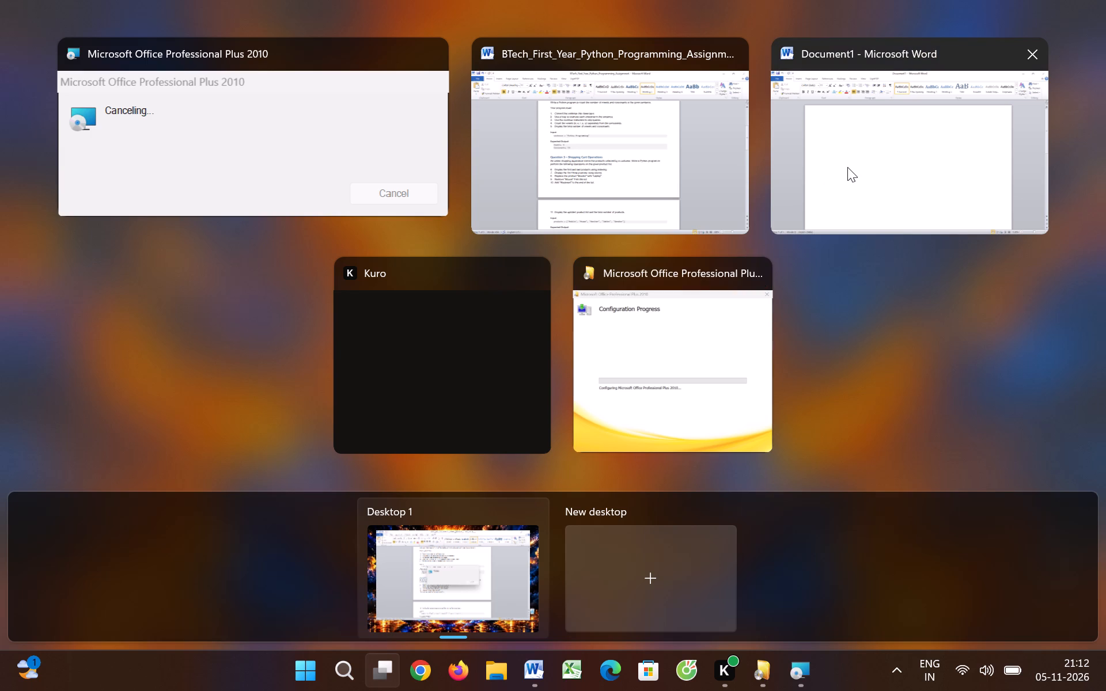
From the blank Document1 window, open the recent document Assignment-1 Template-AIML-1B and review its student details and question tables.
click(847, 167)
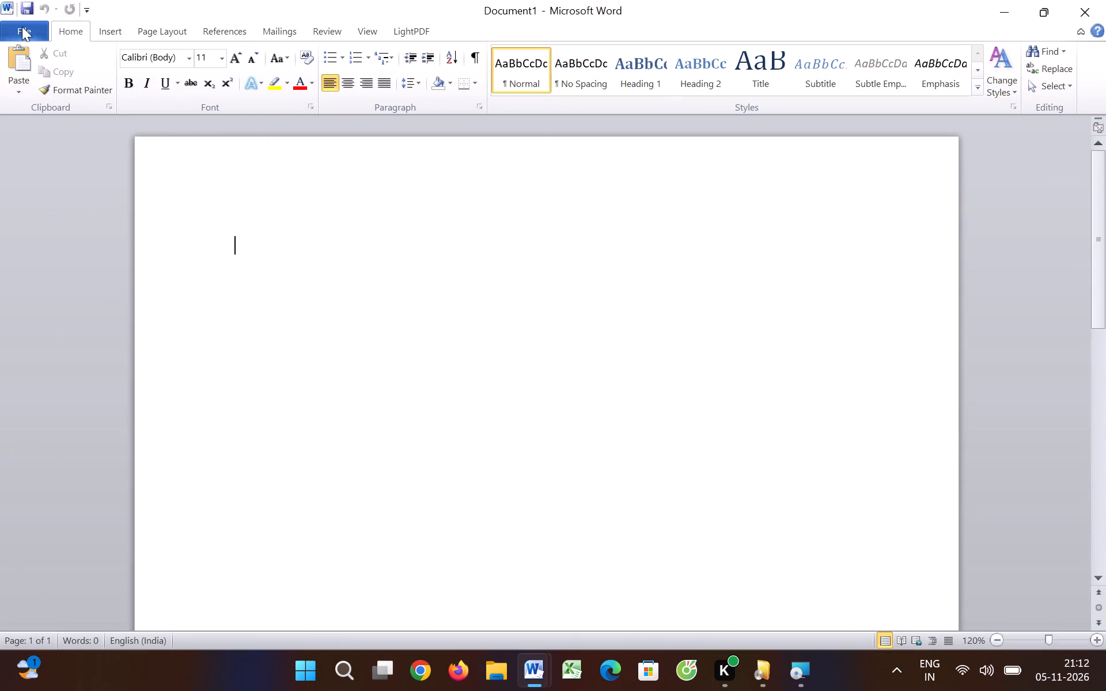
click(22, 26)
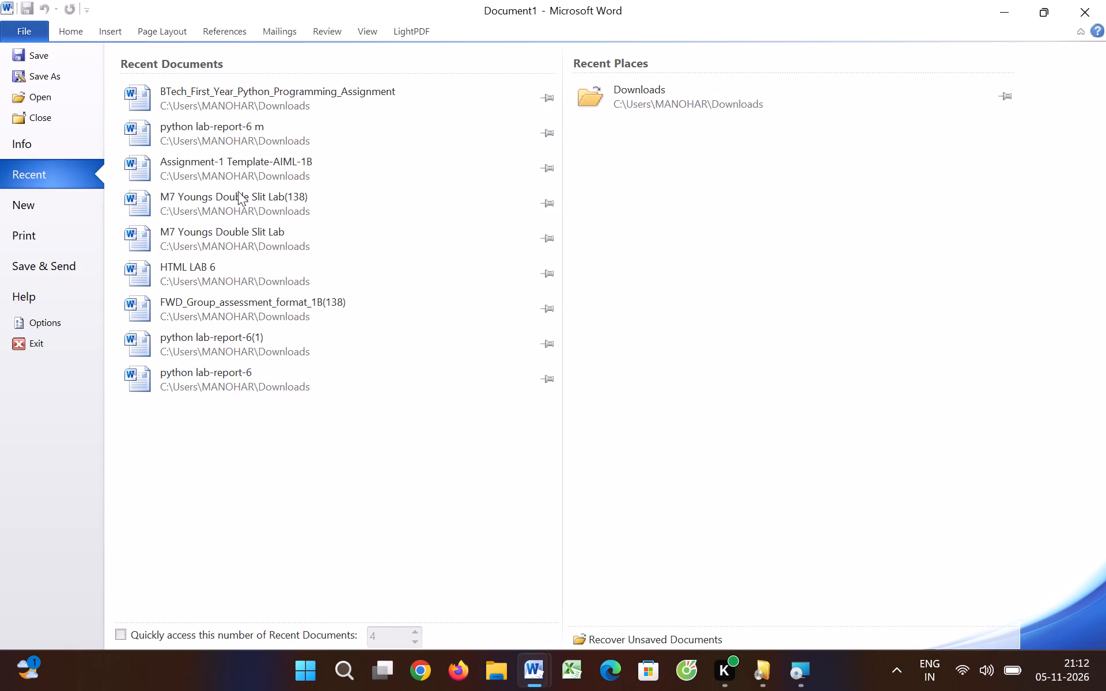
double_click(239, 176)
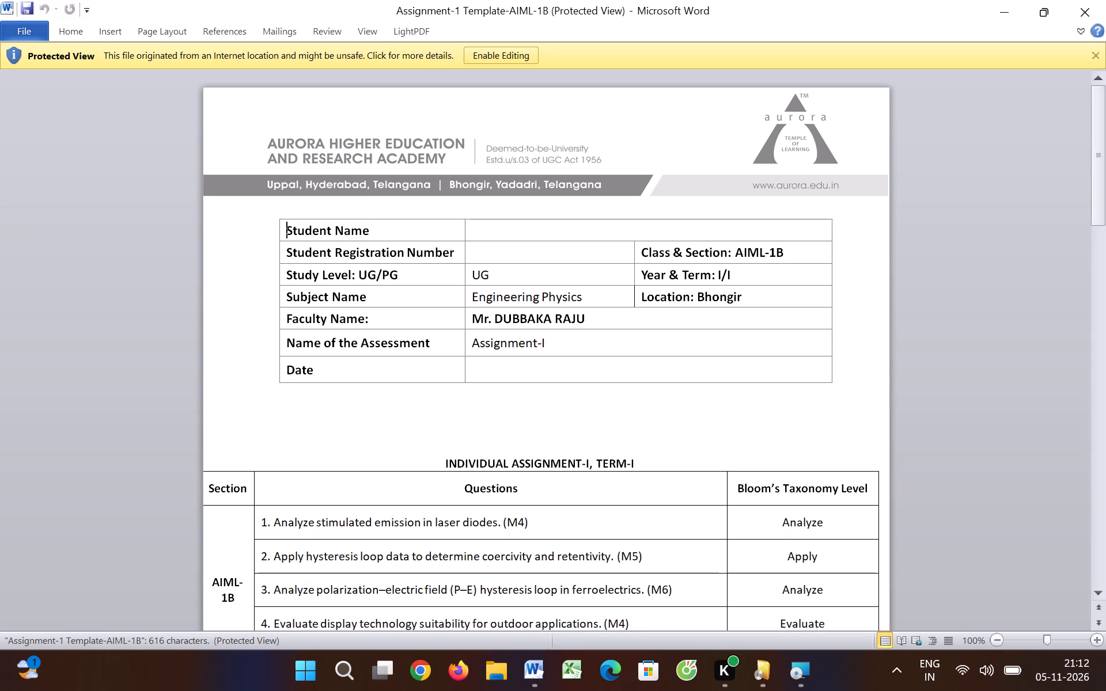
scroll(385, 367, down, 3)
scroll(385, 367, up, 2)
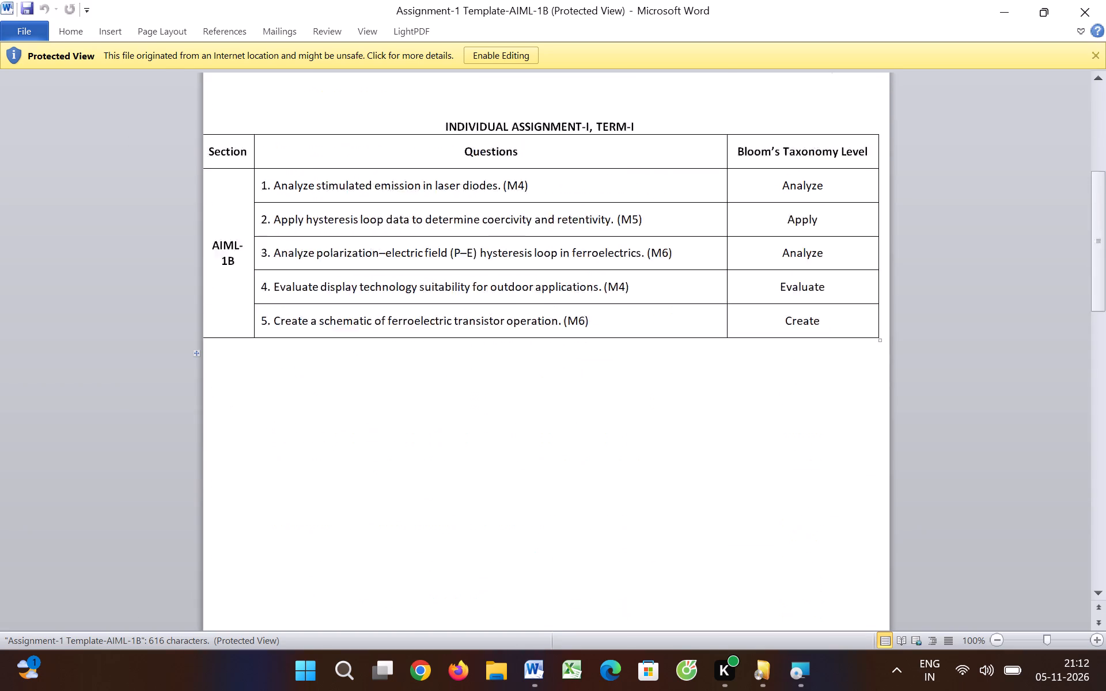
scroll(385, 367, up, 1)
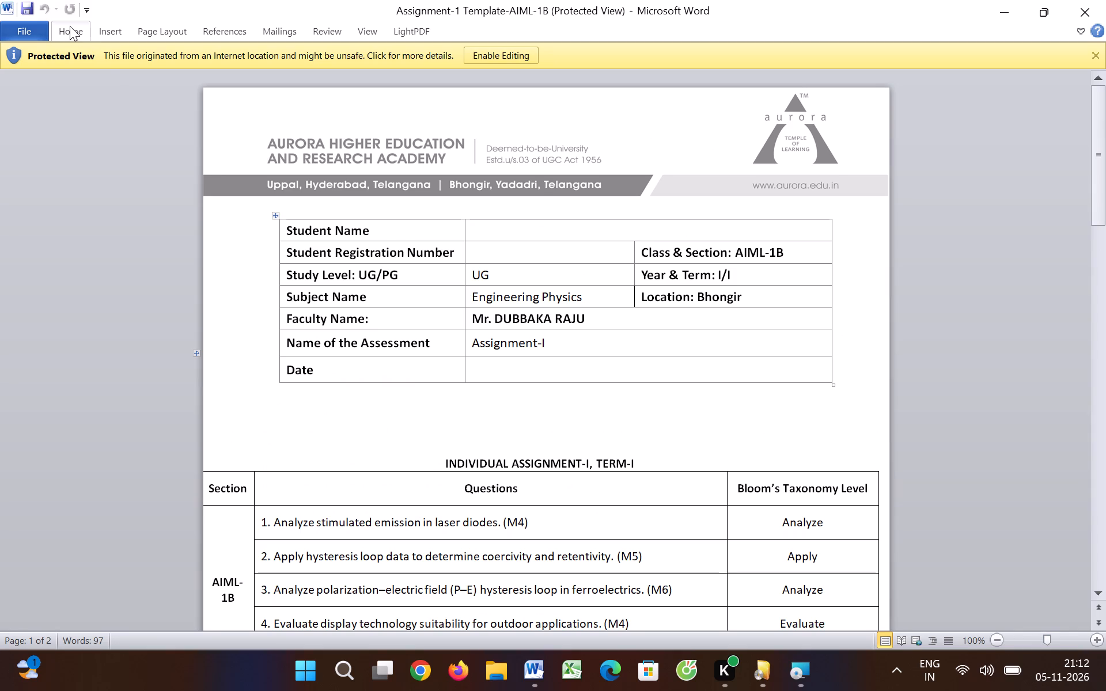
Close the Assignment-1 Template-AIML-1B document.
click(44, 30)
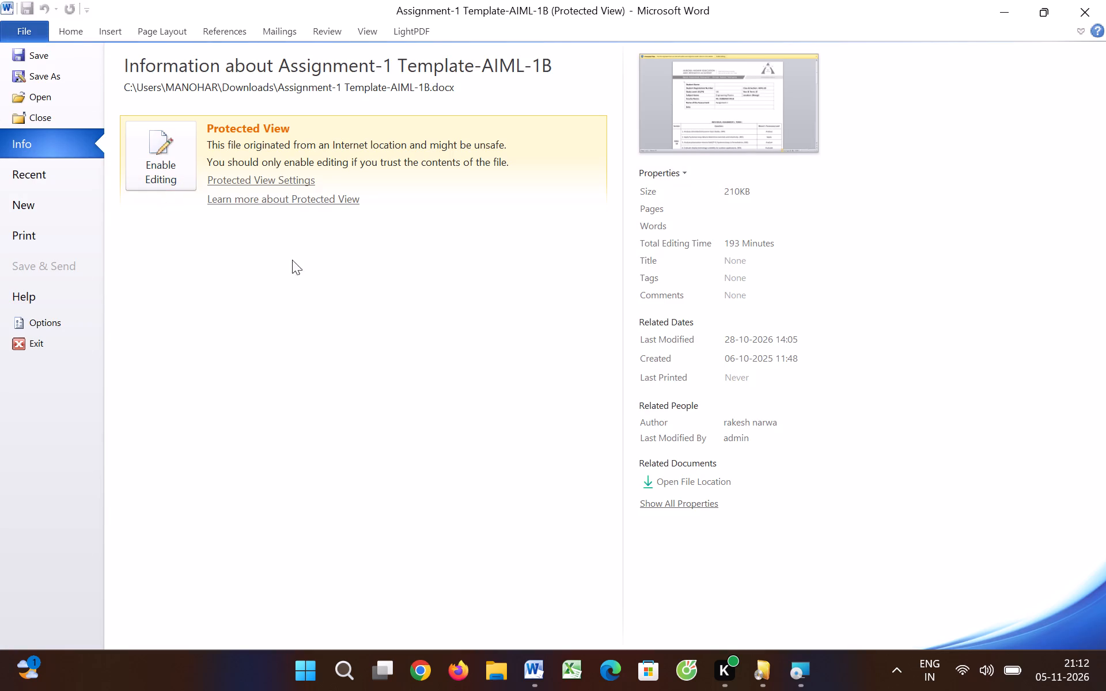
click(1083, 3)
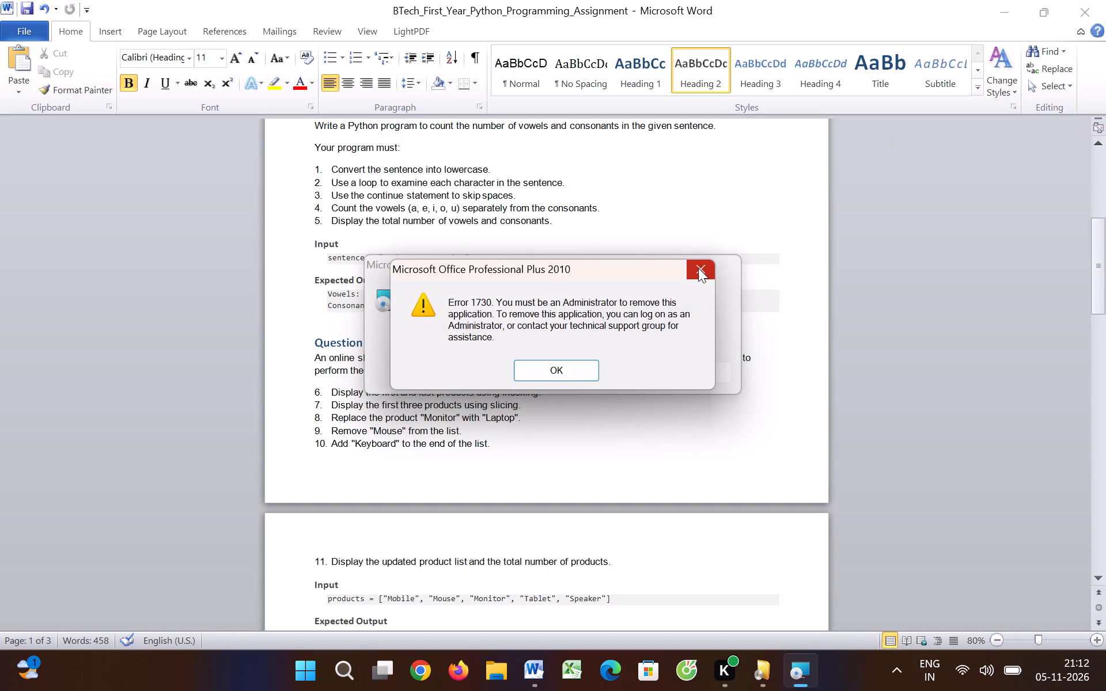
Dismiss the Office installer's administrator error and the Word repair notice.
click(698, 268)
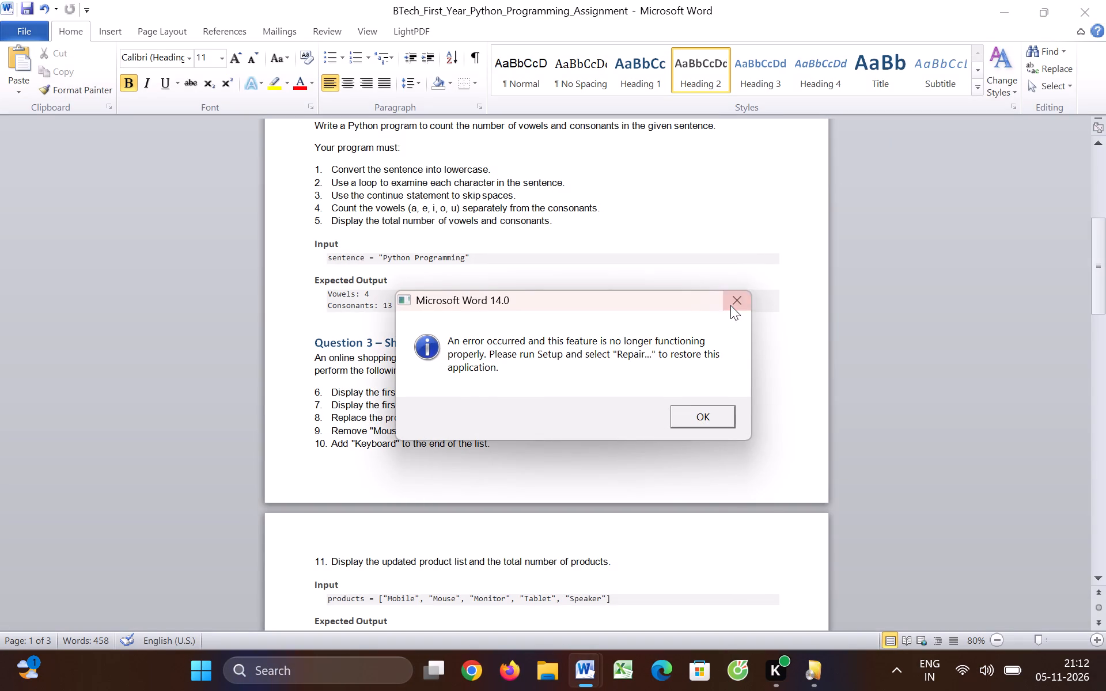
click(730, 303)
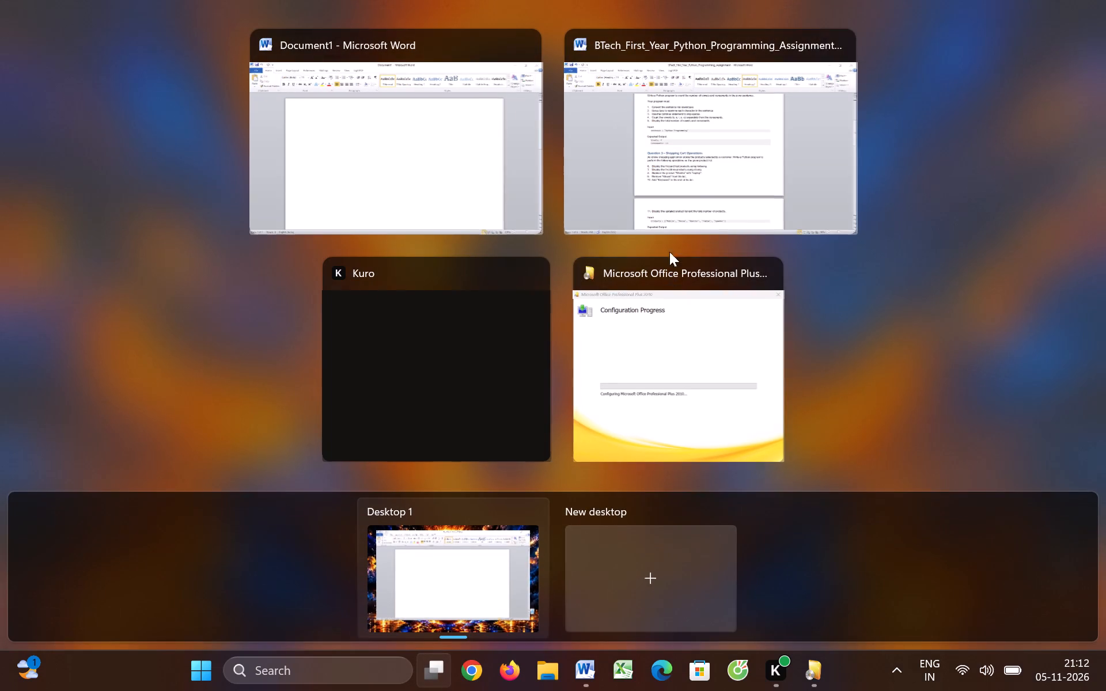
Switch back to the Python programming assignment and look over its earlier questions.
click(613, 196)
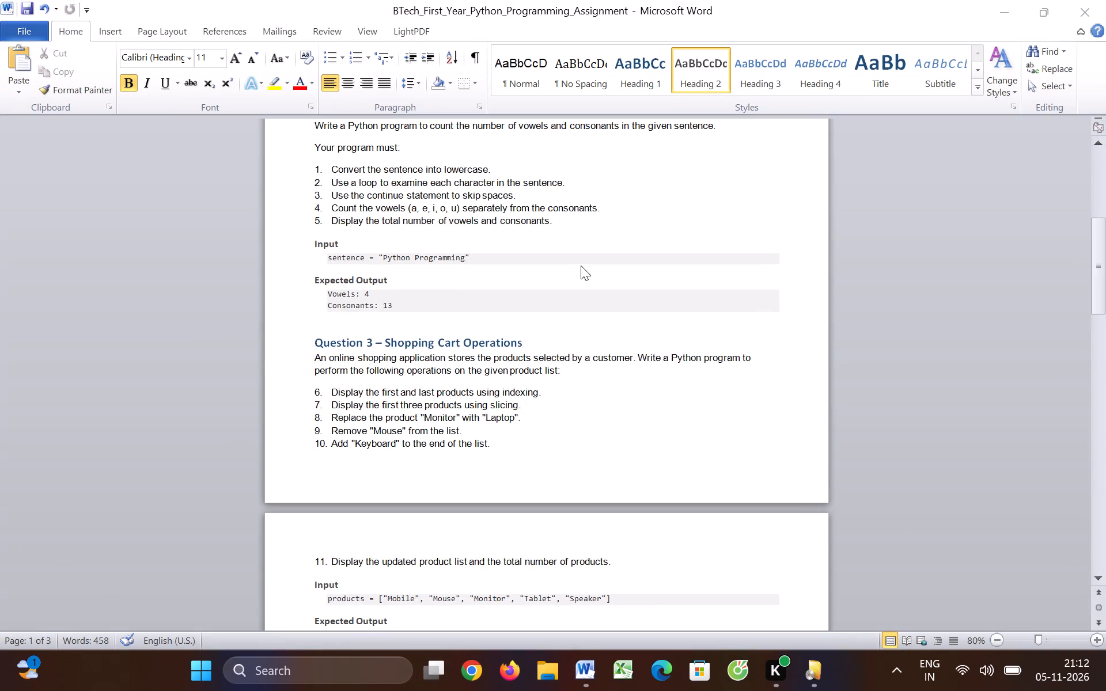
scroll(579, 268, up, 2)
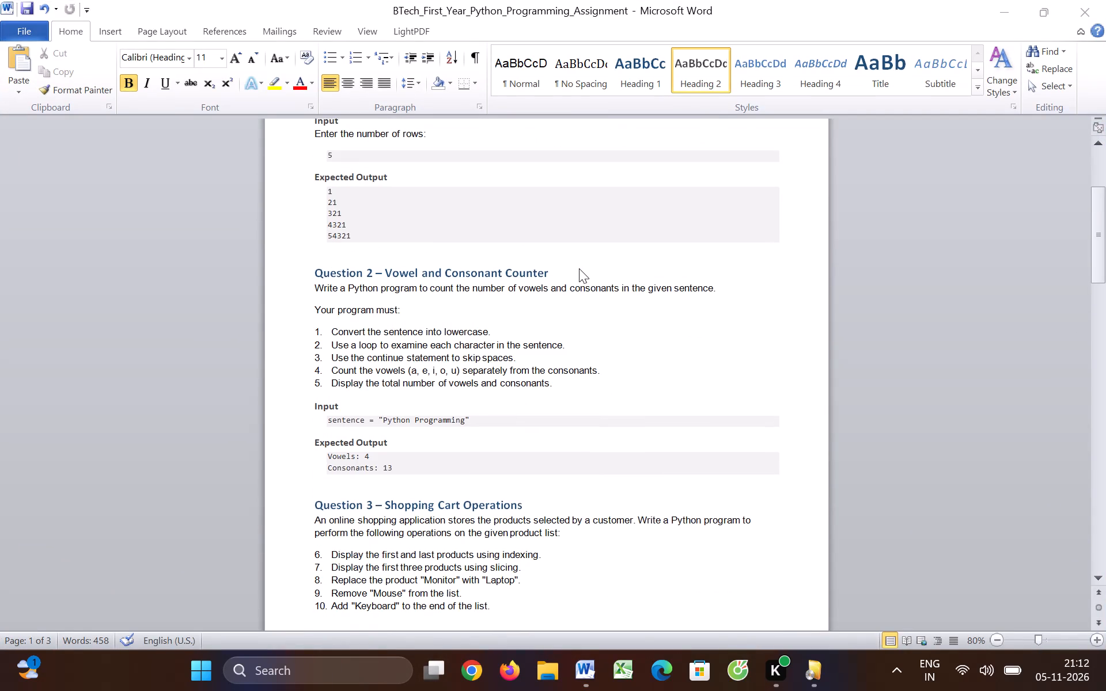
click(513, 110)
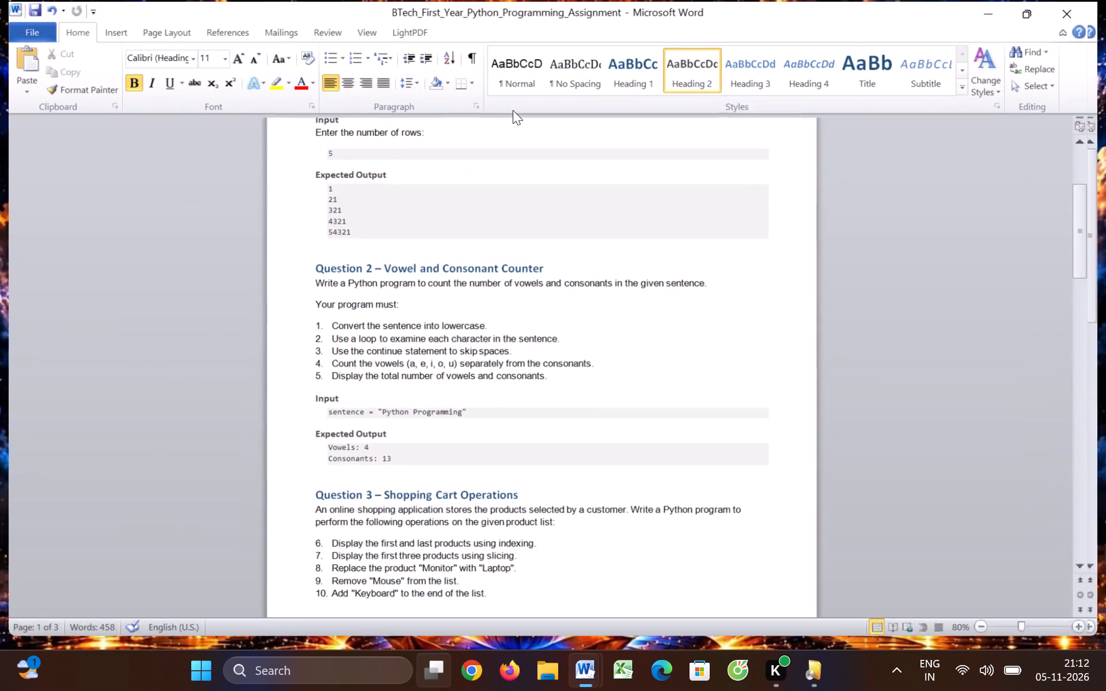
Switch to the blank Document1 window and reopen Assignment-1 Template-AIML-1B from the recent documents.
click(590, 143)
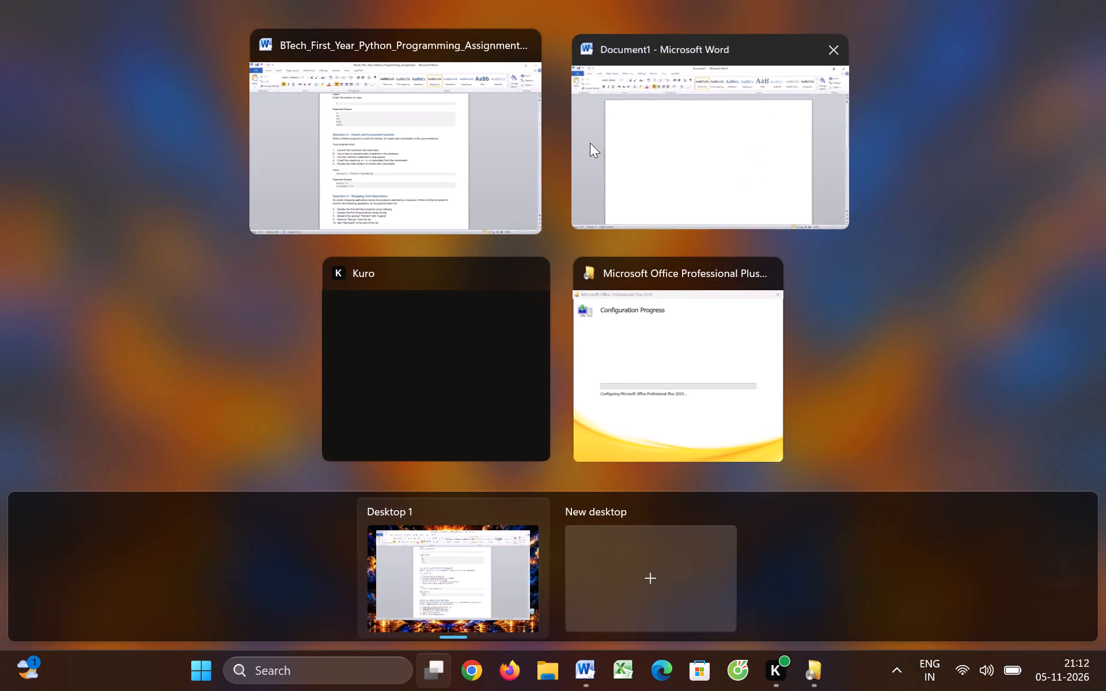
click(43, 28)
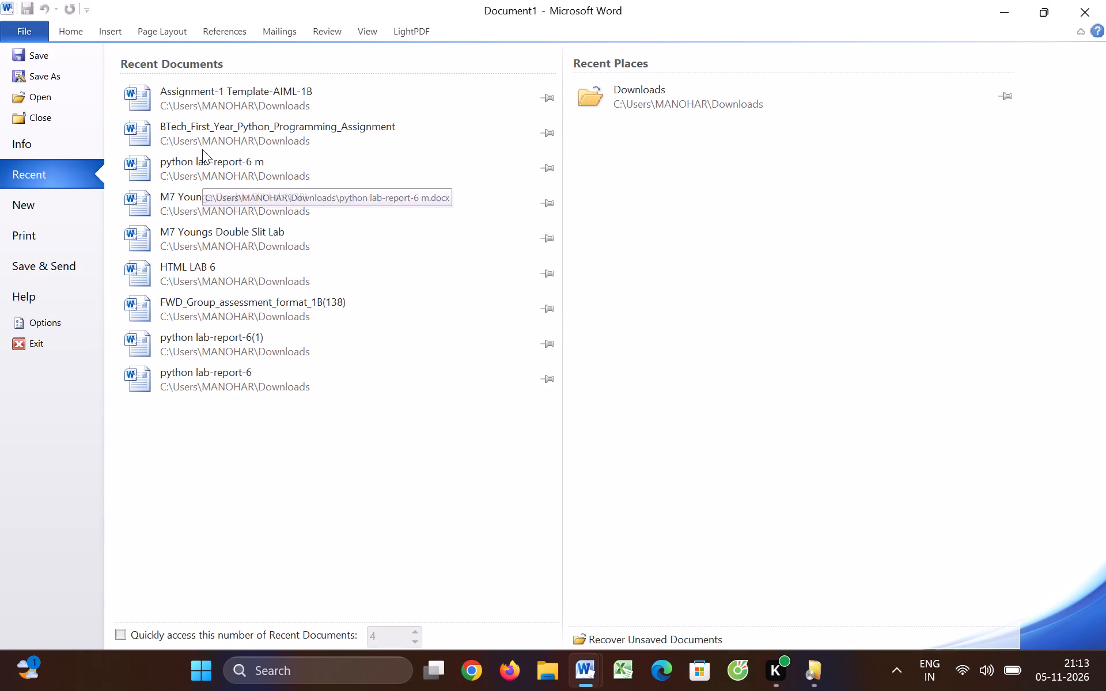
click(203, 103)
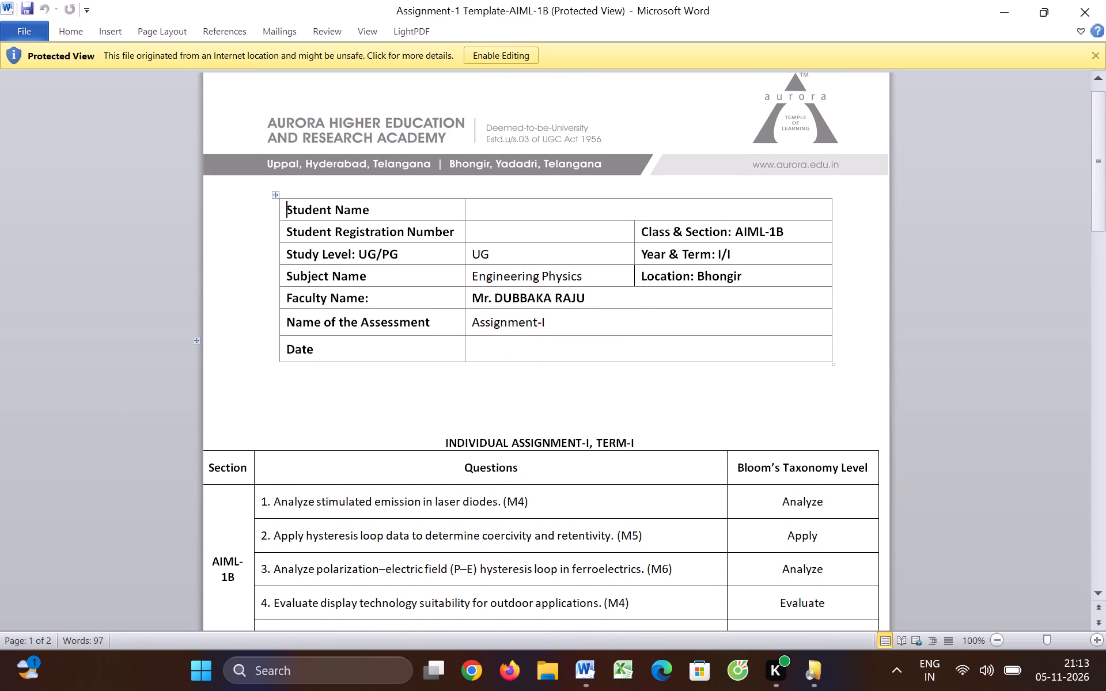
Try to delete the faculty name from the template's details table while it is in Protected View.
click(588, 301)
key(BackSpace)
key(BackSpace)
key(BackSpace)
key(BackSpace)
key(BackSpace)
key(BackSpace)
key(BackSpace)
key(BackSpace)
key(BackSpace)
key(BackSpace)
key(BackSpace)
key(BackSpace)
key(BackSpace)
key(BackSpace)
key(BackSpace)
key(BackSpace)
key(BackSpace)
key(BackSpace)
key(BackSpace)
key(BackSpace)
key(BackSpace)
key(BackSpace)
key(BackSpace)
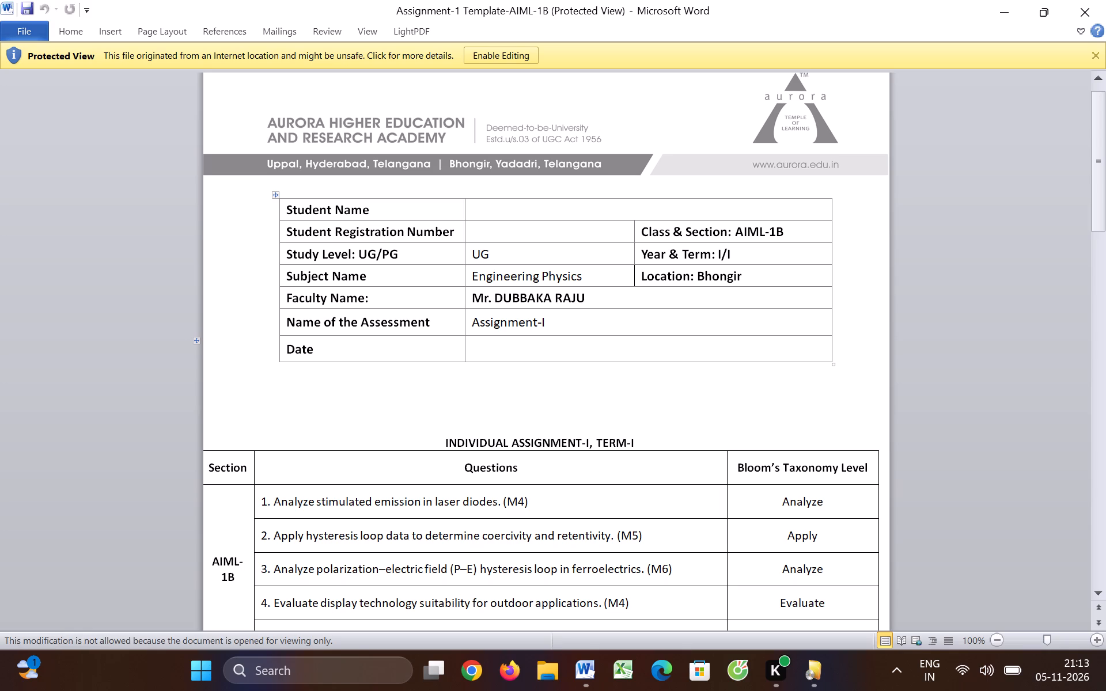
Enable editing of the protected Assignment-1 Template-AIML-1B document.
click(508, 54)
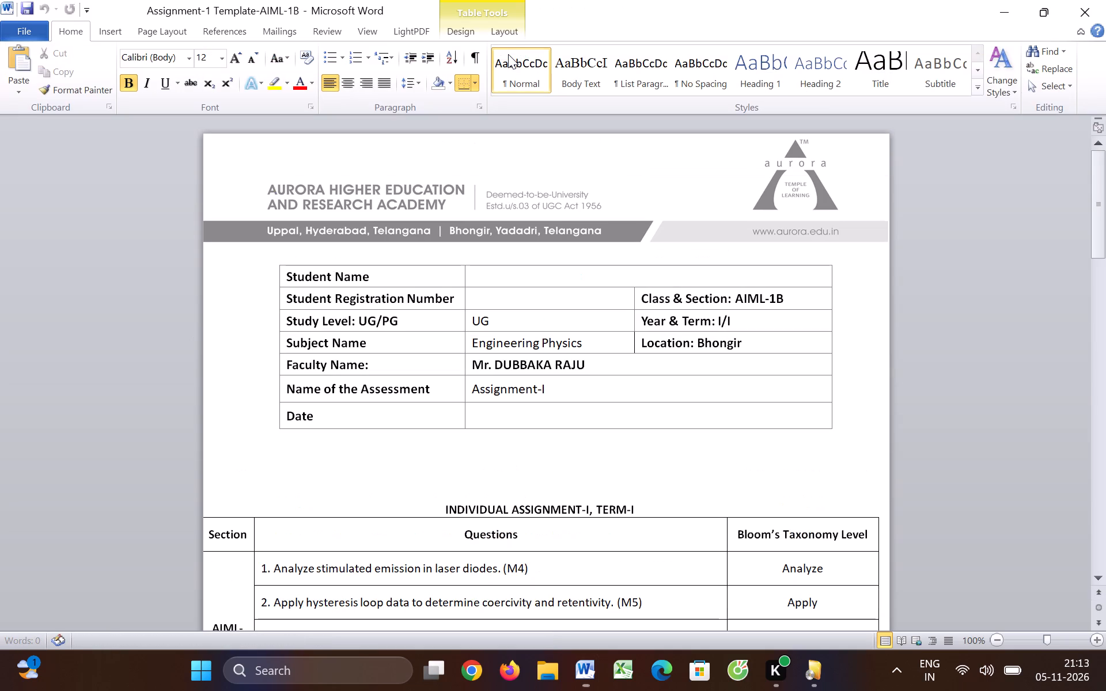
Clear the existing name from the Faculty Name cell in the details table.
click(599, 377)
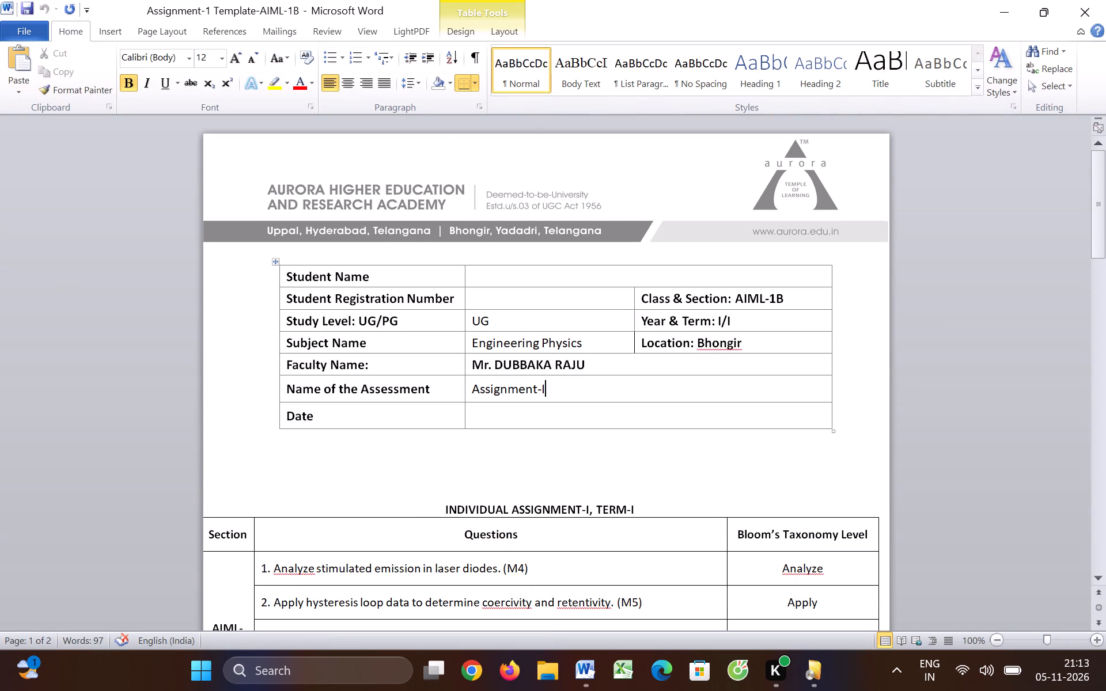
click(601, 364)
key(BackSpace)
key(BackSpace)
key(BackSpace)
key(BackSpace)
key(BackSpace)
key(BackSpace)
key(BackSpace)
key(BackSpace)
key(BackSpace)
key(BackSpace)
key(BackSpace)
key(BackSpace)
key(BackSpace)
key(BackSpace)
key(BackSpace)
key(BackSpace)
key(BackSpace)
key(BackSpace)
key(BackSpace)
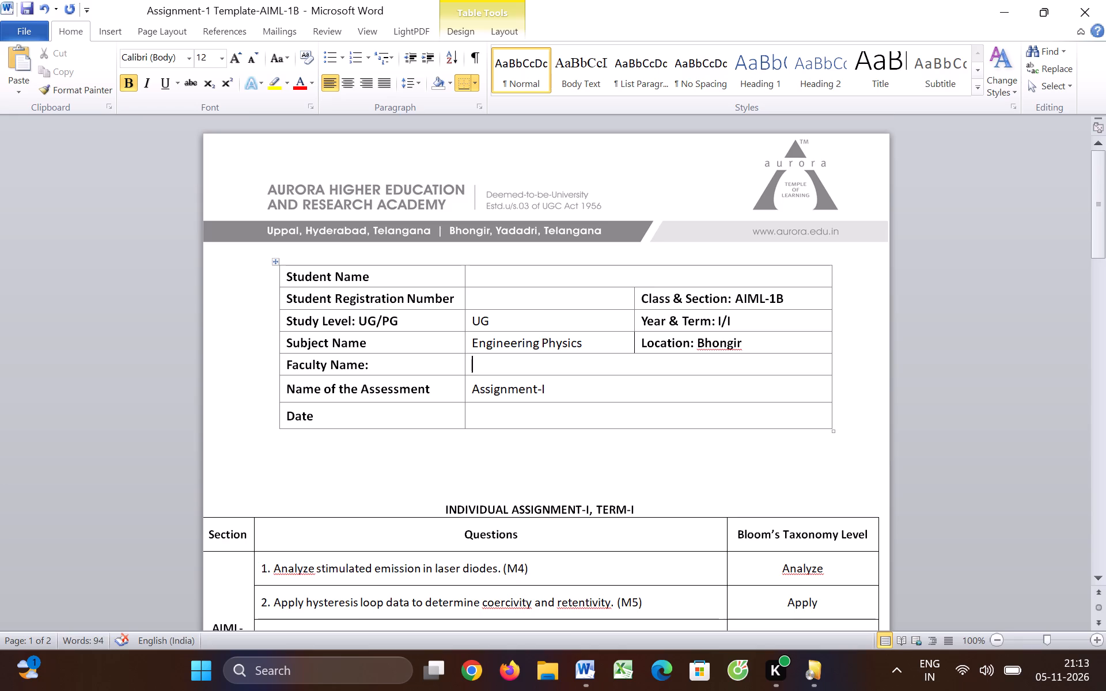
Switch to the BTech_First_Year_Python_Programming_Assignment document and look through it from the first question to the last page.
scroll(601, 364, down, 1)
click(696, 147)
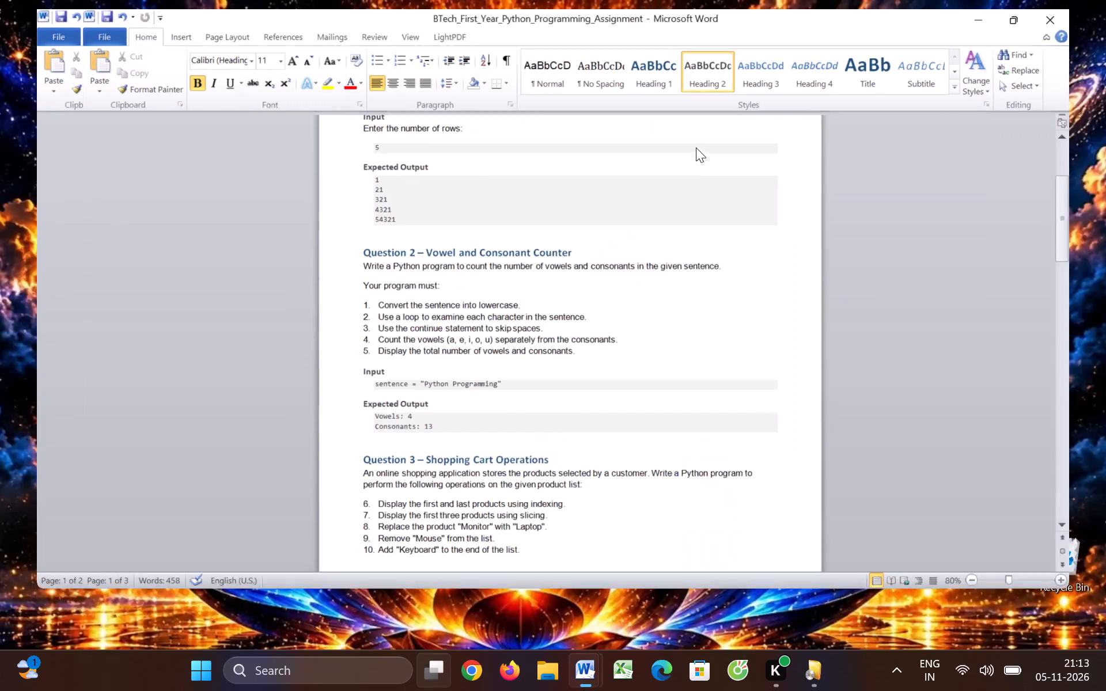
scroll(586, 303, up, 2)
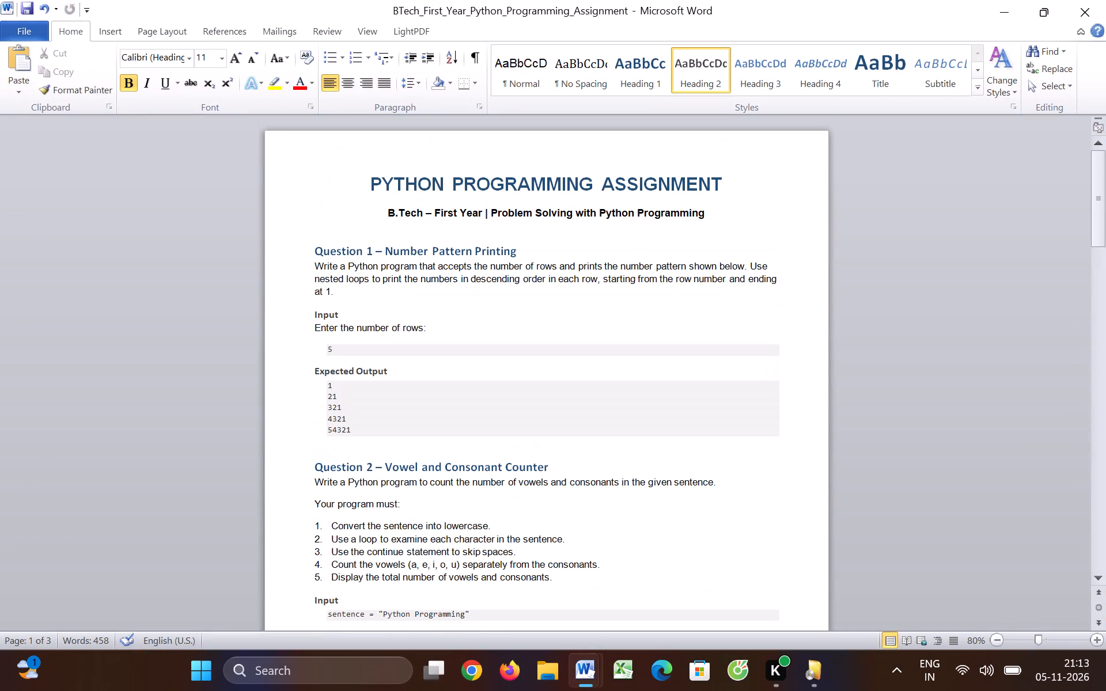
scroll(586, 303, down, 9)
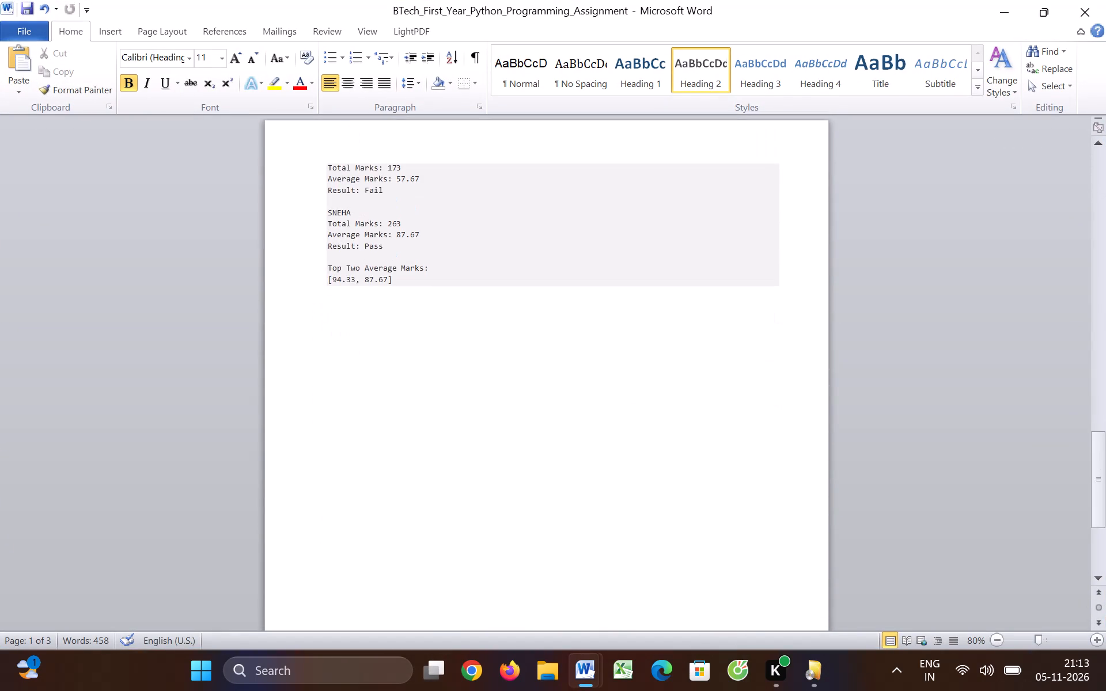
scroll(586, 303, up, 11)
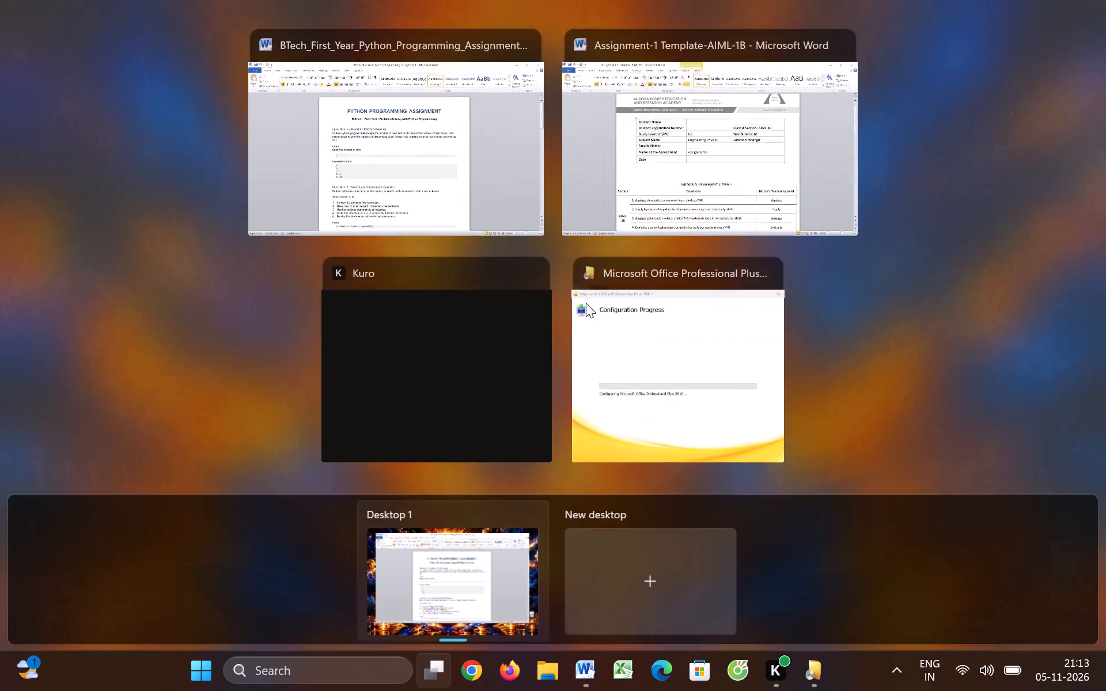
Return to the Assignment-1 template and enter the student's full name in capitals in the Student Name cell, adding an extra space before the last word.
click(497, 207)
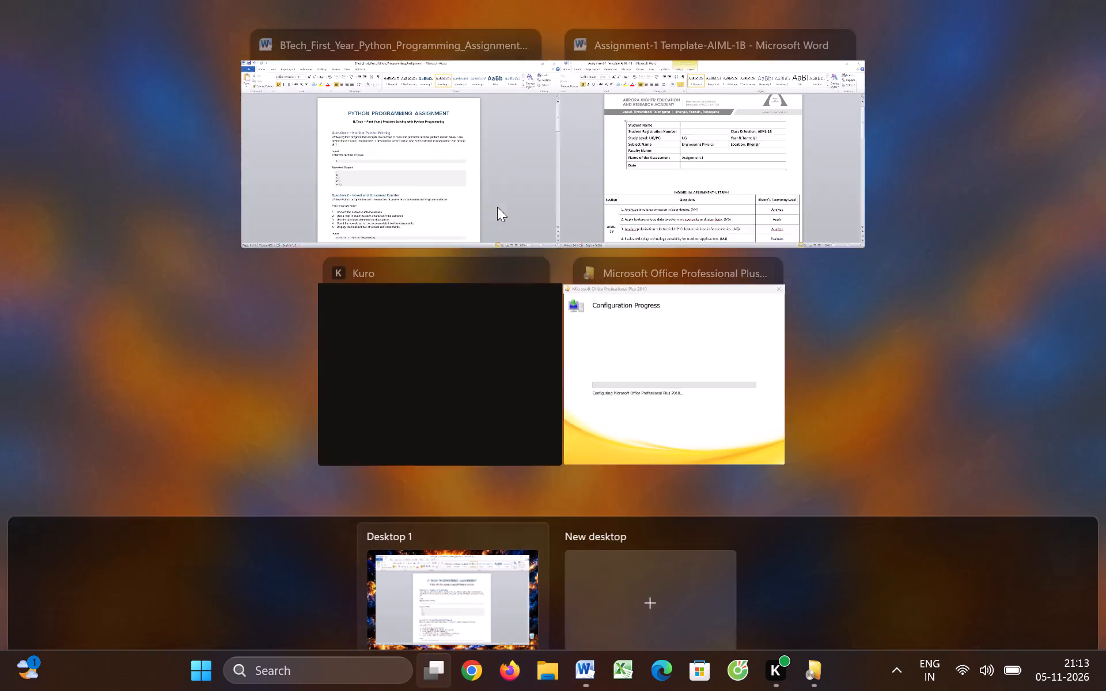
click(608, 174)
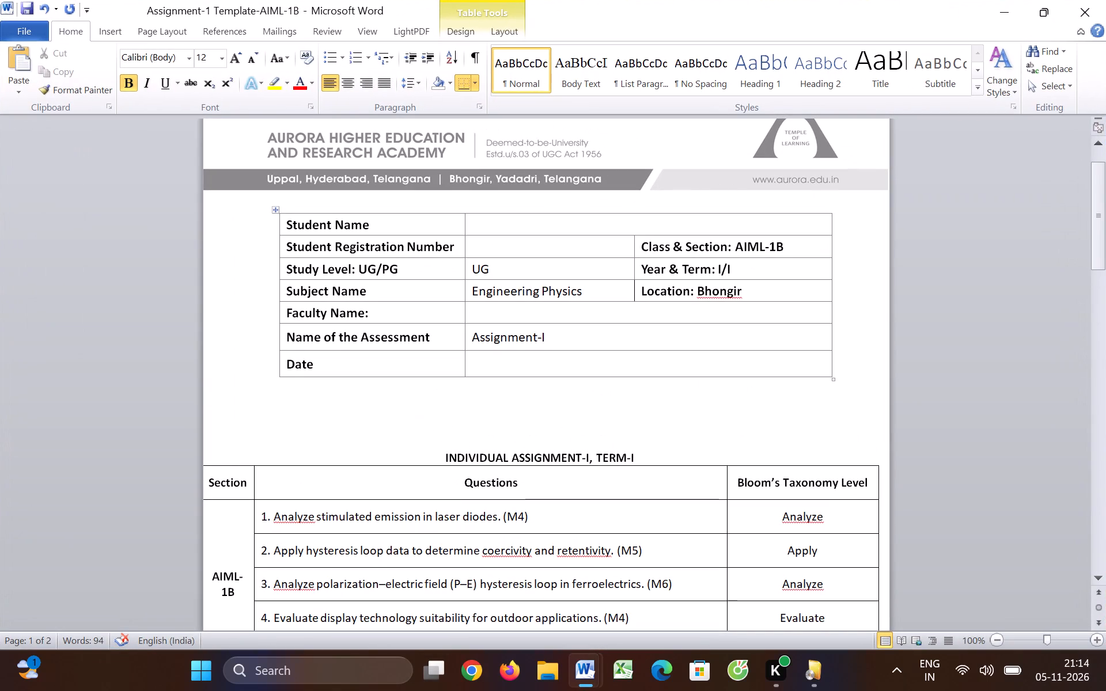
click(638, 225)
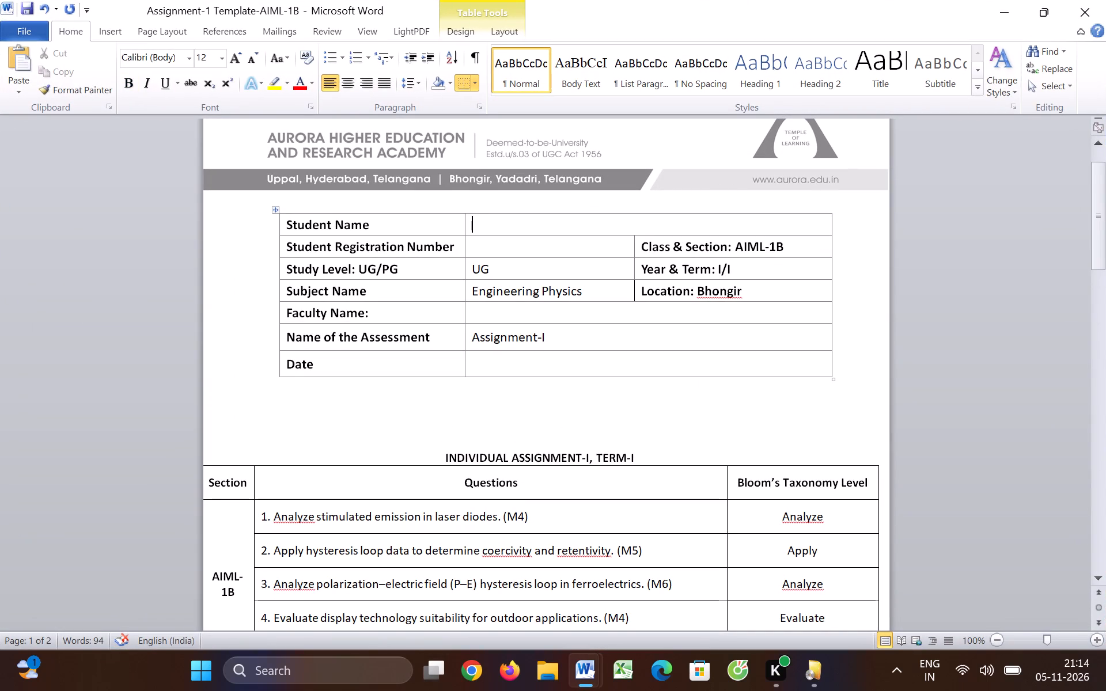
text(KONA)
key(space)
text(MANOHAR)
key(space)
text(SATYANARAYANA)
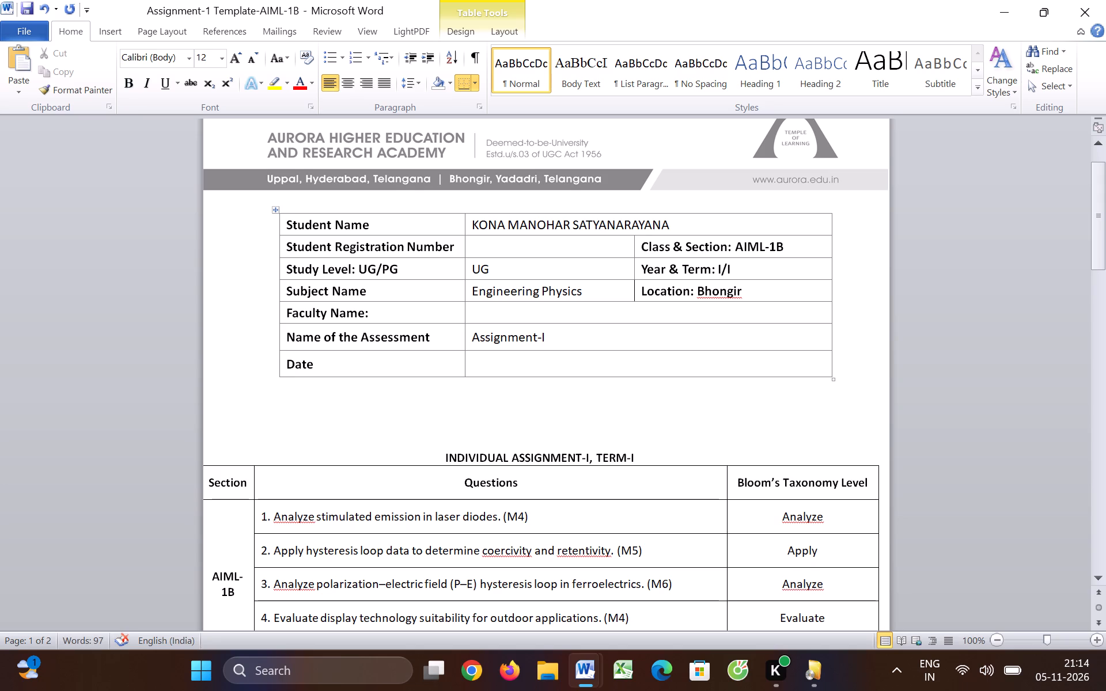
click(571, 226)
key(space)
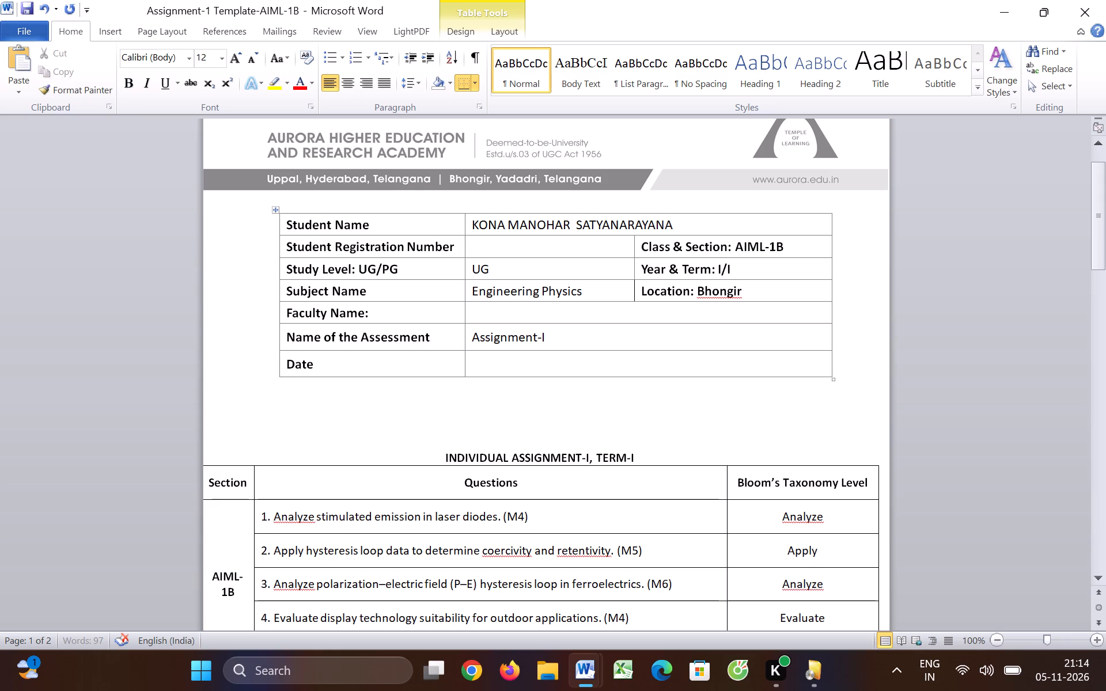
Place the cursor in the empty Student Registration Number cell, and open the NxtWave learning portal in Firefox.
click(574, 248)
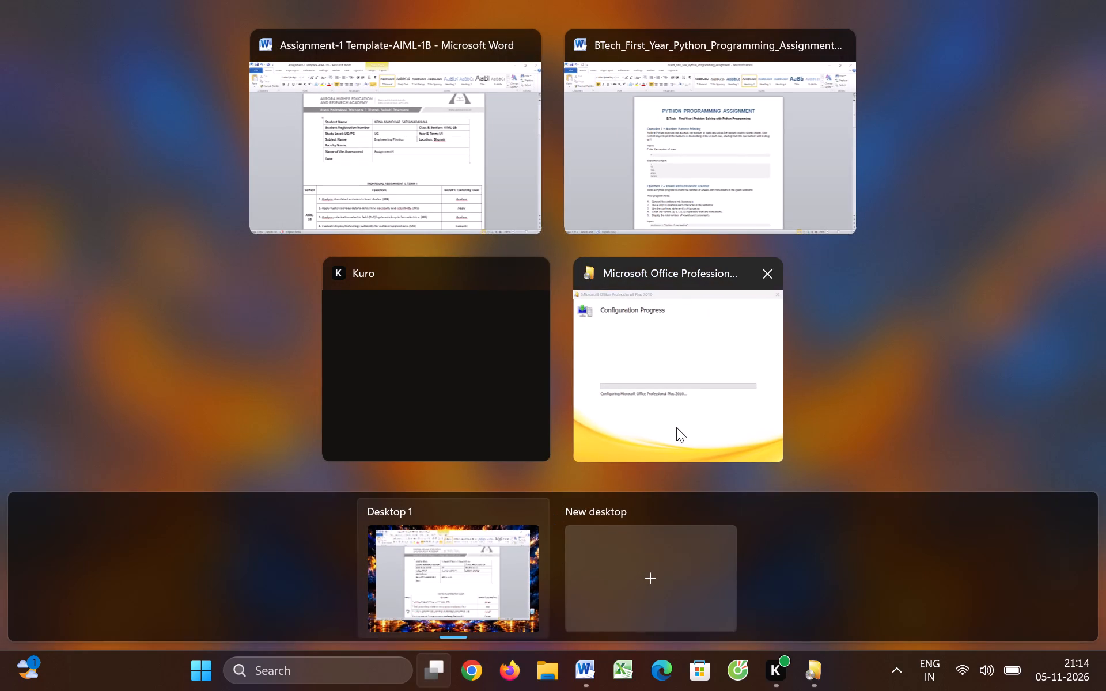
click(512, 671)
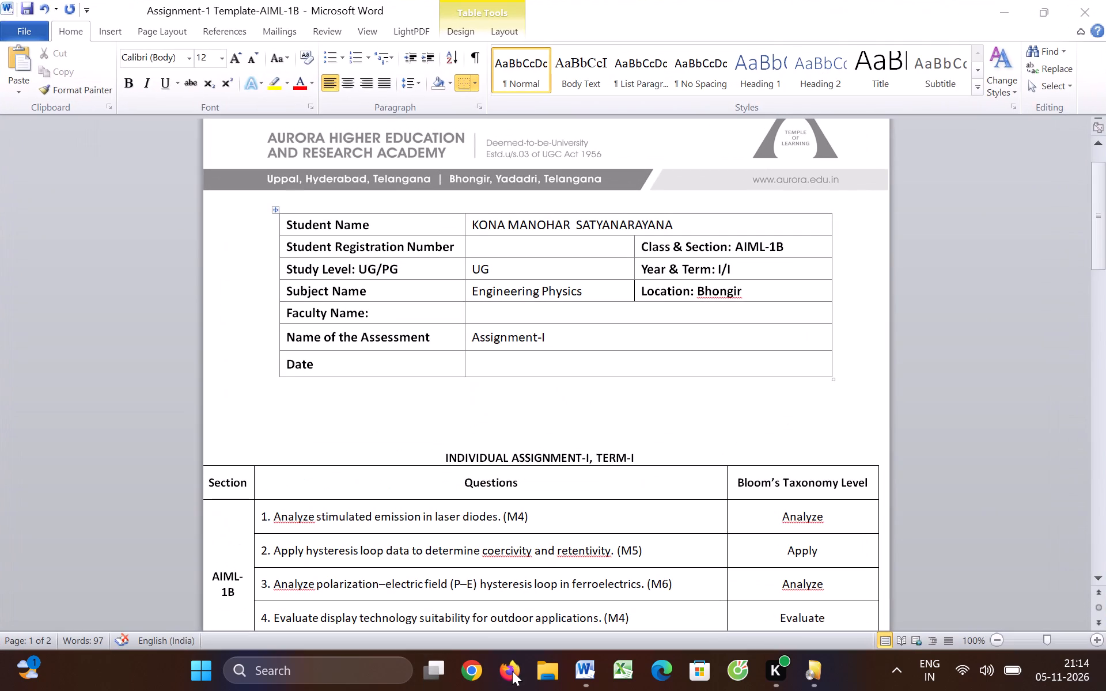
click(512, 671)
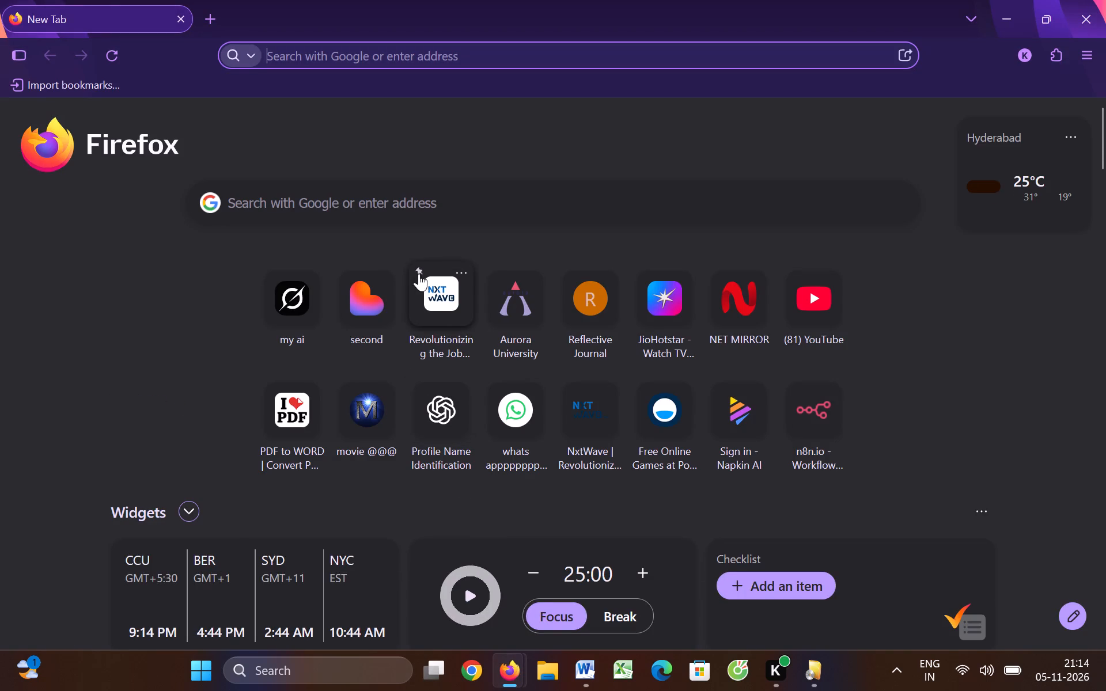
click(439, 289)
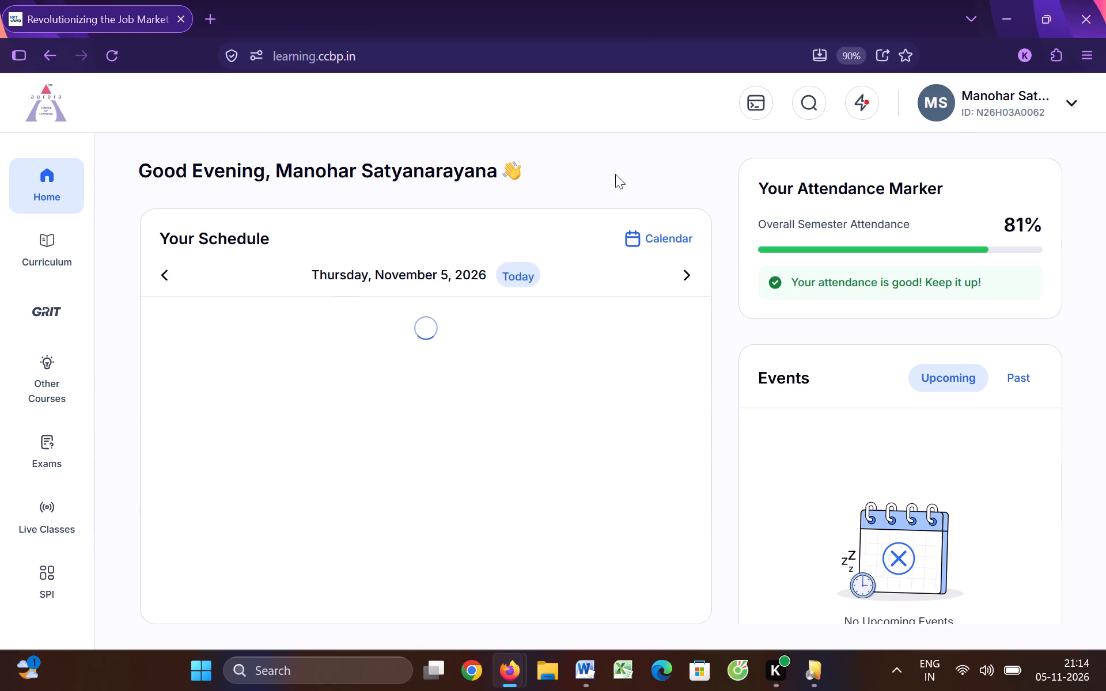
Open the student profile and examine its personal and college details for the registration number, then return to the portal home page.
click(995, 101)
click(995, 158)
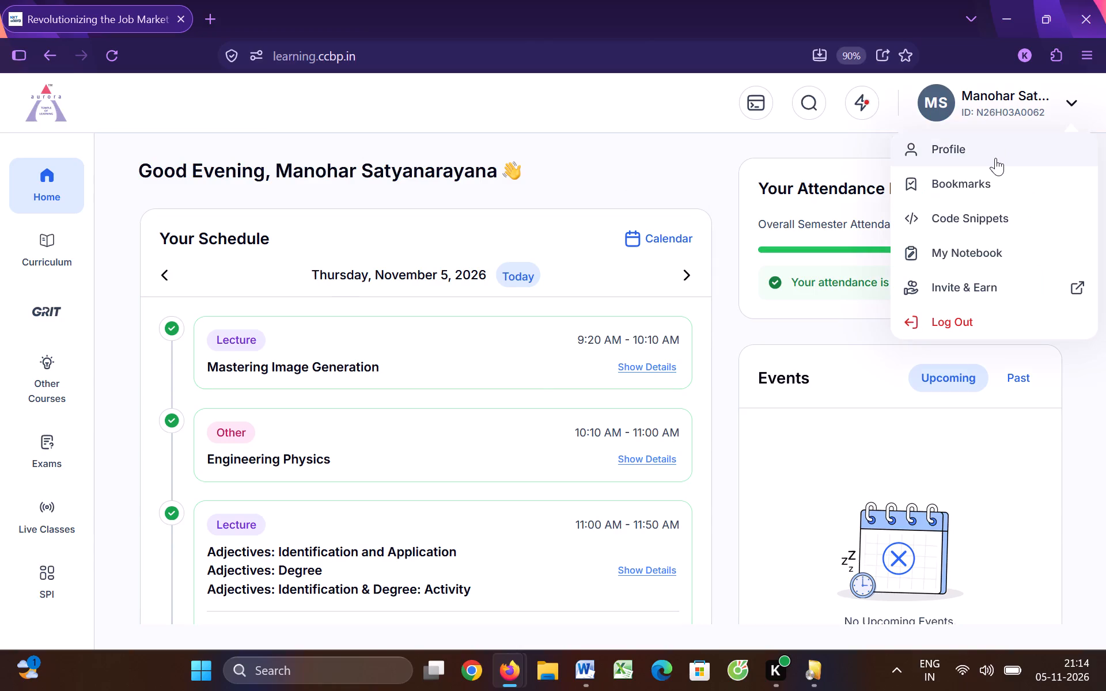
scroll(350, 521, down, 1)
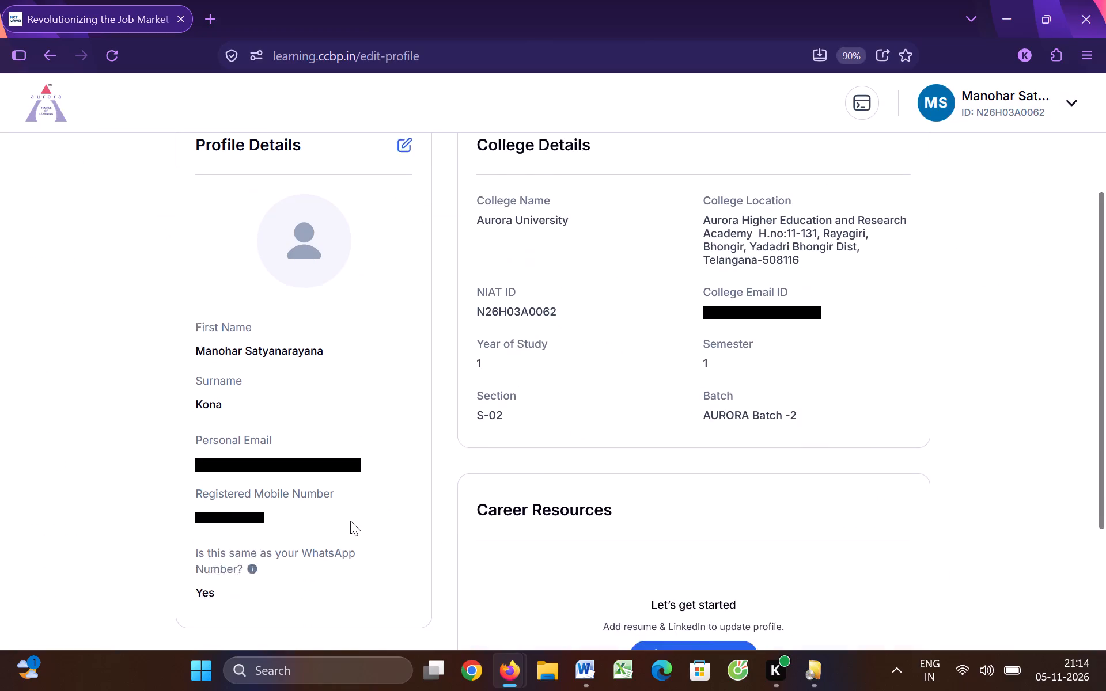
scroll(350, 521, down, 2)
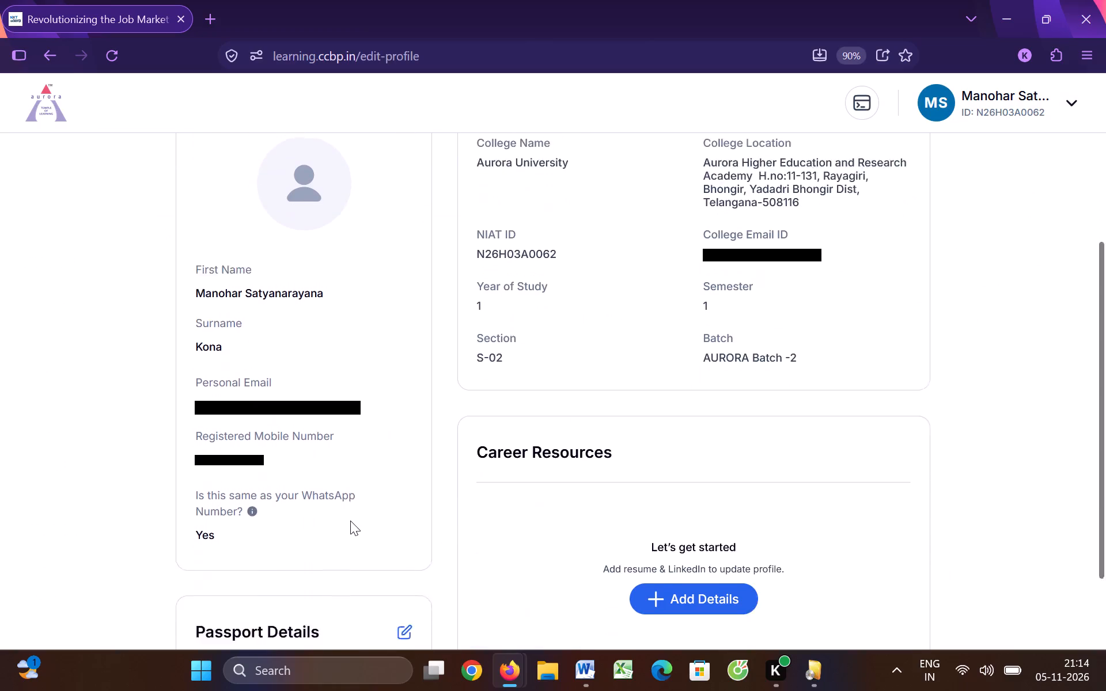
scroll(350, 521, down, 3)
scroll(350, 521, up, 3)
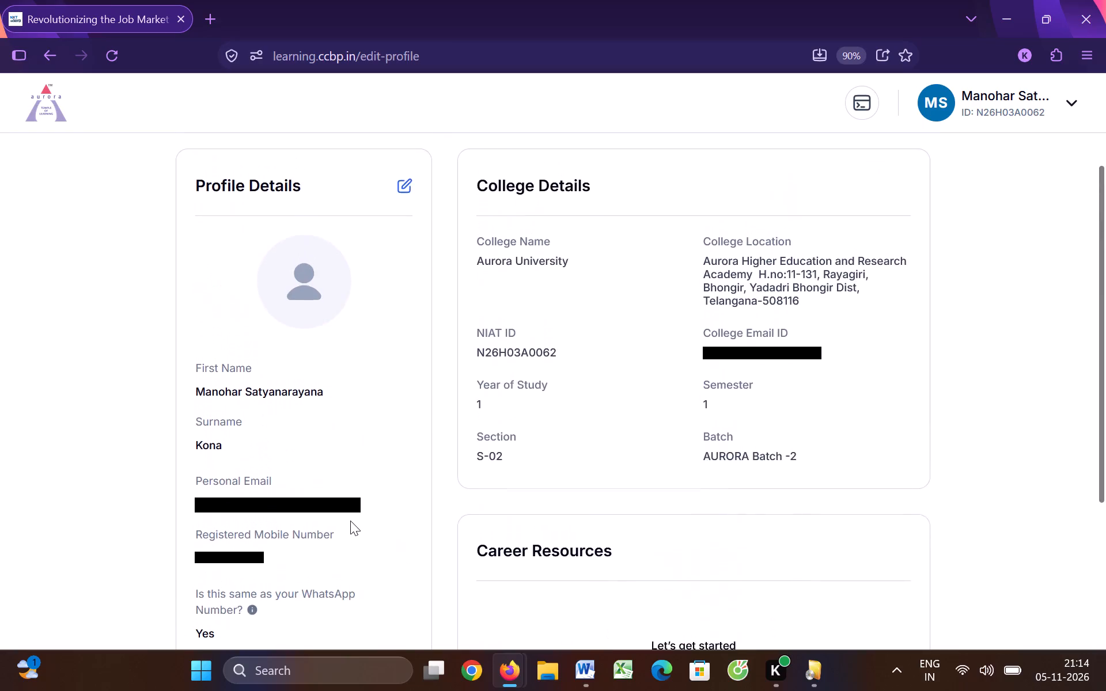
scroll(350, 521, down, 3)
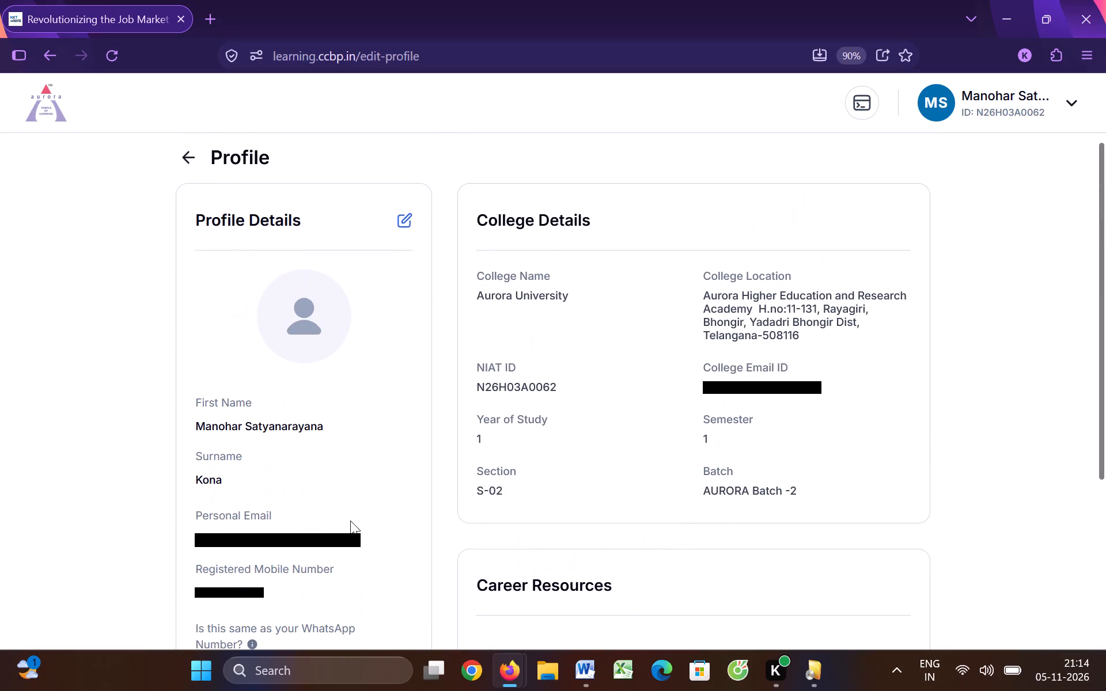
scroll(350, 521, down, 2)
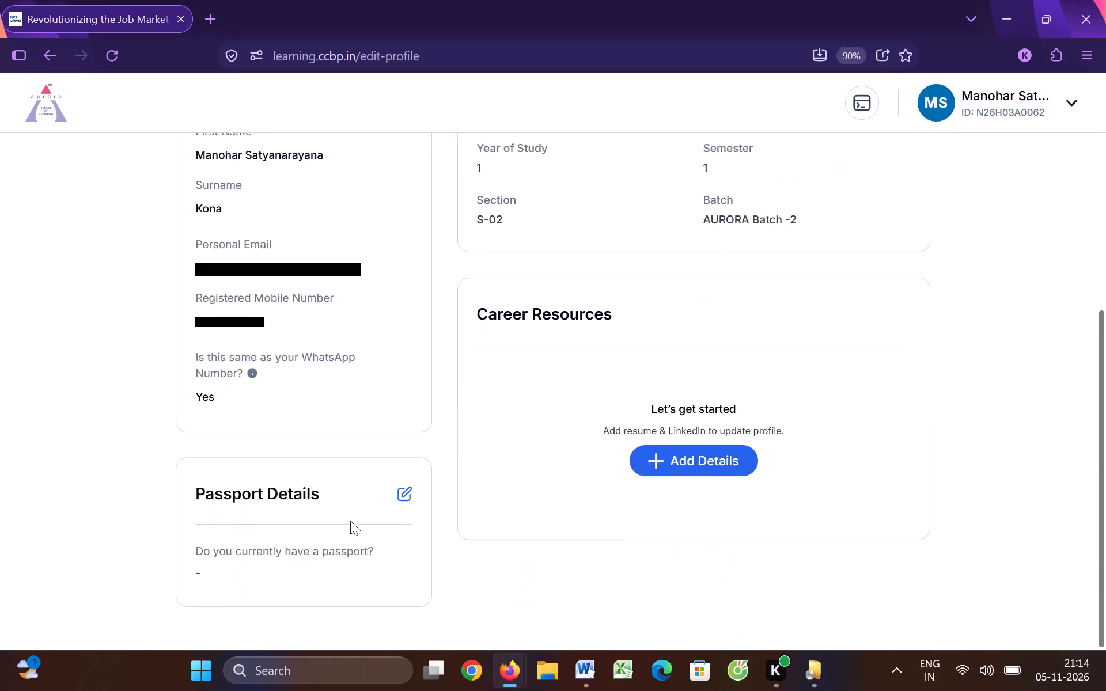
scroll(350, 521, down, 1)
scroll(350, 521, up, 6)
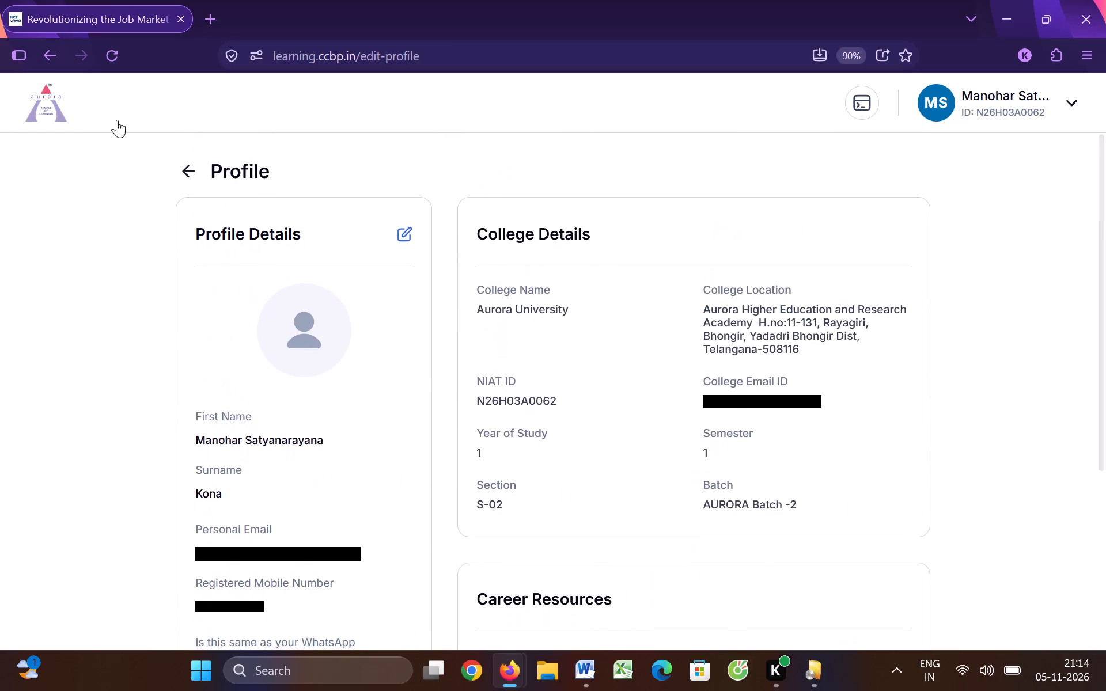
click(187, 166)
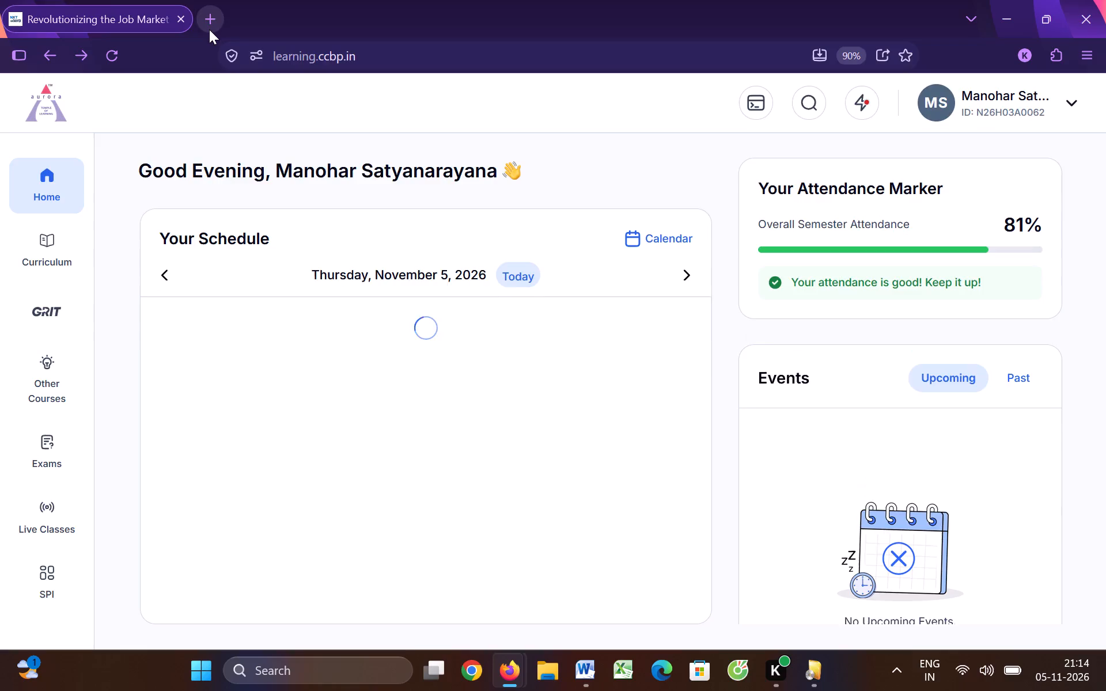
Open the Aurora University portal in a new tab and copy the student's registration number from its dashboard.
click(209, 29)
click(503, 303)
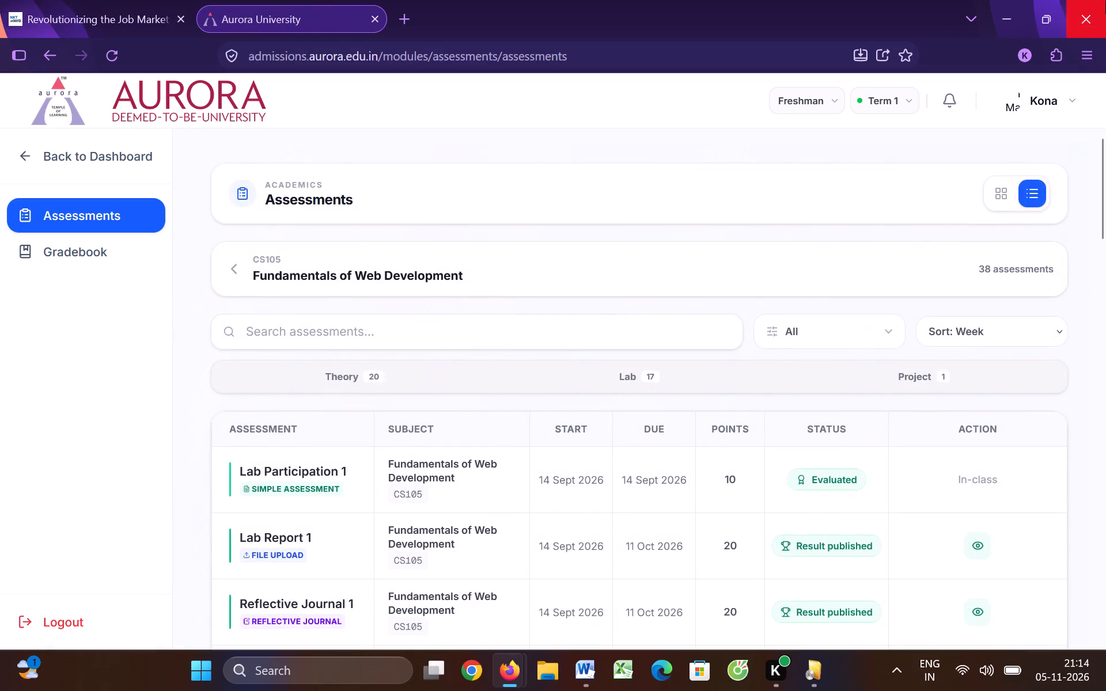
click(111, 139)
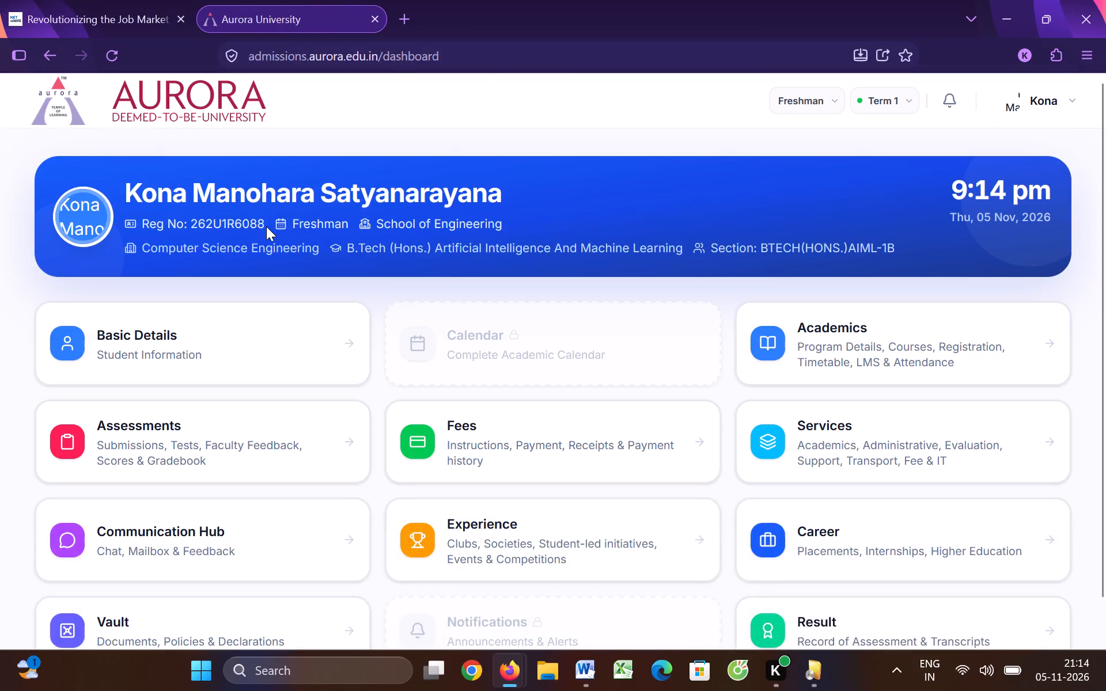
drag(263, 219, 193, 216)
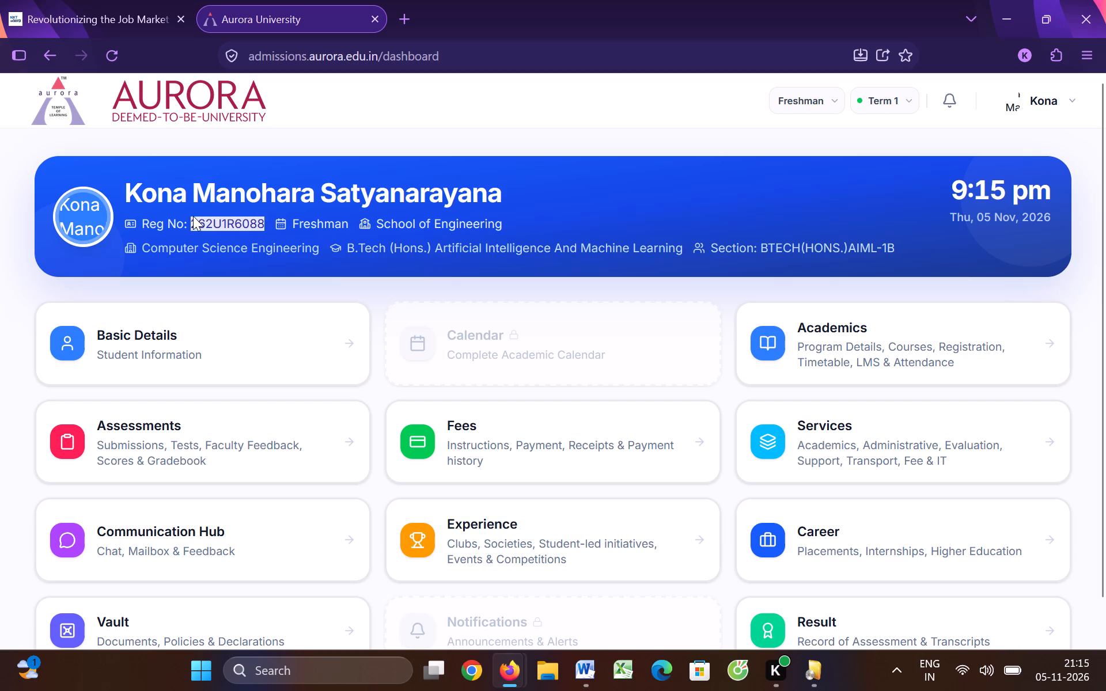
drag(193, 216, 190, 216)
key(ctrl+c)
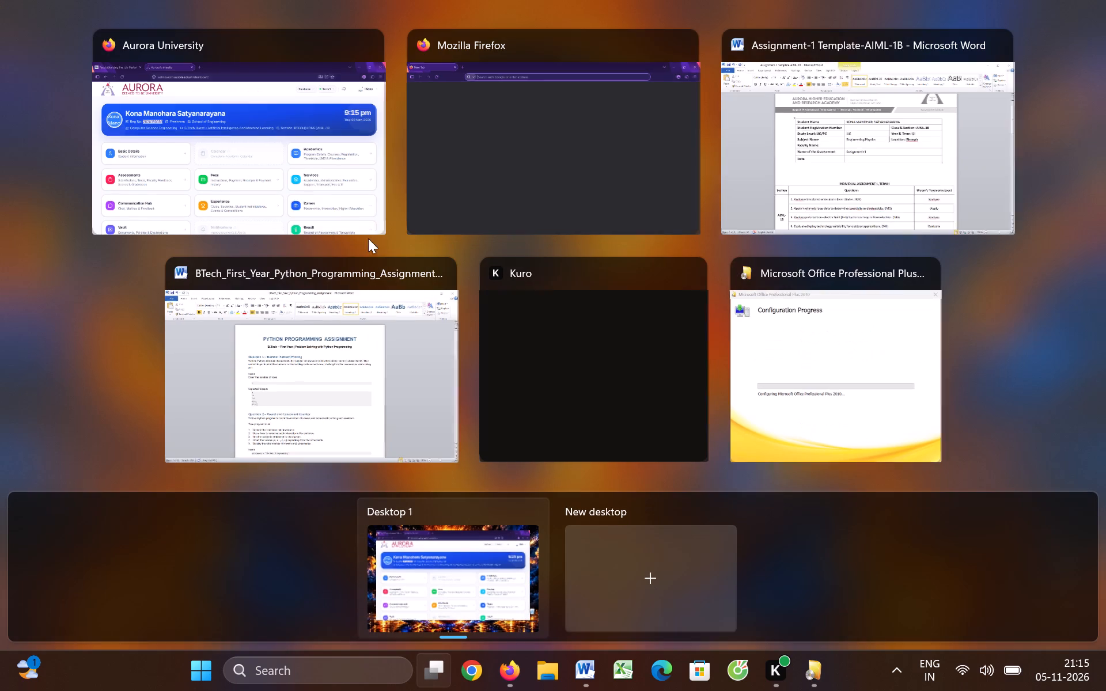
Switch back to the Assignment-1 template in Word and paste the copied number into the Student Registration Number cell.
click(809, 136)
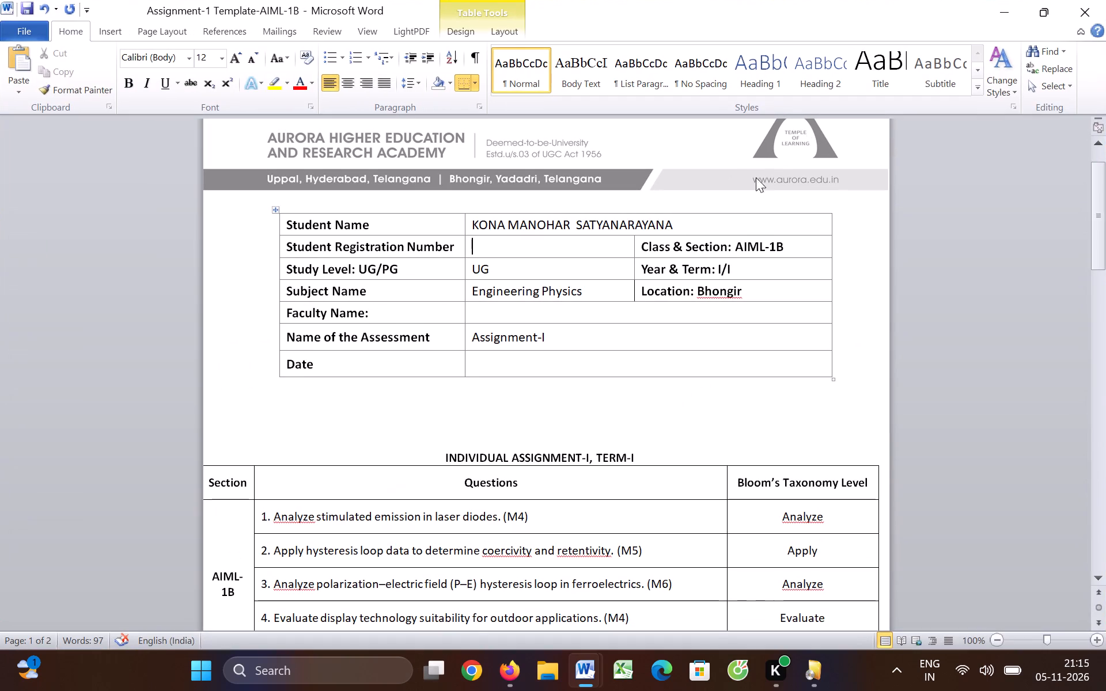
click(602, 245)
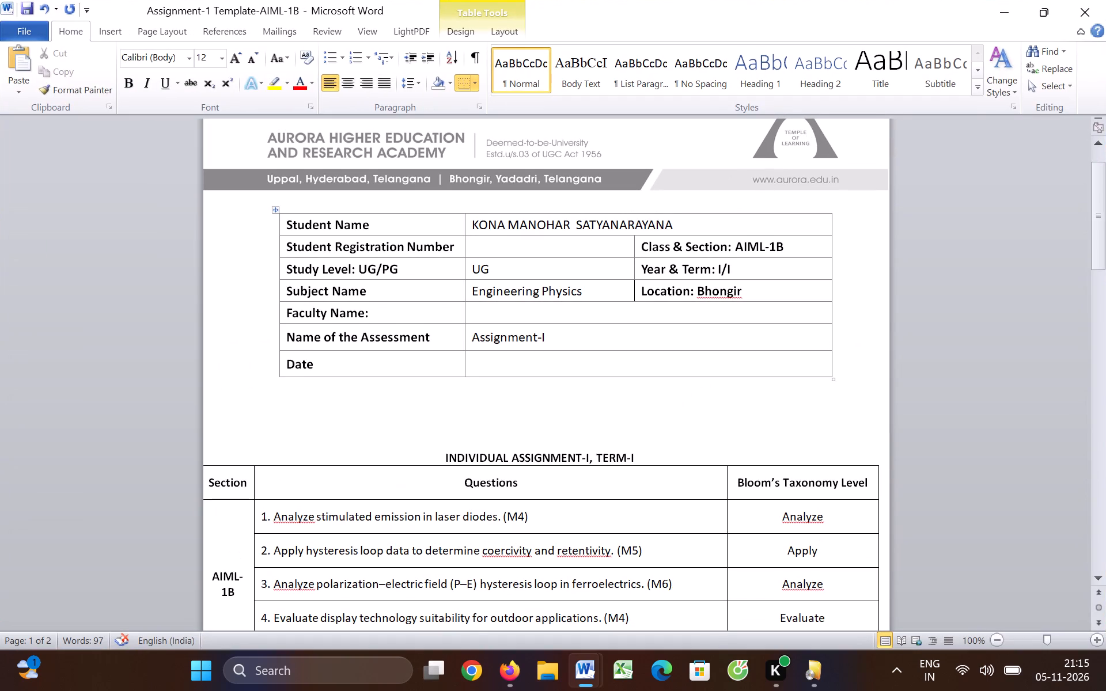
key(ctrl+v)
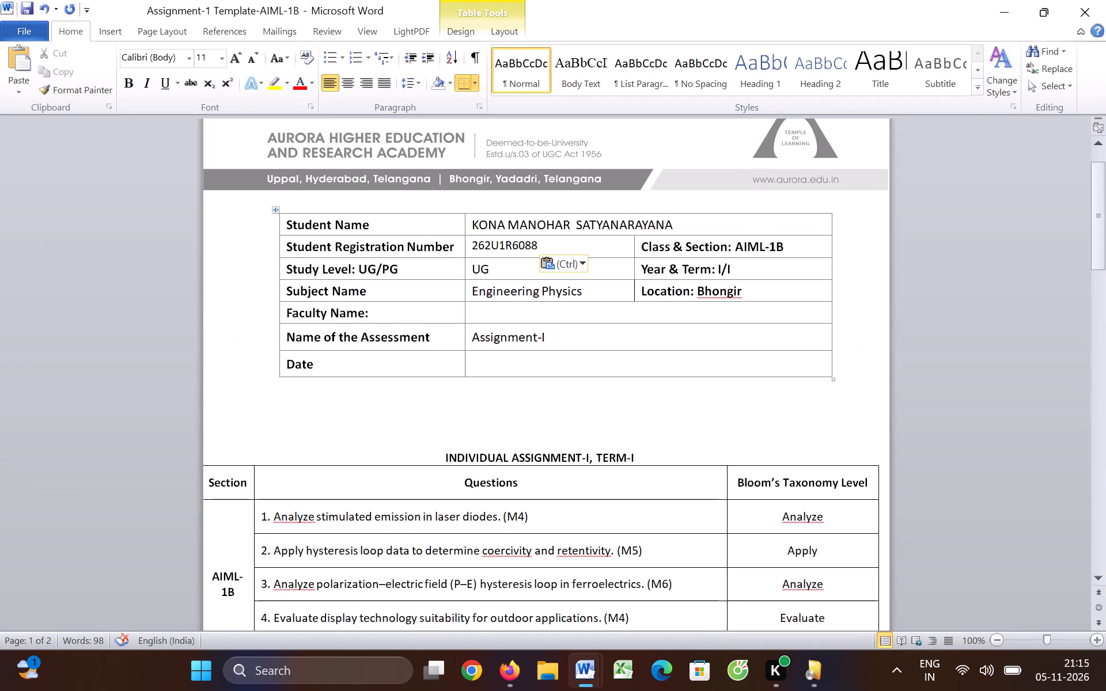
Set the font size of the pasted value in the Student Registration Number cell to 12.
drag(552, 249, 461, 242)
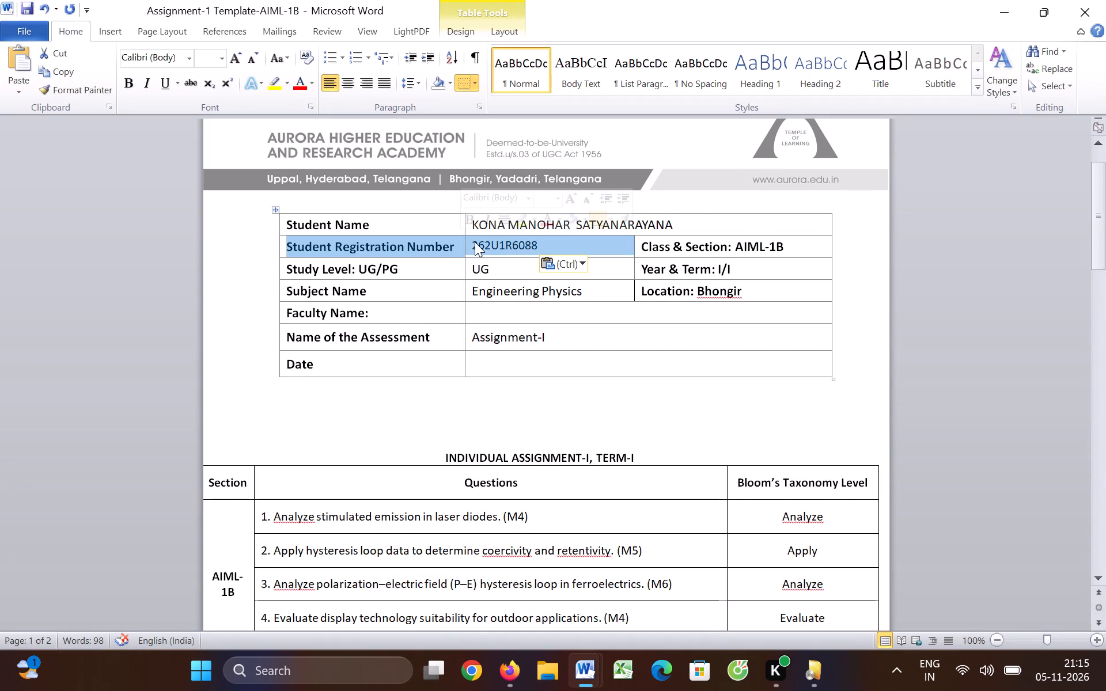
click(475, 242)
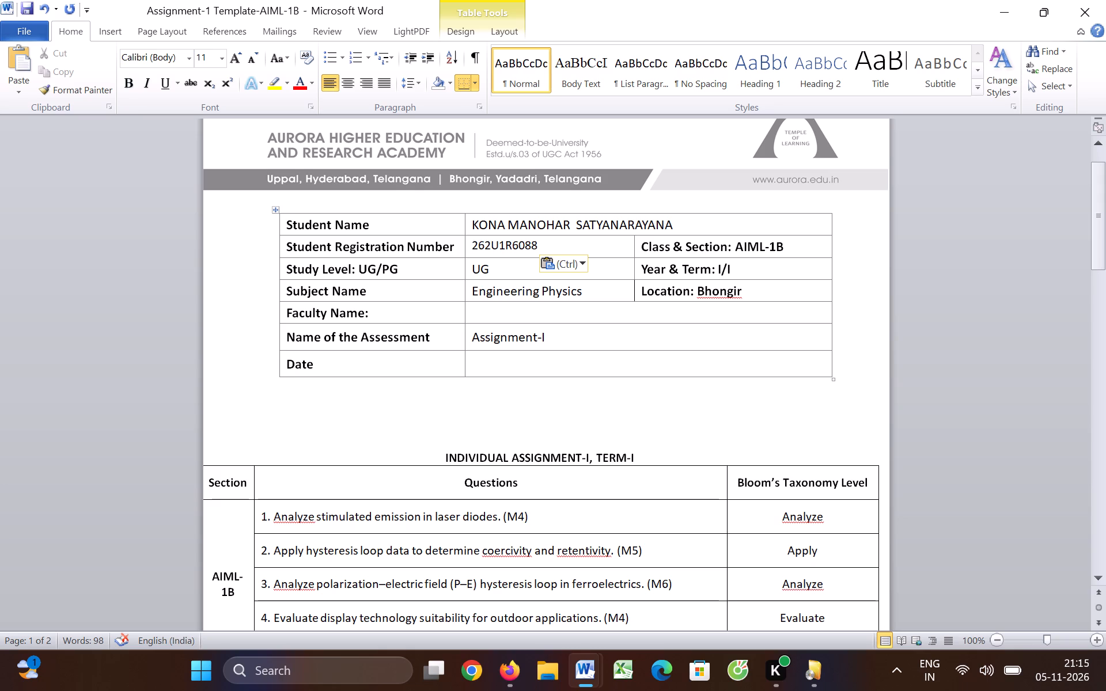
drag(536, 242, 472, 244)
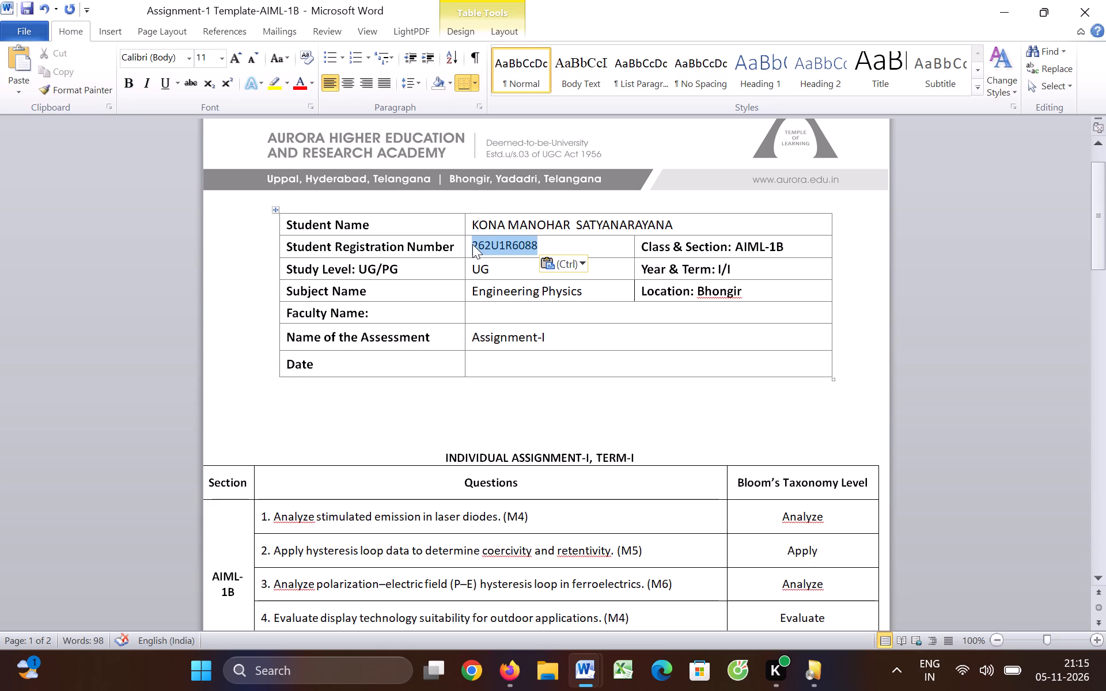
click(570, 203)
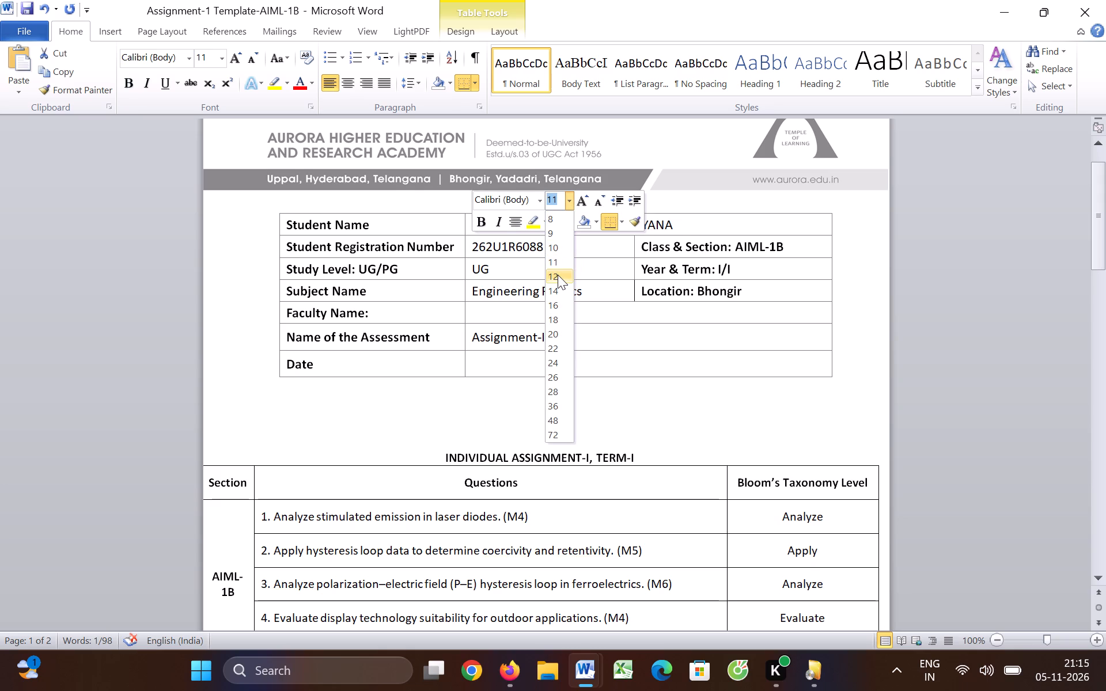
click(558, 275)
Clear the text "Engineering Physics" from the Subject Name cell.
click(582, 280)
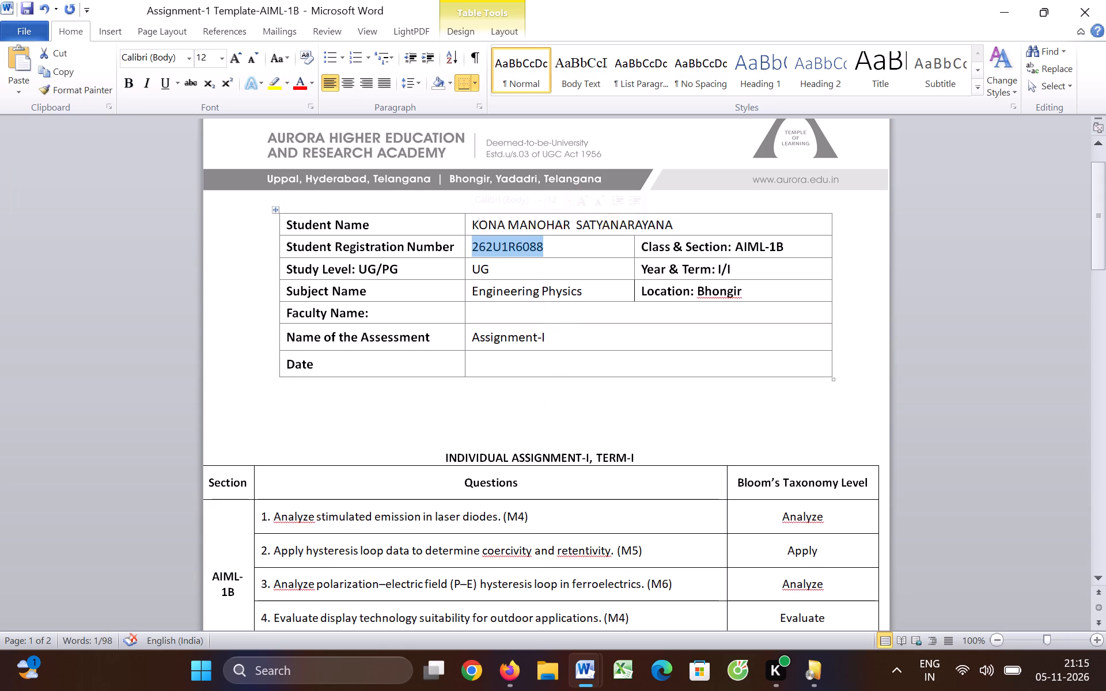
click(590, 296)
click(590, 296)
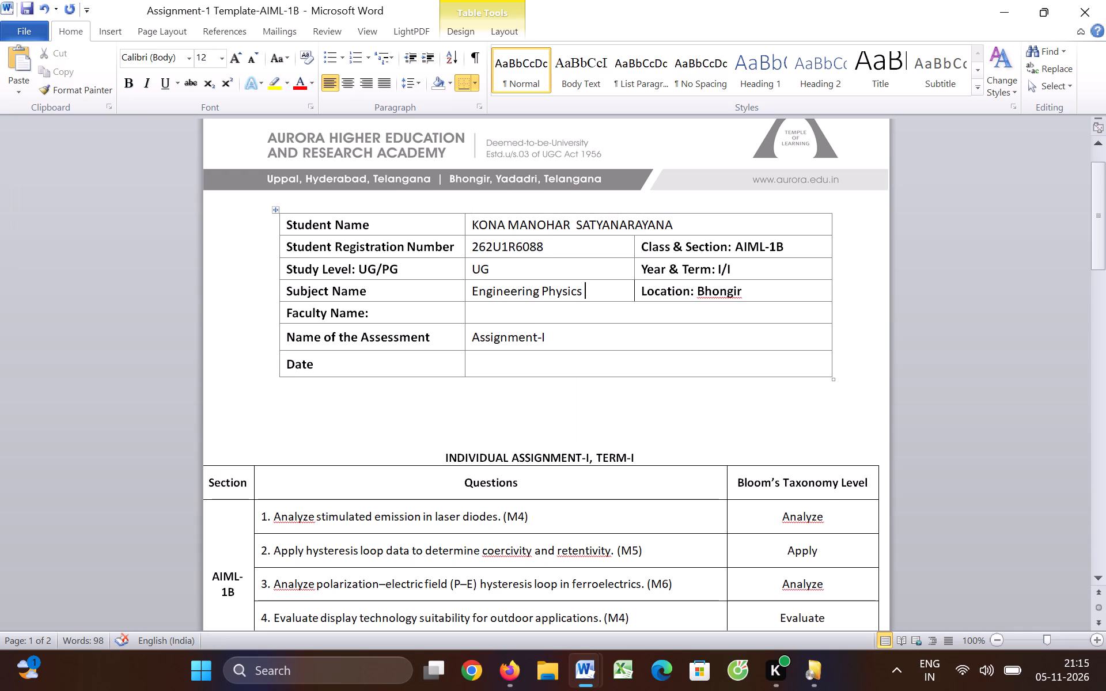
key(BackSpace)
key(BackSpace)
key(BackSpace)
key(BackSpace)
key(BackSpace)
key(BackSpace)
key(BackSpace)
key(BackSpace)
key(BackSpace)
key(BackSpace)
key(BackSpace)
key(BackSpace)
key(BackSpace)
key(BackSpace)
key(BackSpace)
key(BackSpace)
key(BackSpace)
key(BackSpace)
key(BackSpace)
key(BackSpace)
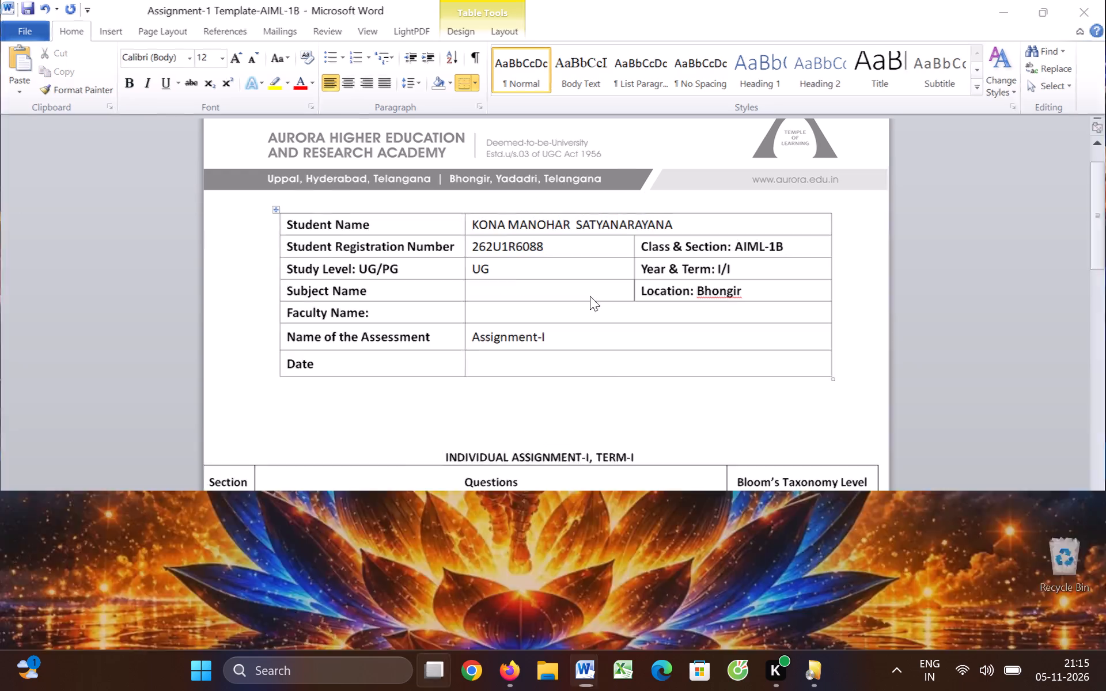
Switch to the Aurora University portal in Firefox and open Assessments.
click(588, 186)
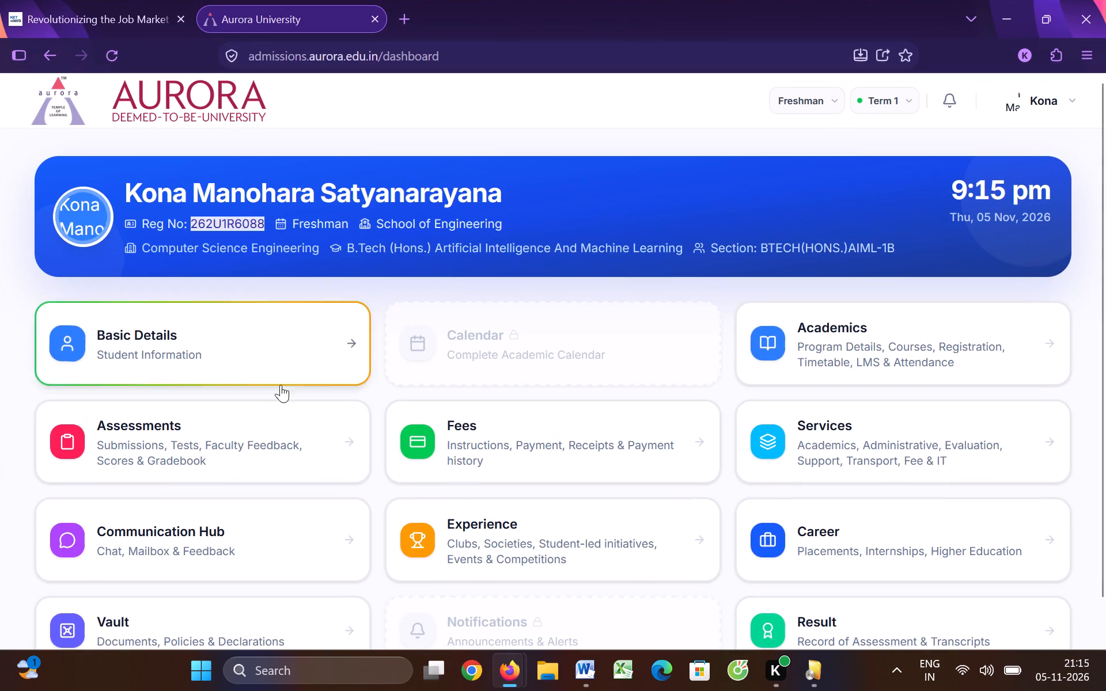
click(274, 435)
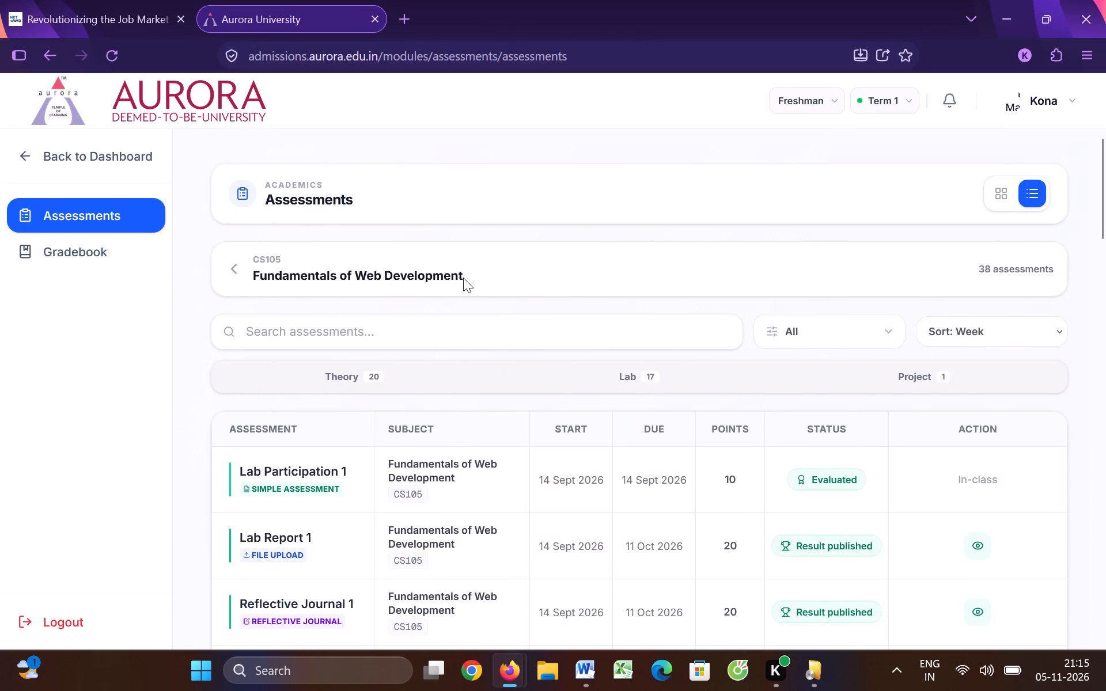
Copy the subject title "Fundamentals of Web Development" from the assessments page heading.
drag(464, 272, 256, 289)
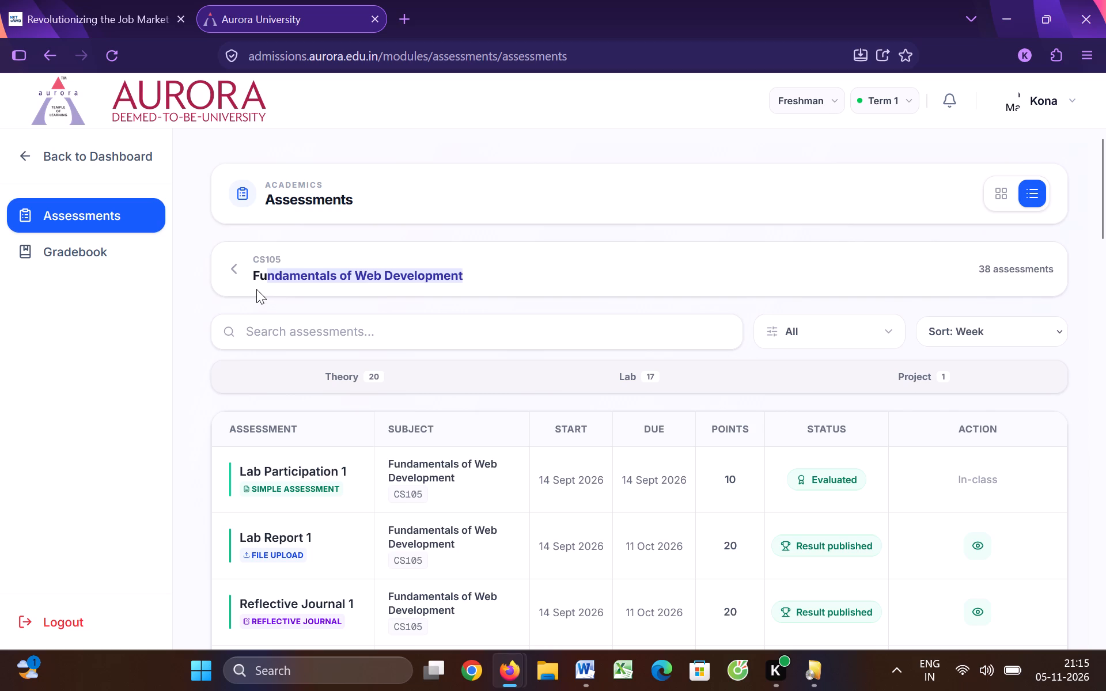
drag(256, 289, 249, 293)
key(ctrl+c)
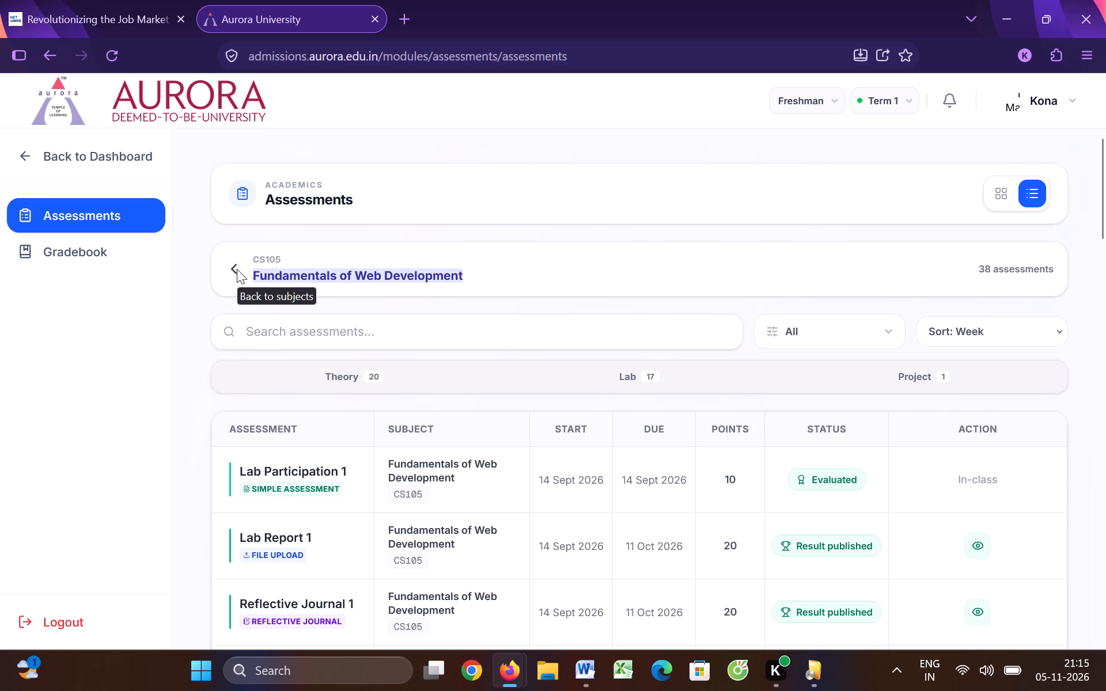
Go back to the subjects, open CS106, and copy its code and title, "Problem Solving With Python Programming I".
click(237, 269)
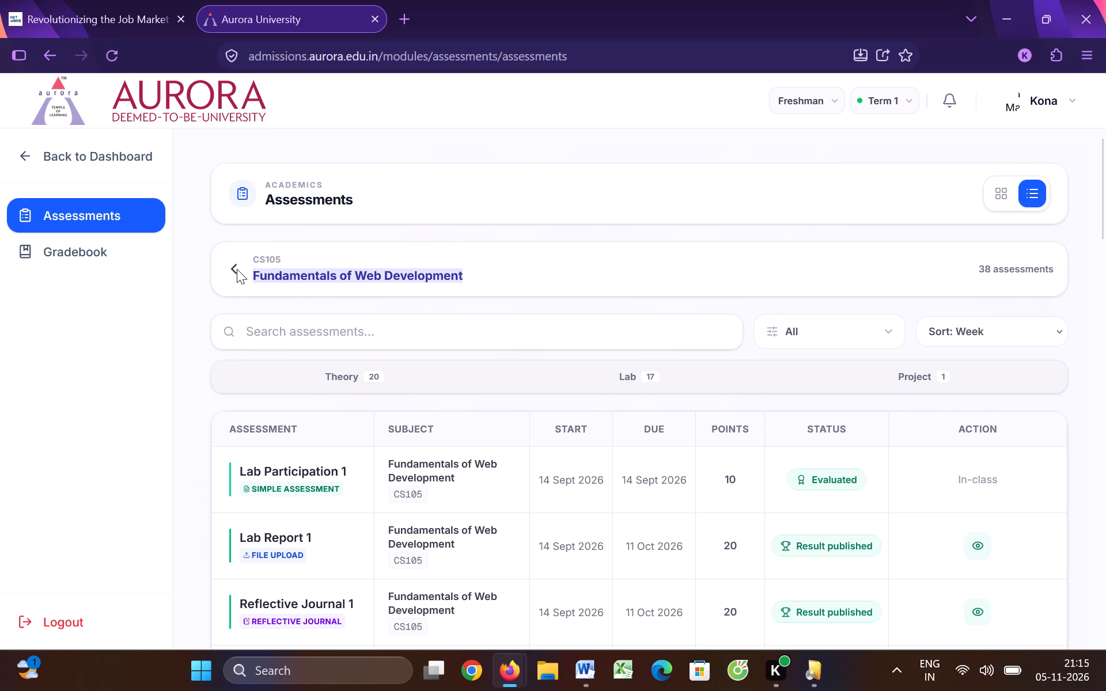
click(706, 343)
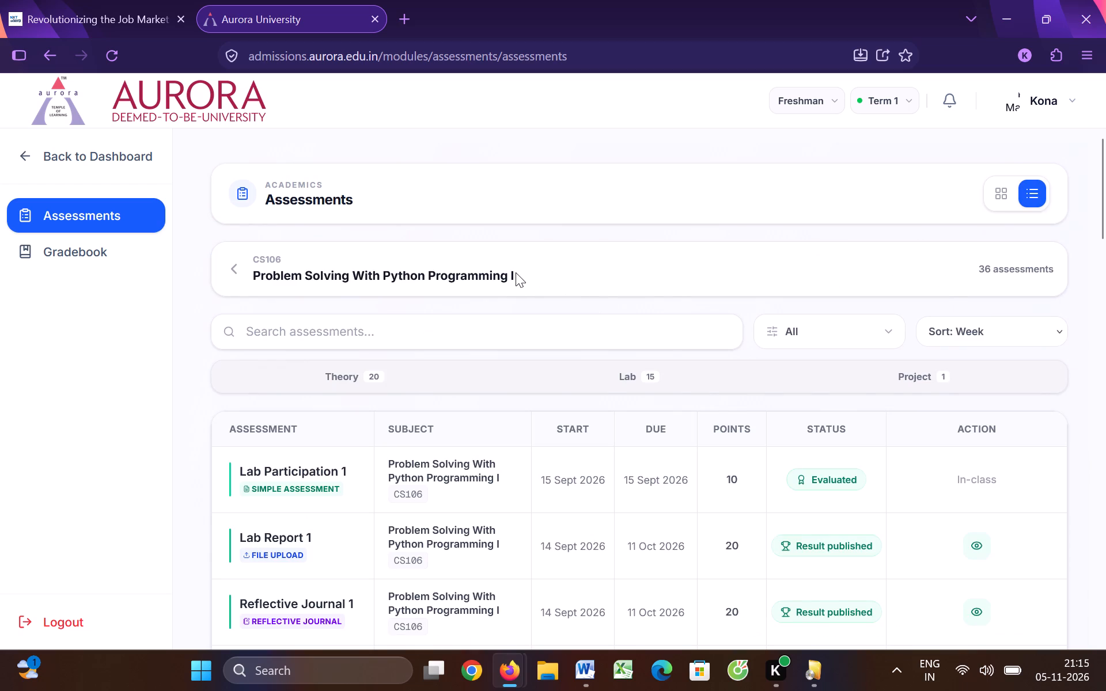
drag(516, 272, 246, 276)
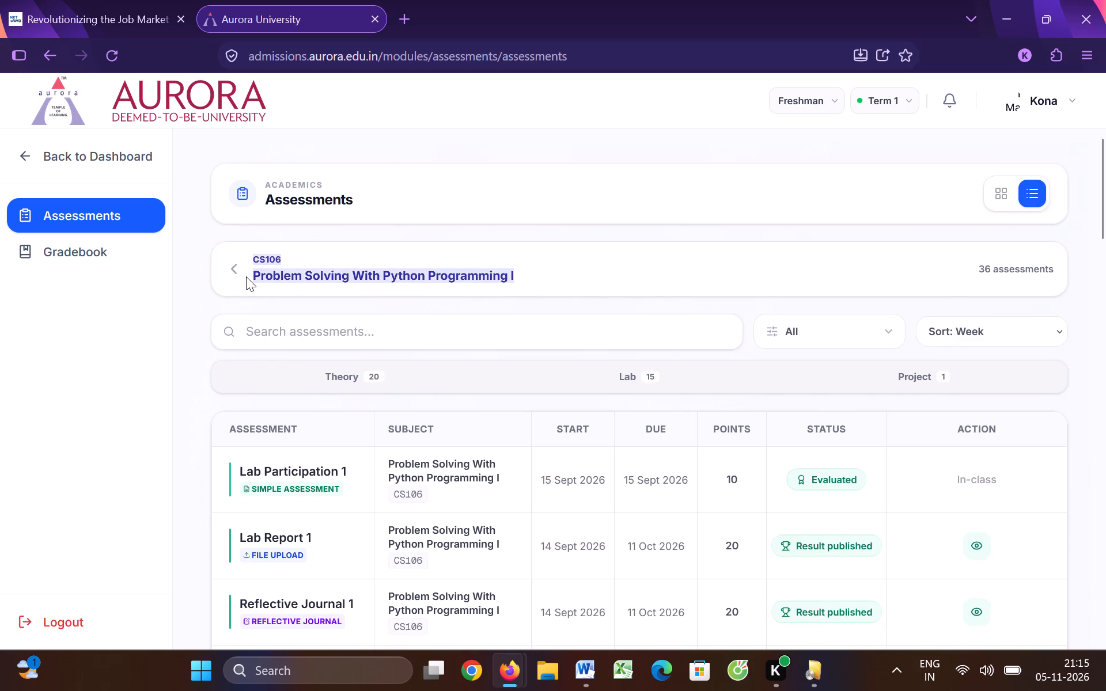
key(ctrl+c)
Switch to the Assignment-1 template in Word, paste the copied subject into the Subject Name cell, and remove the trailing blank line.
scroll(113, 10, down, 1)
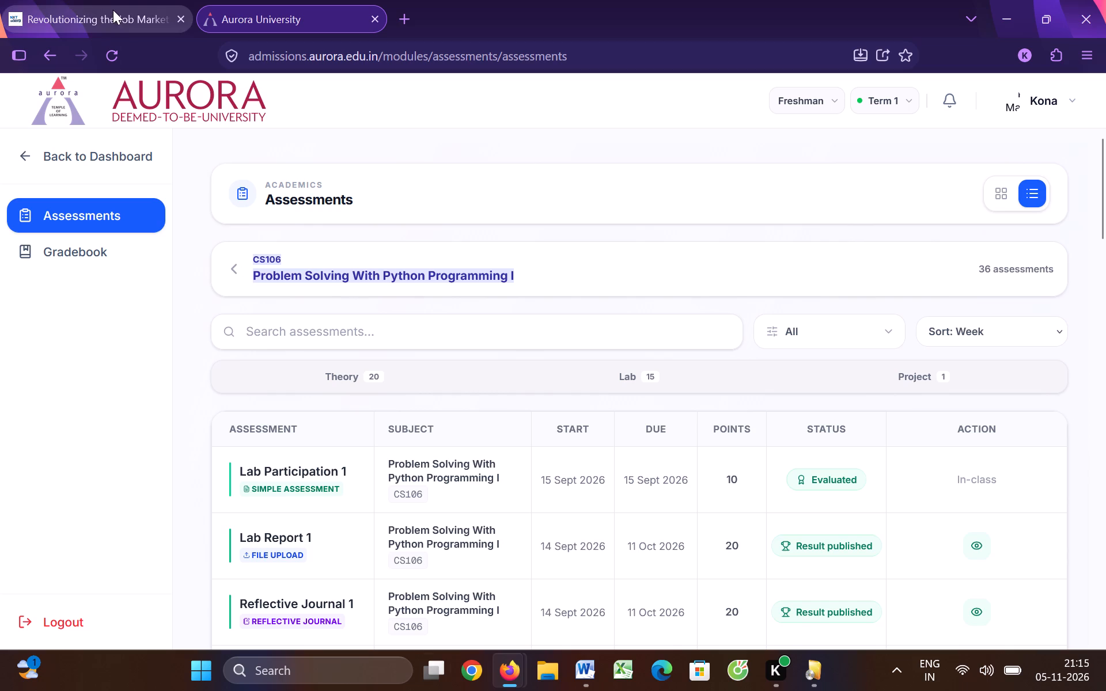
scroll(113, 10, down, 1)
click(421, 105)
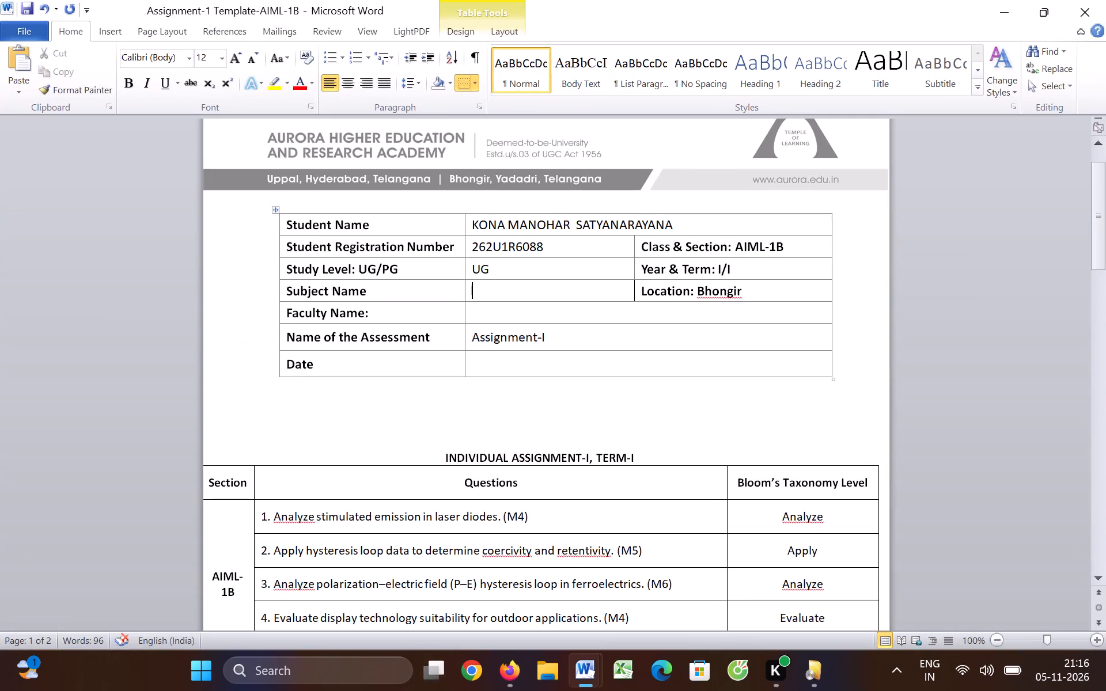
key(ctrl+v)
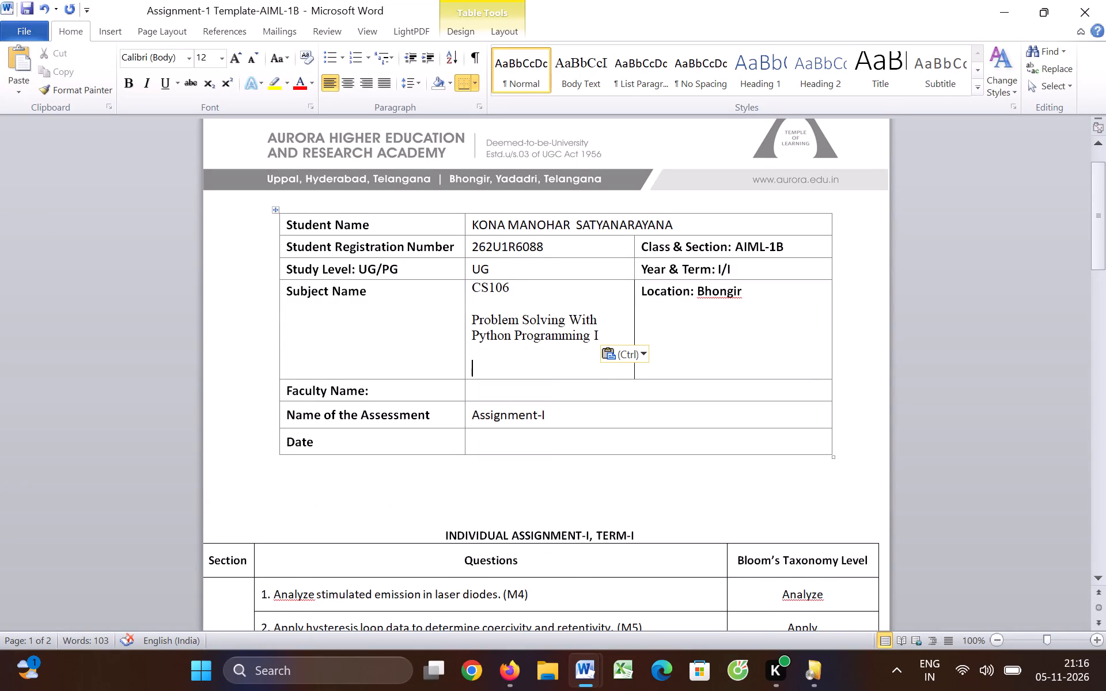
key(BackSpace)
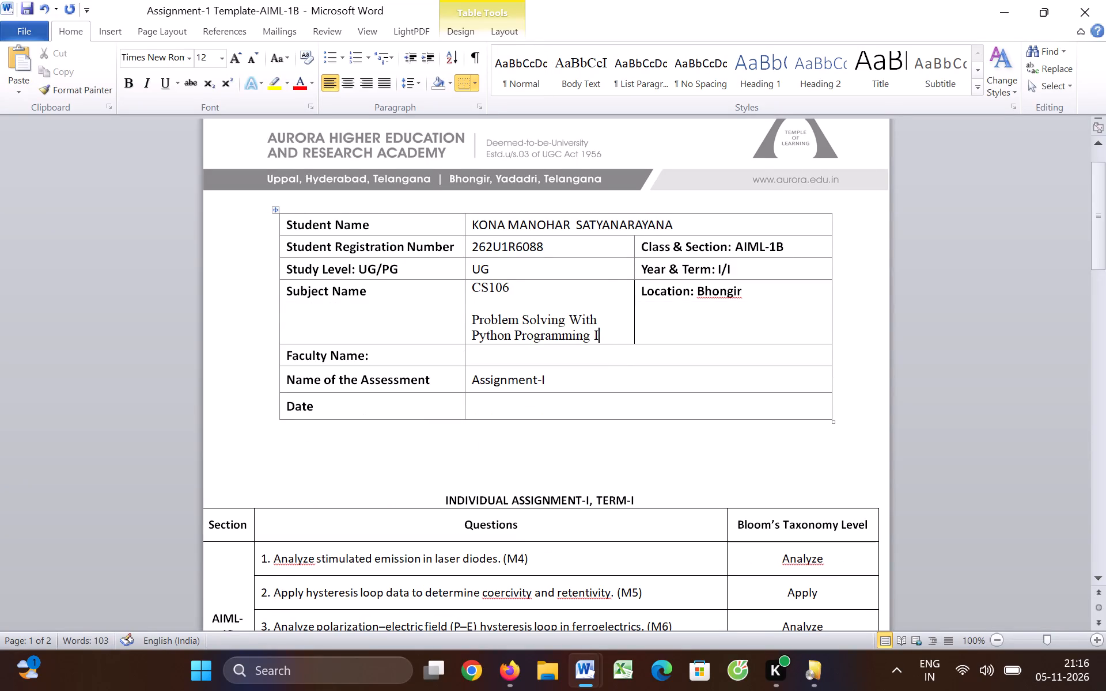
Delete the code CS106 and the blank line before the subject title in the Subject Name cell.
click(471, 320)
click(471, 320)
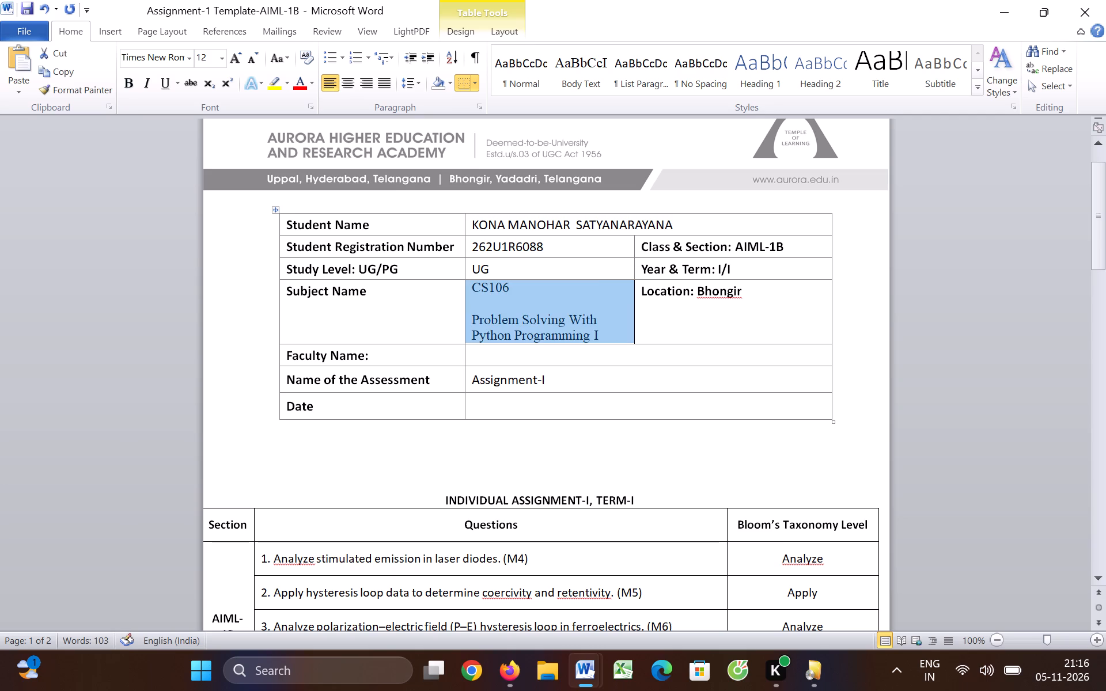
click(471, 320)
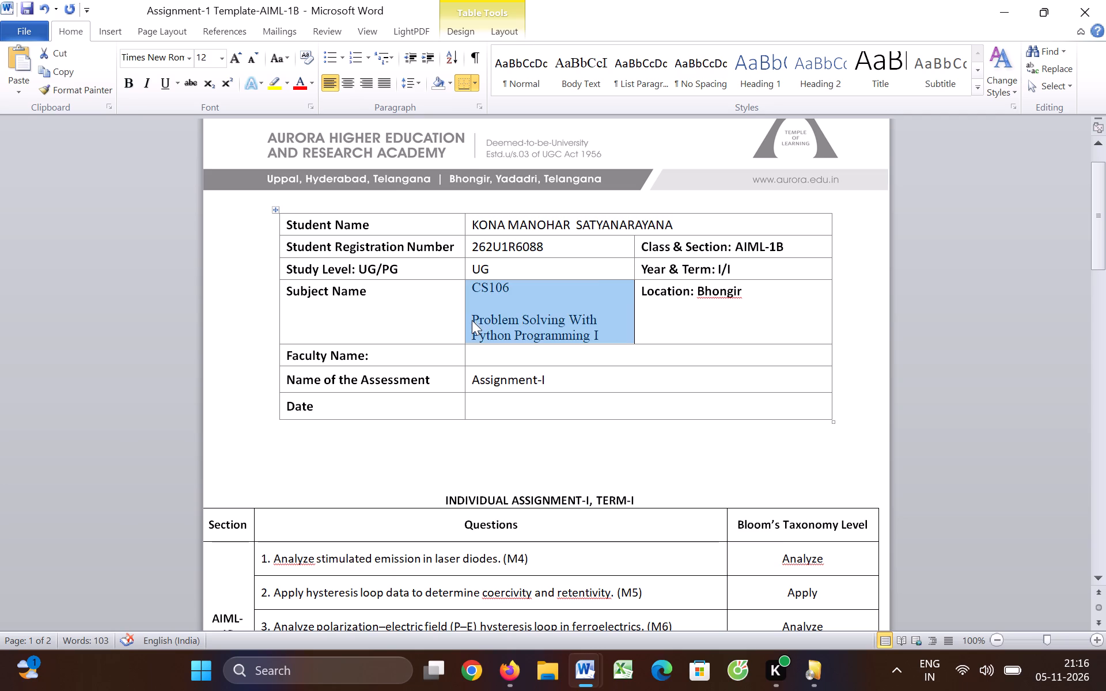
click(471, 320)
click(471, 320)
click(536, 314)
click(472, 317)
key(BackSpace)
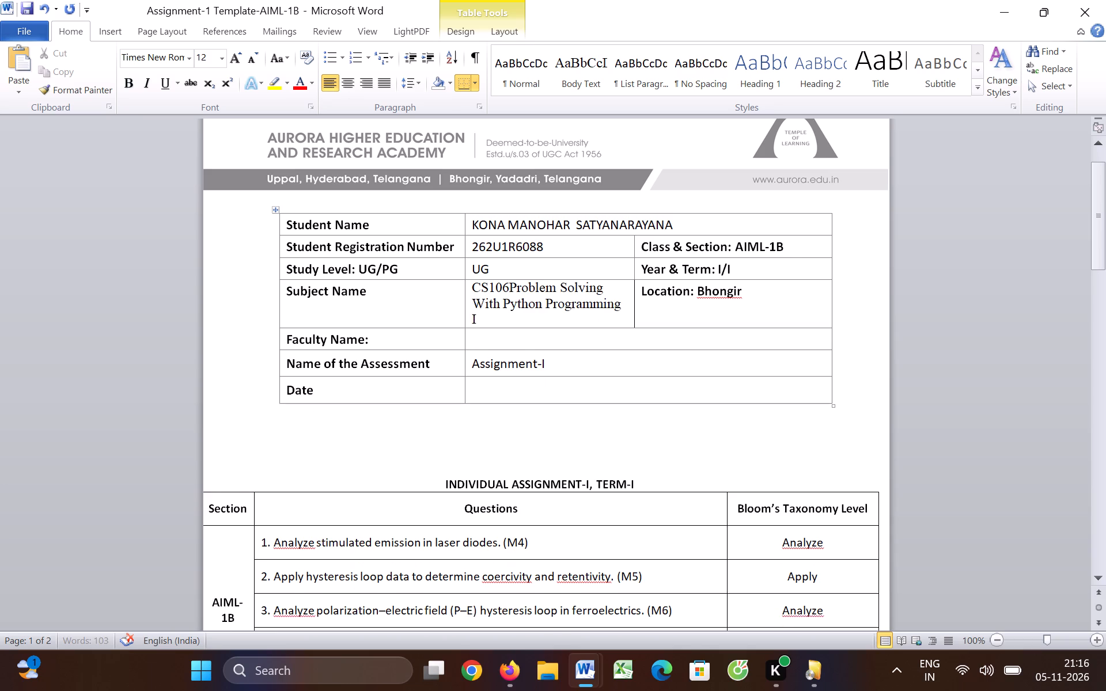
key(BackSpace)
key(BackSpace)
key(BackSpace)
key(BackSpace)
key(BackSpace)
key(BackSpace)
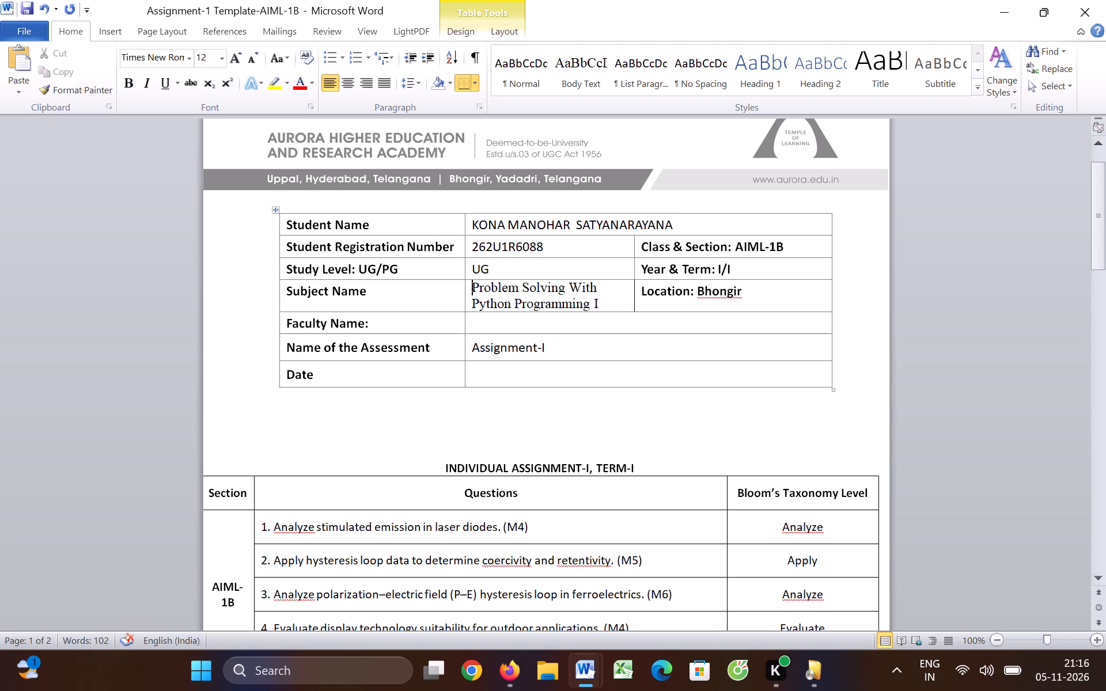
Remove "Problem Solving With" from the Subject Name cell, leaving "Python Programming I".
drag(612, 286, 484, 288)
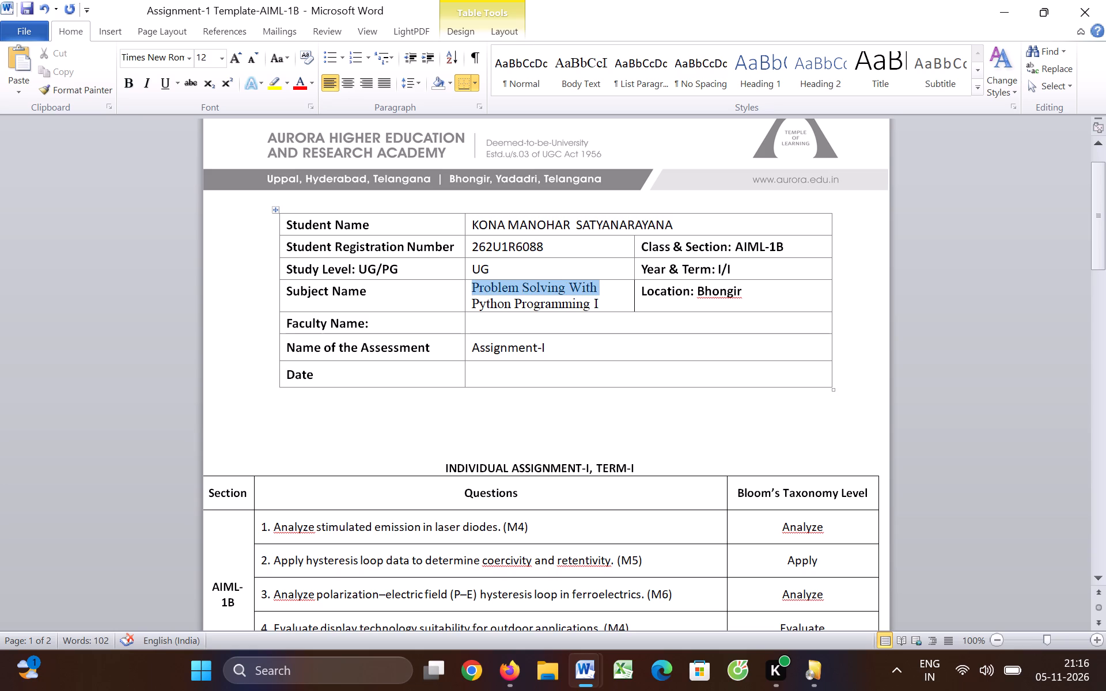
drag(484, 288, 473, 287)
key(BackSpace)
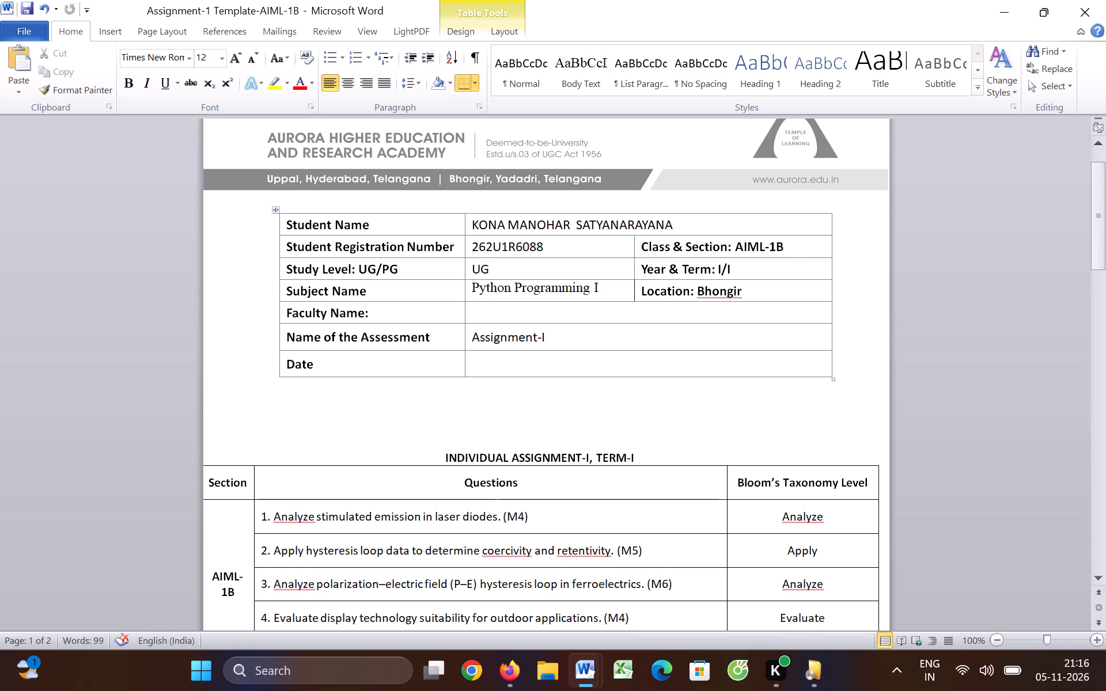
Place the cursor in the empty Faculty Name cell, then examine the CS106 Theory assessments in the Aurora University portal.
click(479, 310)
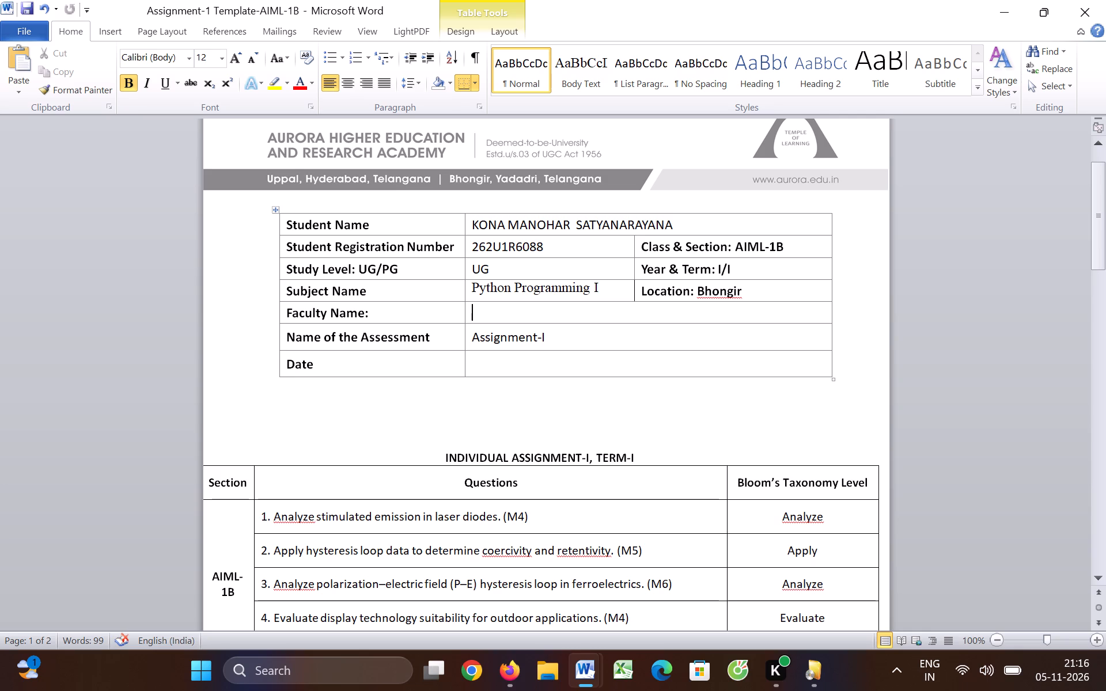
click(521, 196)
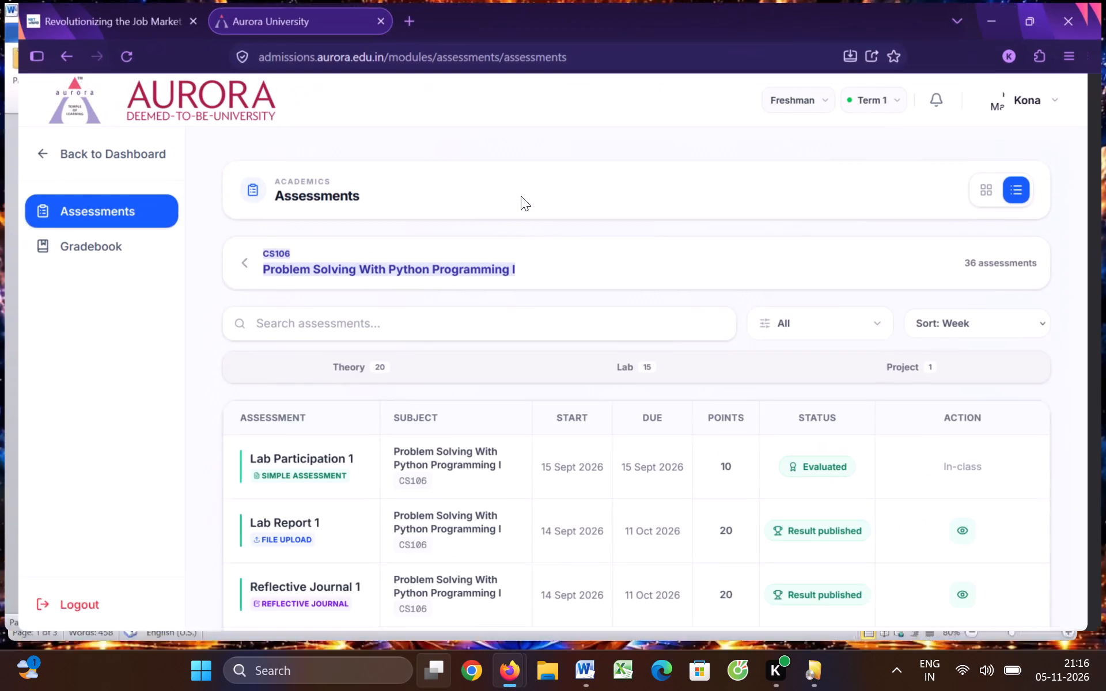
click(472, 369)
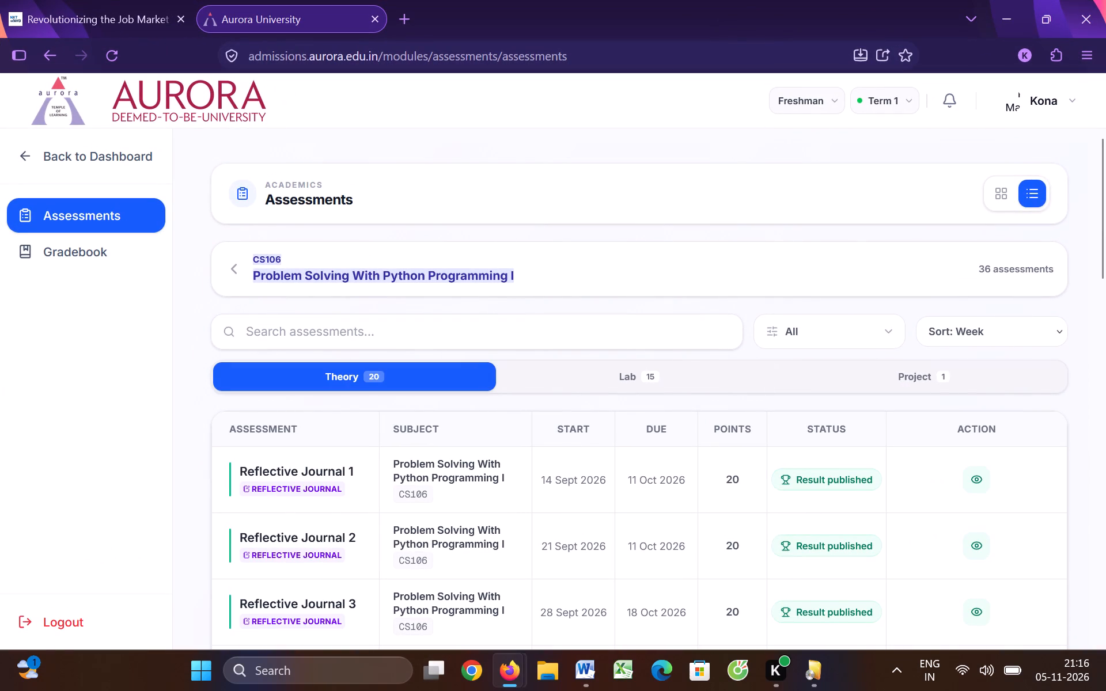
click(537, 324)
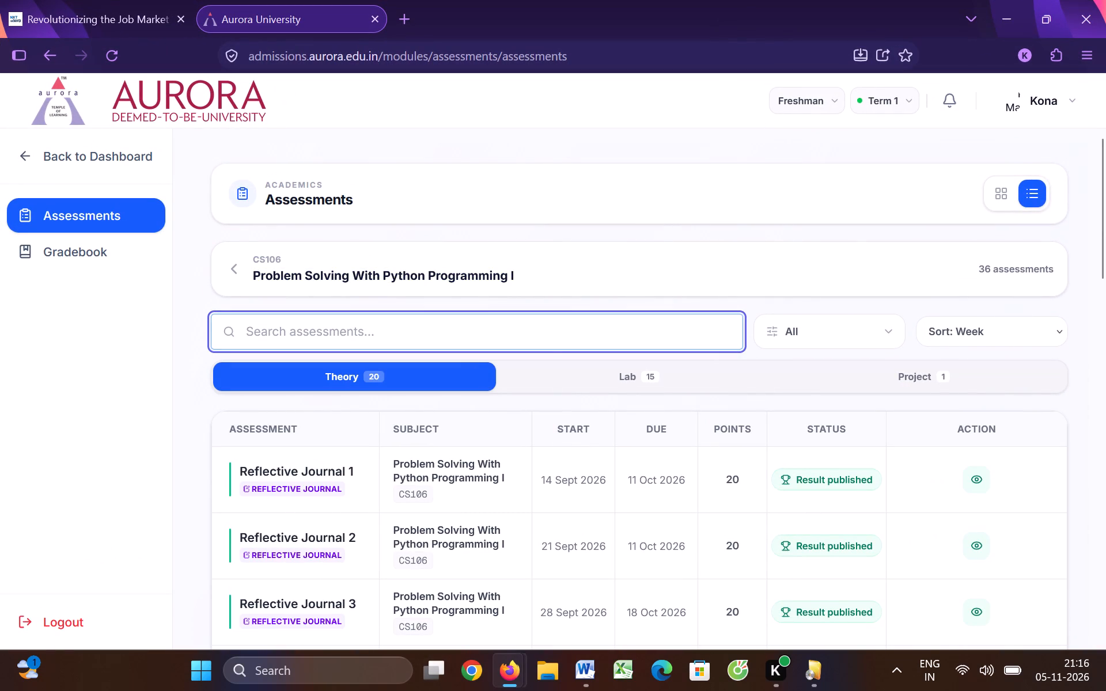
scroll(487, 480, down, 2)
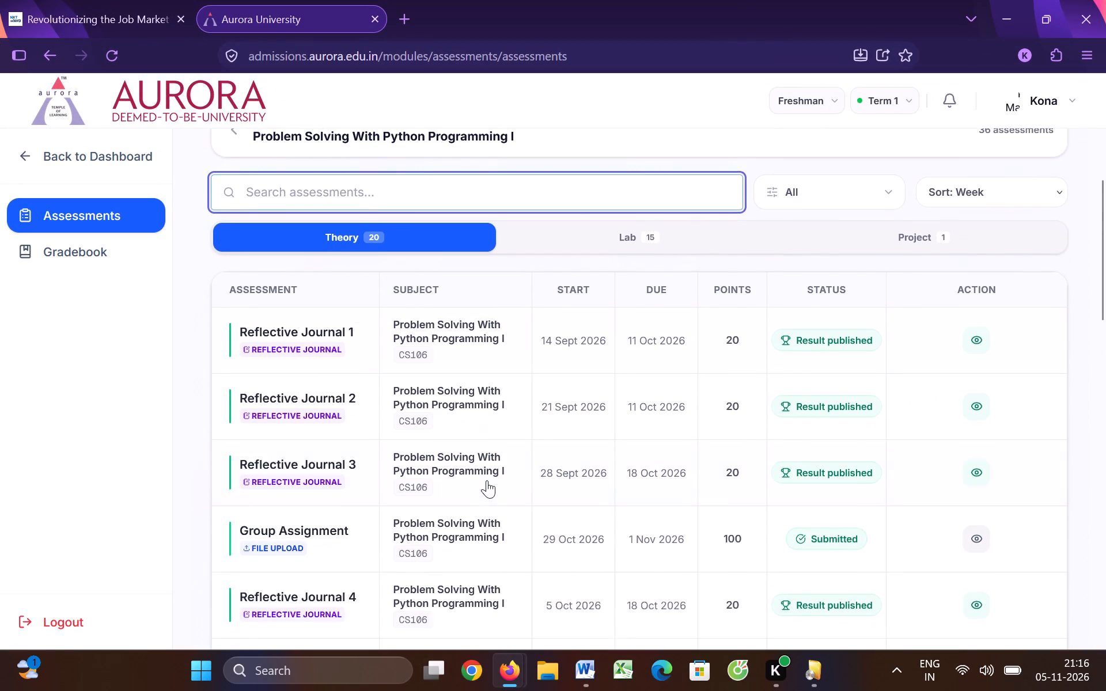
scroll(487, 480, down, 6)
scroll(487, 480, up, 1)
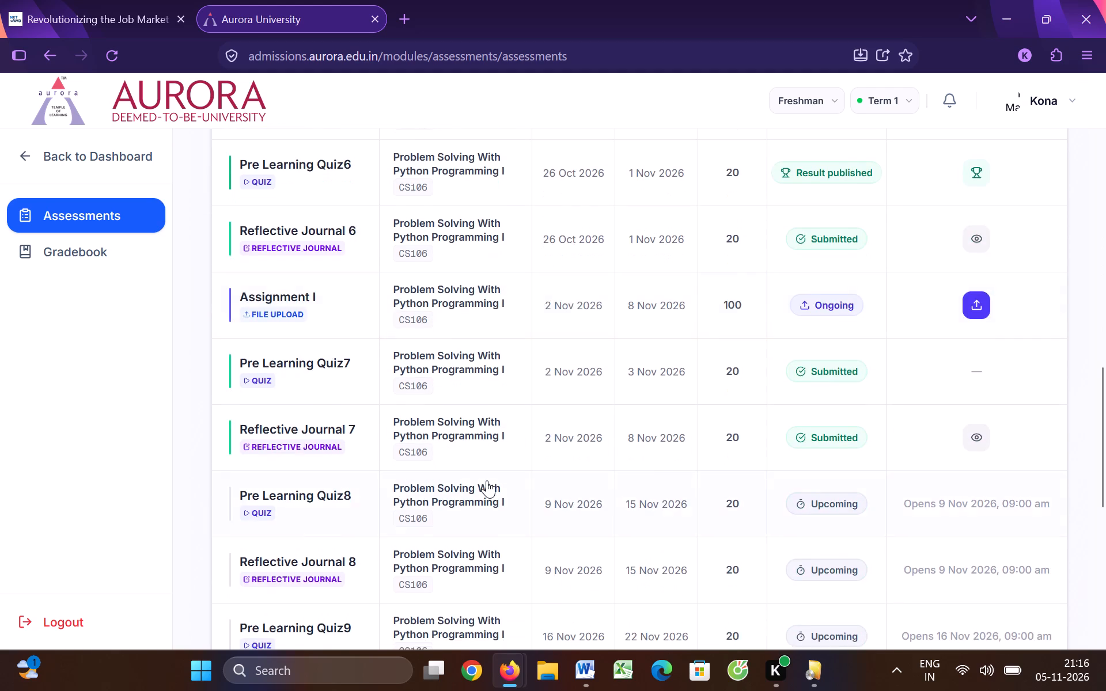
scroll(487, 480, up, 6)
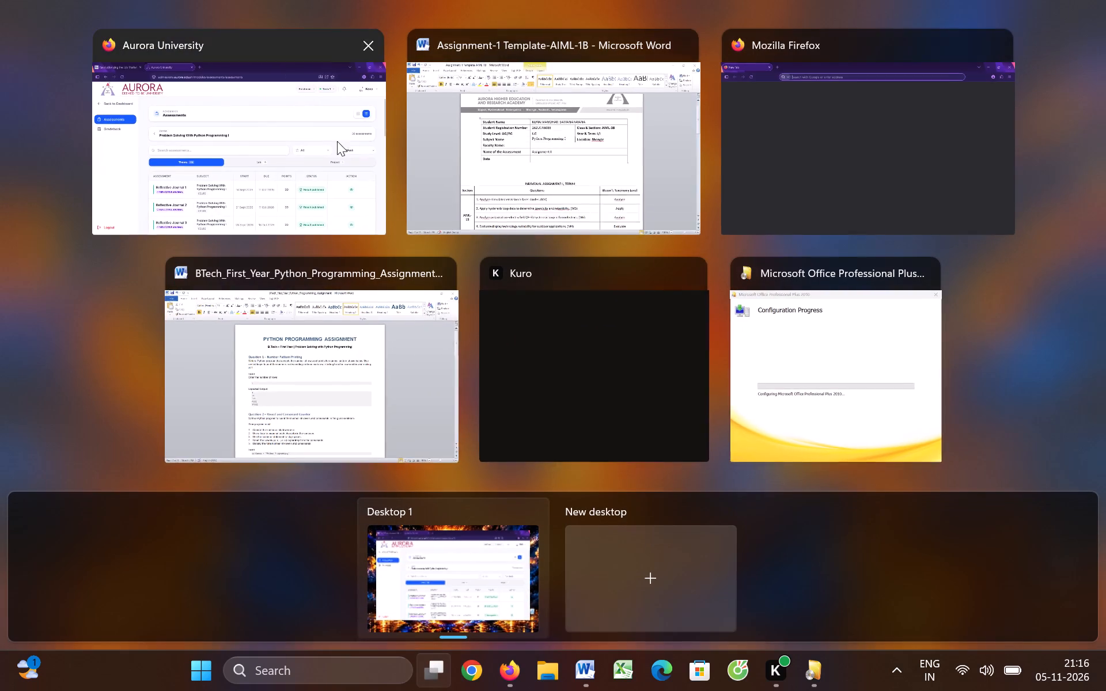
Switch to the Assignment-1 template in Word and undo the removal of "Problem Solving With" from the Subject Name cell.
click(415, 155)
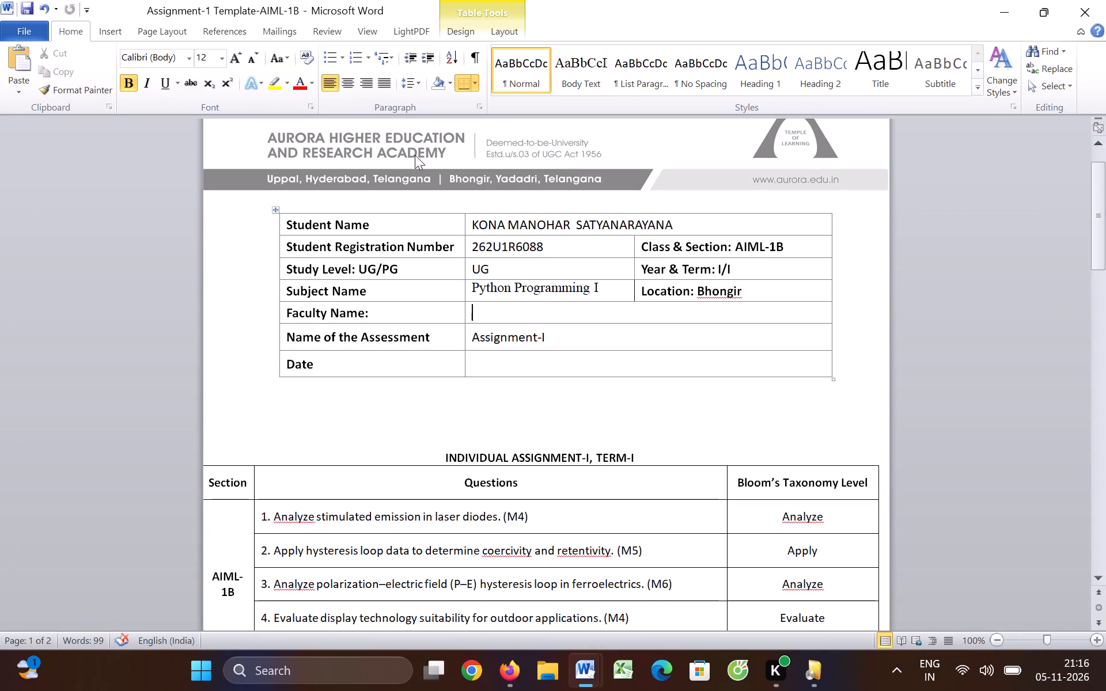
key(ctrl+z)
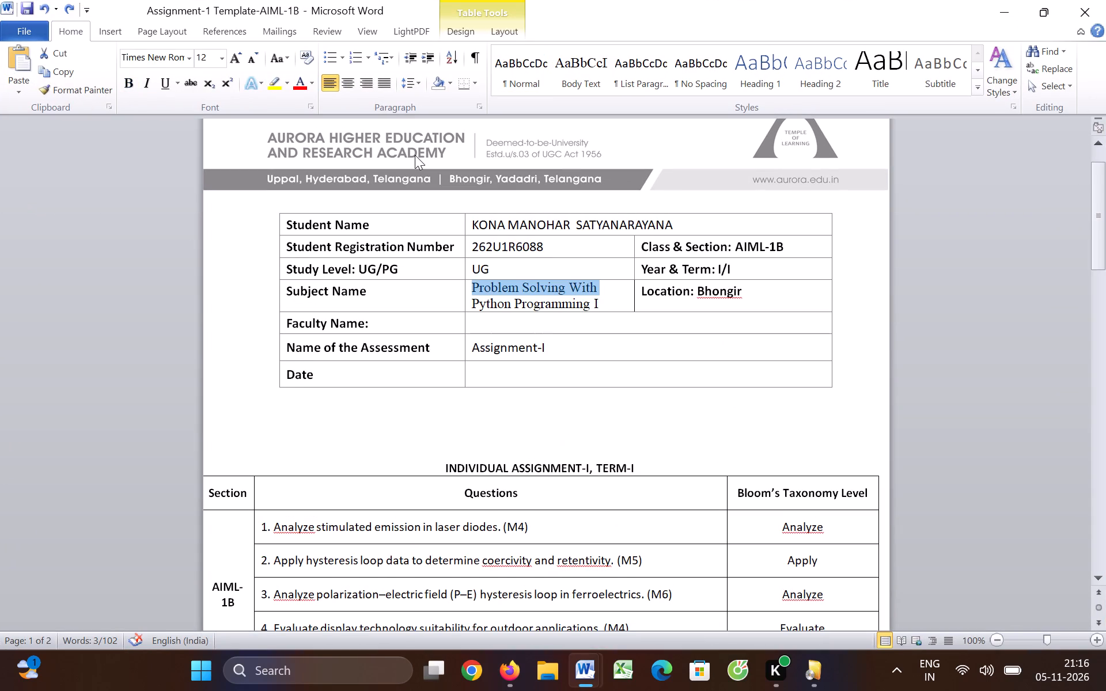
click(547, 327)
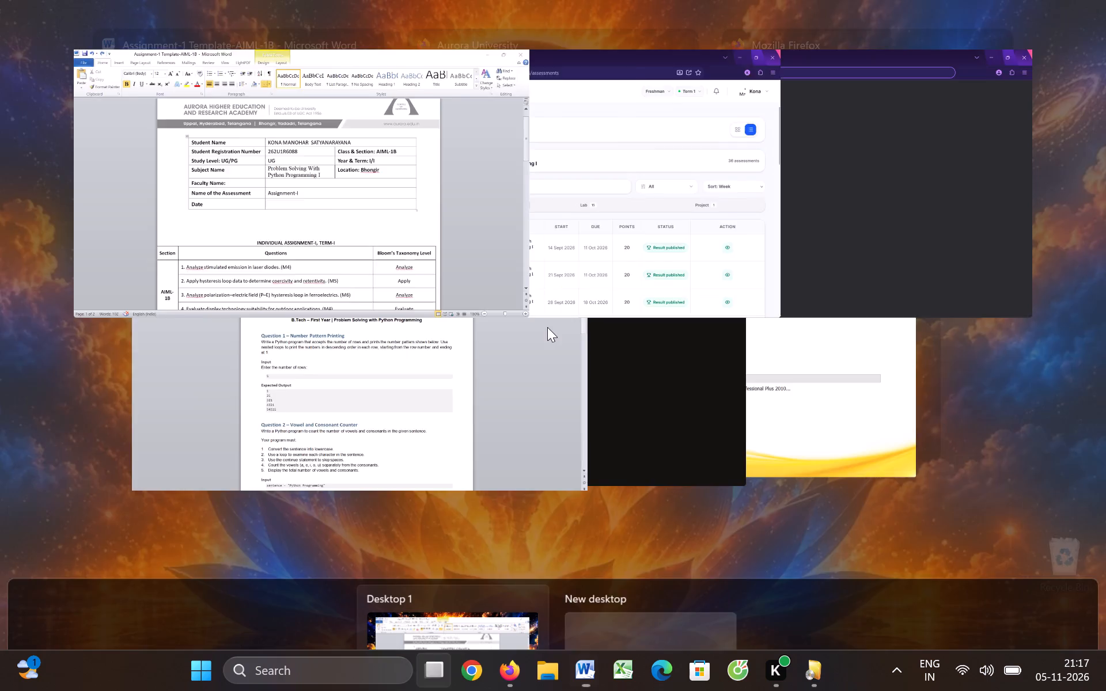
Switch to the learning portal in Firefox and examine the November 5, 2026 schedule and its session details for the Python faculty member.
click(534, 185)
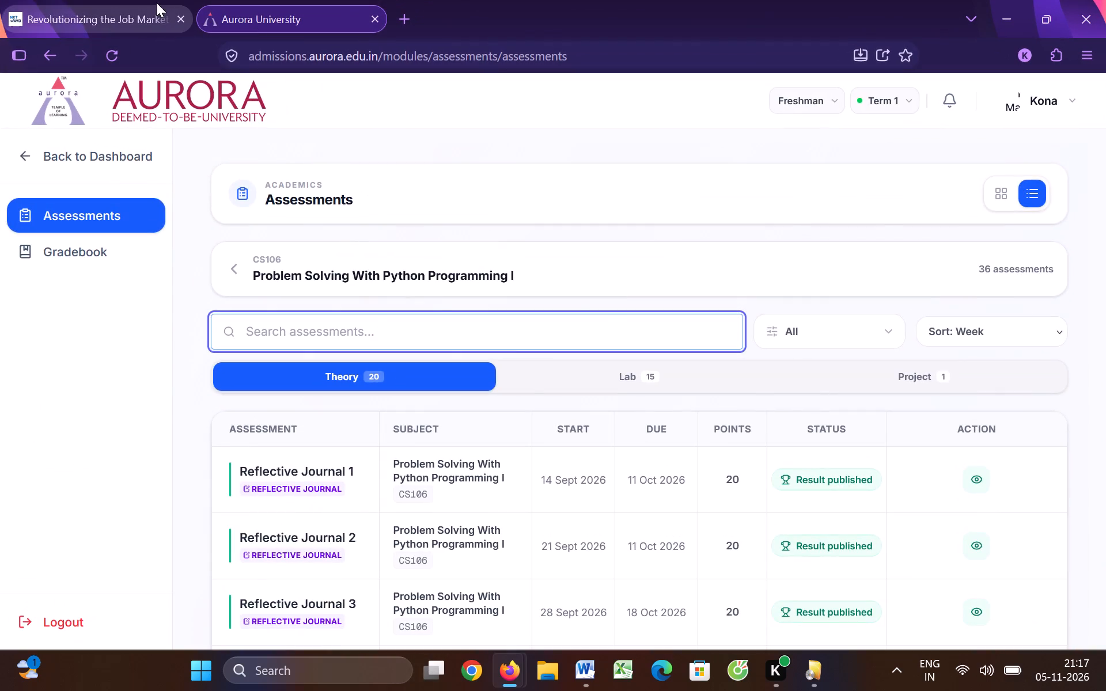
click(126, 15)
scroll(343, 496, down, 3)
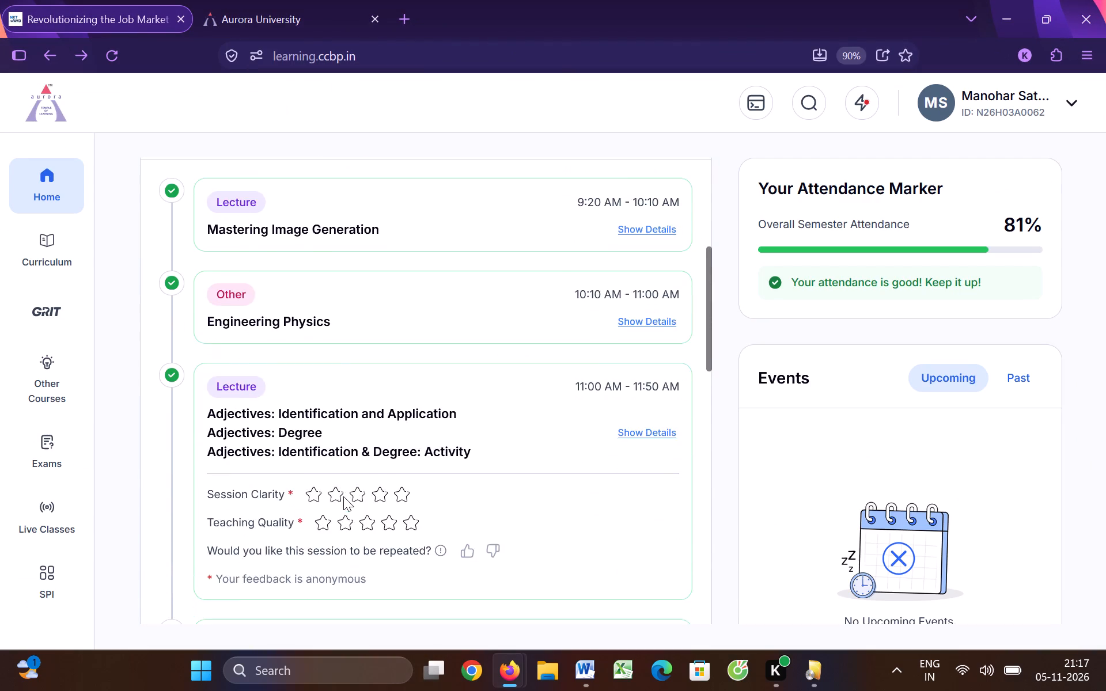
scroll(343, 496, down, 4)
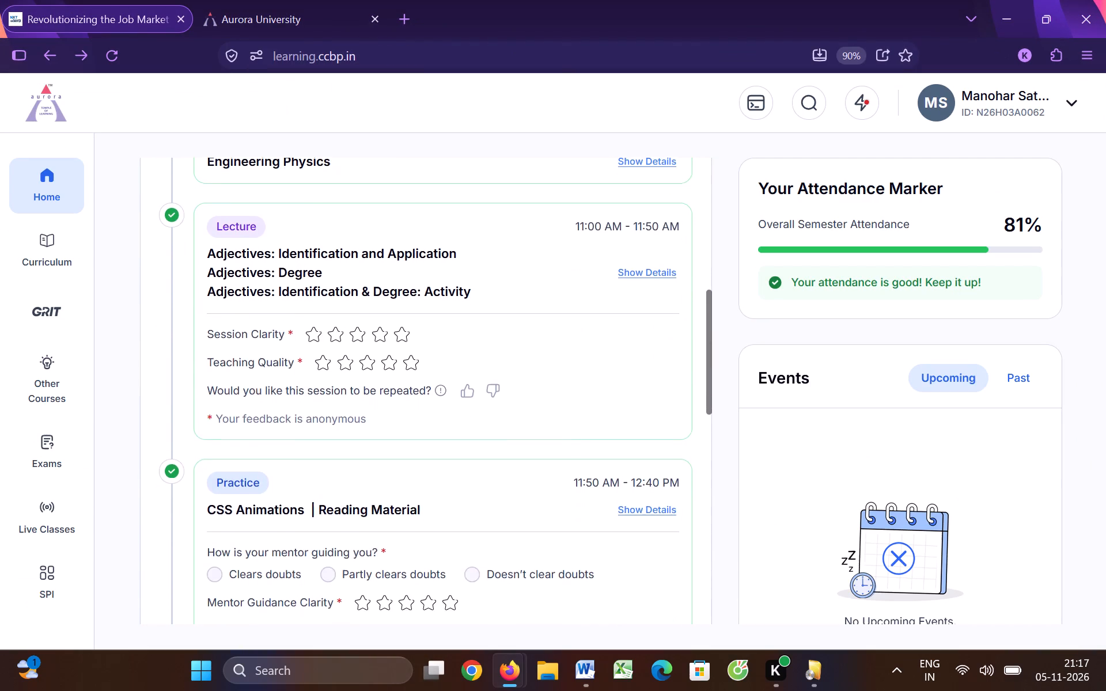
scroll(343, 496, down, 5)
scroll(343, 496, up, 5)
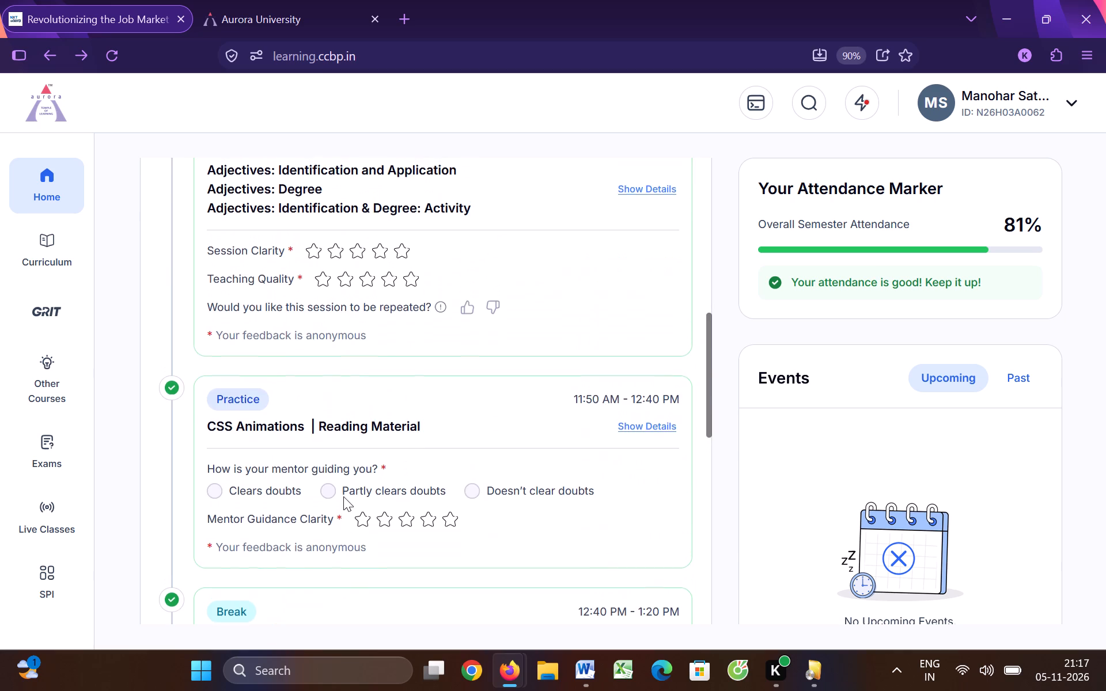
scroll(343, 496, up, 2)
scroll(343, 496, down, 1)
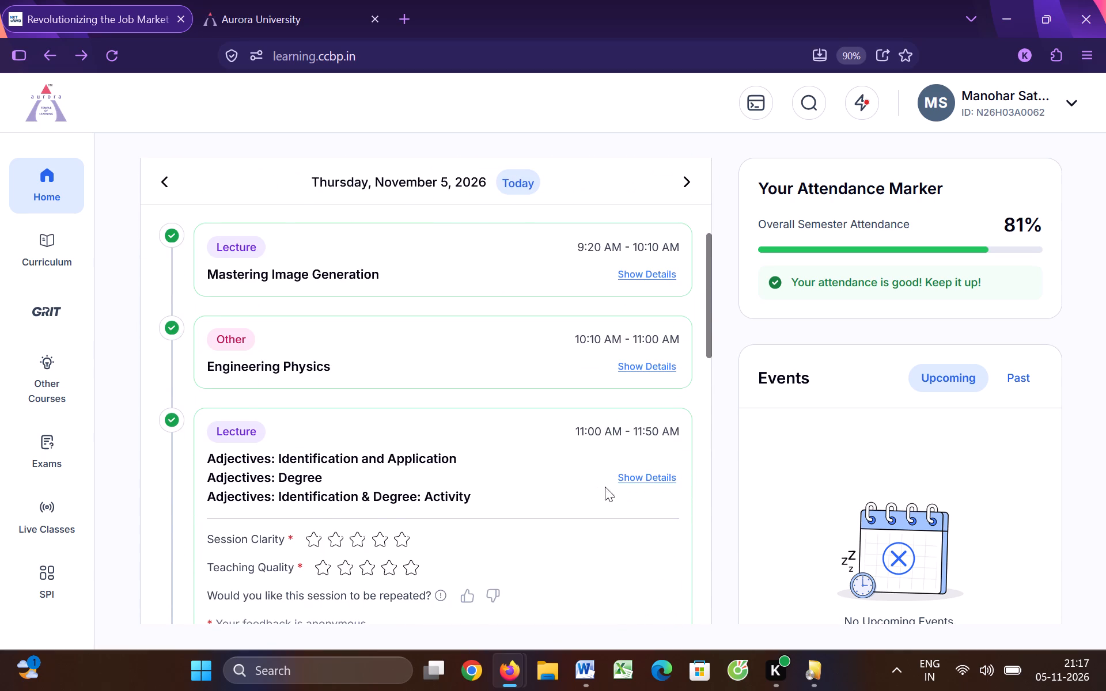
click(626, 469)
scroll(373, 522, down, 1)
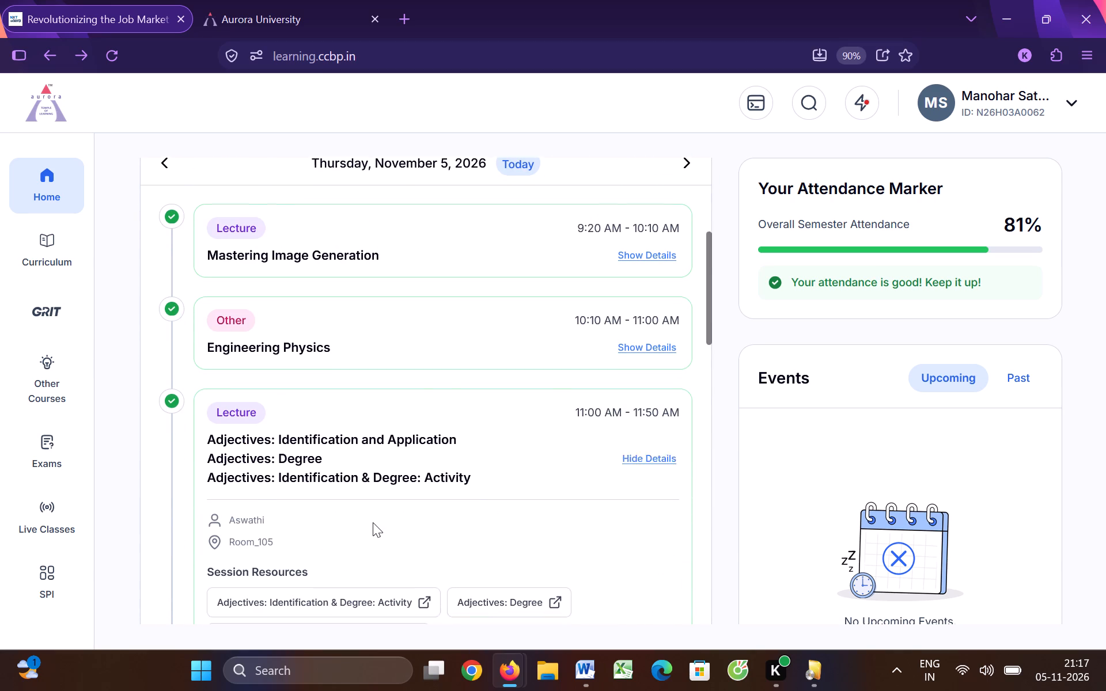
scroll(373, 522, down, 2)
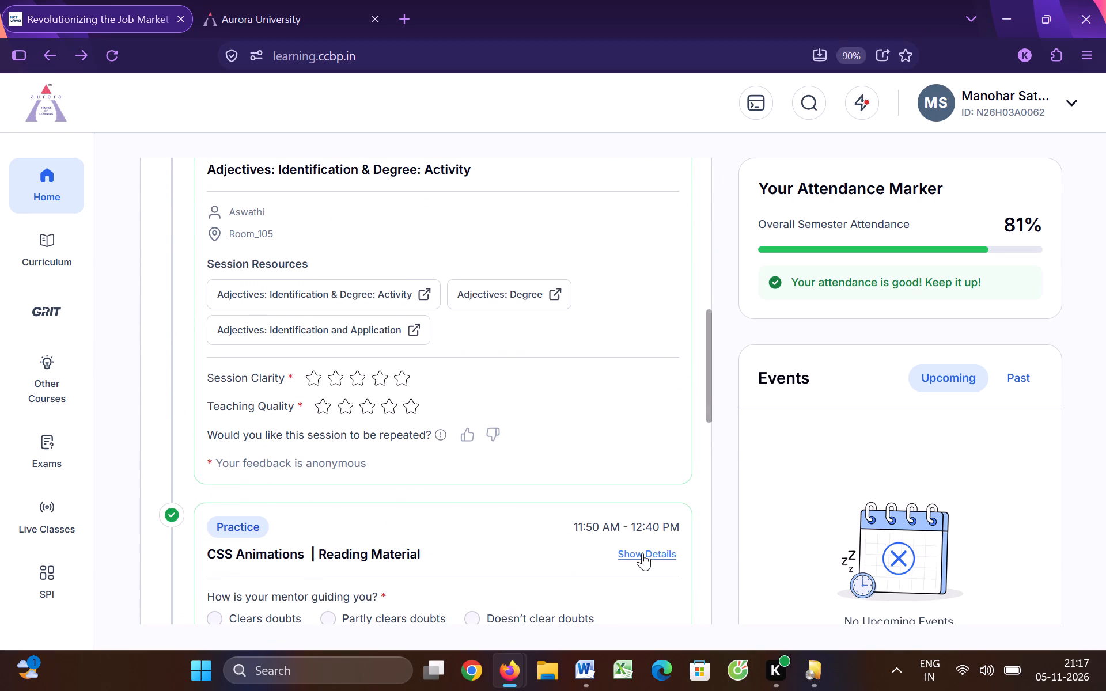
click(642, 553)
scroll(642, 553, down, 5)
scroll(642, 553, up, 7)
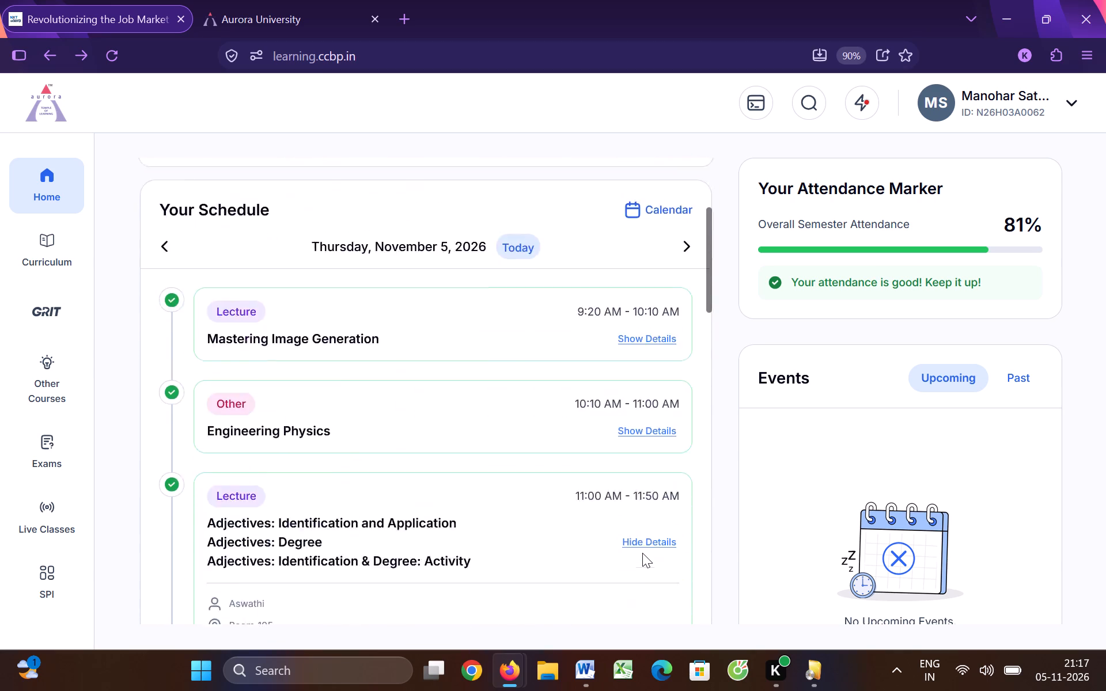
scroll(642, 553, up, 2)
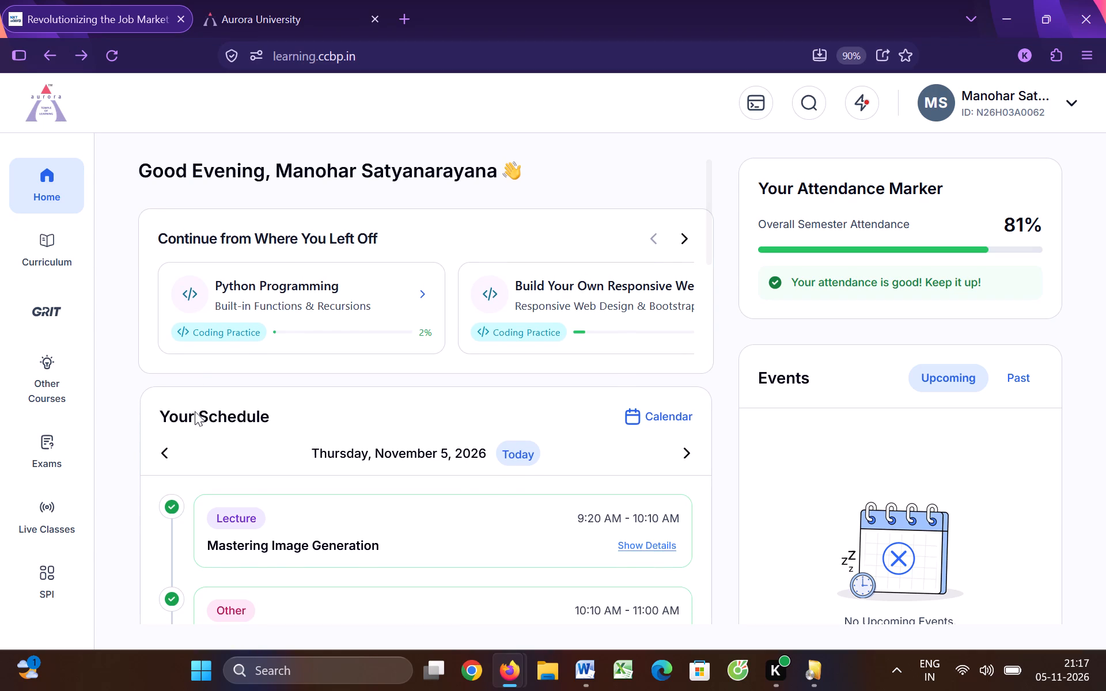
Show the schedule for November 4, 2026, expand the Nested Lists lecture's details and copy the faculty member's name.
click(163, 454)
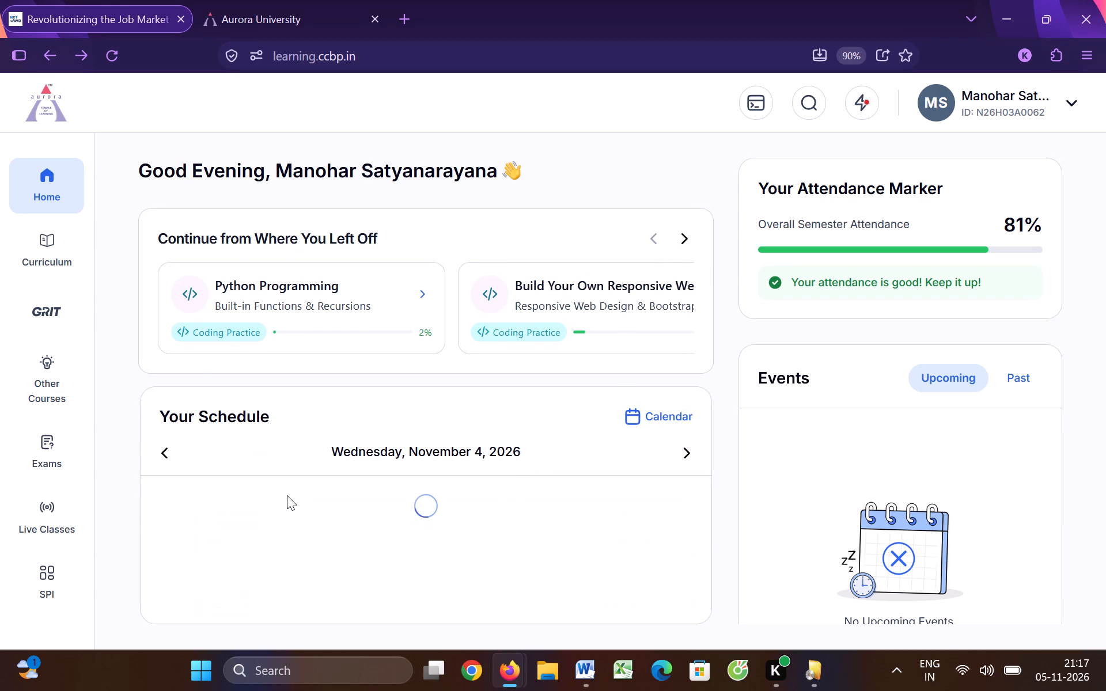
scroll(352, 546, down, 1)
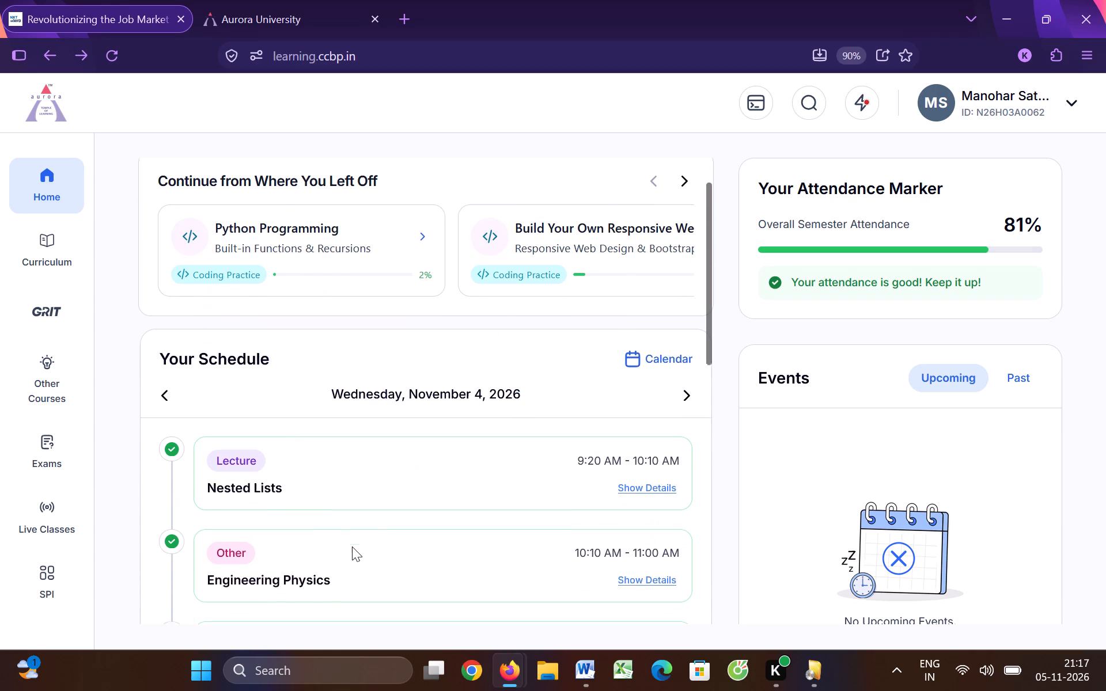
scroll(352, 546, down, 1)
click(644, 447)
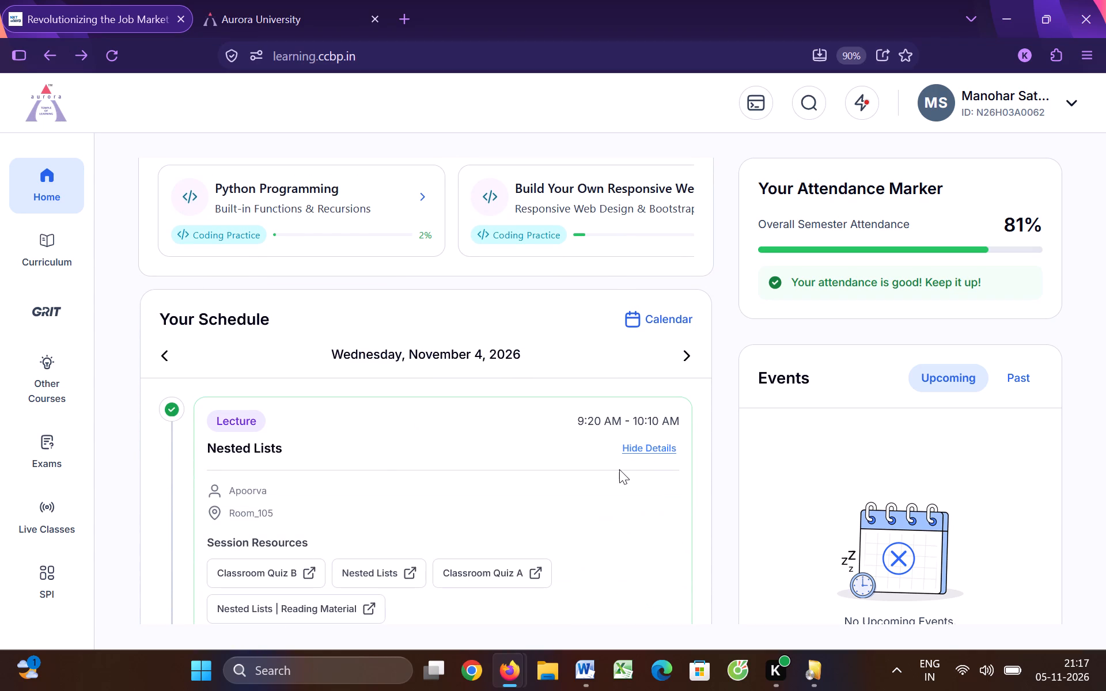
drag(267, 488, 229, 491)
drag(229, 491, 219, 490)
key(ctrl+c)
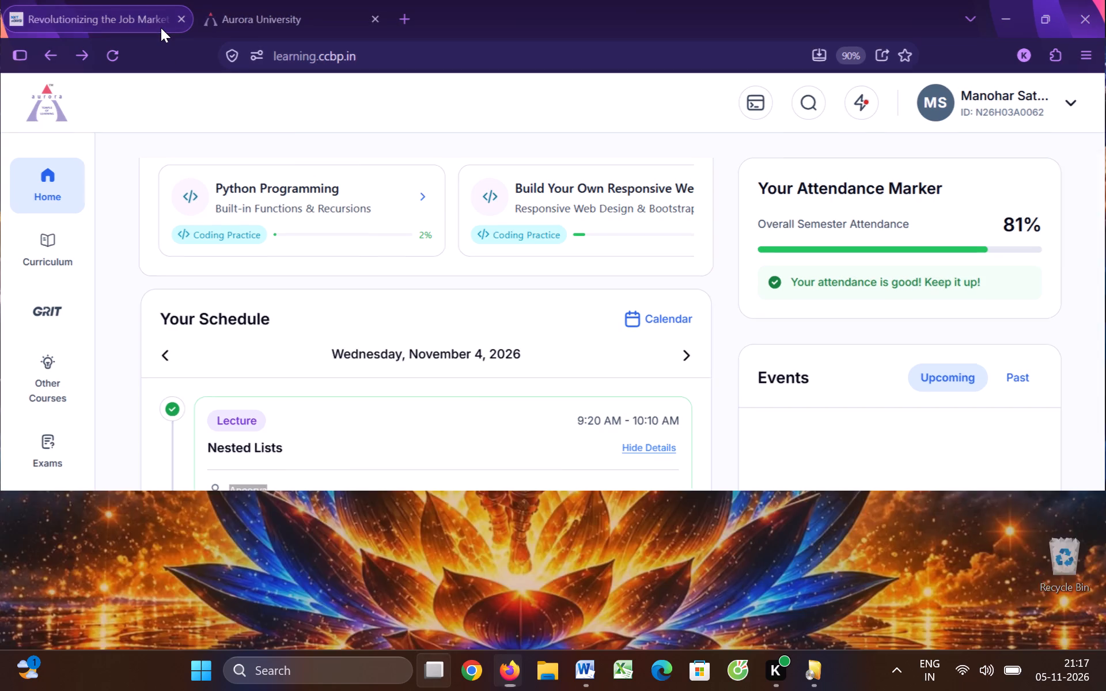
Switch to the Assignment-1 template in Word and paste the copied name into the Faculty Name cell.
click(459, 106)
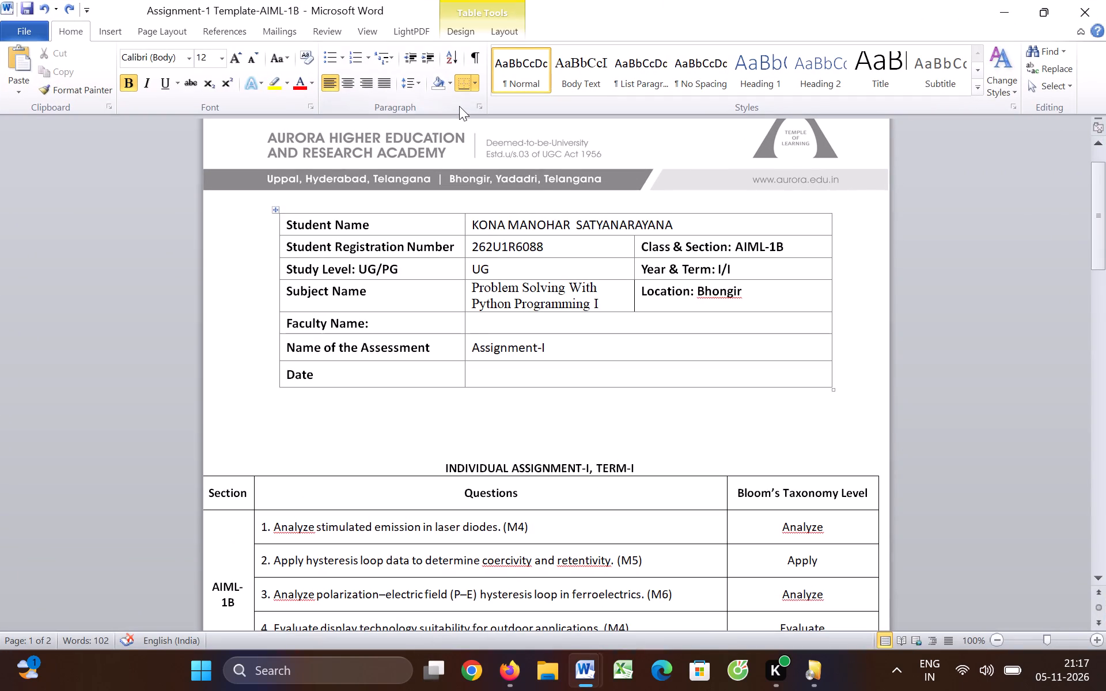
click(483, 325)
key(ctrl+v)
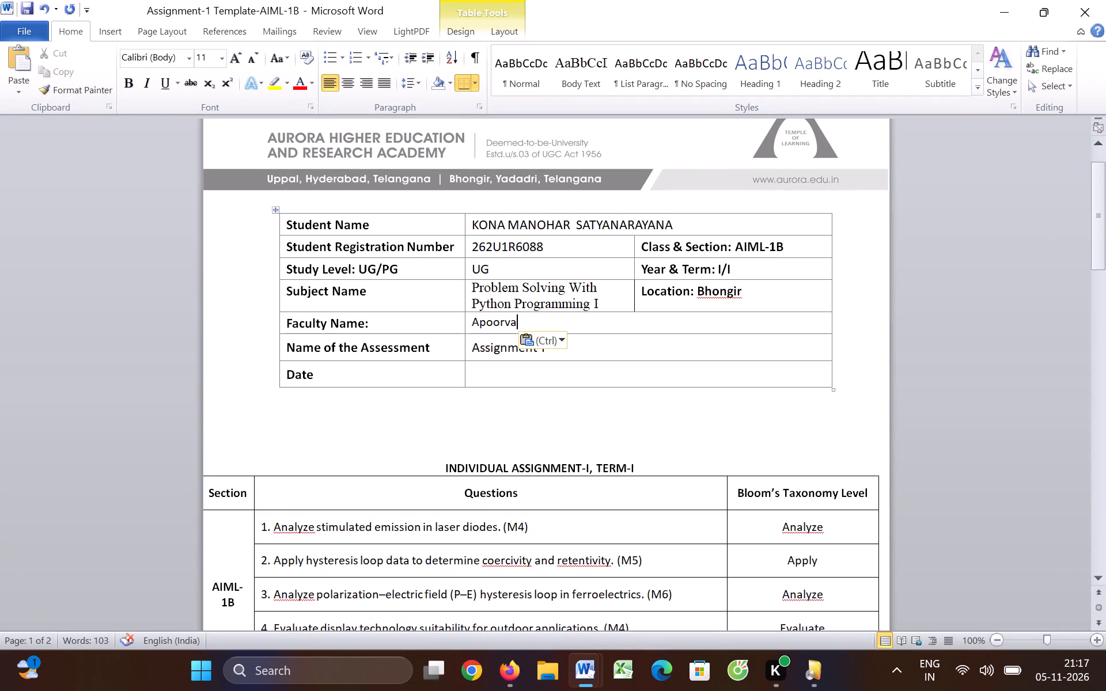
Set the font size of the pasted name in the Faculty Name cell to 12.
drag(517, 326, 456, 320)
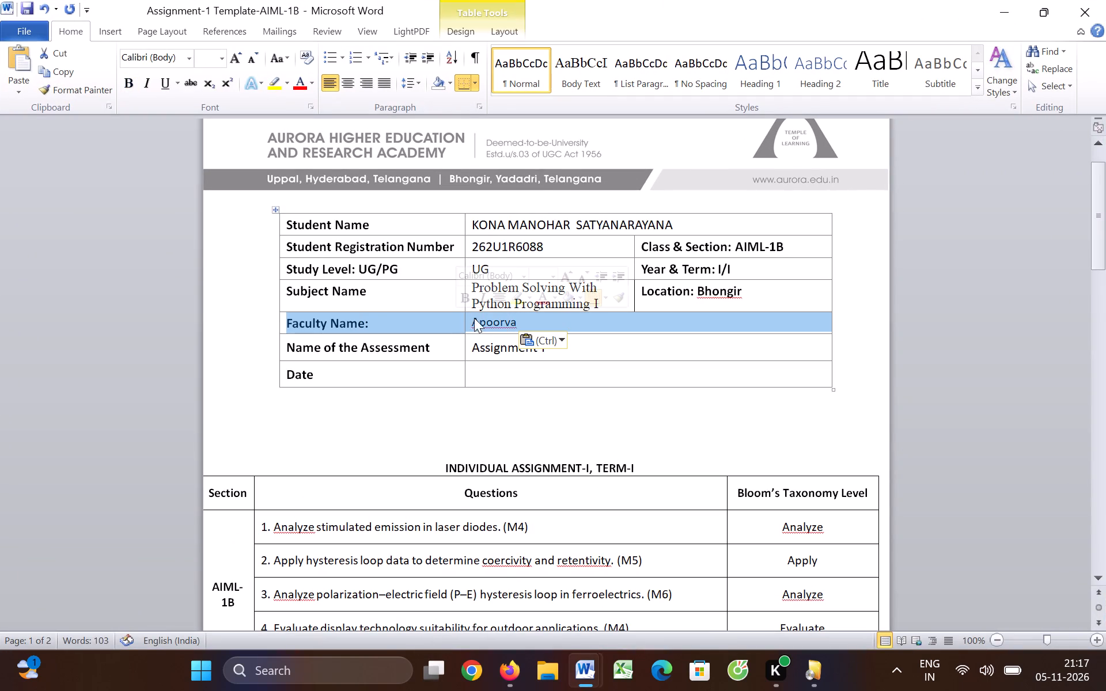
click(514, 322)
drag(514, 322, 485, 318)
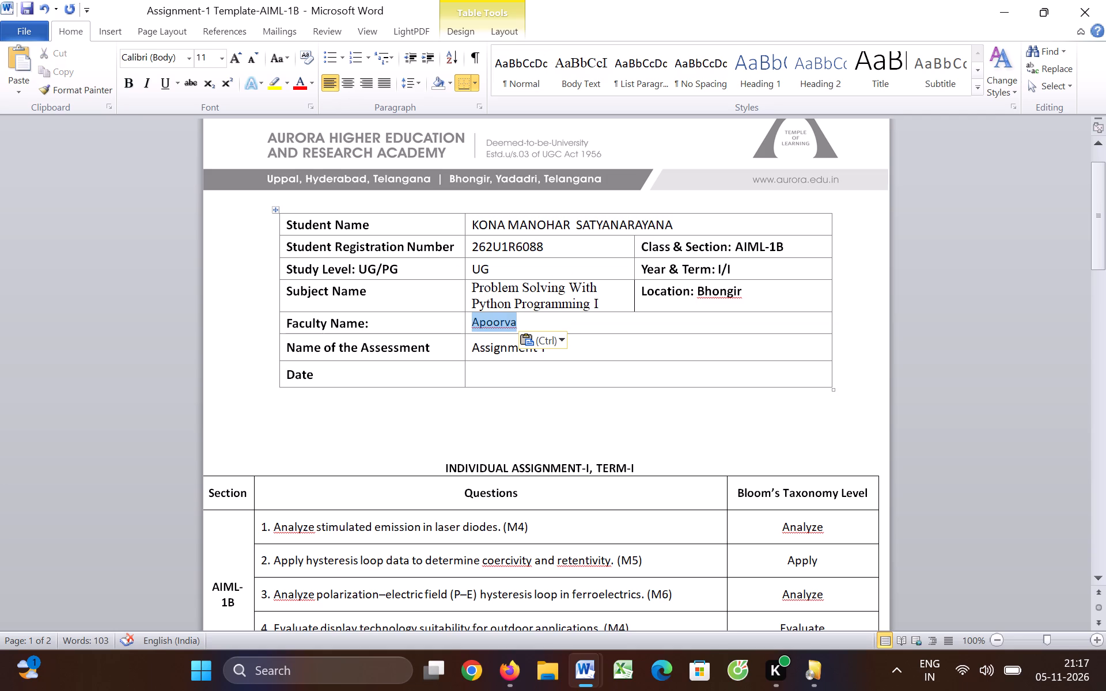
drag(485, 318, 482, 318)
click(578, 276)
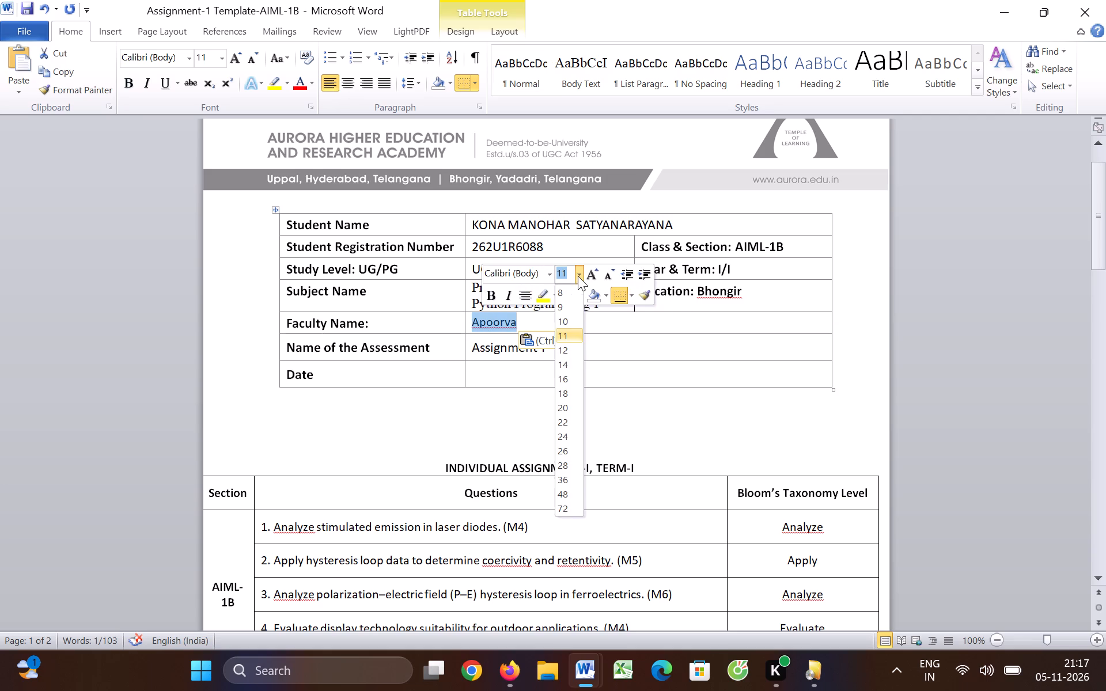
click(571, 347)
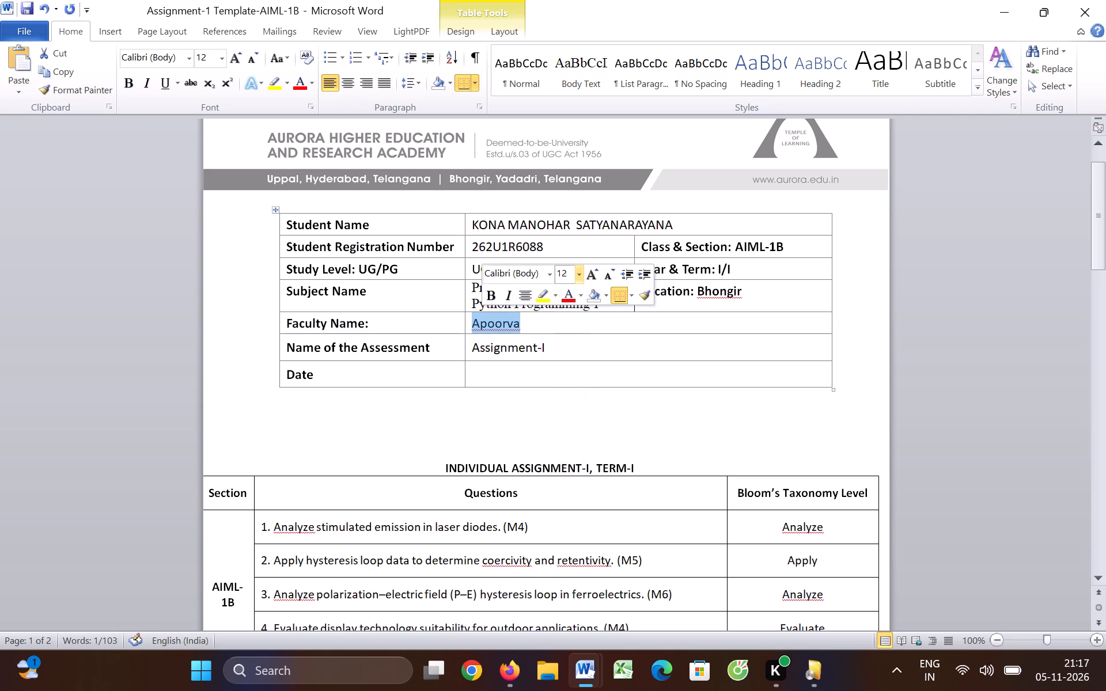
click(535, 324)
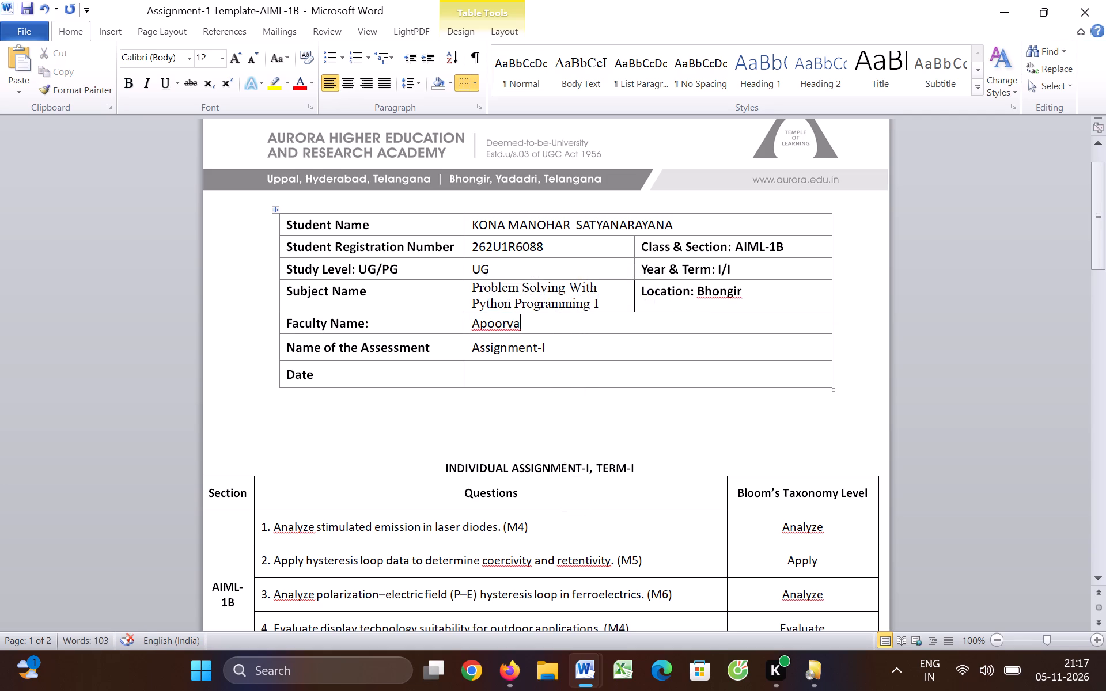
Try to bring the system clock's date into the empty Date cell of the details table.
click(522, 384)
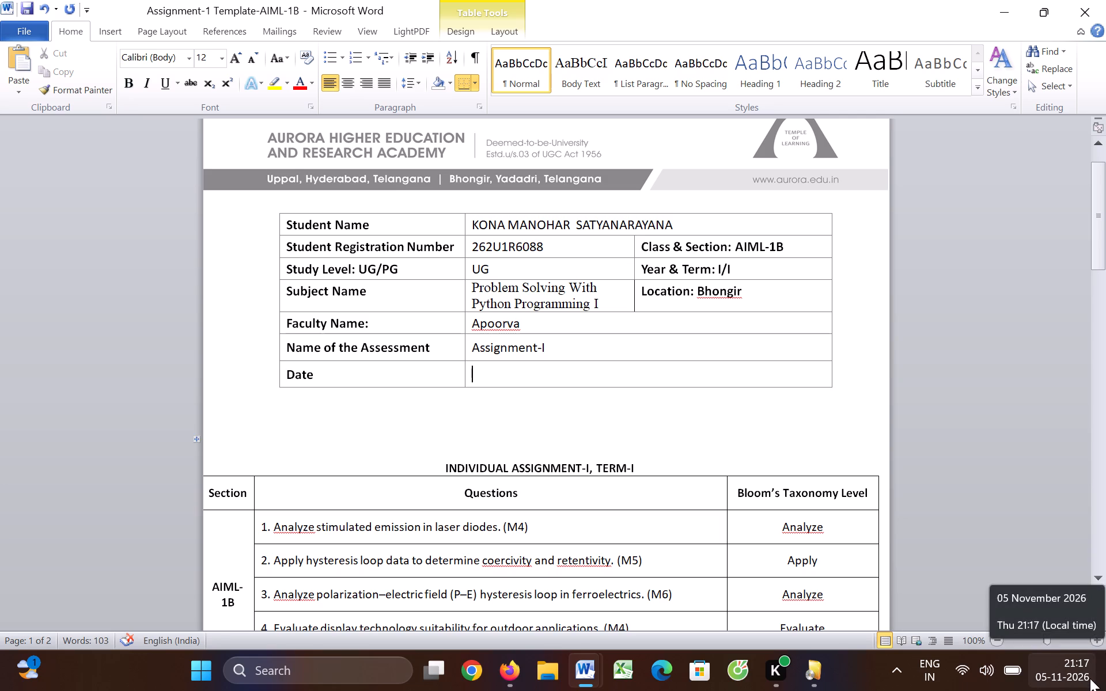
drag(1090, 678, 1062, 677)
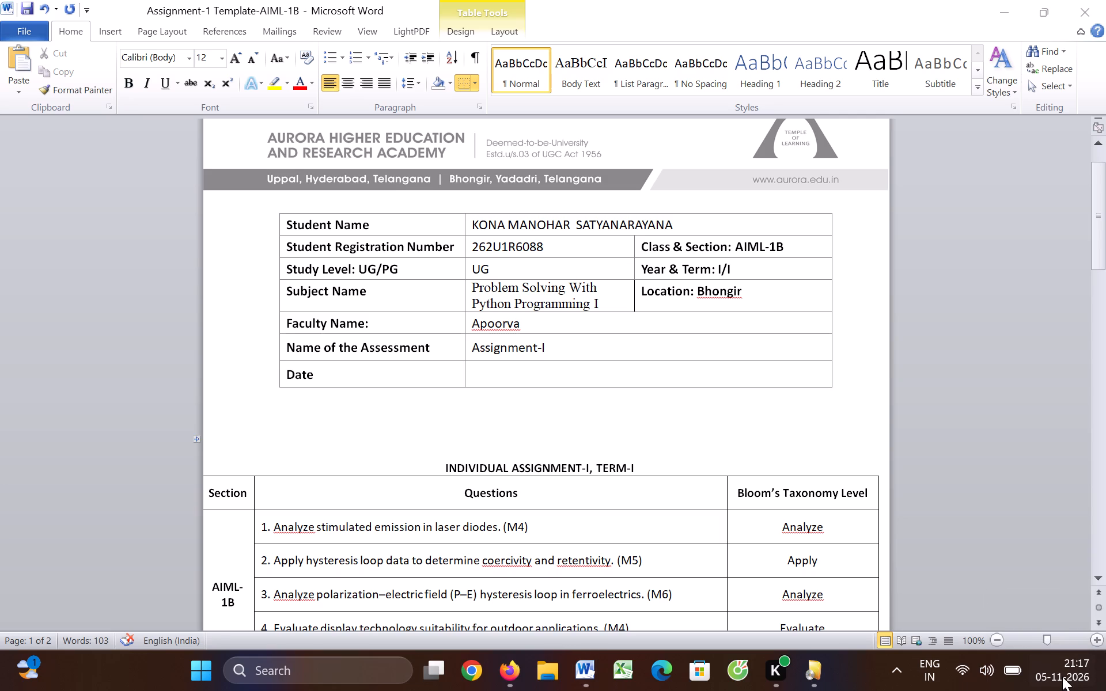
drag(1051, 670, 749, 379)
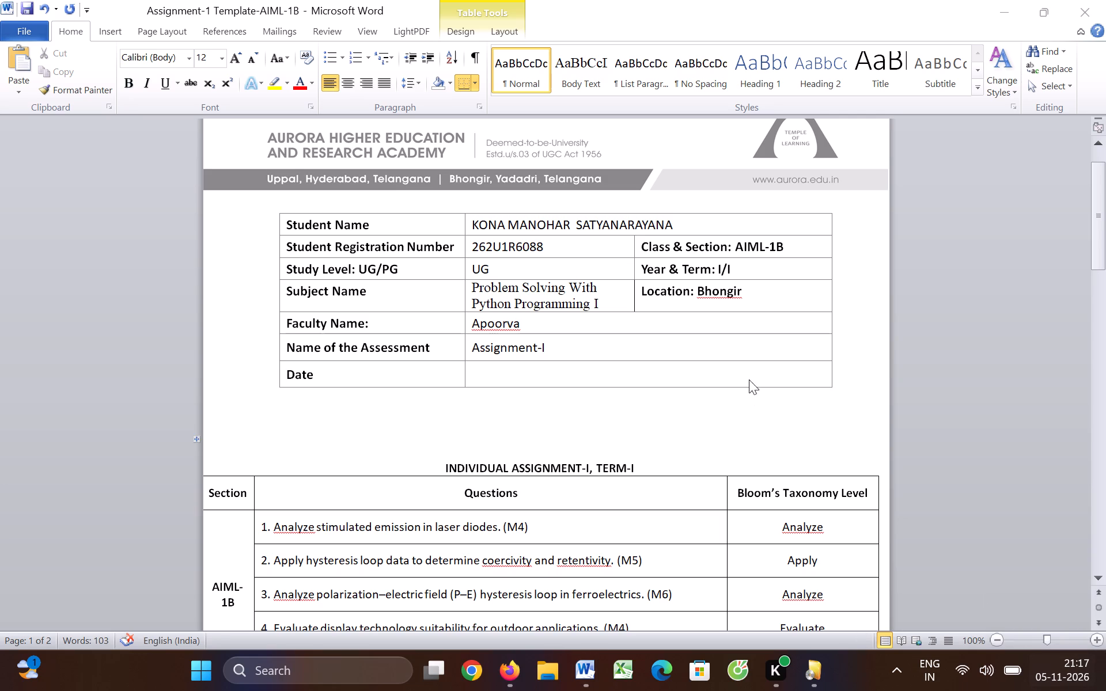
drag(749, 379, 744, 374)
Enter the date 05/11/2026 in the Date cell of the details table.
click(744, 374)
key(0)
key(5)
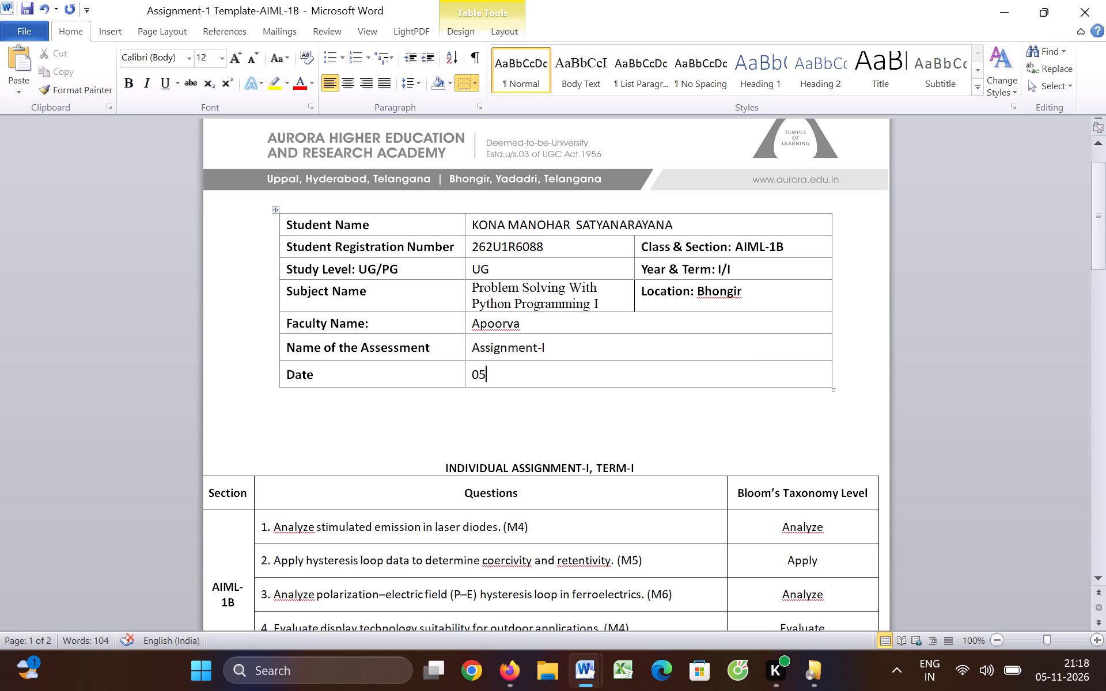
key(backslash)
key(BackSpace)
key(shift+bar)
key(BackSpace)
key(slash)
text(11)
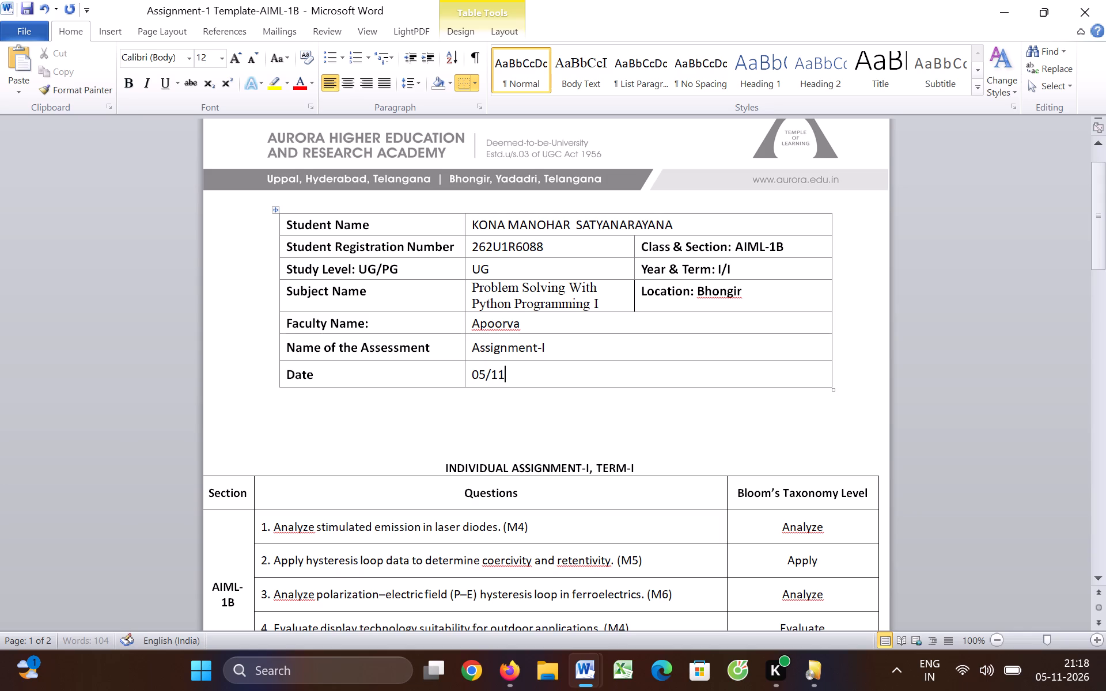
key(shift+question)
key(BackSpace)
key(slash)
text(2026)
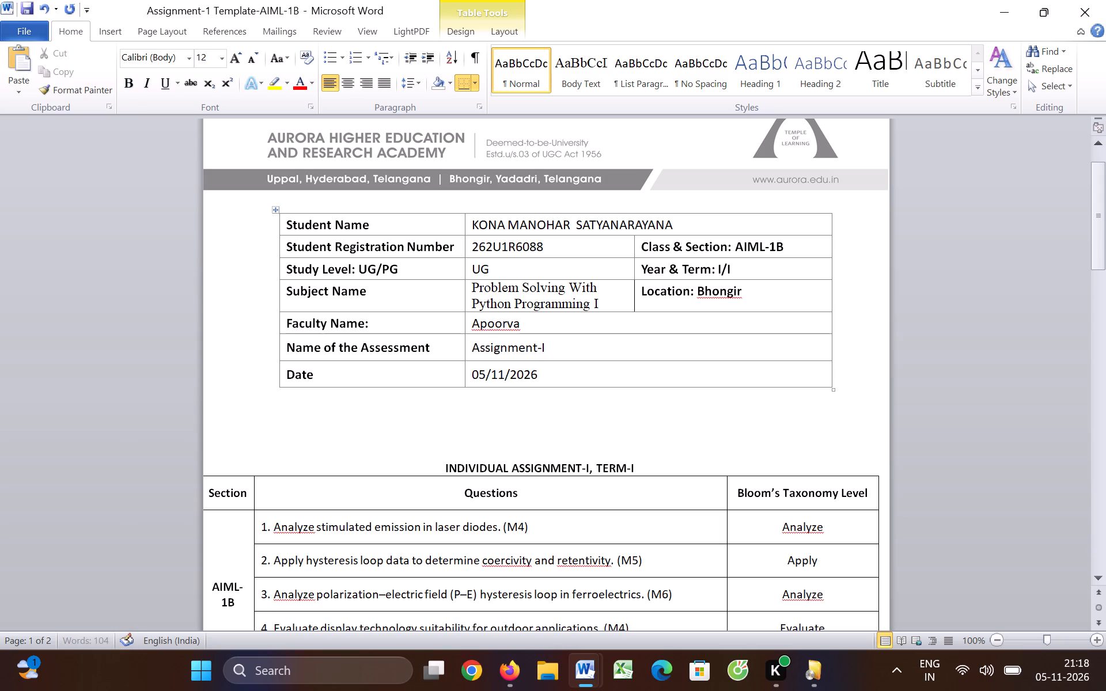
Delete the INDIVIDUAL ASSIGNMENT-I, TERM-I heading together with its questions table and everything after it.
scroll(824, 488, down, 2)
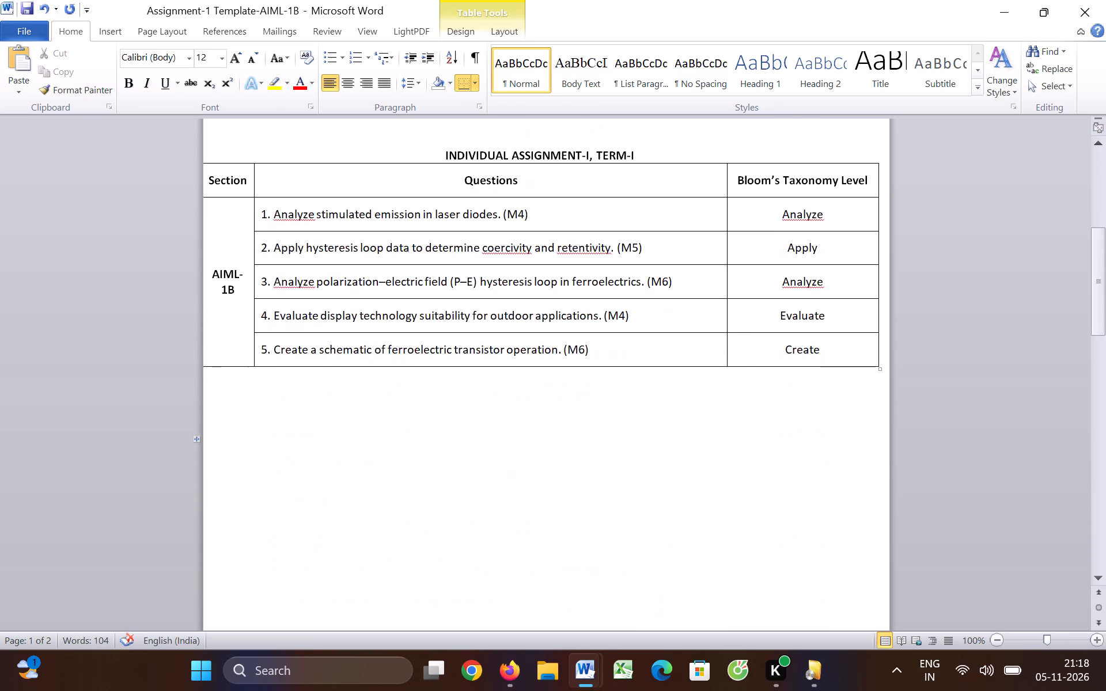
click(790, 325)
scroll(790, 325, up, 1)
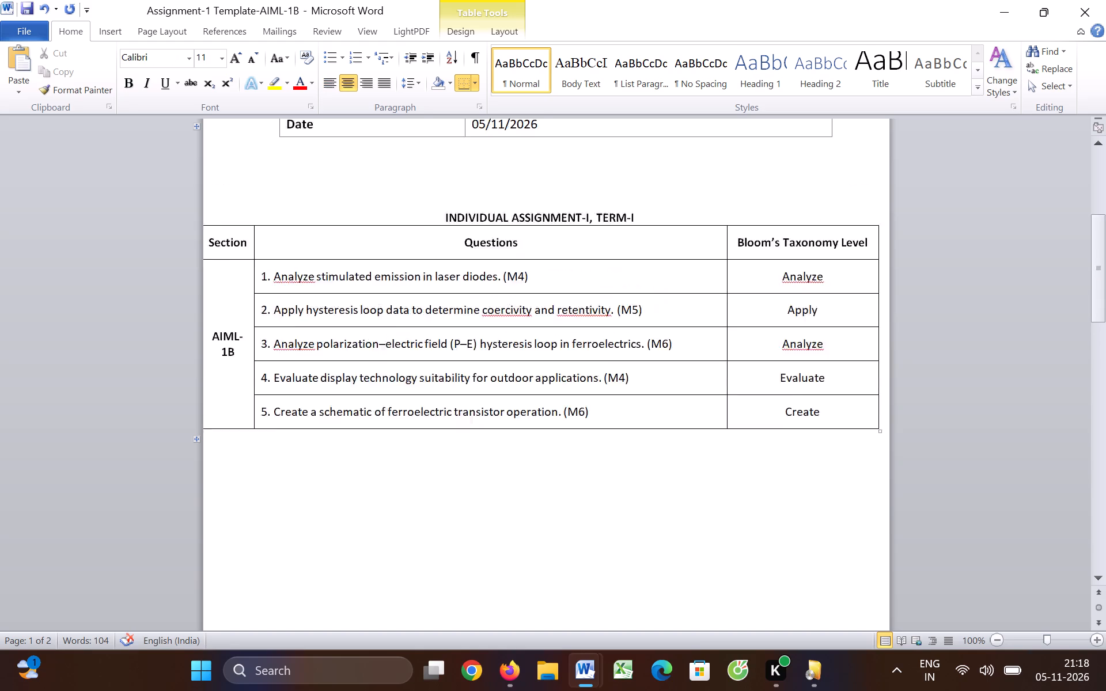
scroll(790, 325, up, 1)
drag(211, 314, 809, 659)
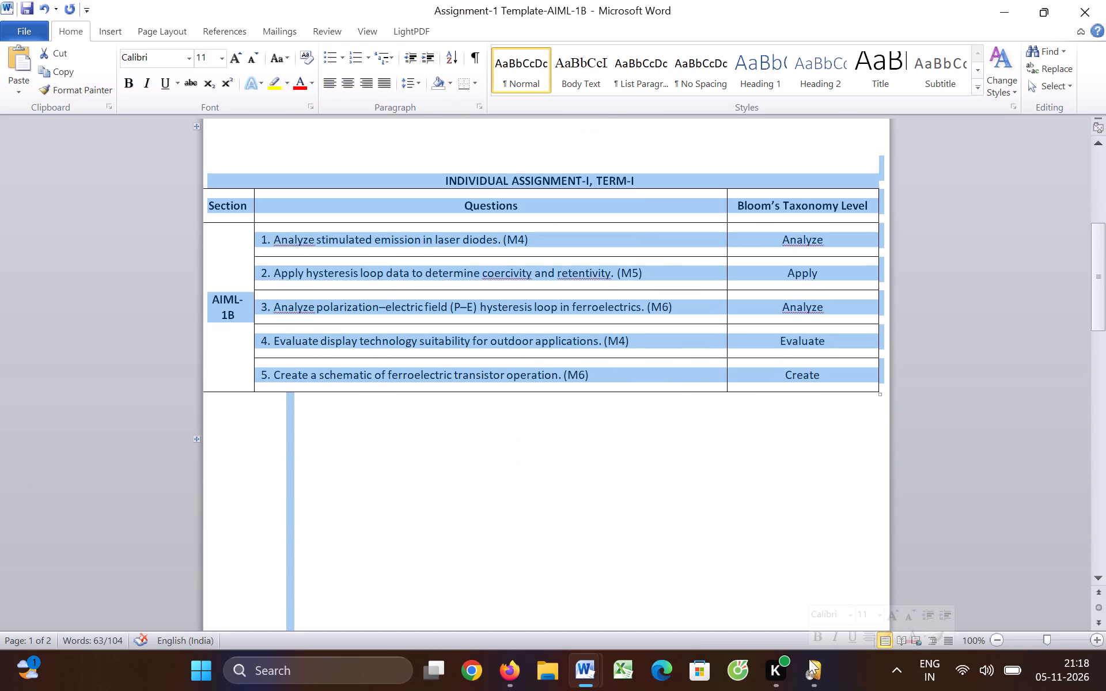
key(BackSpace)
Copy the title PYTHON PROGRAMMING ASSIGNMENT from the BTech_First_Year_Python_Programming_Assignment document and paste it below the template's details table.
scroll(809, 659, up, 3)
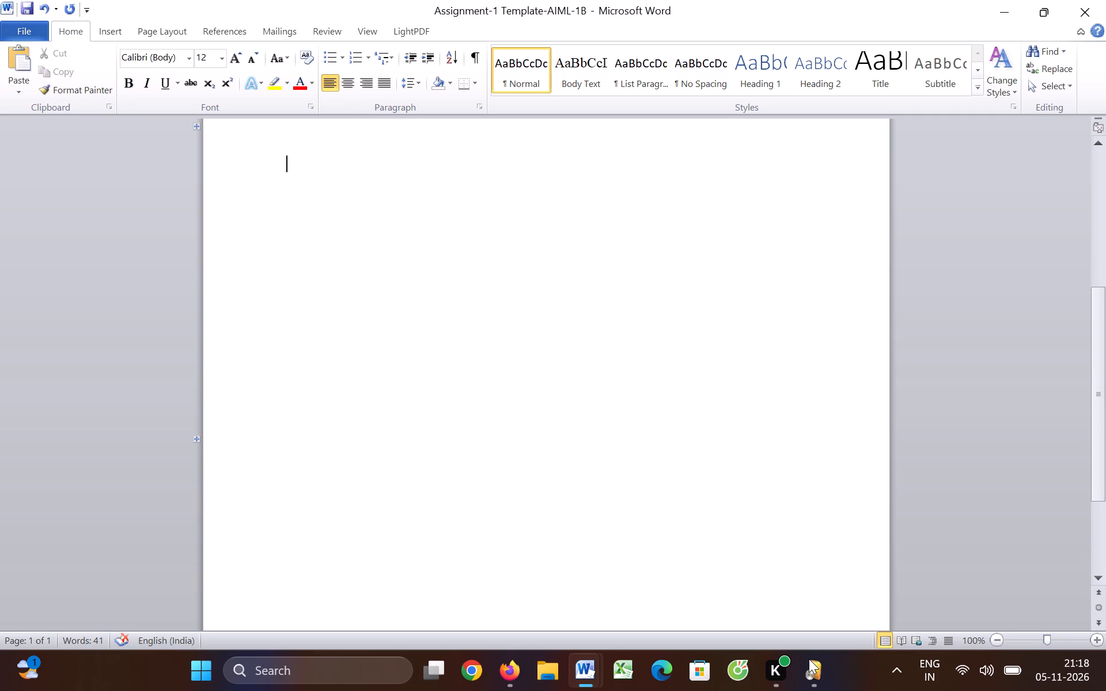
scroll(809, 659, up, 10)
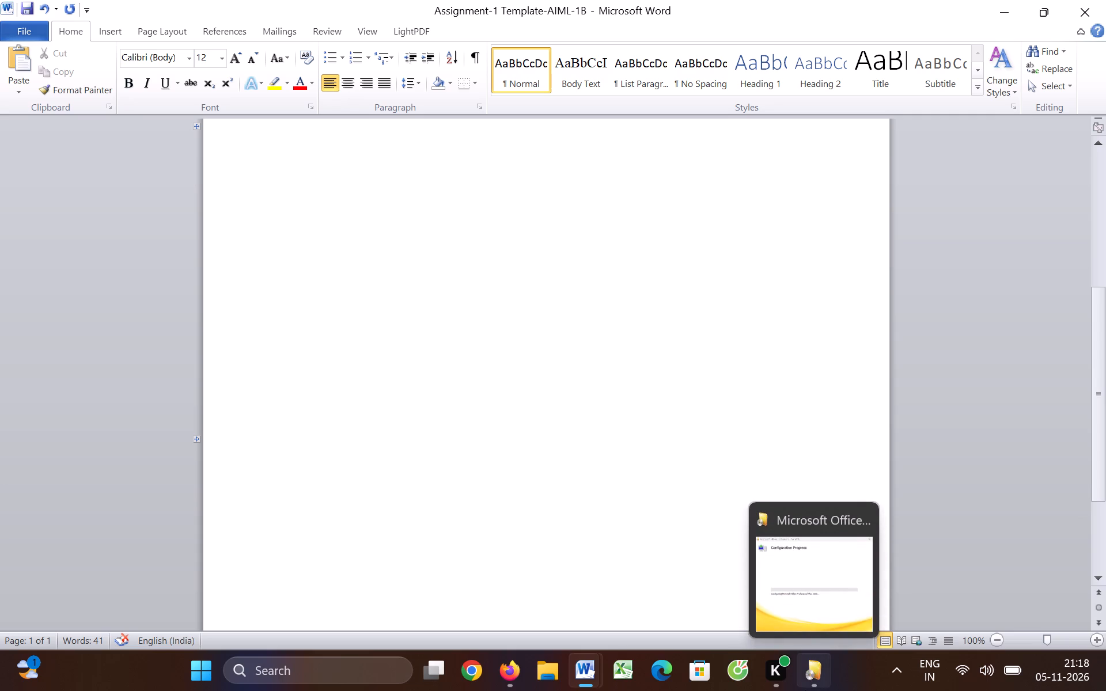
scroll(805, 690, up, 1)
scroll(672, 401, up, 3)
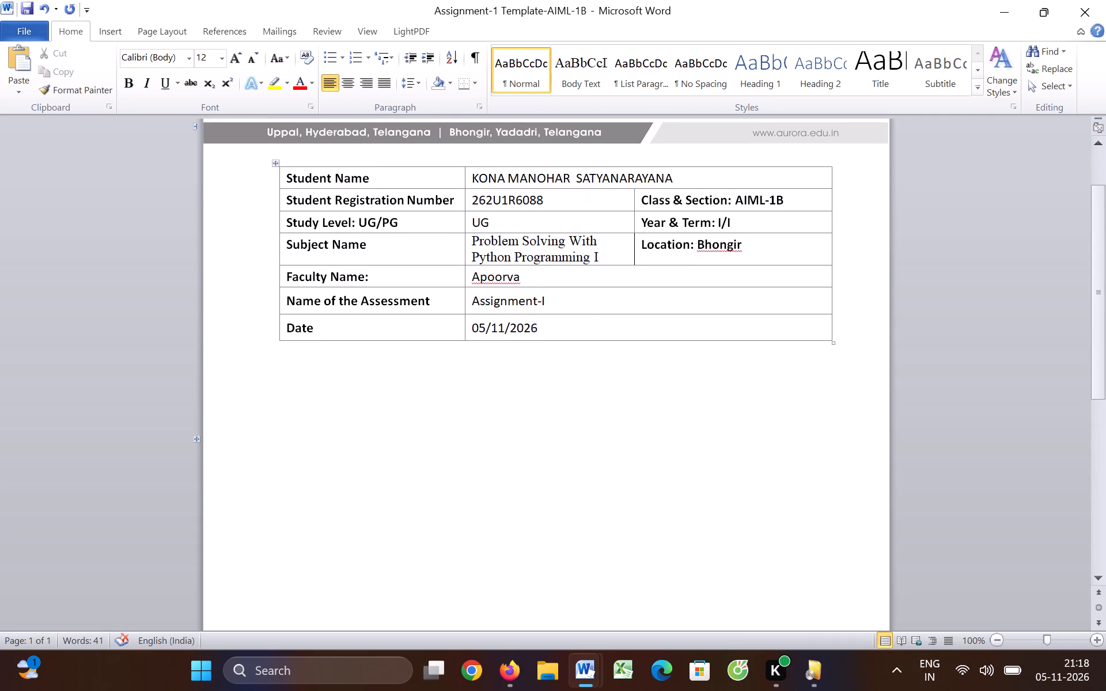
click(230, 410)
click(238, 410)
click(238, 410)
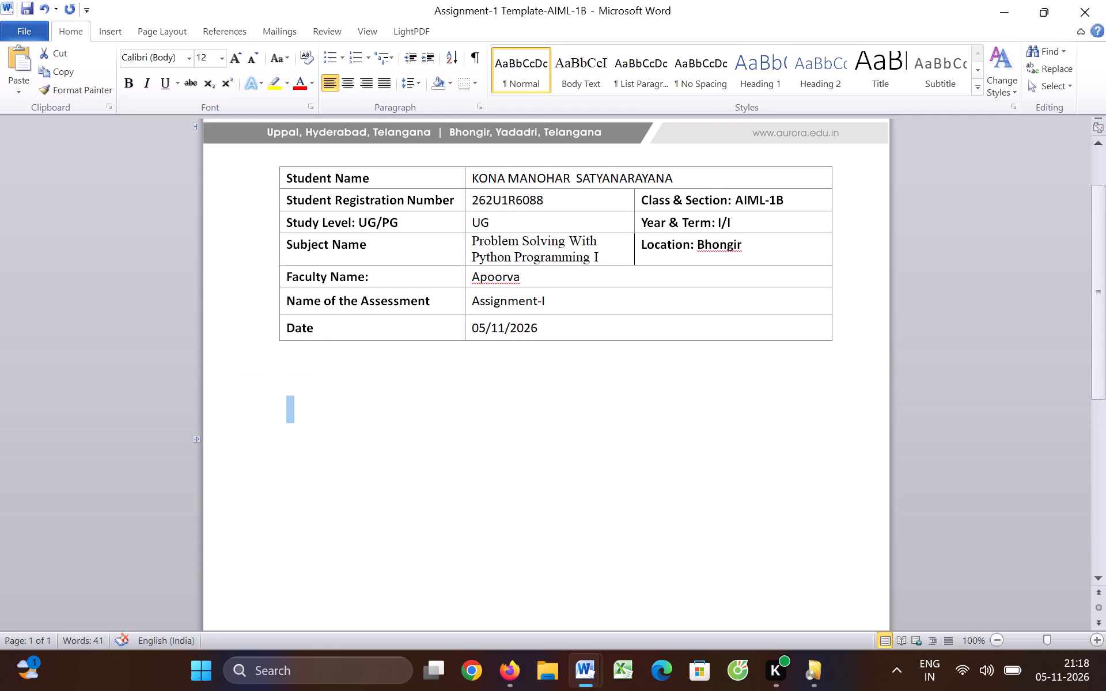
click(270, 423)
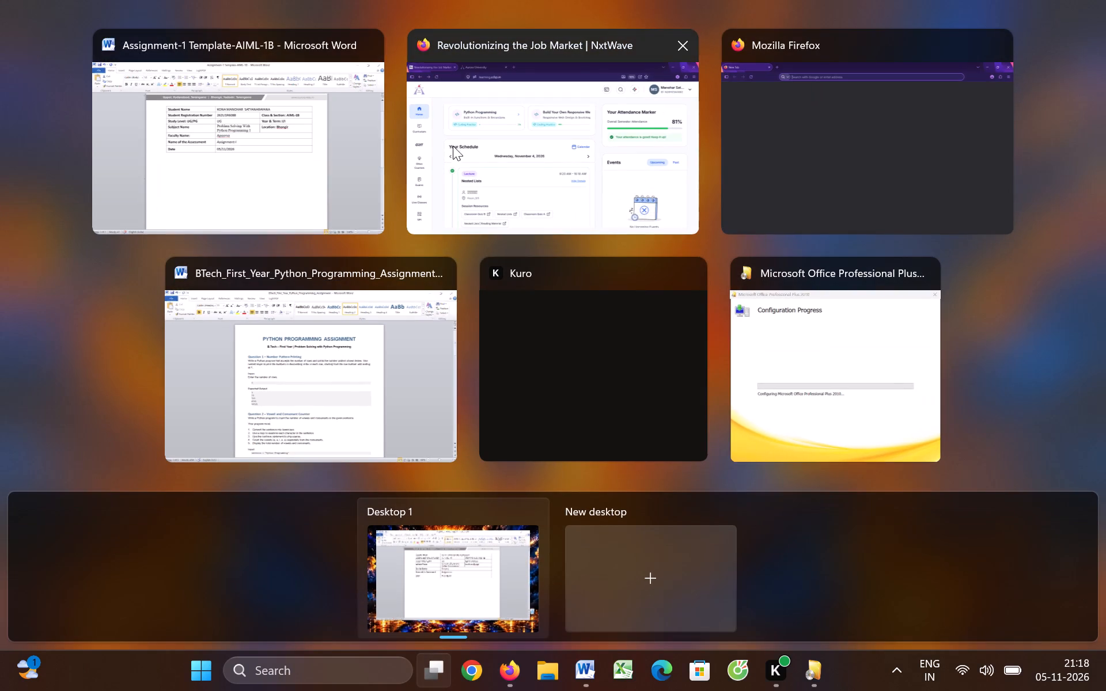
click(362, 317)
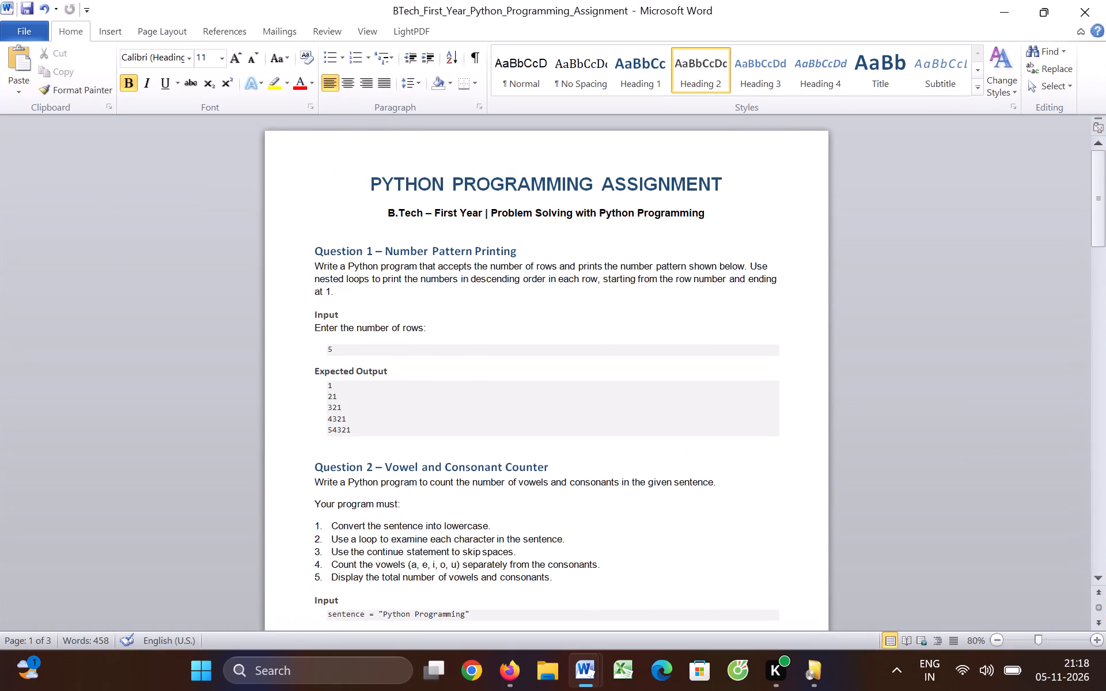
drag(367, 184, 754, 166)
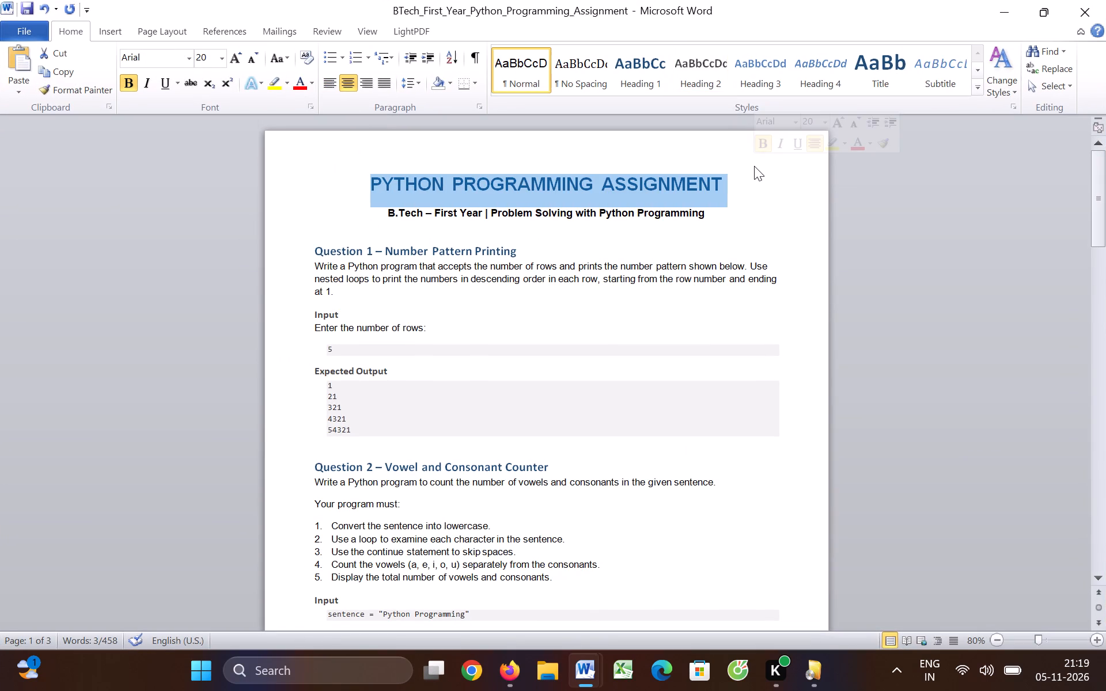
key(ctrl+c)
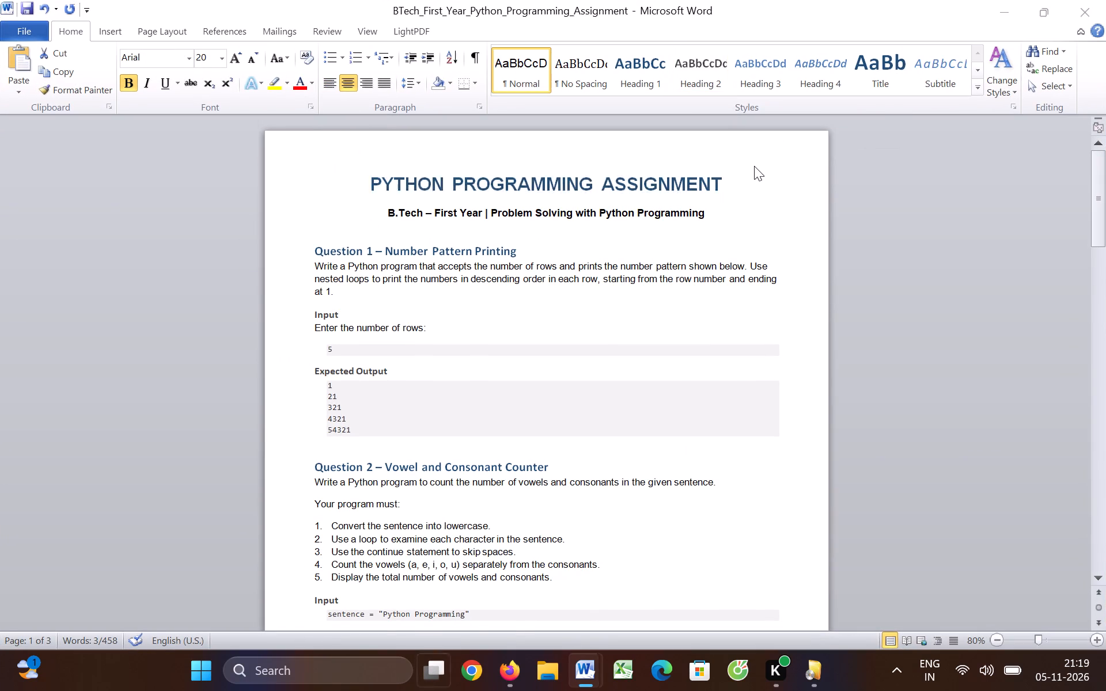
click(620, 122)
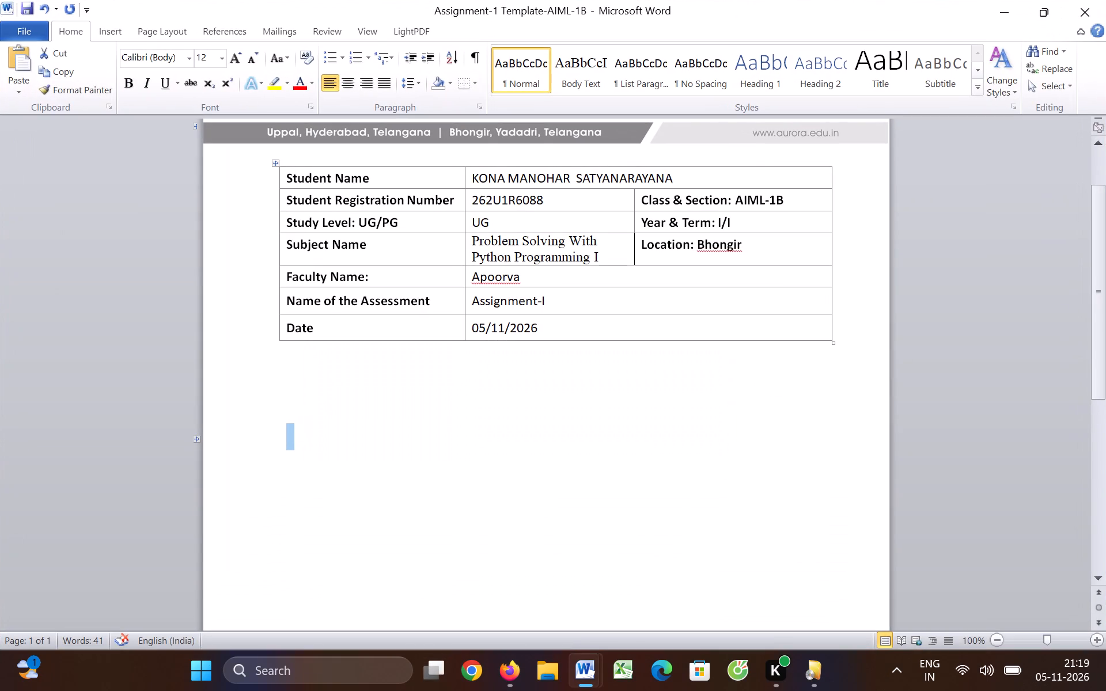
key(ctrl+v)
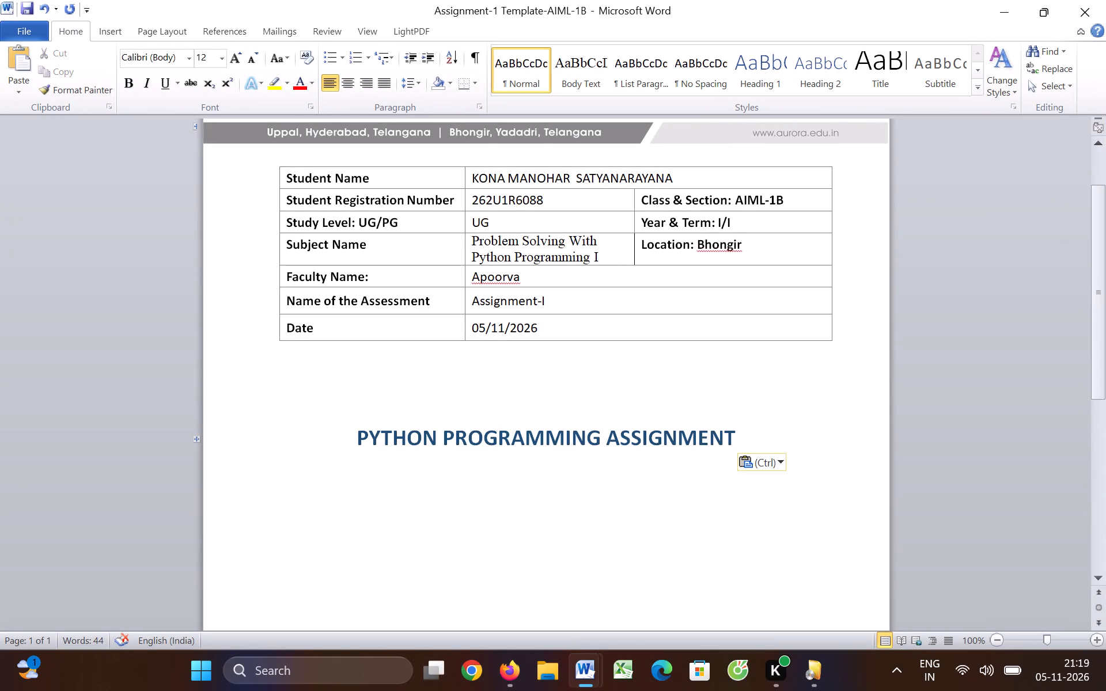
click(469, 489)
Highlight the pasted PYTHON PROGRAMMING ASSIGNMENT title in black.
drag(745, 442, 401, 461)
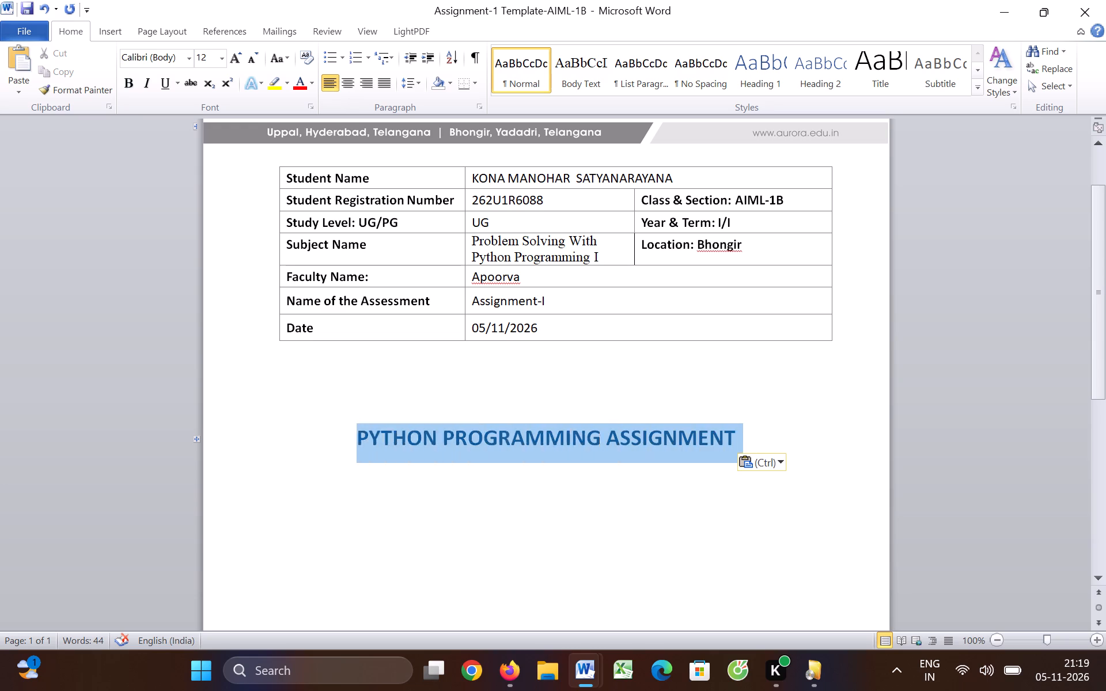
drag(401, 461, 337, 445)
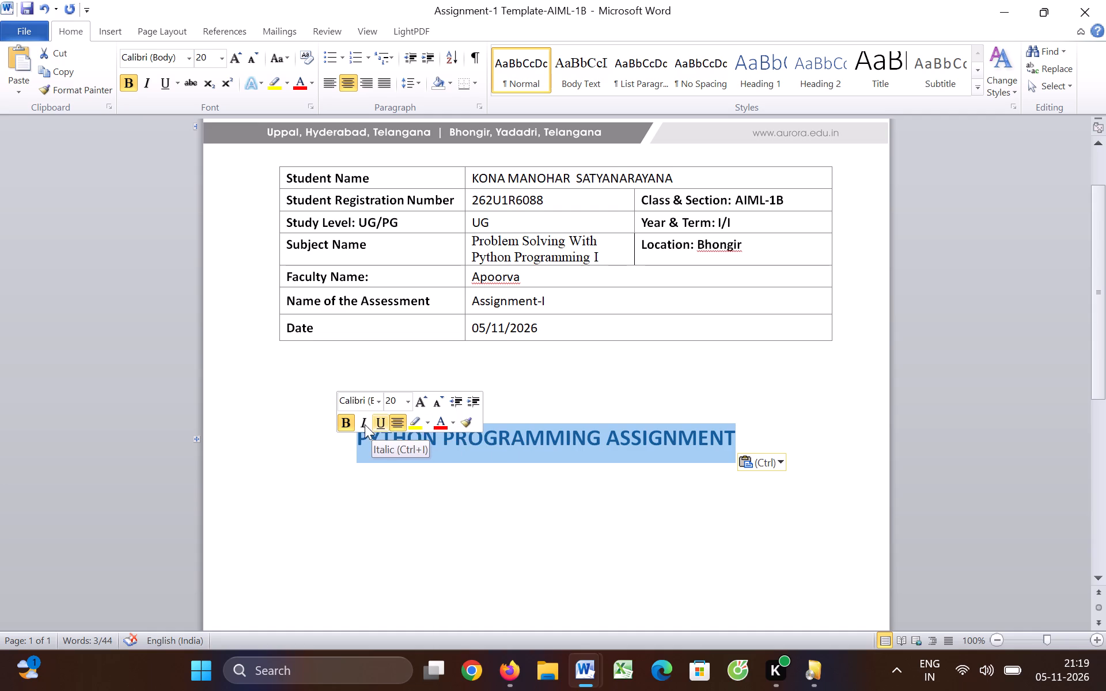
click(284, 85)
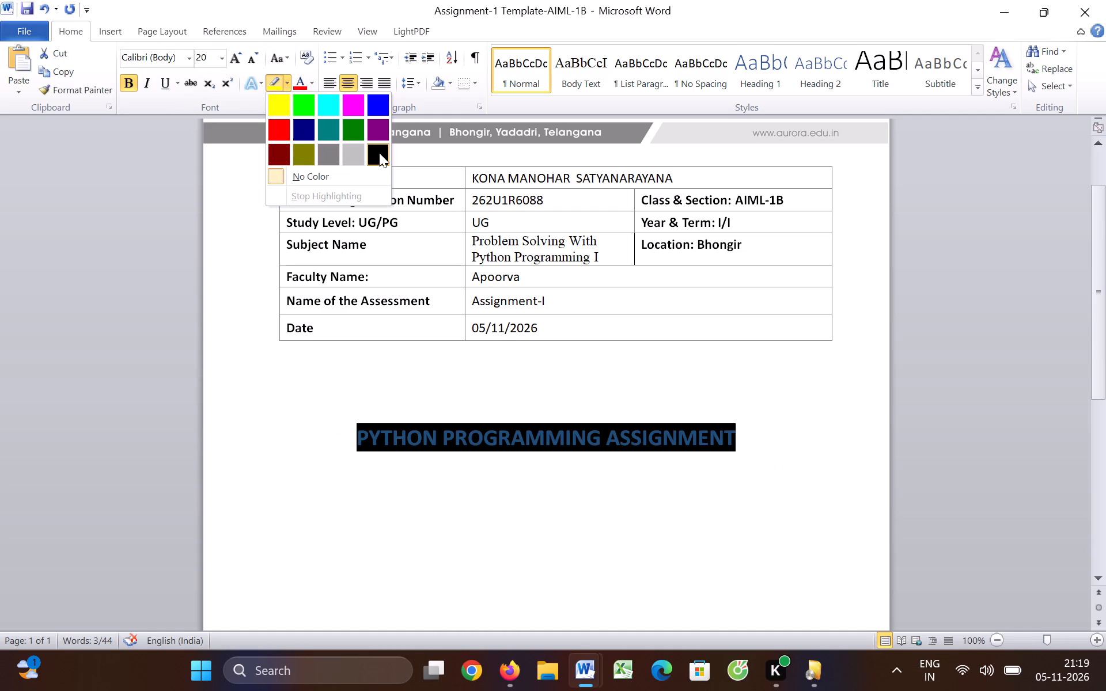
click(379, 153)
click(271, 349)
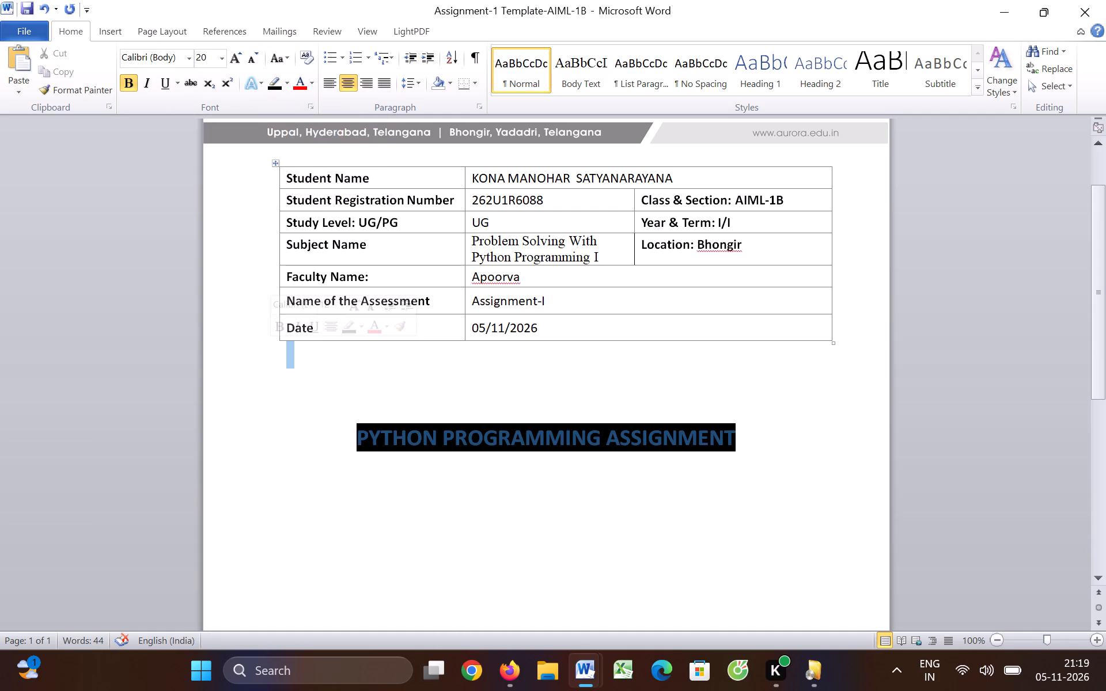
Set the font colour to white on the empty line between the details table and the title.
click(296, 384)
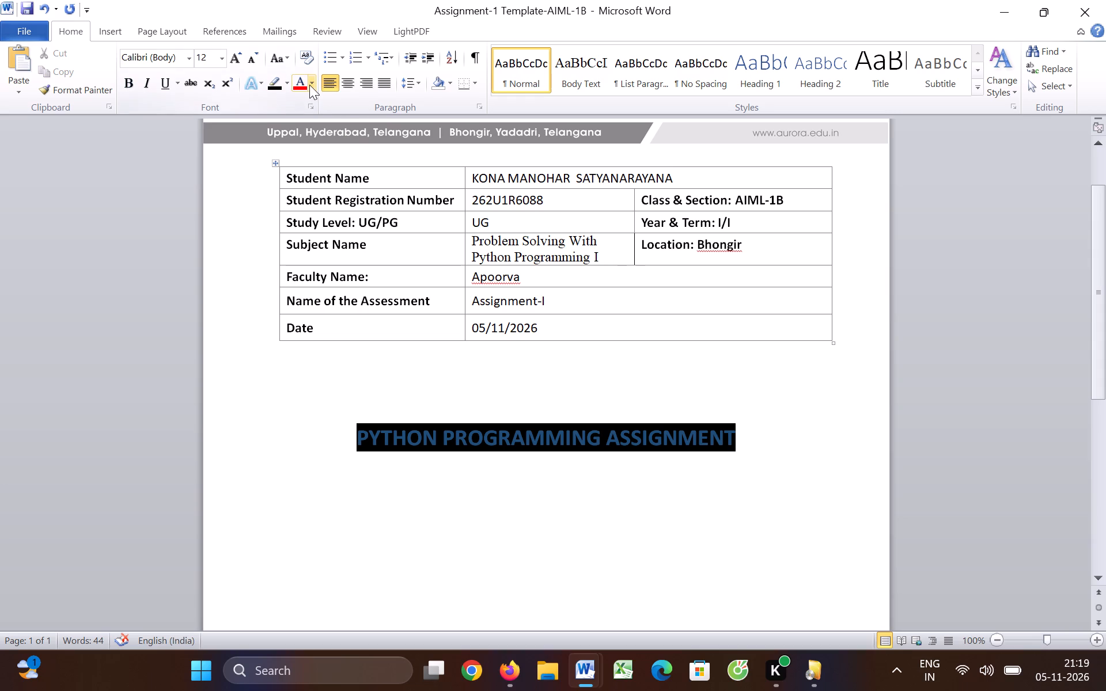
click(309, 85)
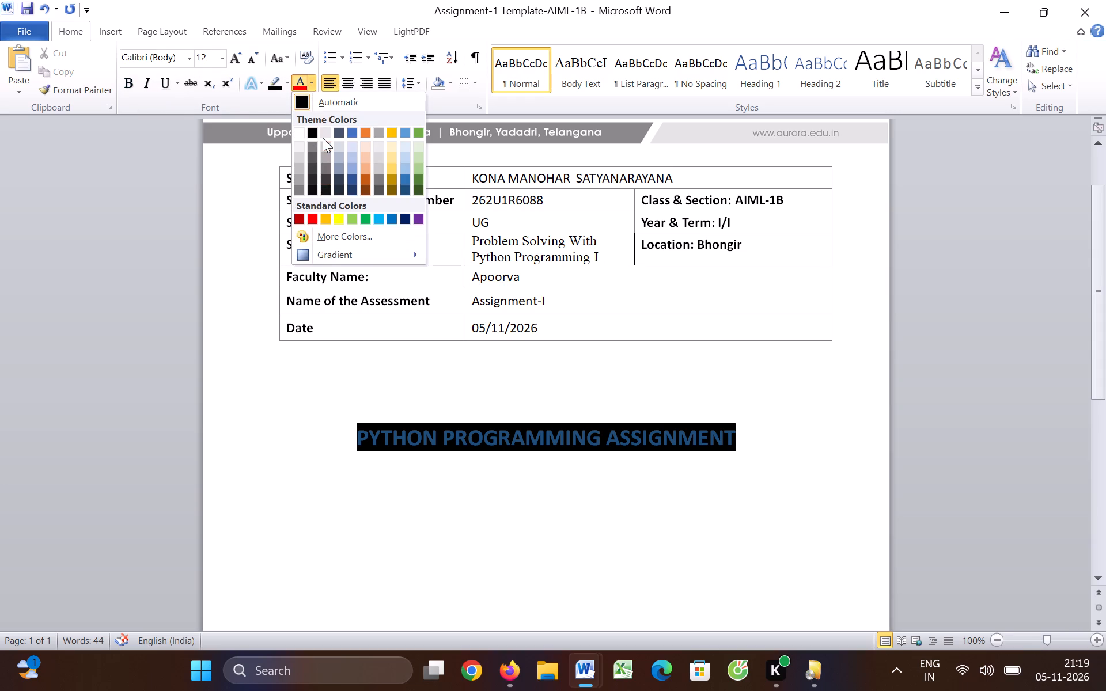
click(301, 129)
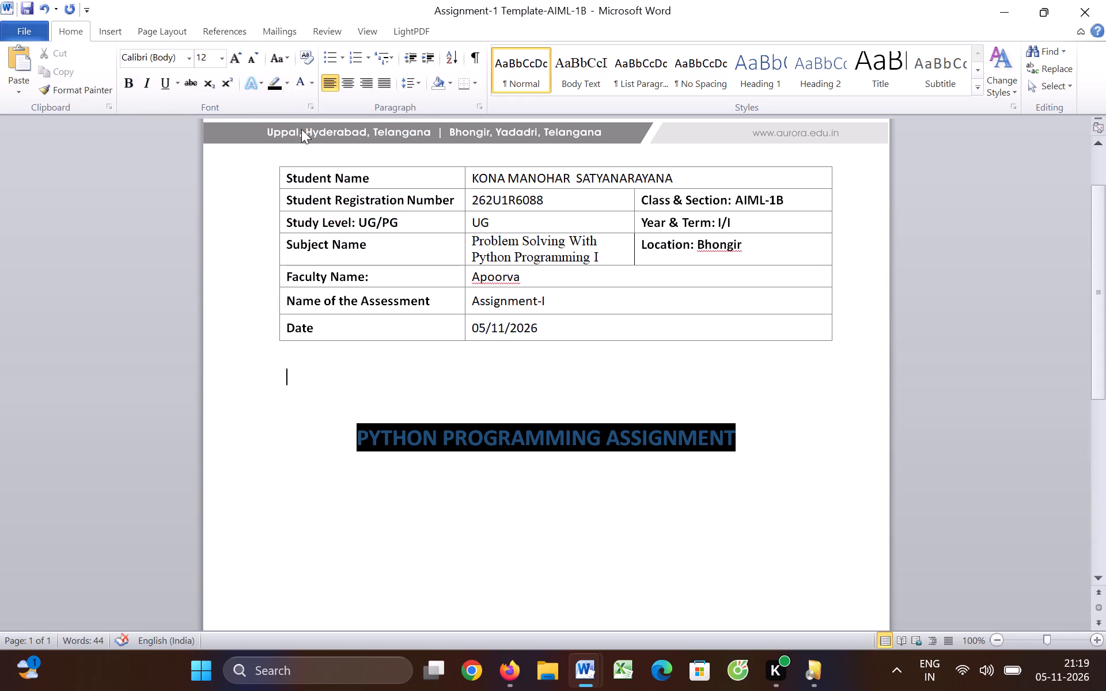
Highlight the PYTHON PROGRAMMING ASSIGNMENT title in light grey.
click(282, 82)
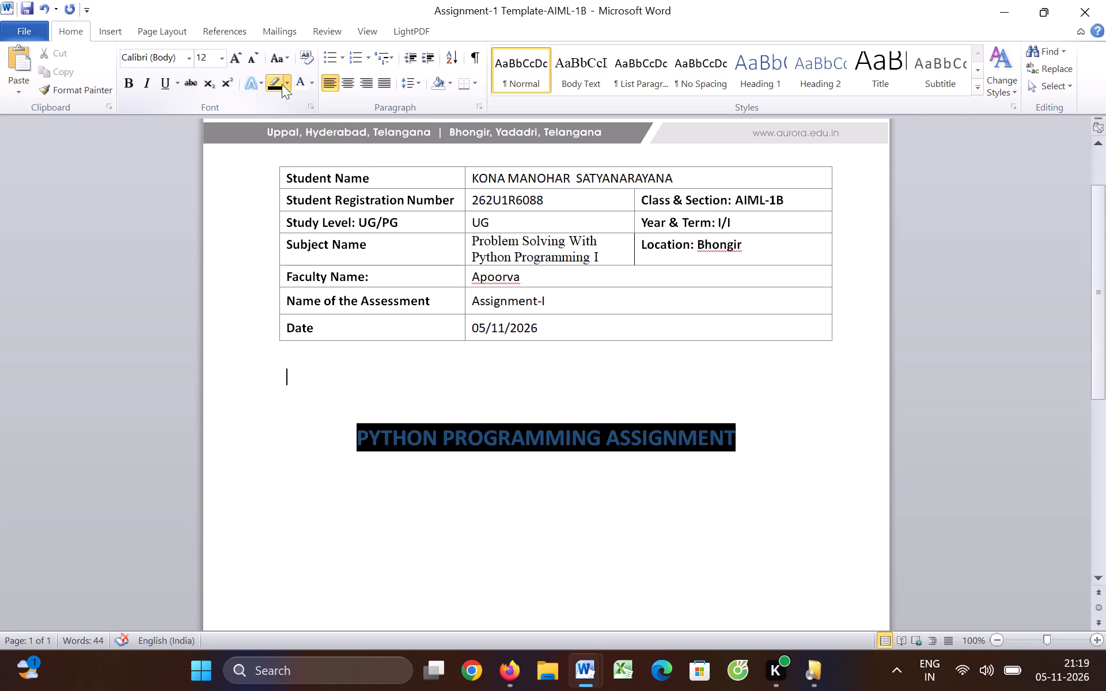
click(287, 88)
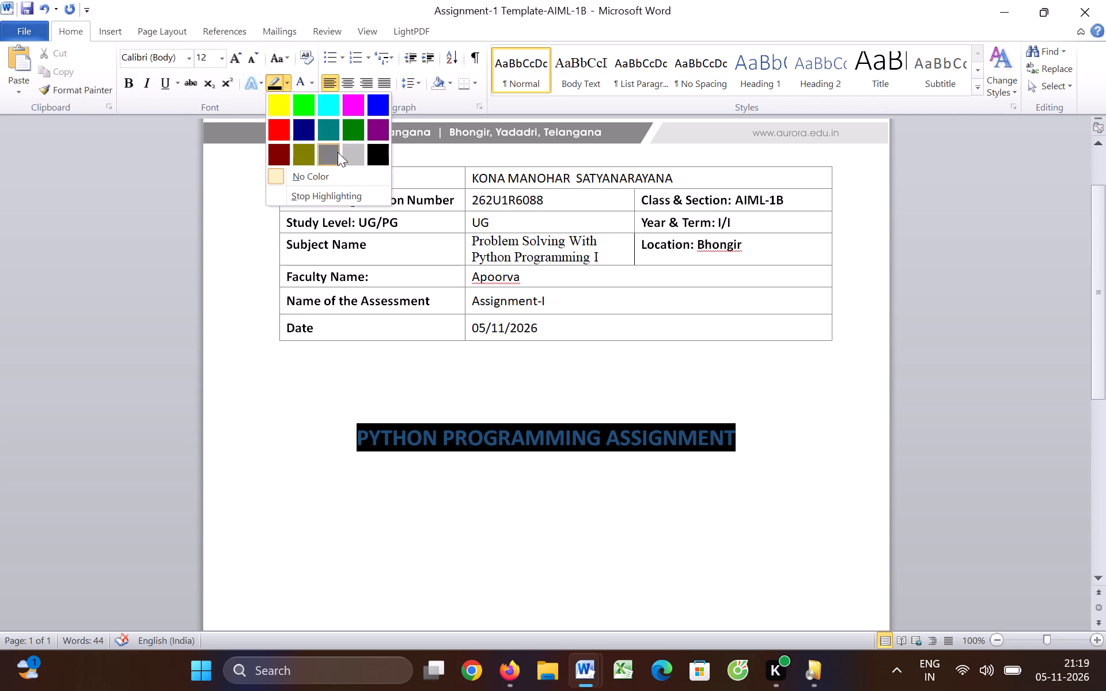
click(353, 154)
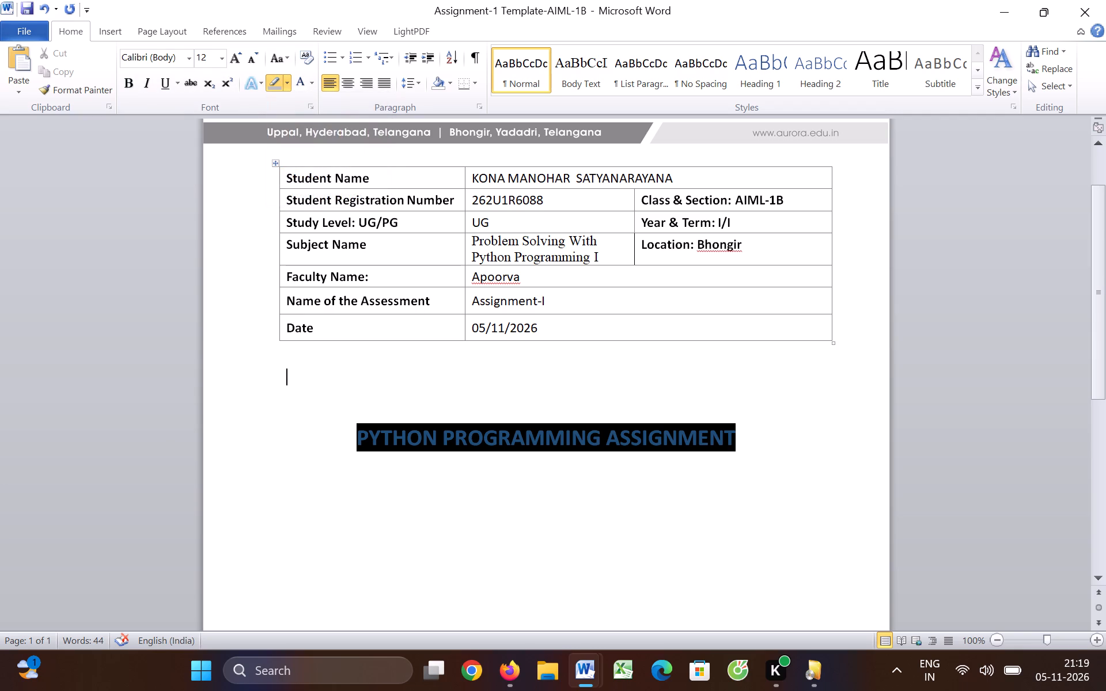
click(471, 443)
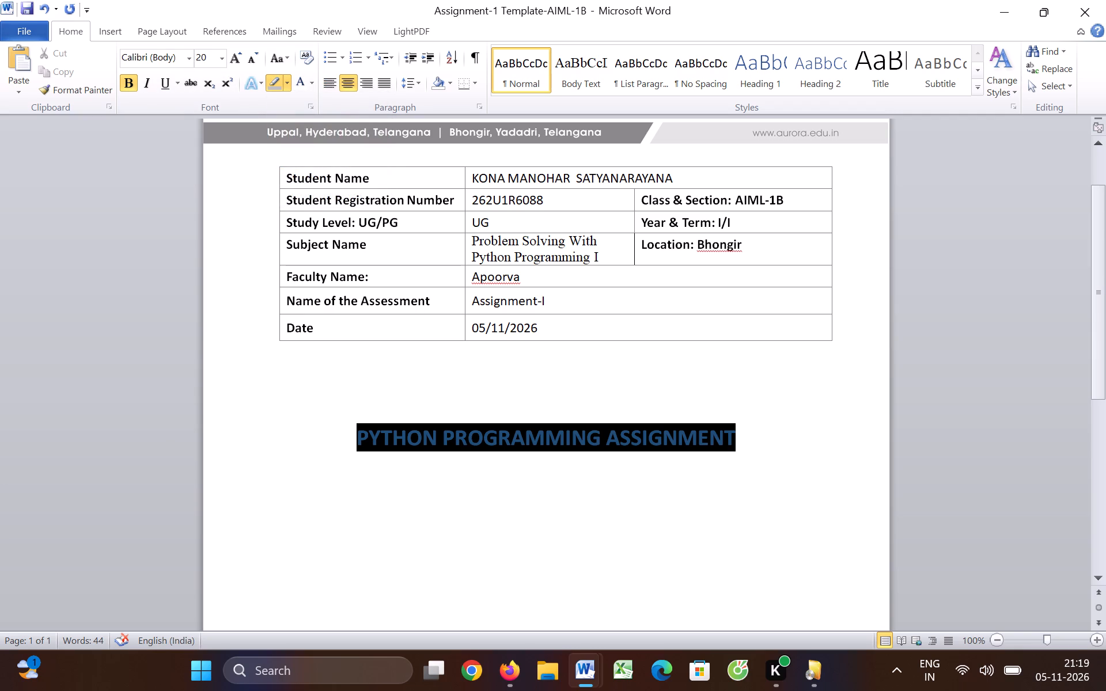
drag(757, 443, 376, 436)
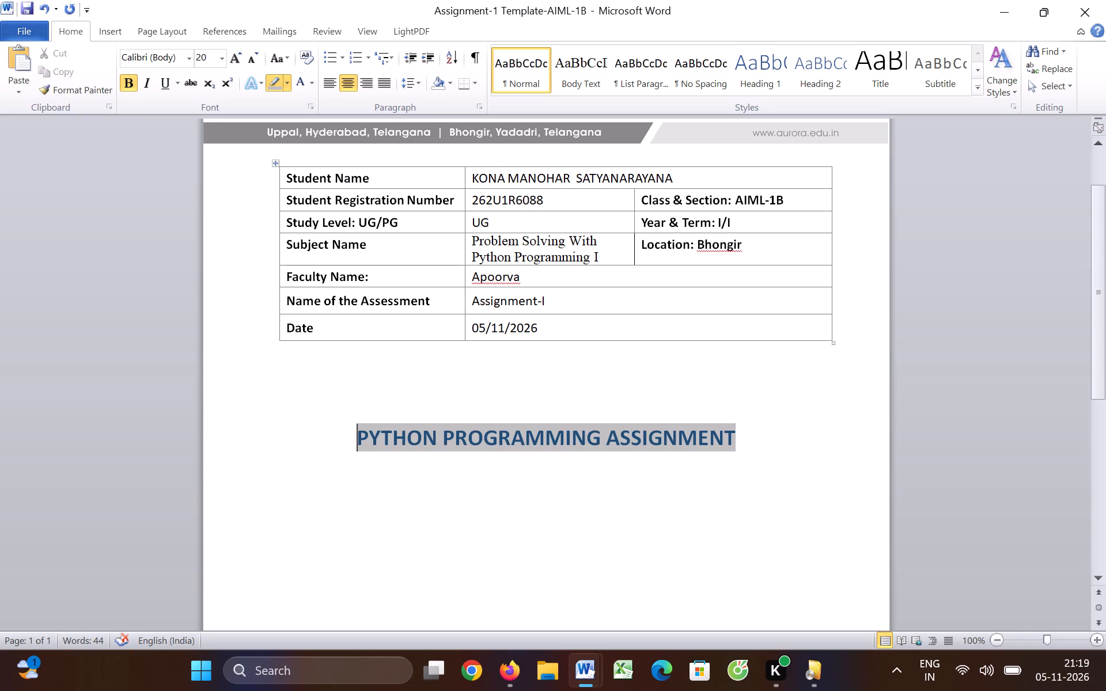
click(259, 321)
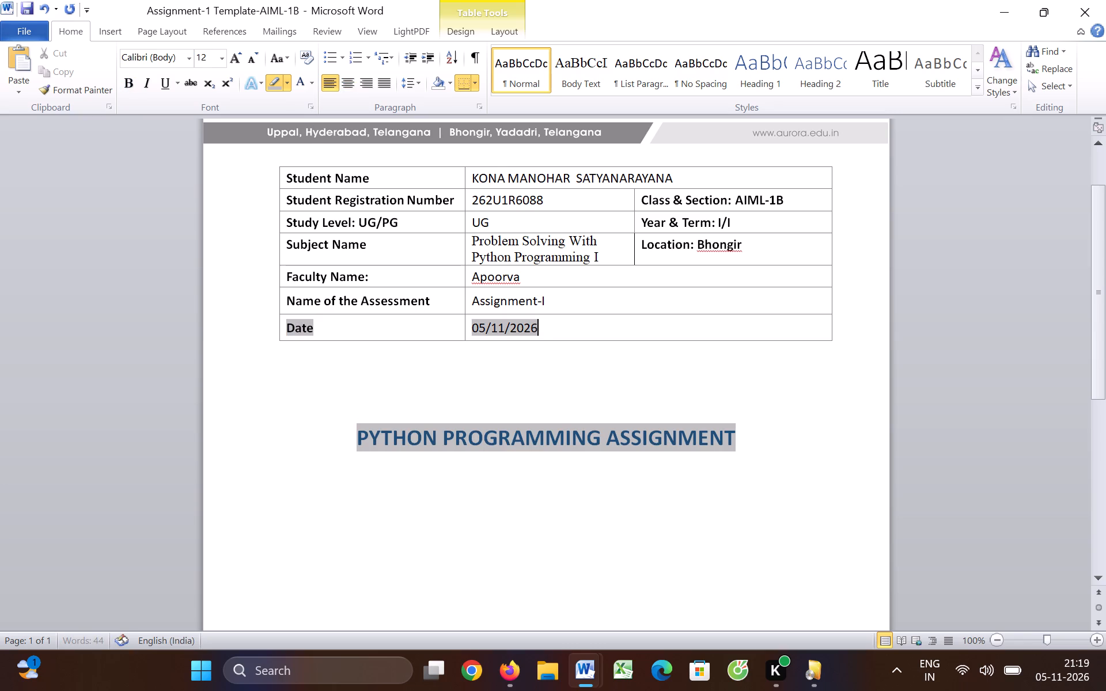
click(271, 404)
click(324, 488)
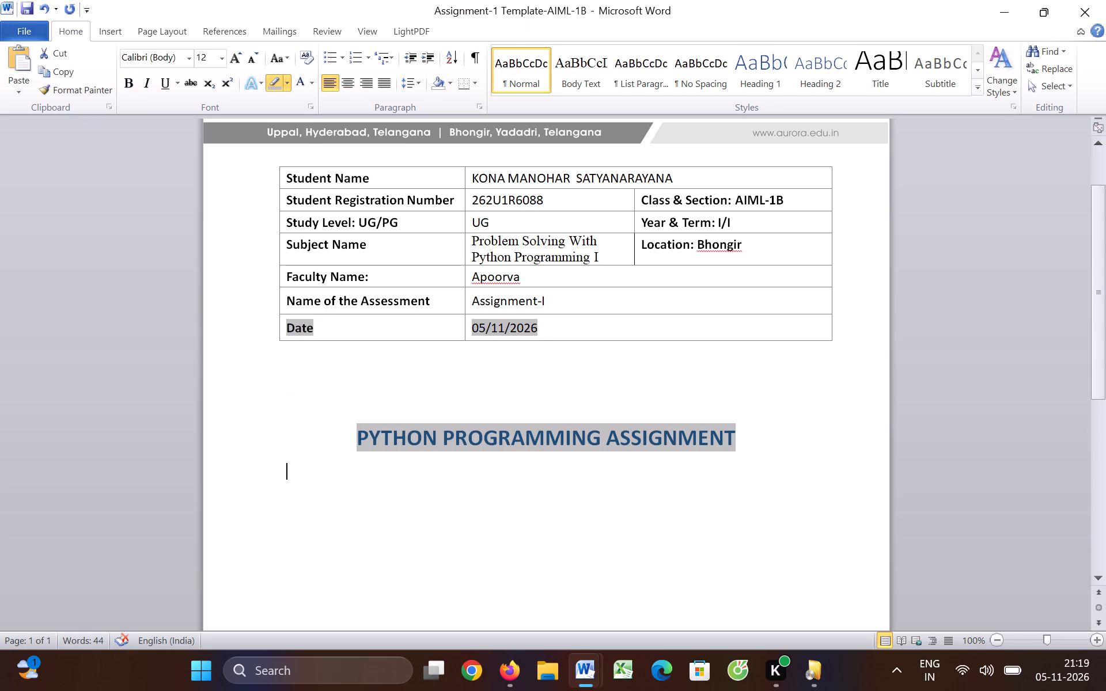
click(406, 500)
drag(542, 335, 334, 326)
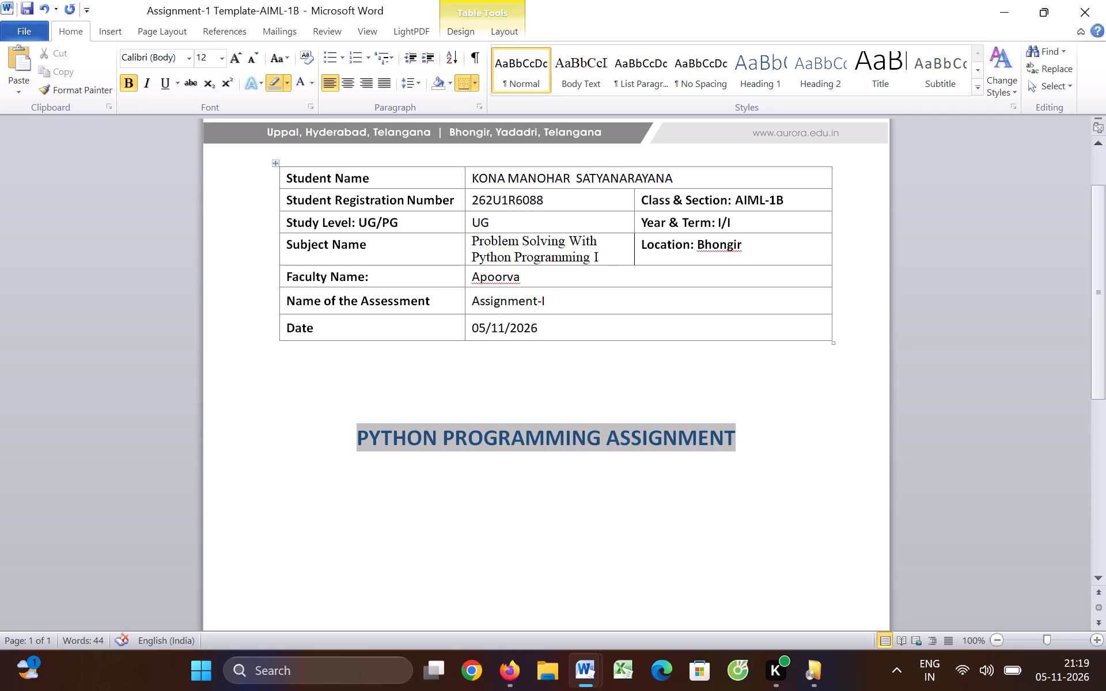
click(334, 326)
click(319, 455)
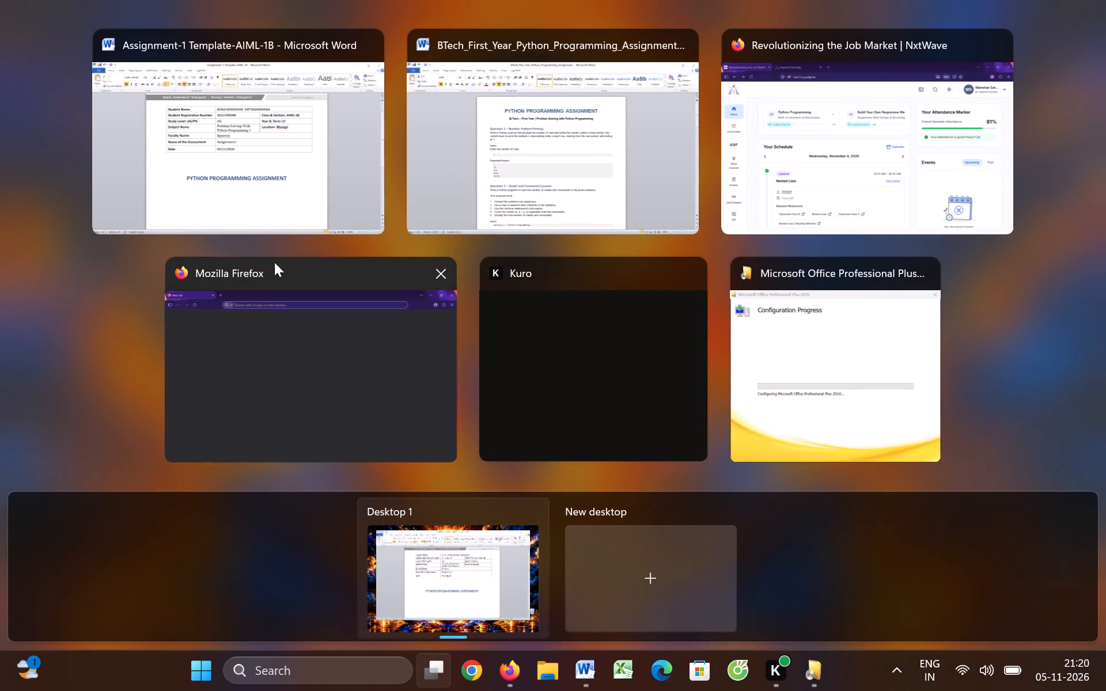
Remove the light grey highlight from the PYTHON PROGRAMMING ASSIGNMENT title and add a blank line below it.
click(268, 206)
click(316, 431)
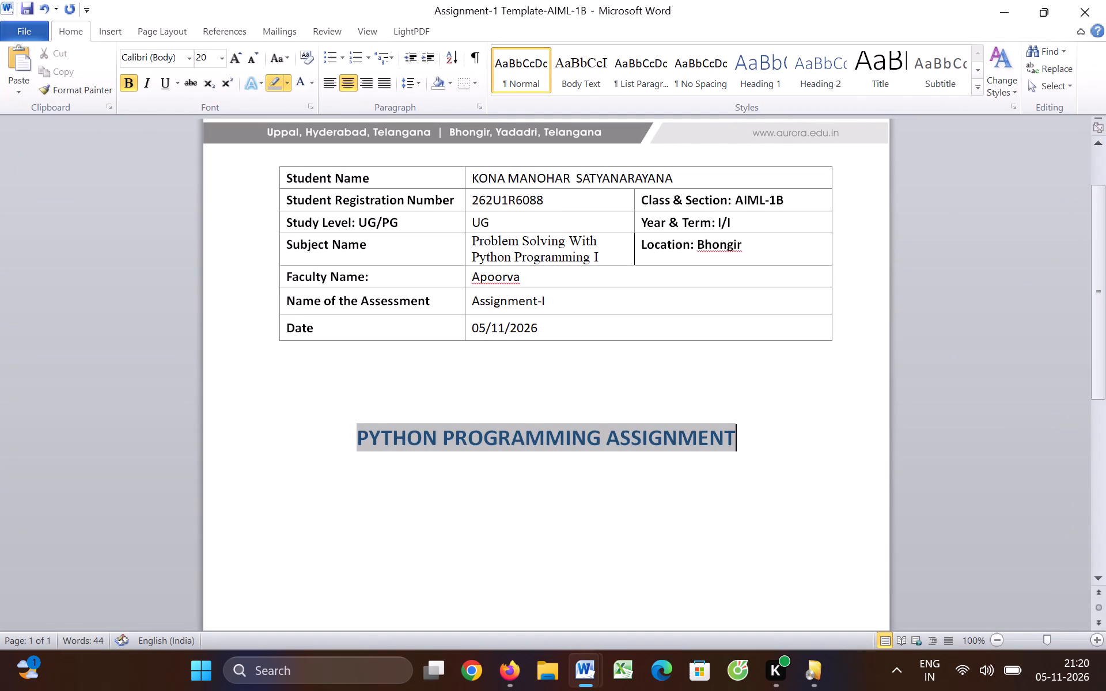
click(316, 431)
scroll(316, 431, down, 2)
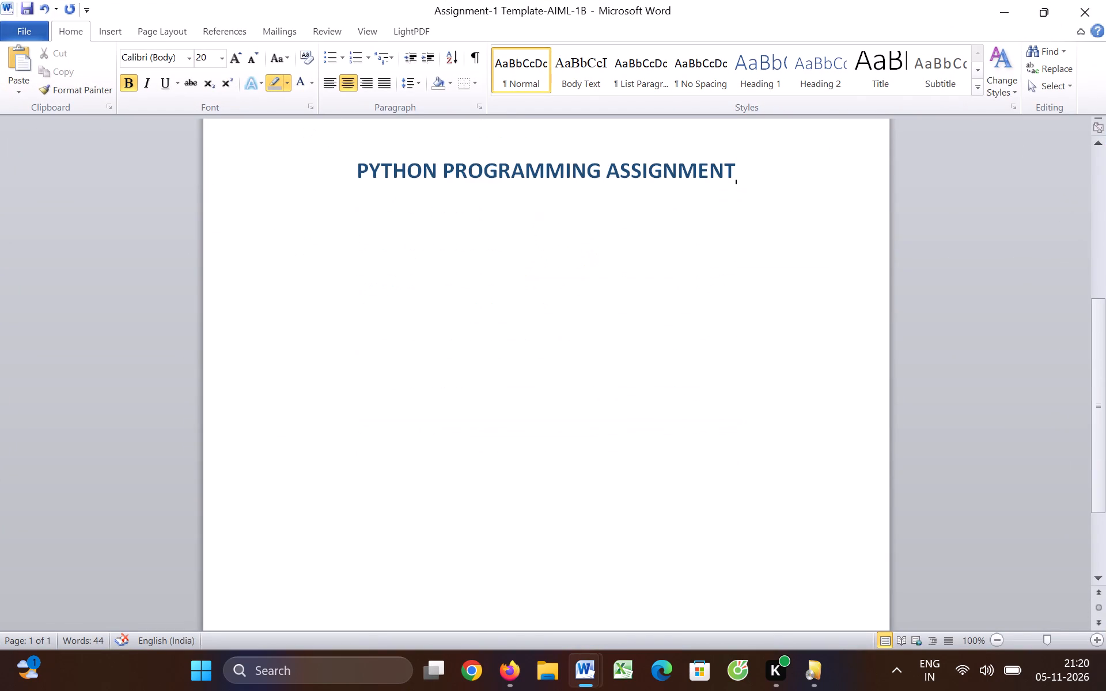
key(Return)
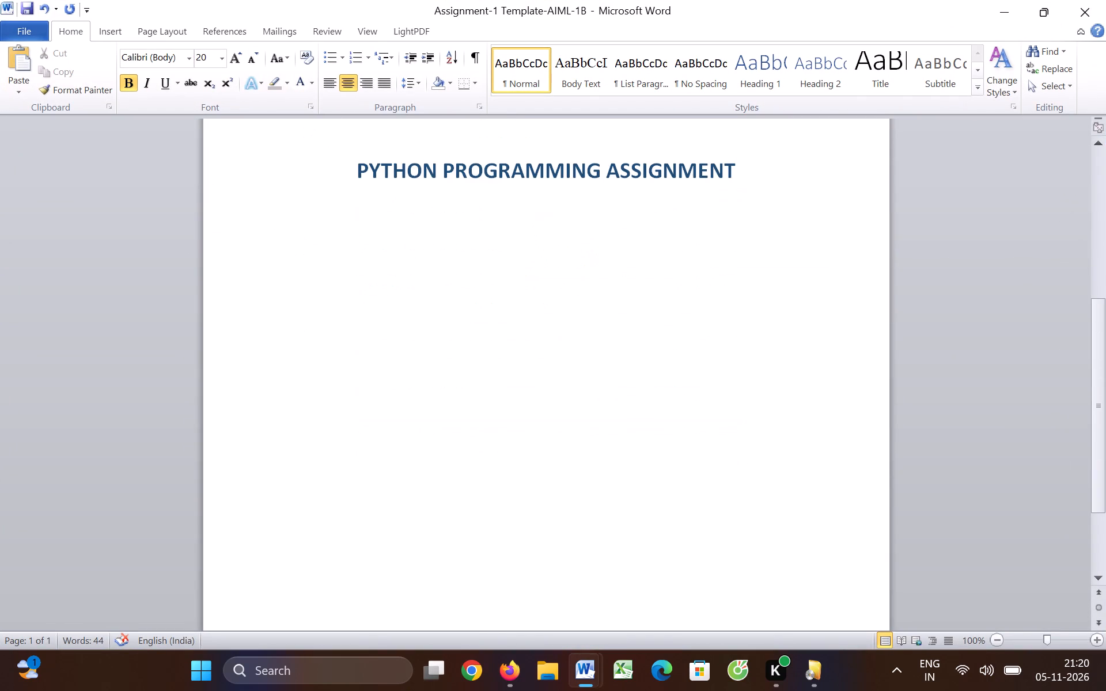
Switch to the BTech_First_Year_Python_Programming_Assignment document and clear all items from the clipboard history.
scroll(316, 431, down, 2)
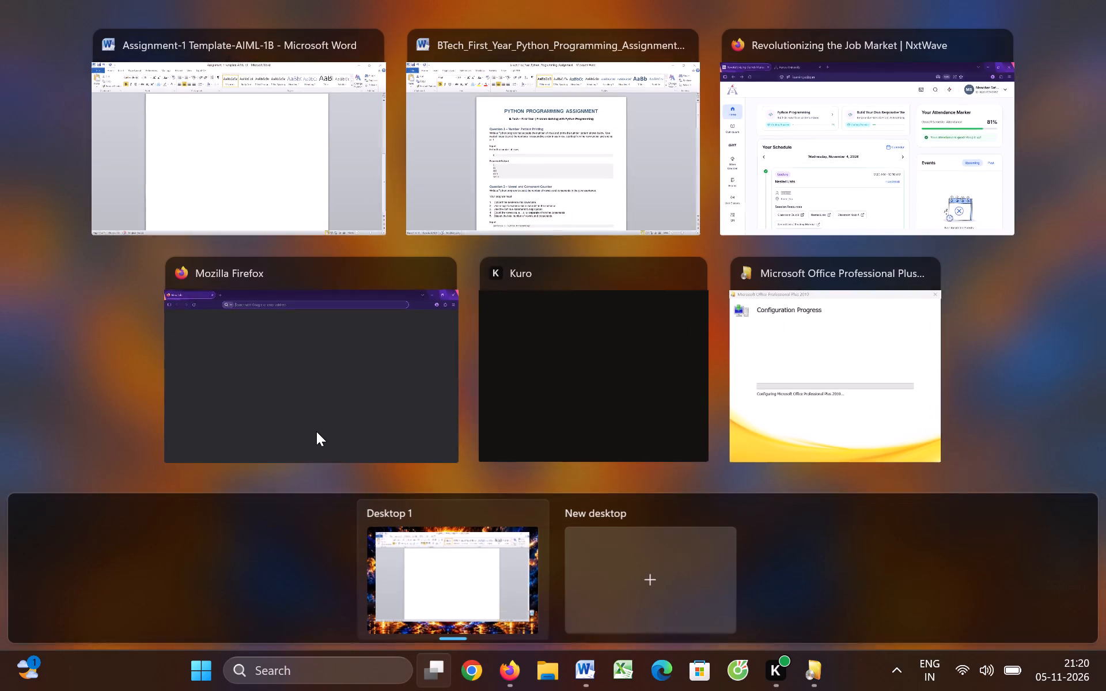
click(501, 181)
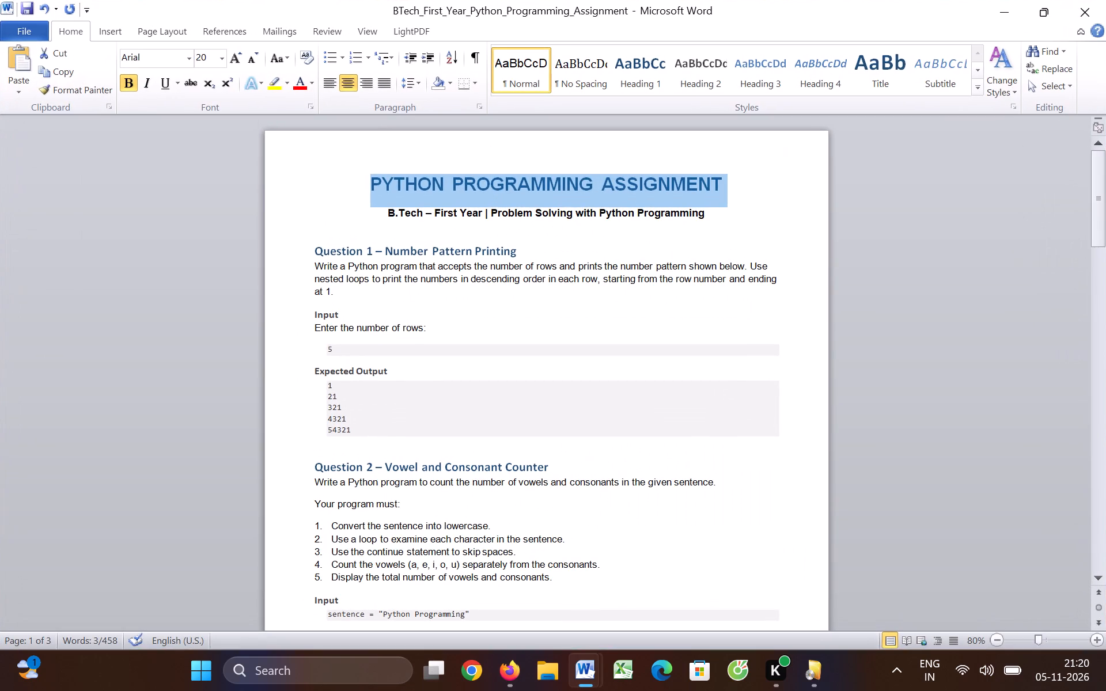
click(451, 302)
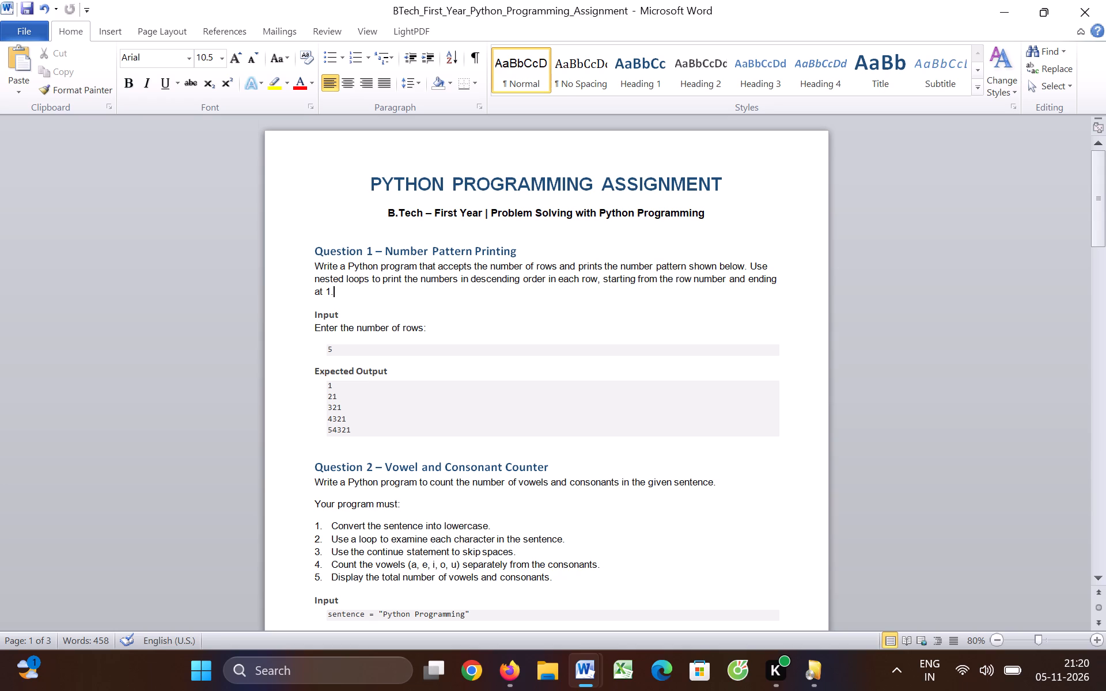
drag(542, 422, 475, 446)
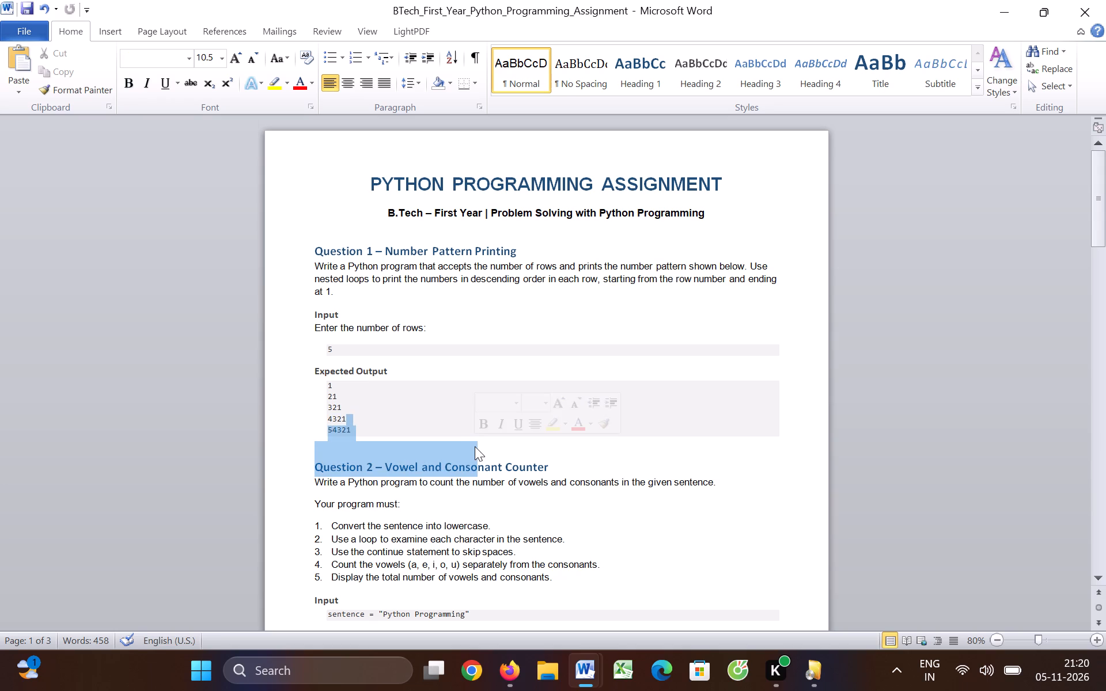
click(459, 422)
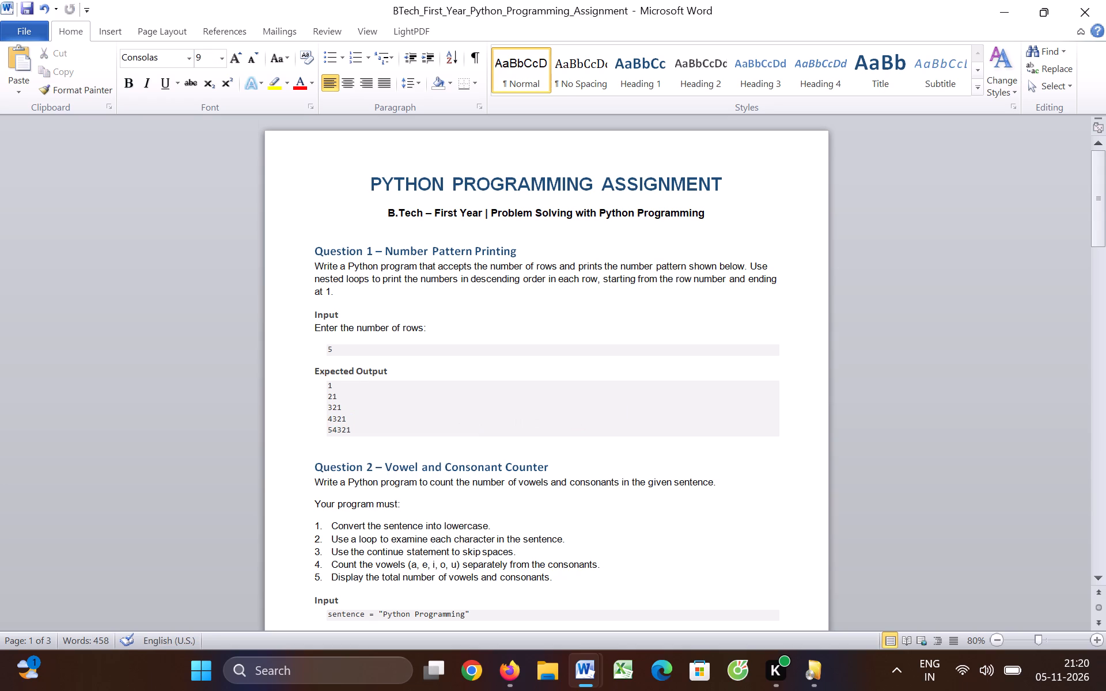
key(super+v)
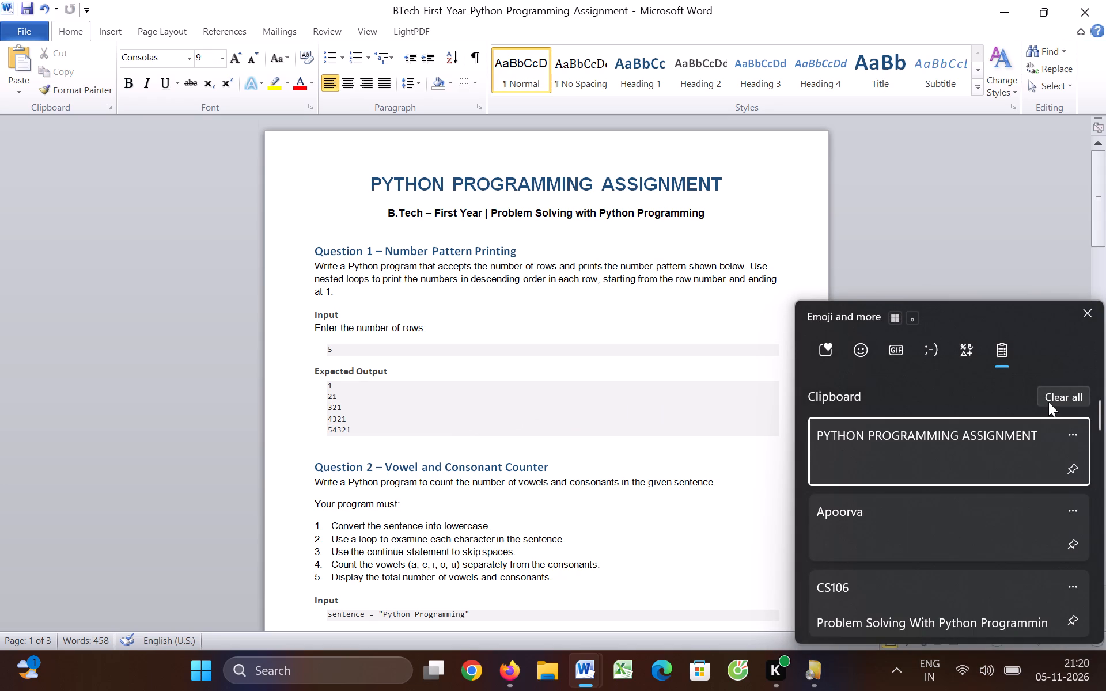
click(1048, 401)
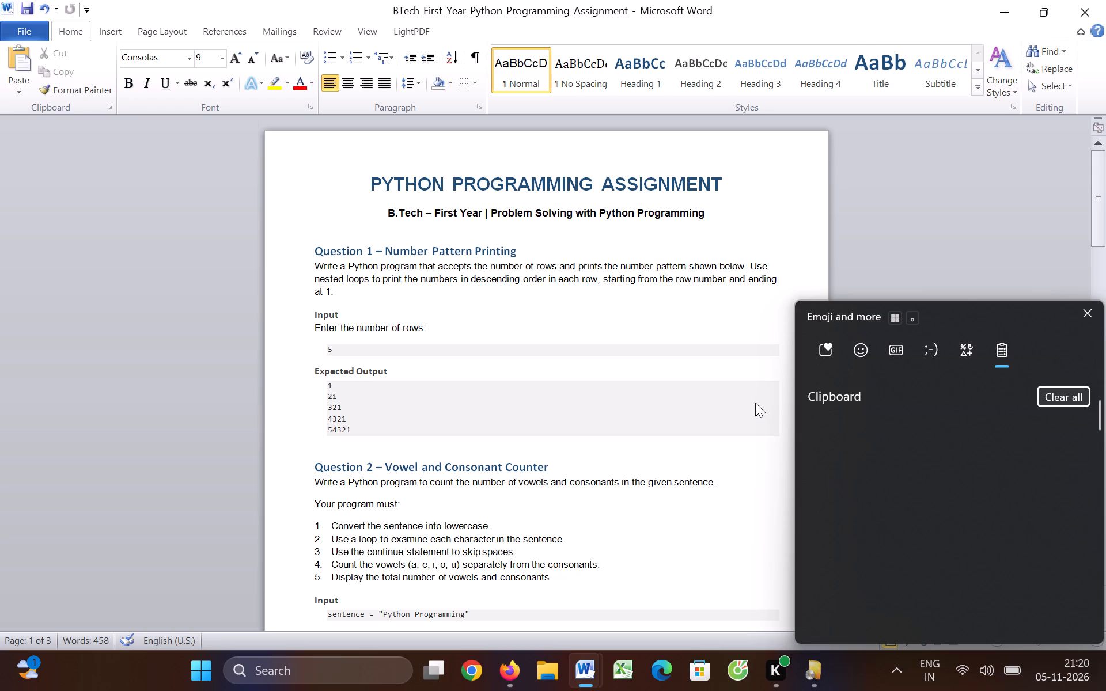
click(755, 403)
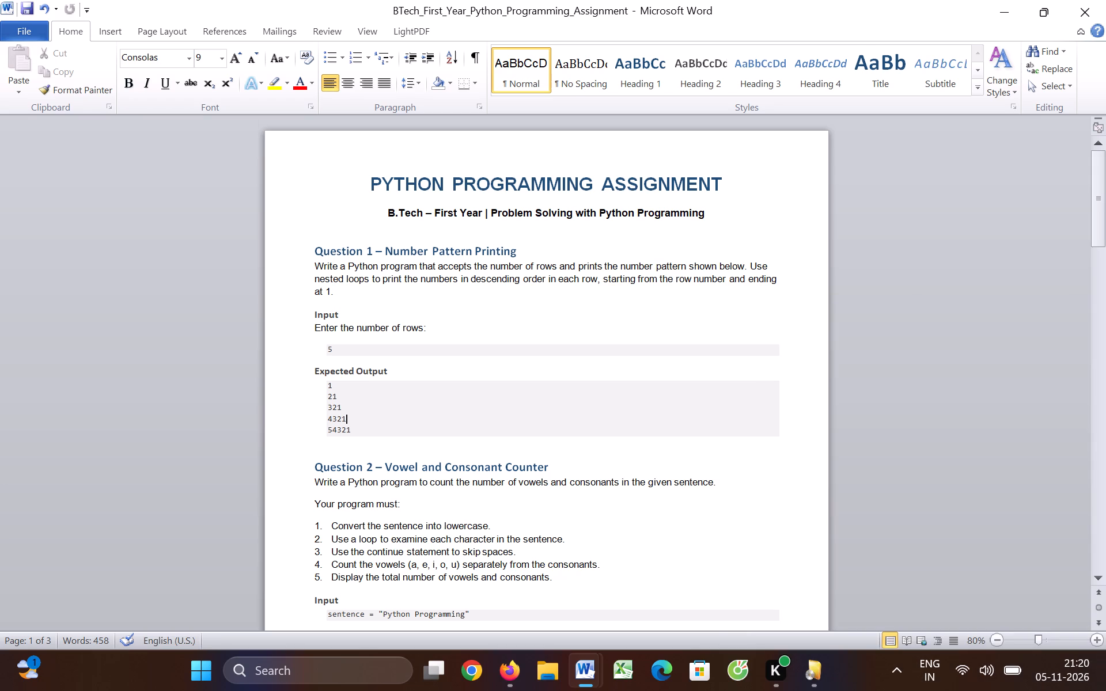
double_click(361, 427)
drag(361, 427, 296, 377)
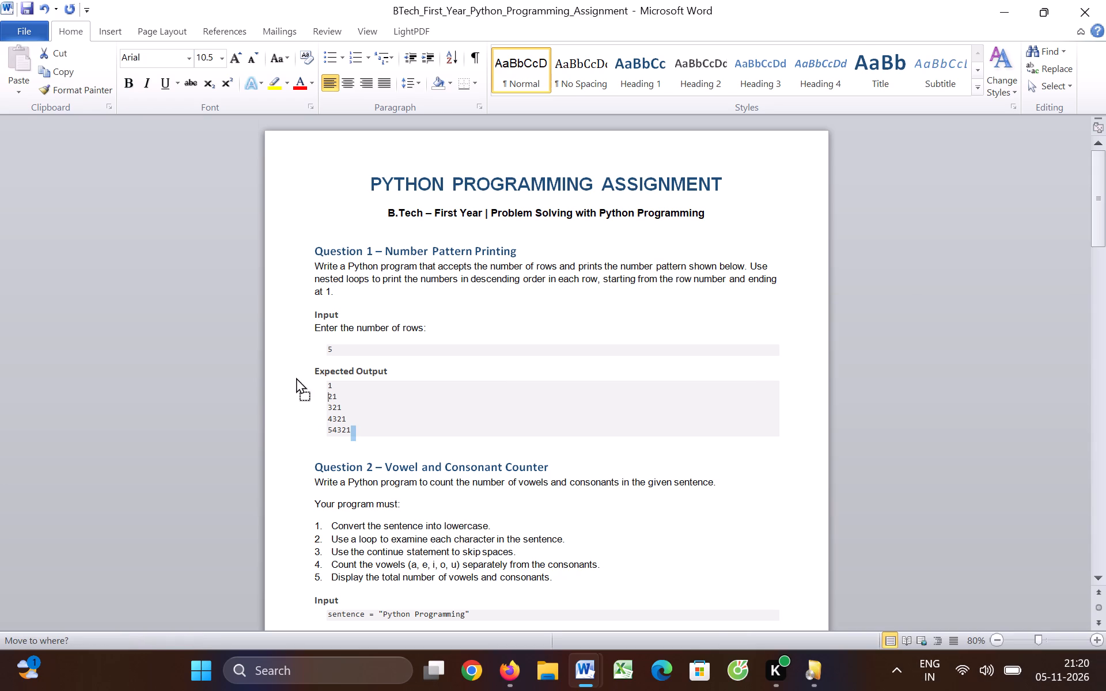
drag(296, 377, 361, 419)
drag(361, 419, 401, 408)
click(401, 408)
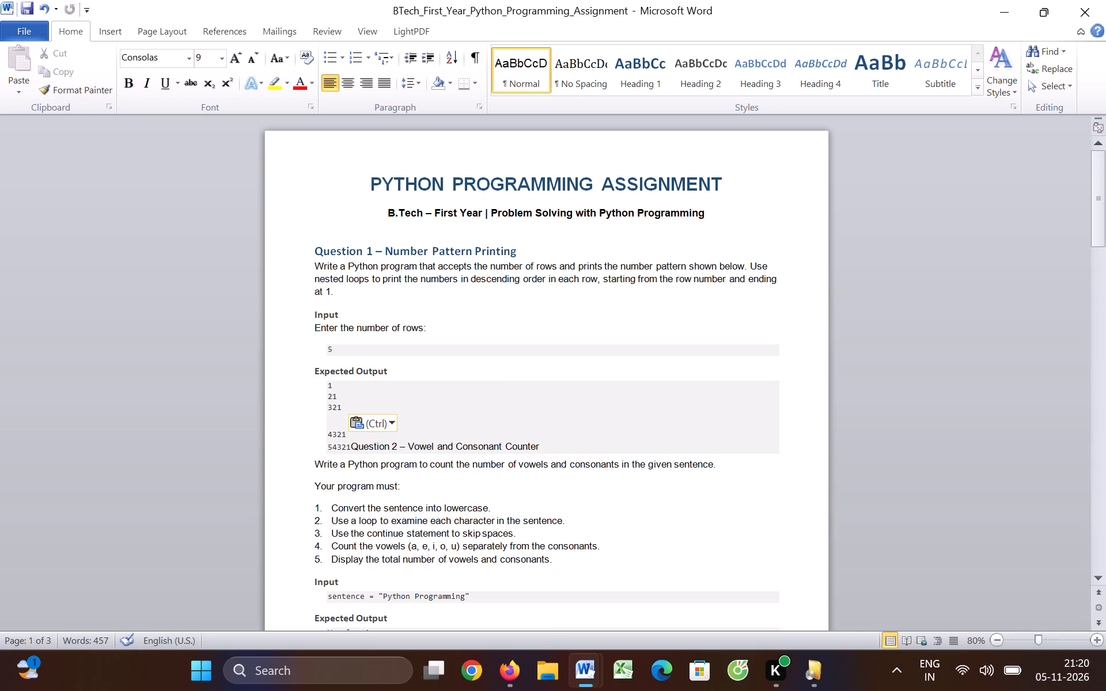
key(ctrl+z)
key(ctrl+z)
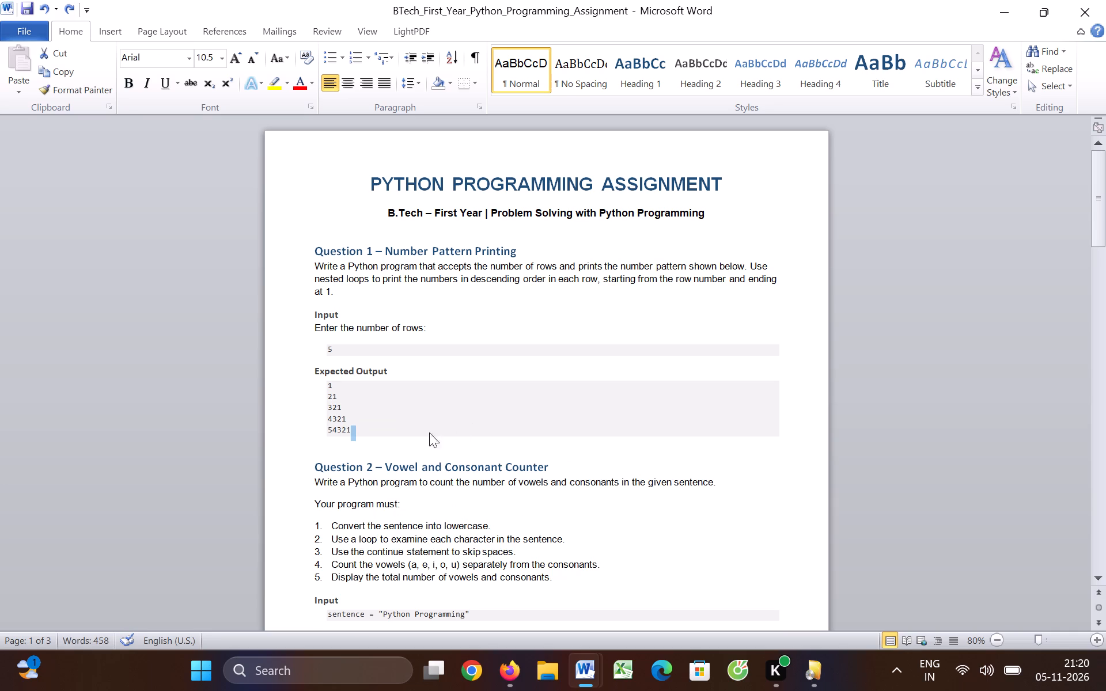
Copy the whole Question 1 – Number Pattern Printing section through its expected output and paste it below the title in the Assignment-1 template.
drag(363, 425, 334, 411)
drag(334, 411, 354, 427)
click(354, 427)
drag(354, 427, 290, 354)
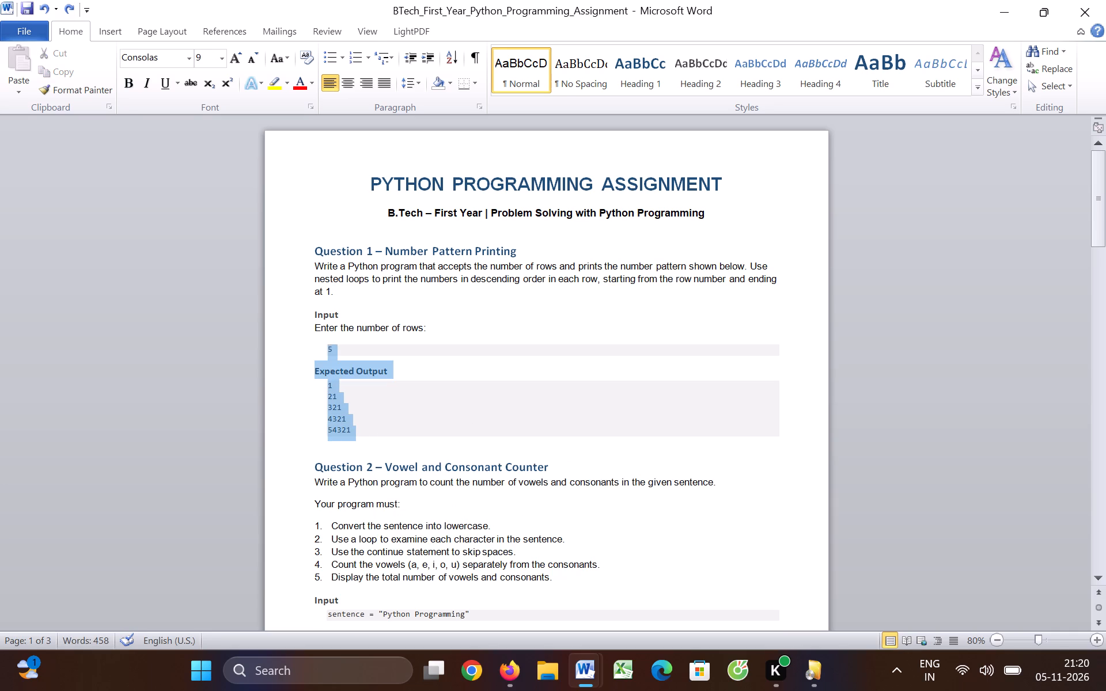
drag(290, 354, 279, 253)
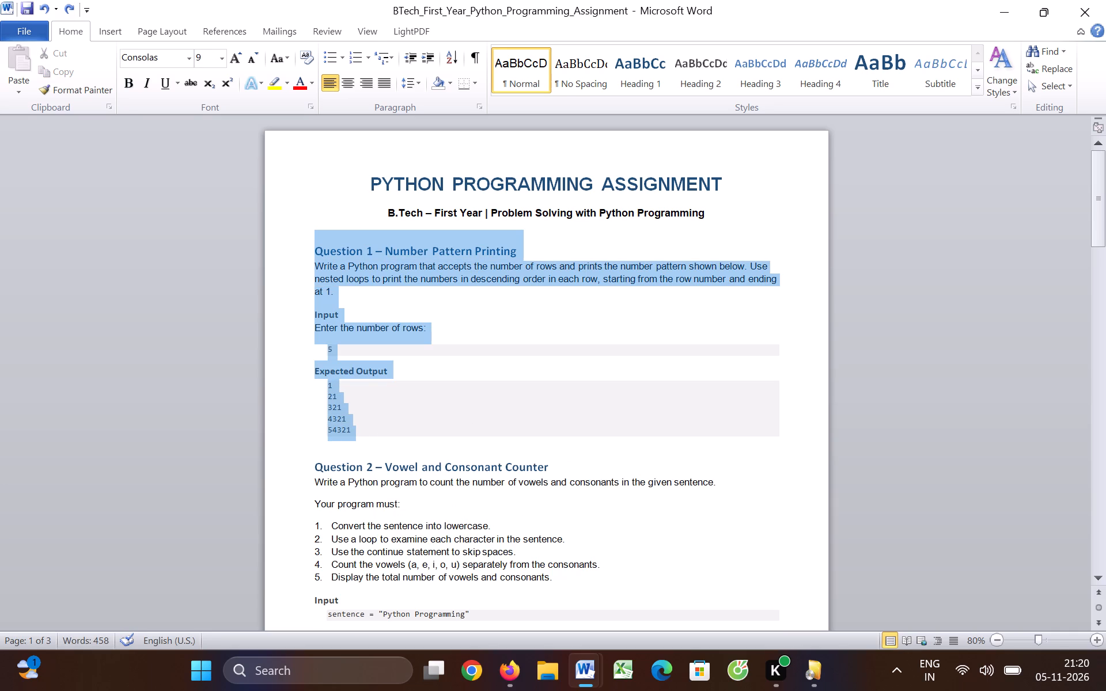
drag(279, 253, 279, 256)
key(ctrl+c)
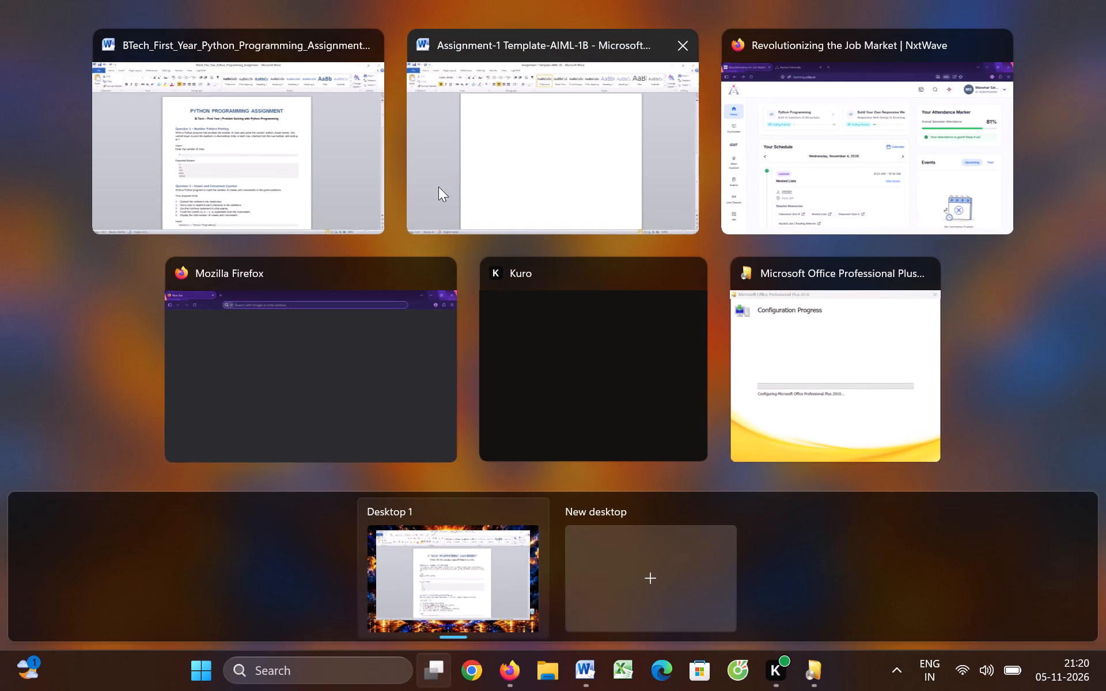
click(495, 181)
scroll(495, 181, up, 2)
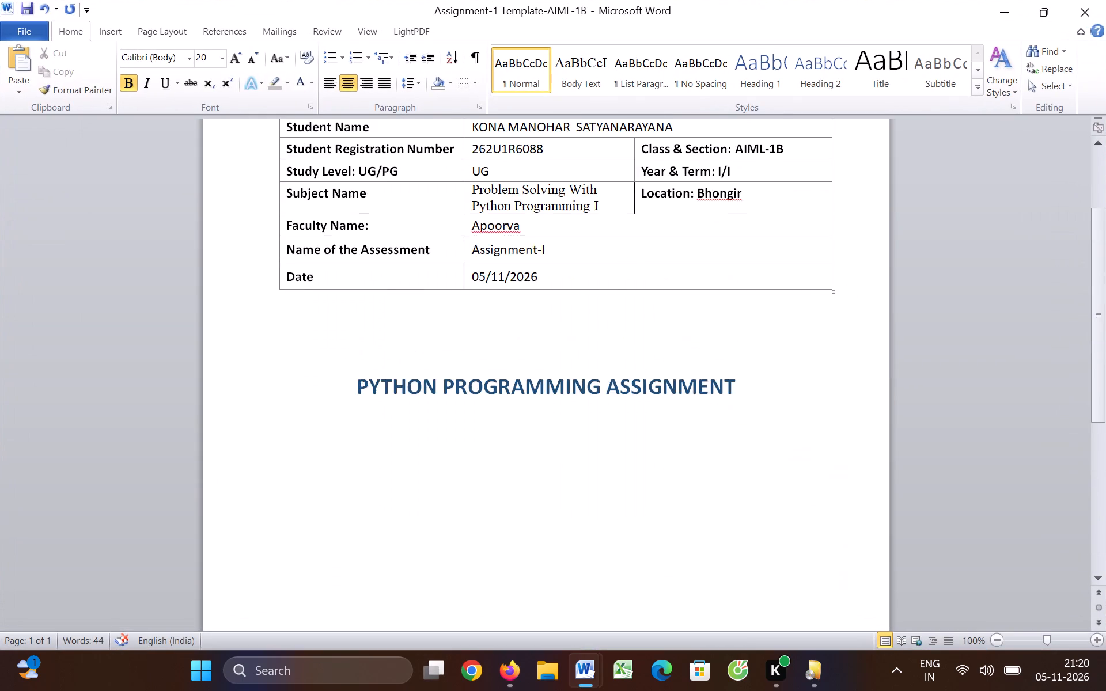
click(257, 320)
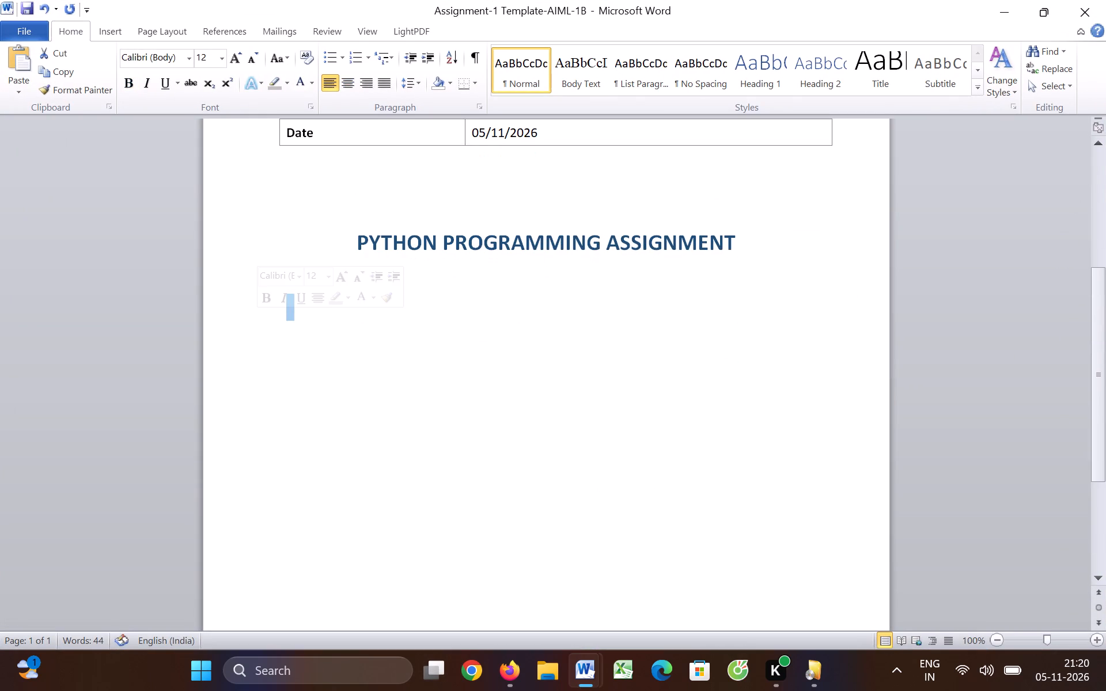
click(256, 307)
double_click(256, 307)
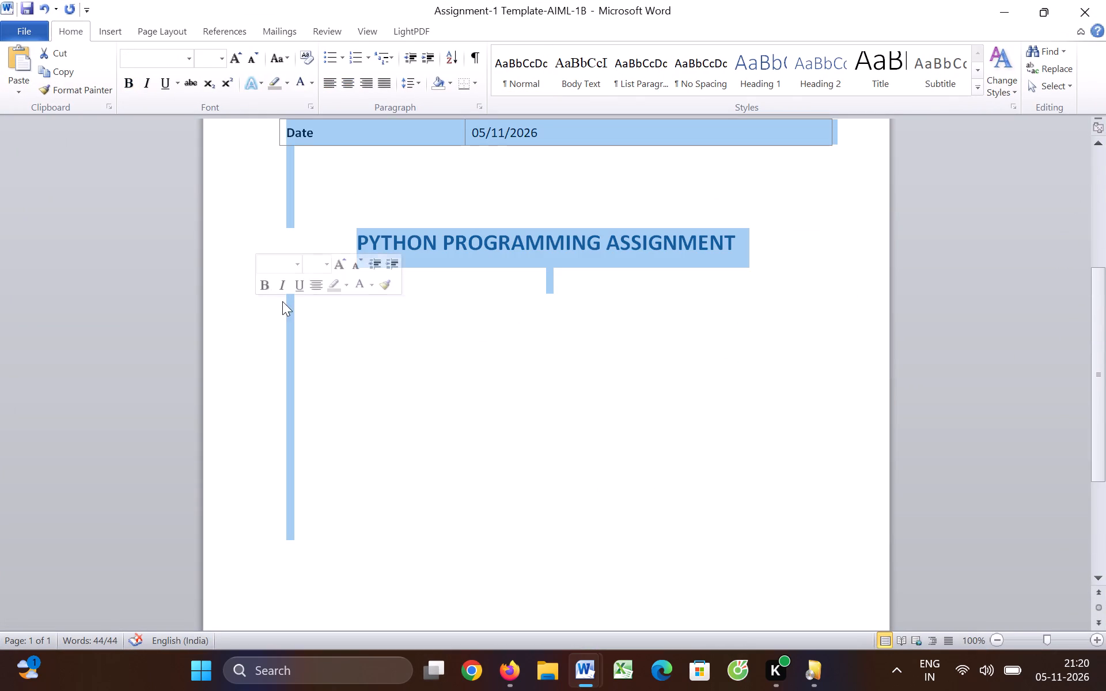
click(355, 324)
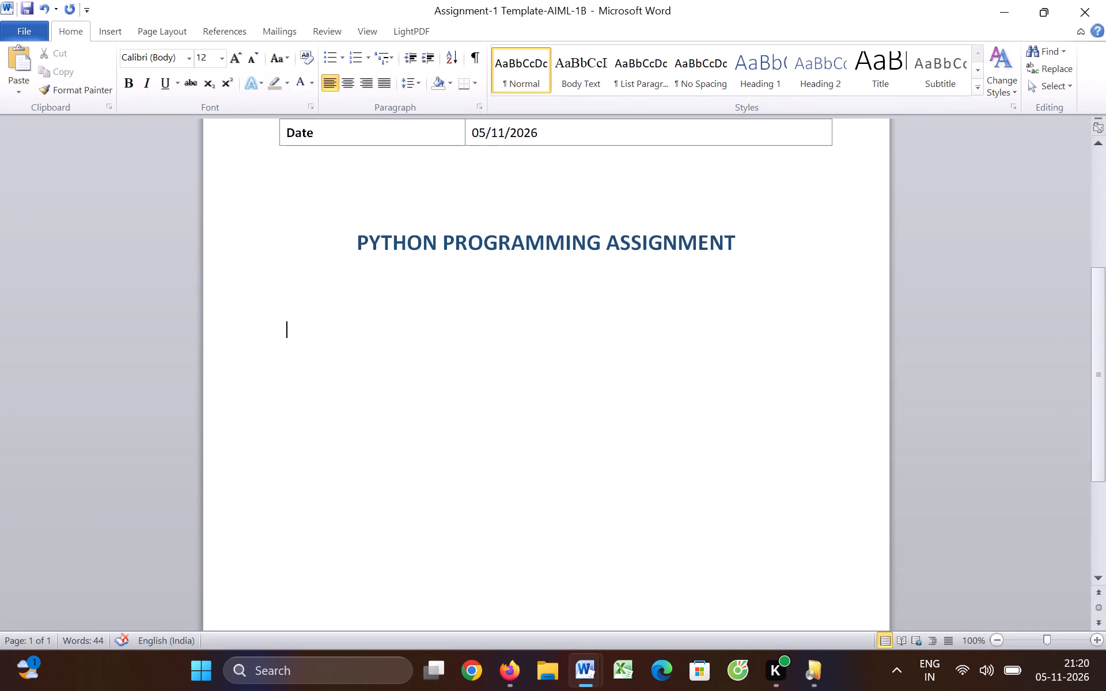
key(ctrl+v)
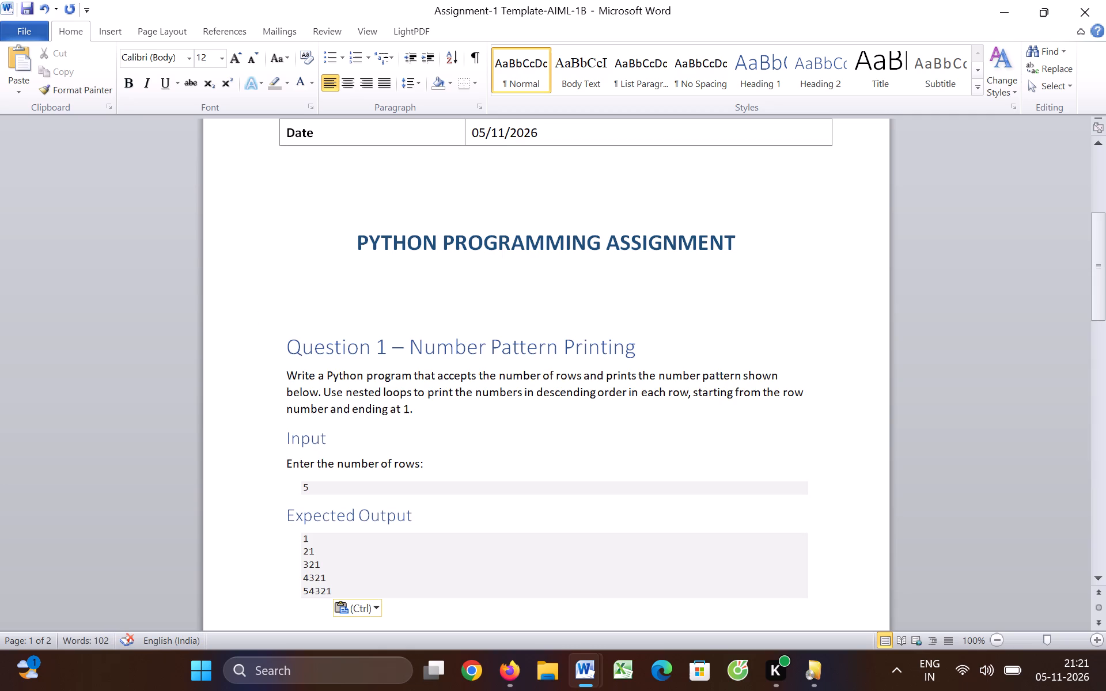
Delete one blank line above the Question 1 – Number Pattern Printing heading.
scroll(471, 409, down, 1)
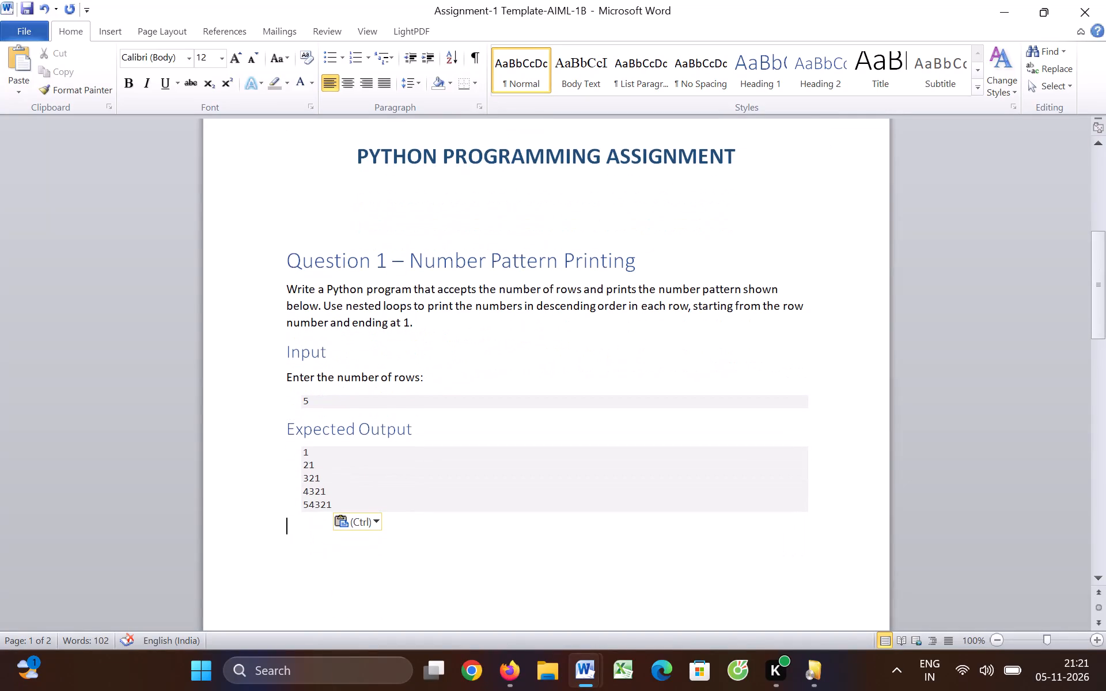
click(280, 260)
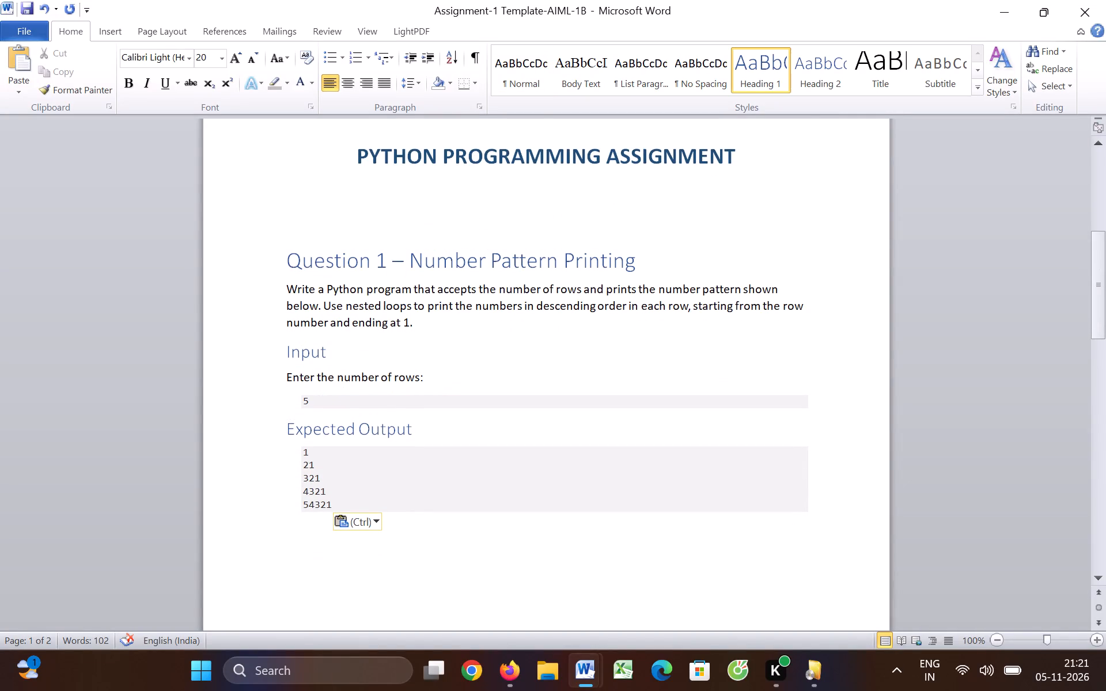
key(BackSpace)
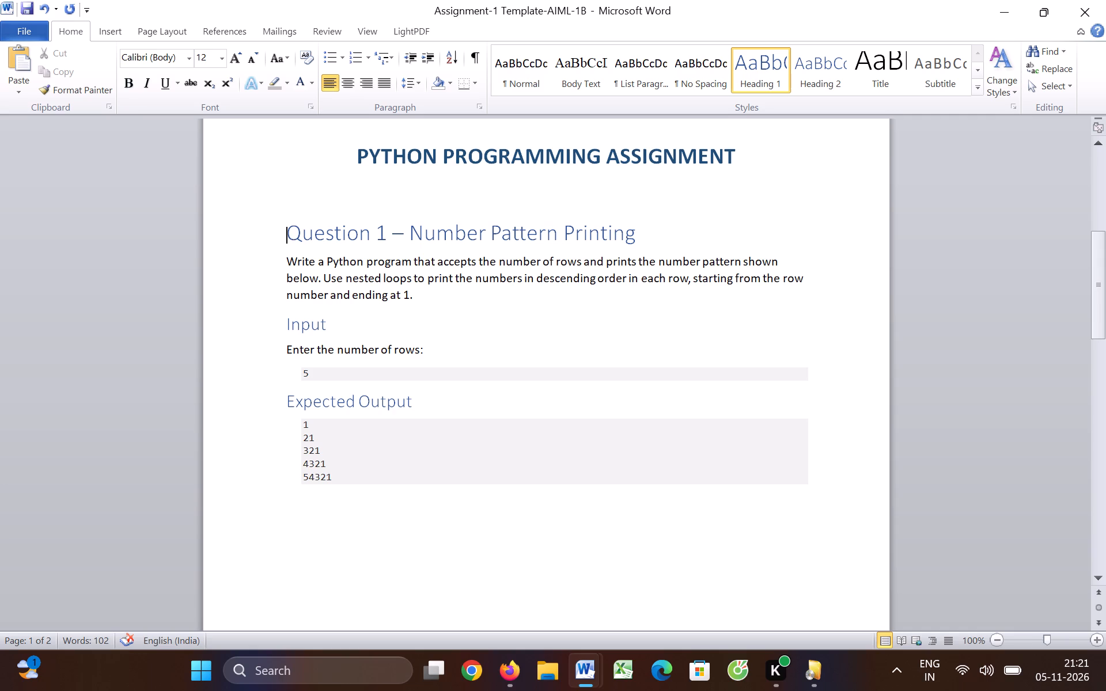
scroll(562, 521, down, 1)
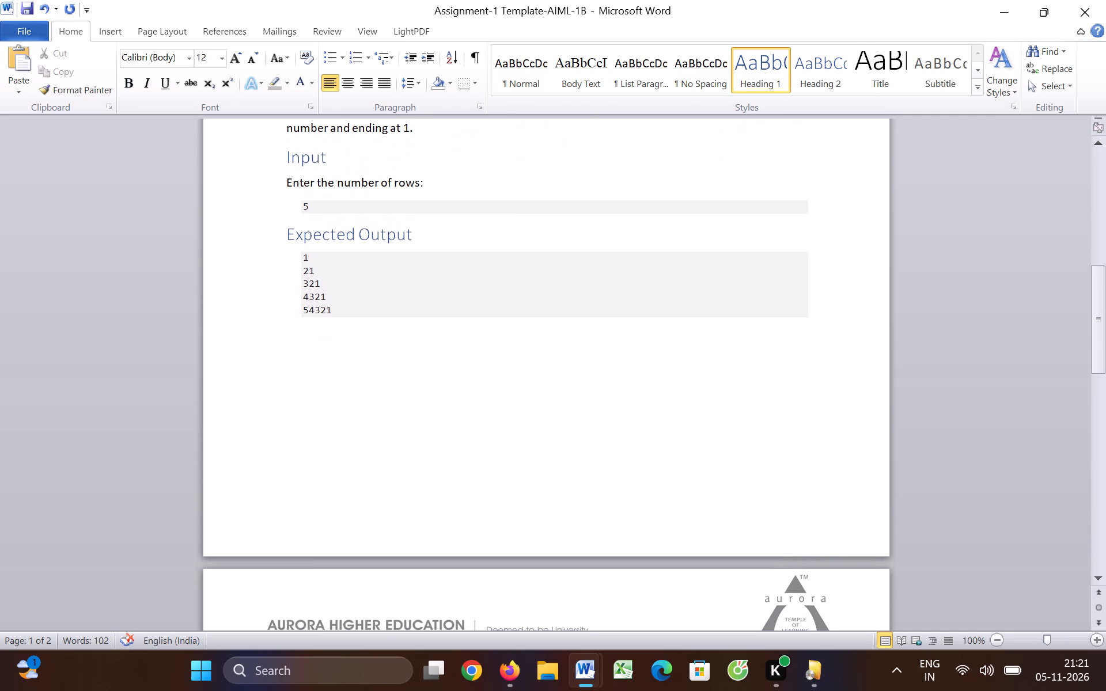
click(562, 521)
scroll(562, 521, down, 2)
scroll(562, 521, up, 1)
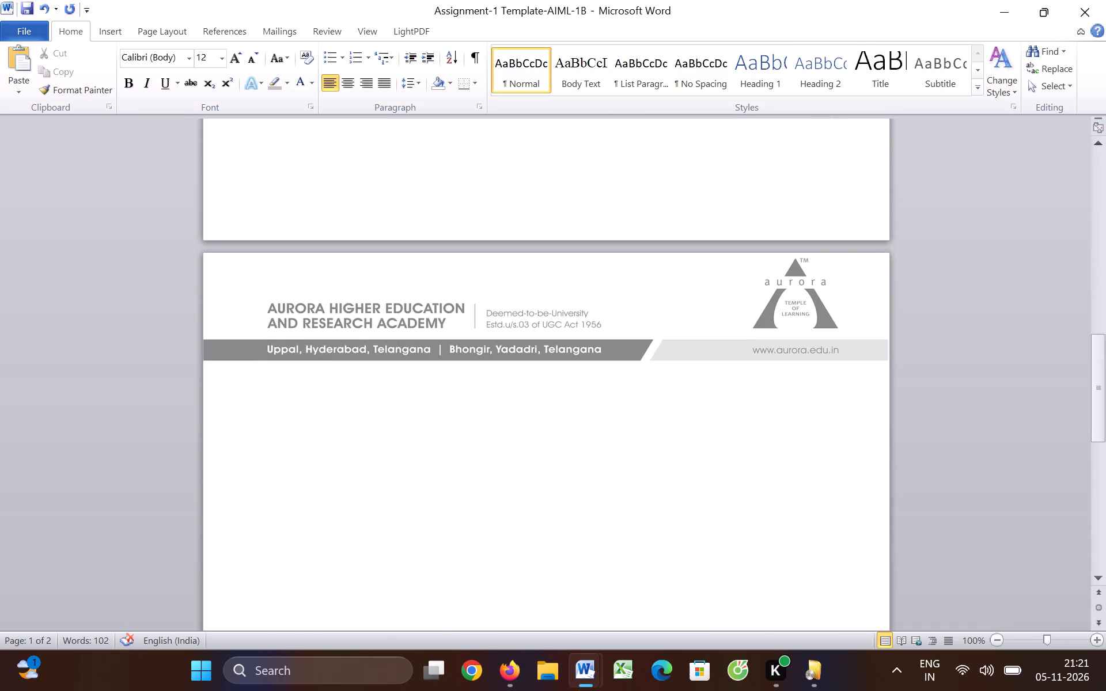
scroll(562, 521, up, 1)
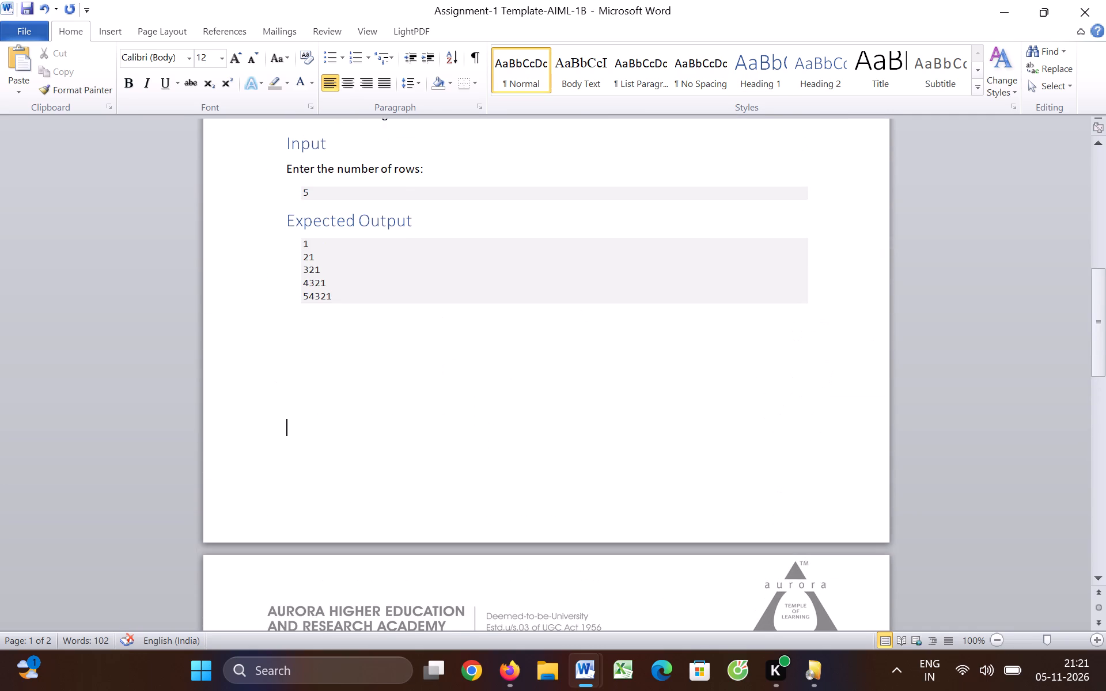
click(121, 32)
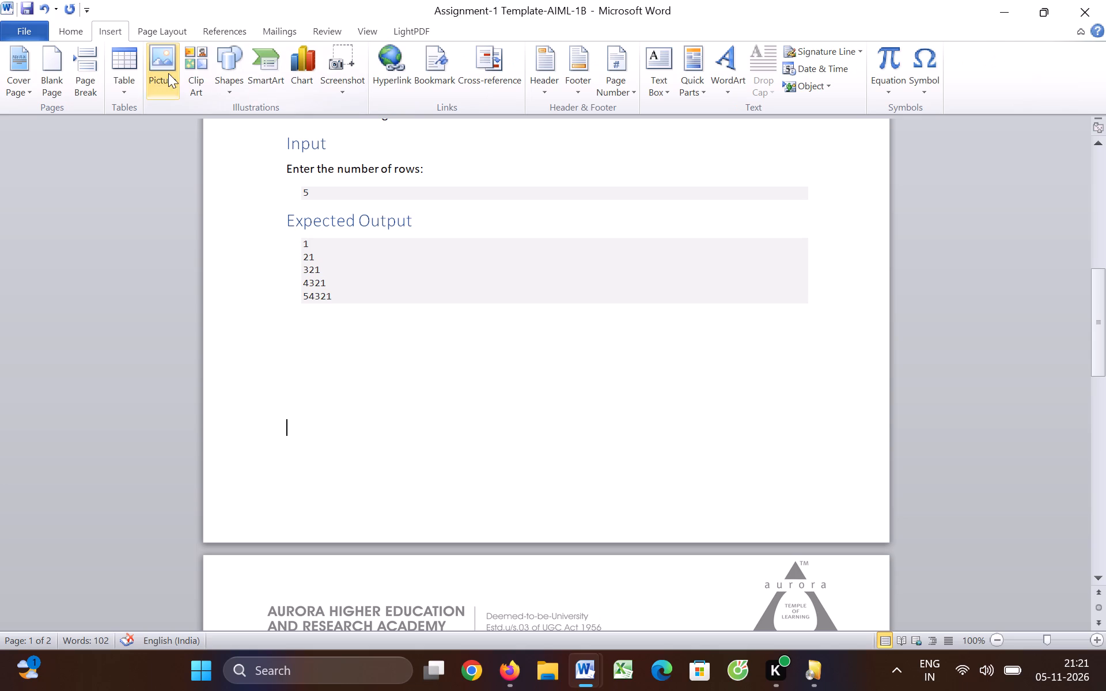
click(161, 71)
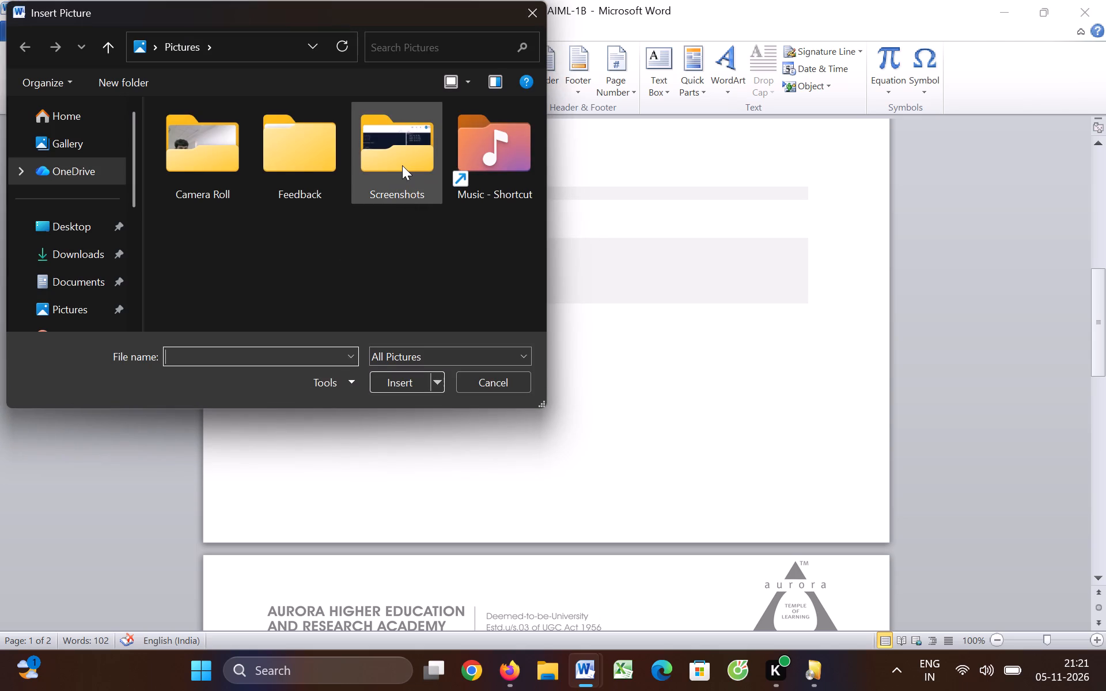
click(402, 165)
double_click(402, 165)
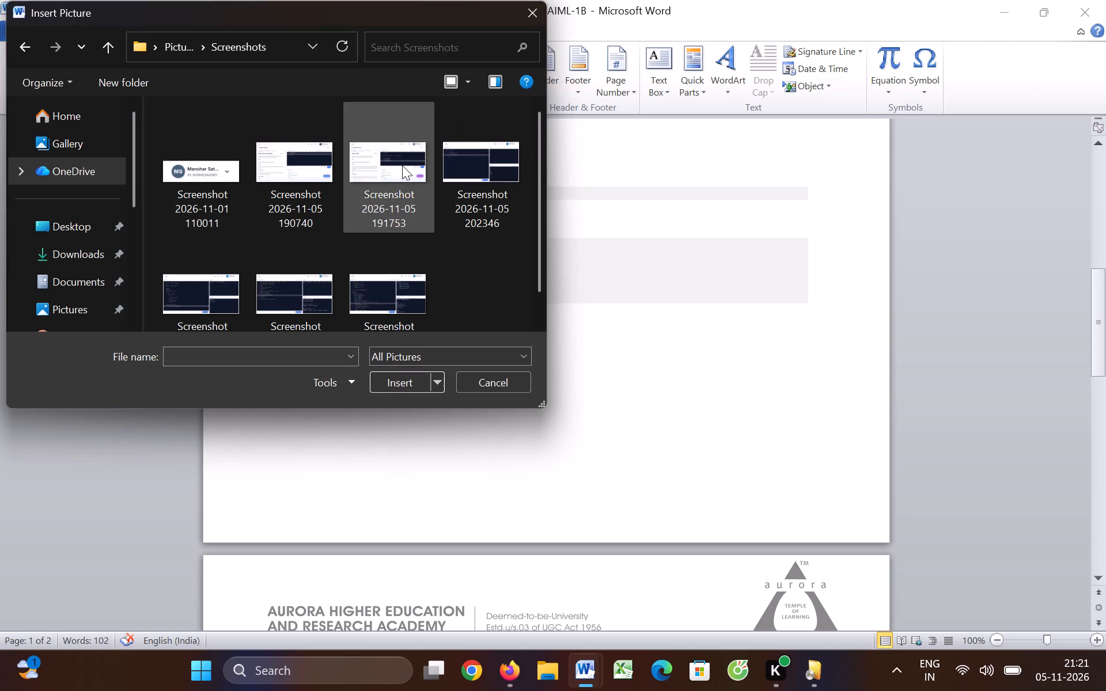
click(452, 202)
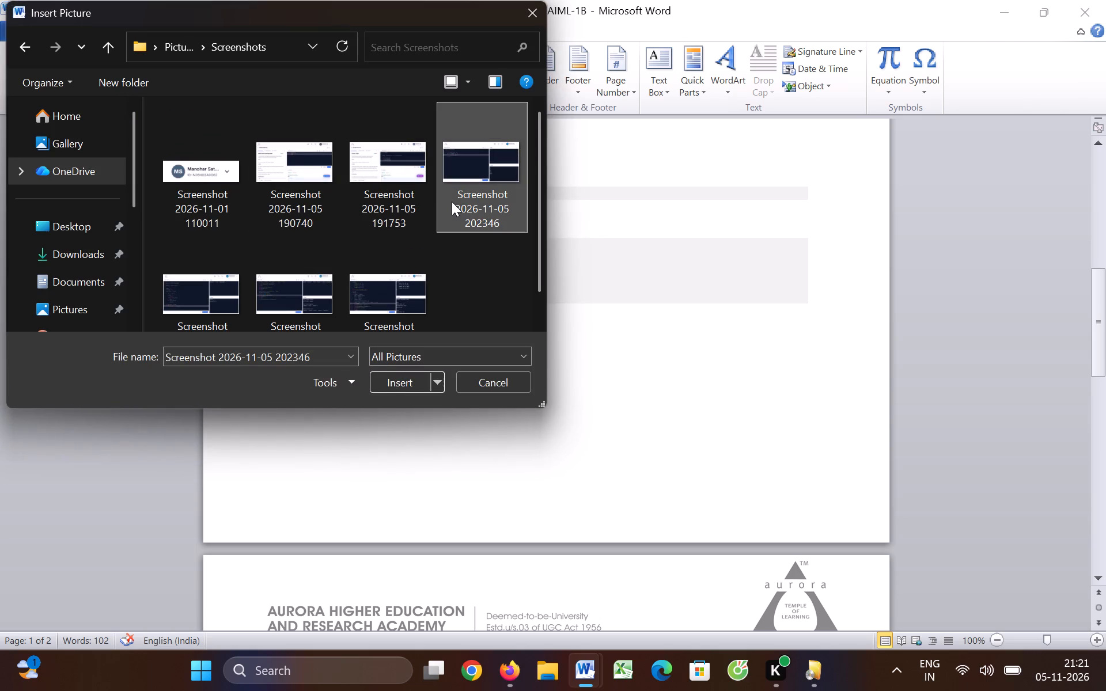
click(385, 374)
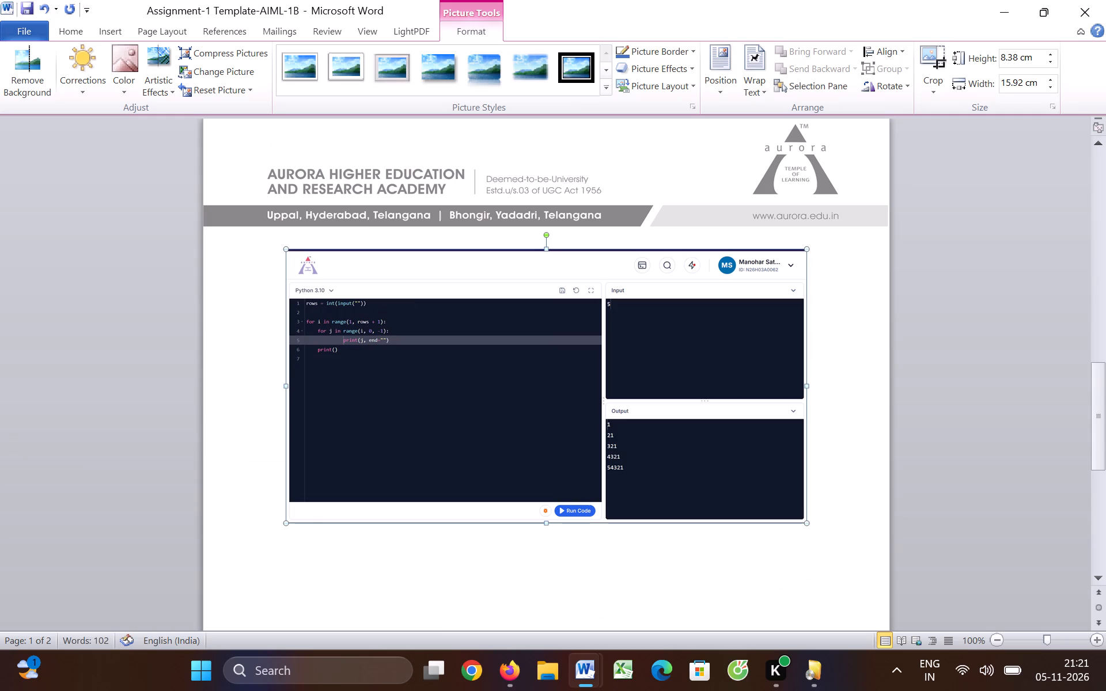
scroll(385, 374, up, 3)
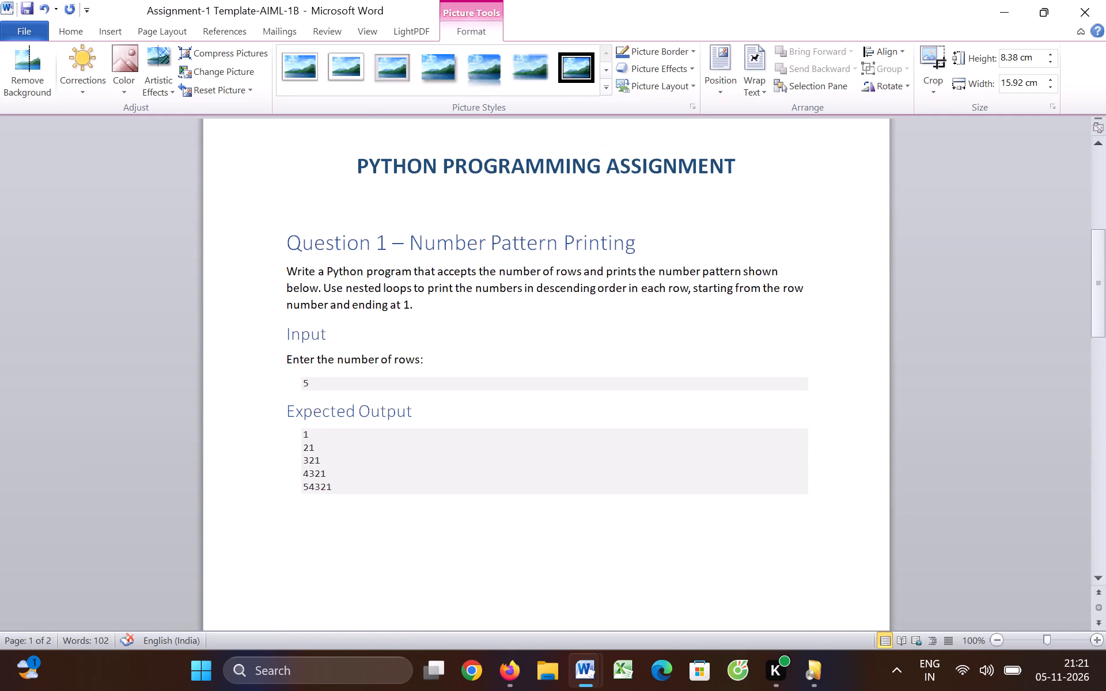
scroll(385, 374, down, 4)
scroll(385, 374, up, 1)
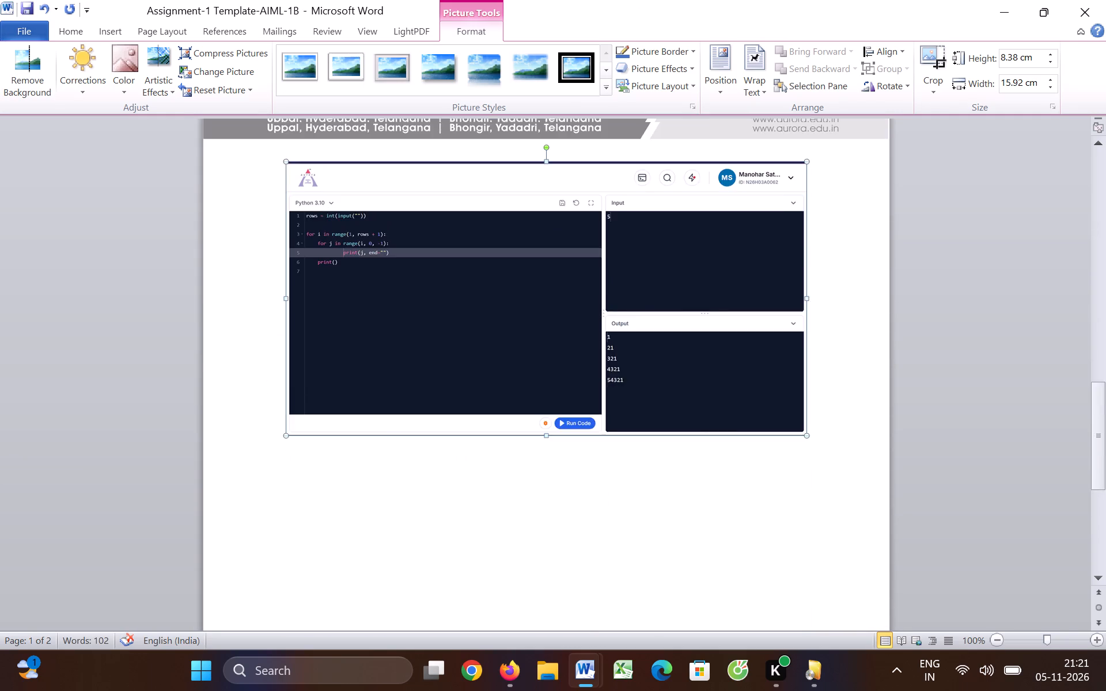
scroll(385, 374, up, 1)
click(385, 374)
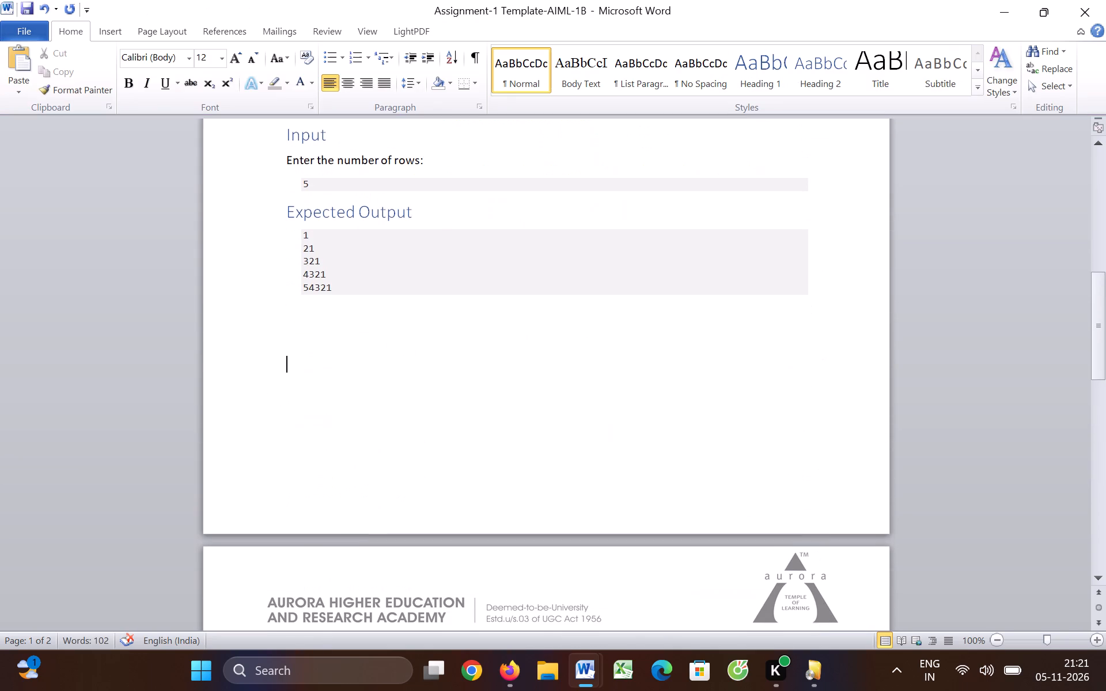
click(119, 28)
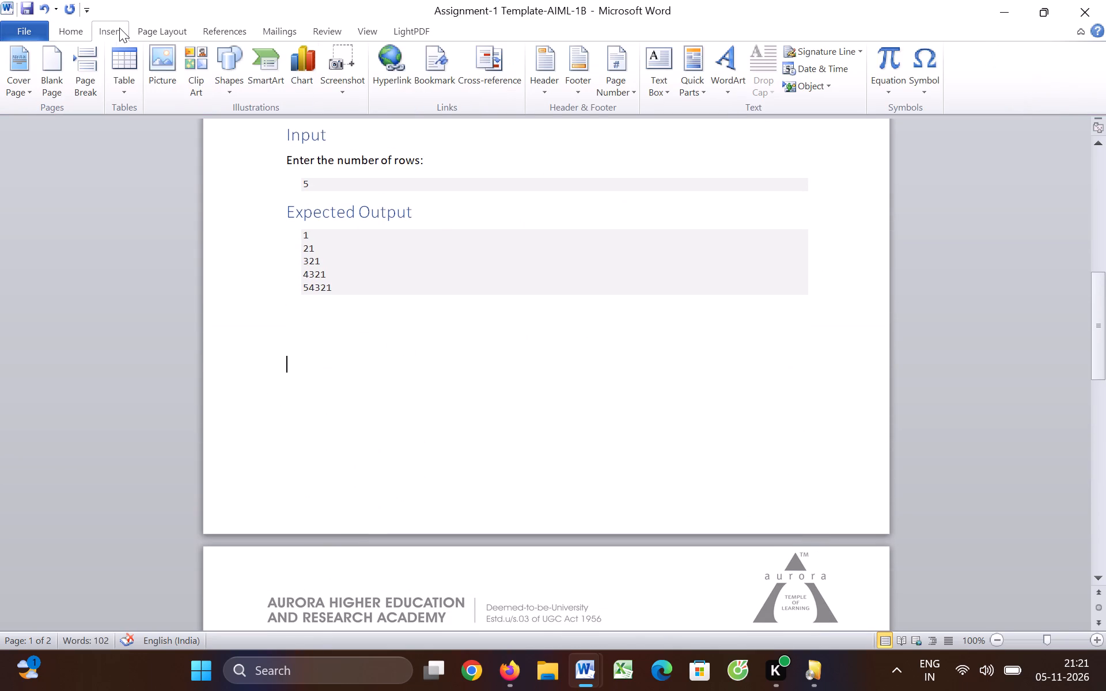
click(154, 79)
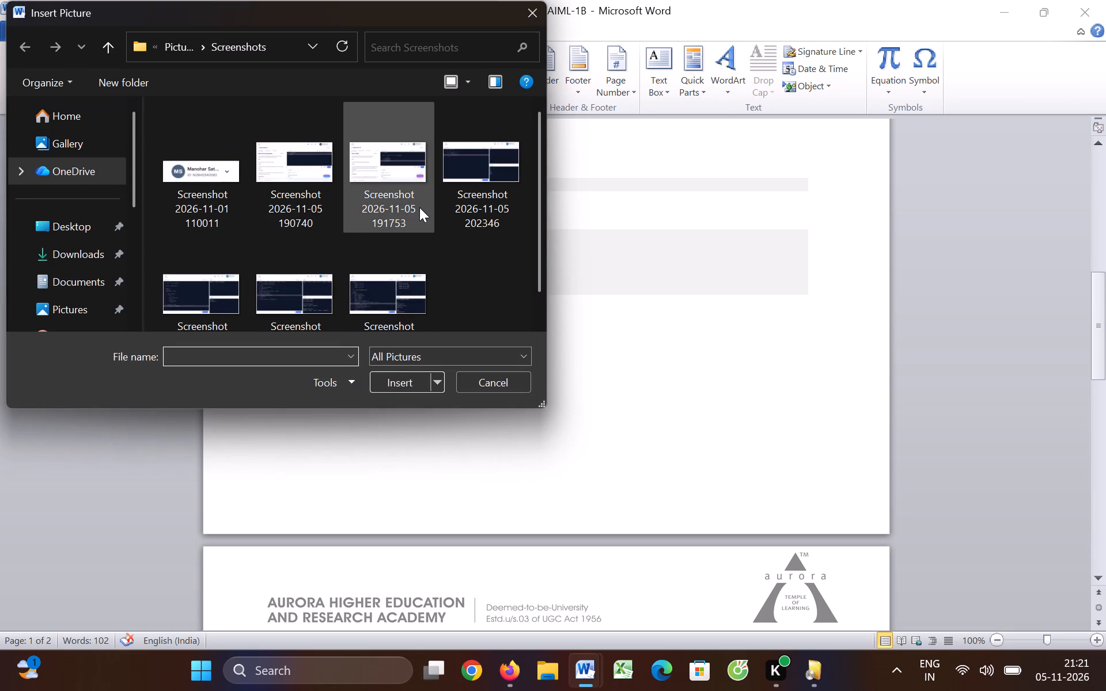
click(441, 210)
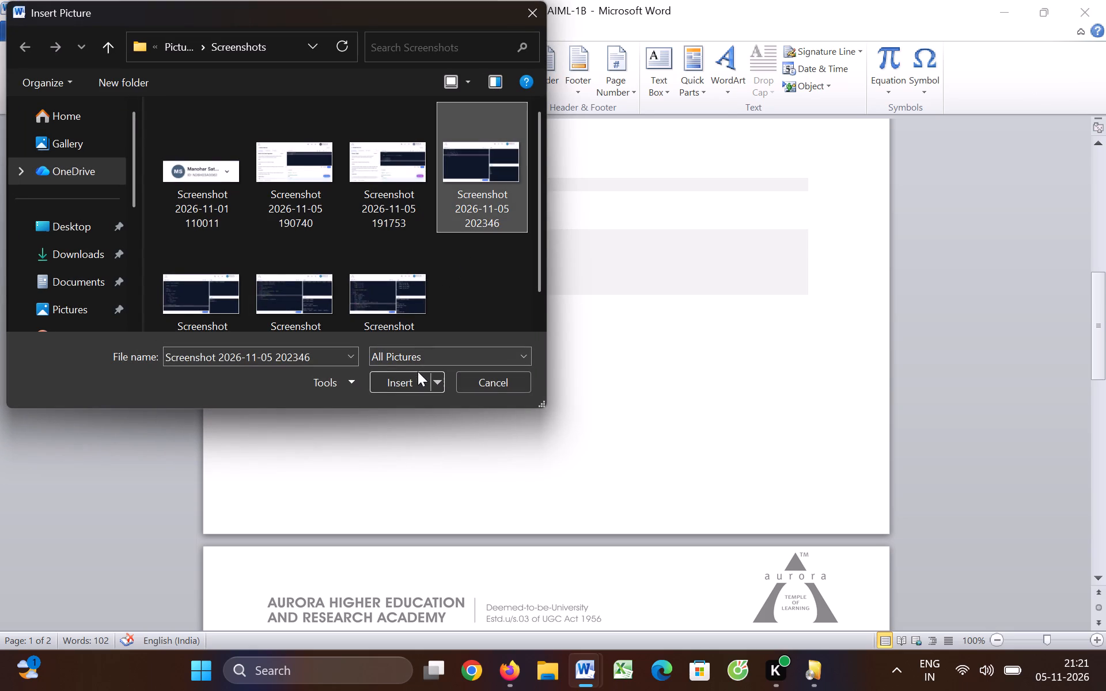
click(414, 375)
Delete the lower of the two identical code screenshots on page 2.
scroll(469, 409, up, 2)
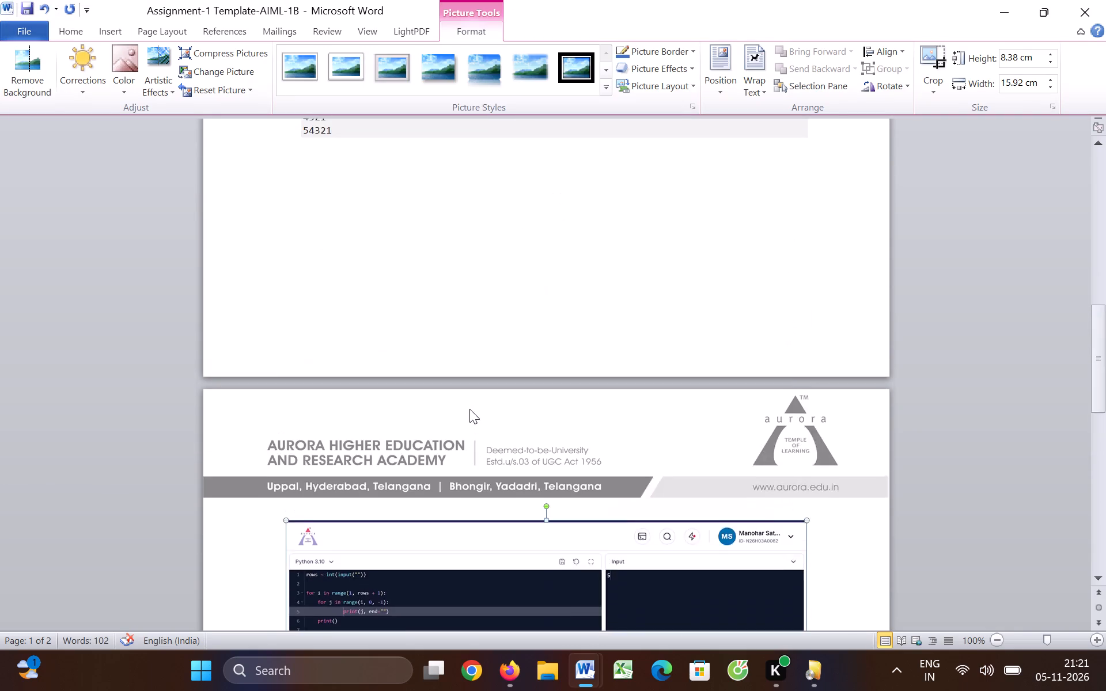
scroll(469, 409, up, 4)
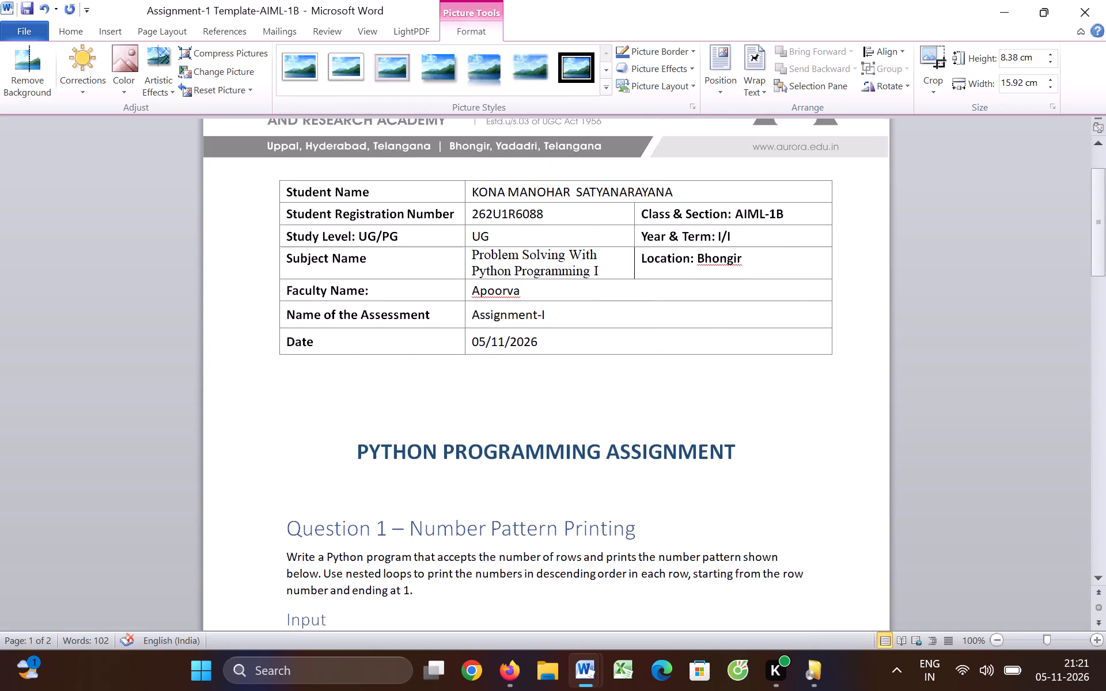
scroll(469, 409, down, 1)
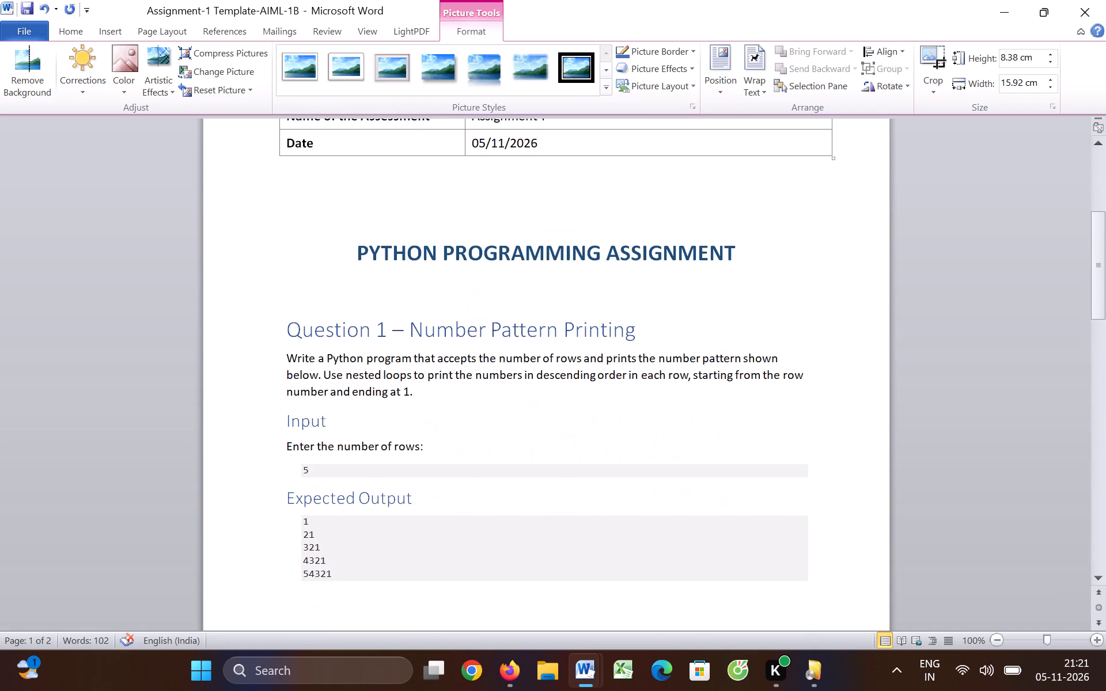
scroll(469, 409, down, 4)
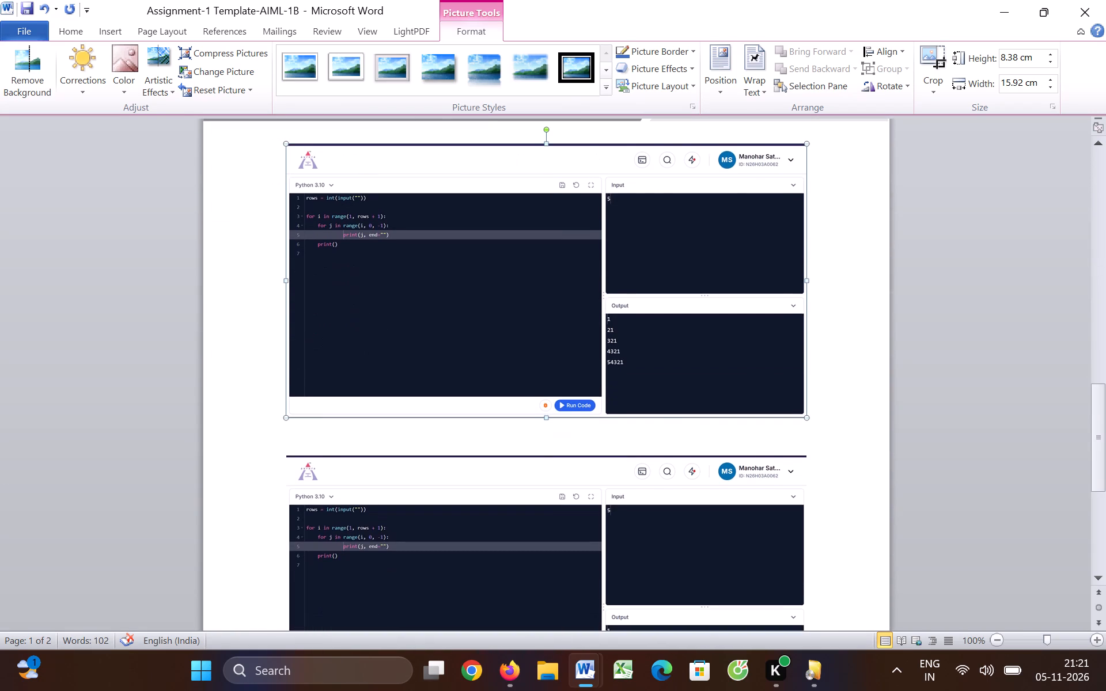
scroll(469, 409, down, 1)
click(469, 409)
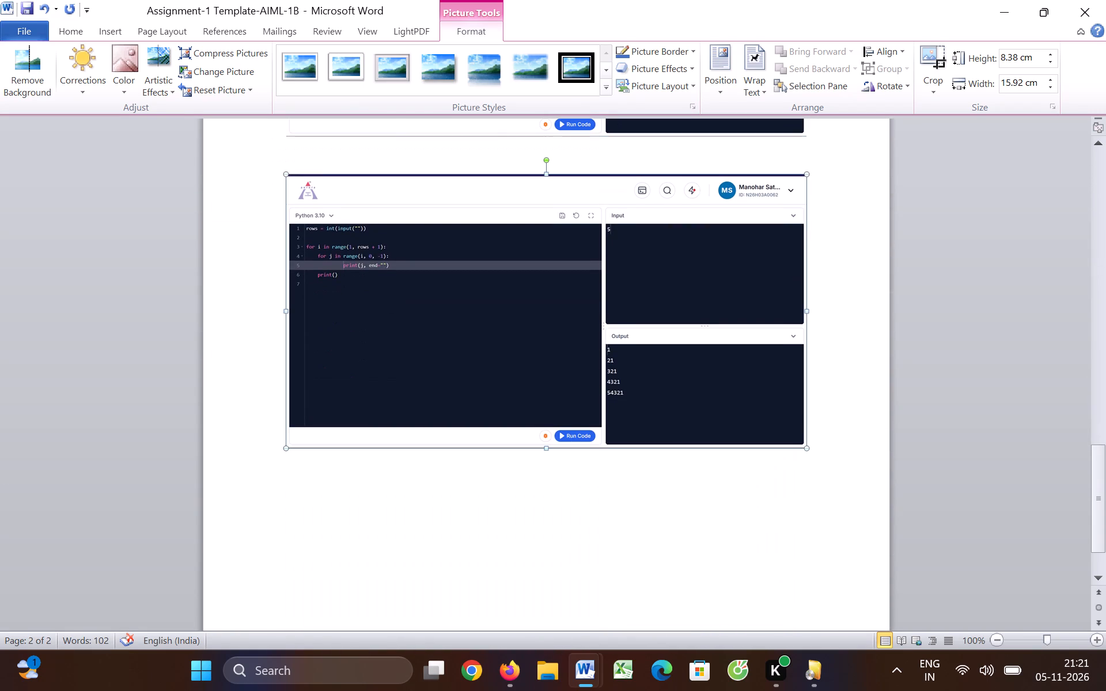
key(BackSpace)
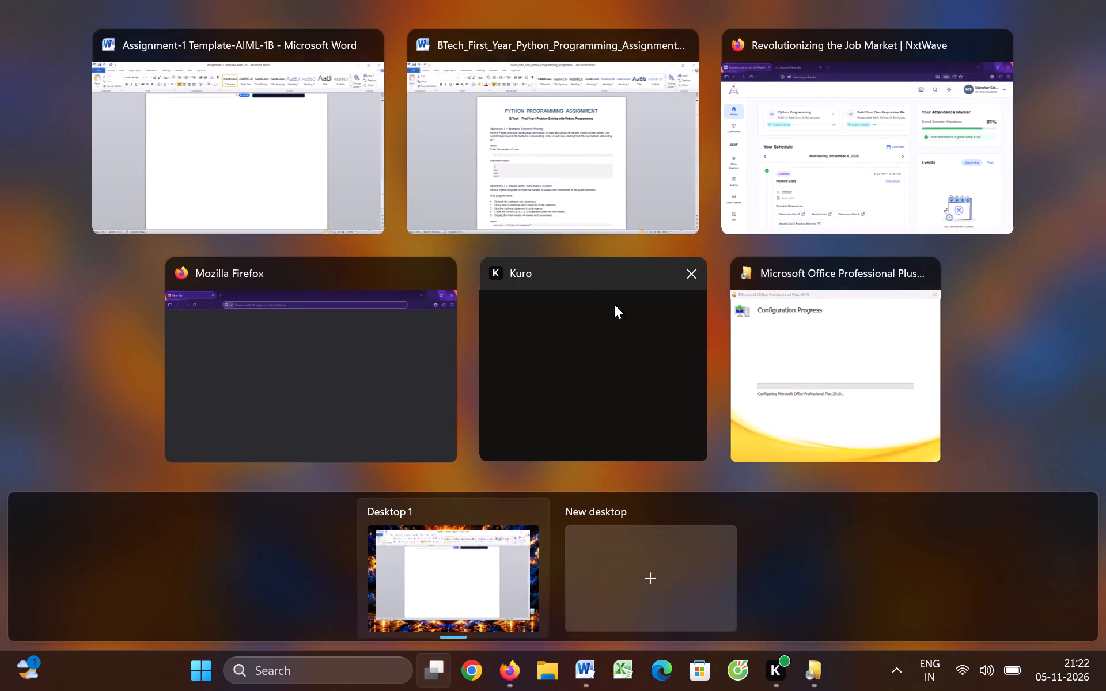
Copy the whole Question 2 – Vowel and Consonant Counter section from the BTech_First_Year_Python_Programming_Assignment document and paste it below the screenshot in the Assignment-1 template.
click(609, 207)
click(490, 363)
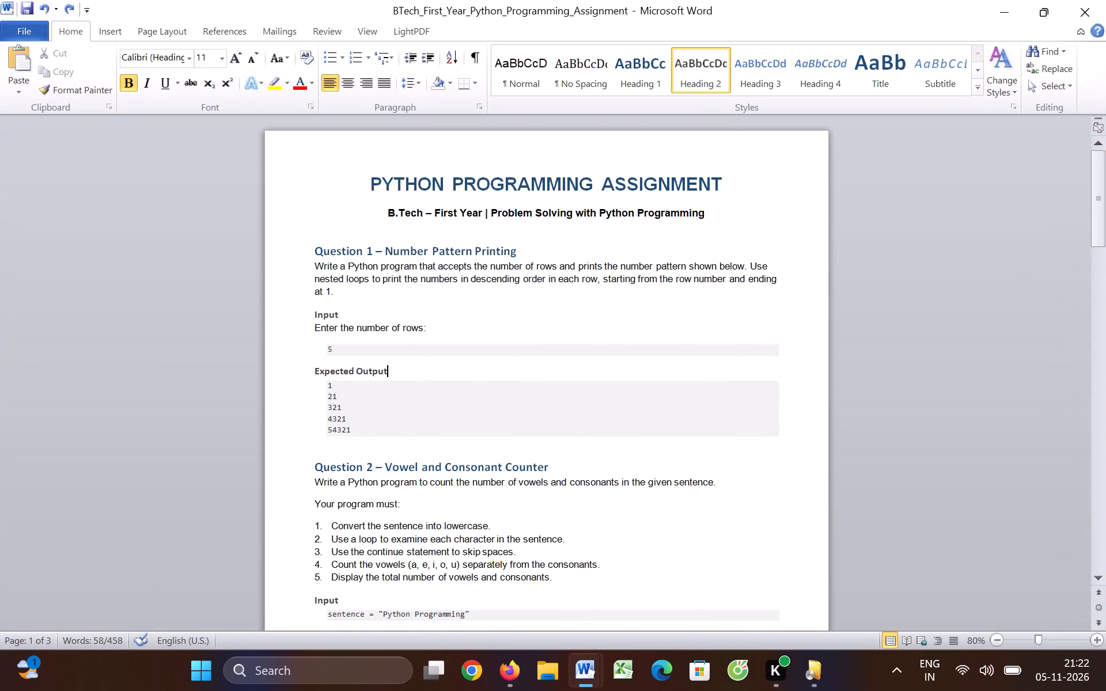
scroll(490, 363, down, 3)
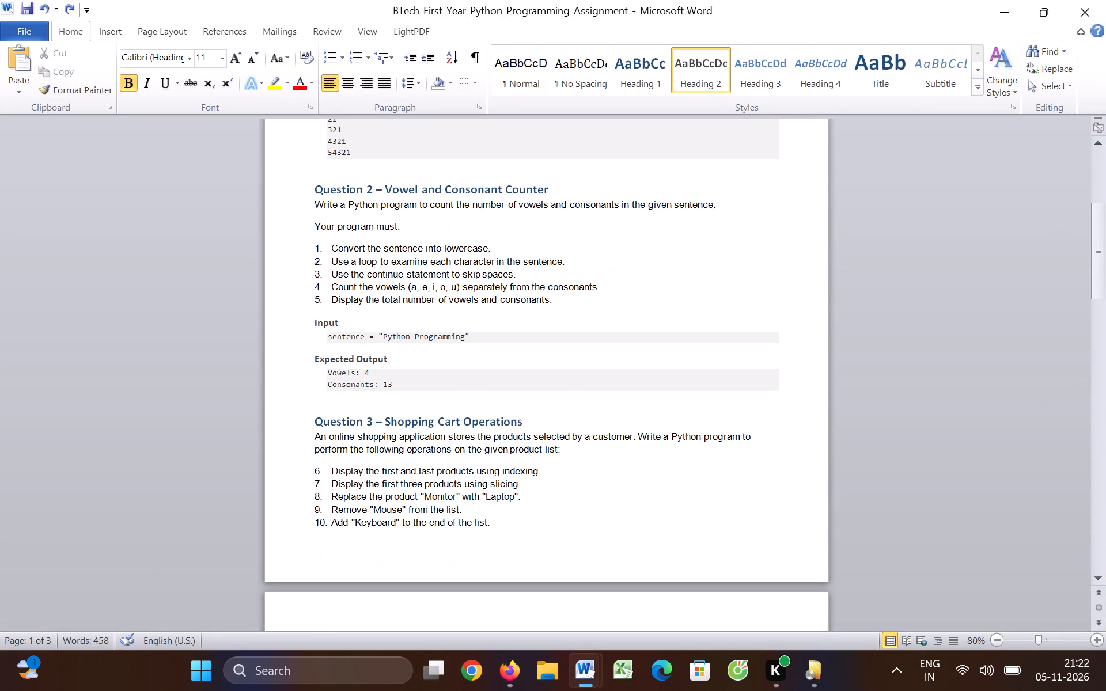
drag(431, 388, 285, 196)
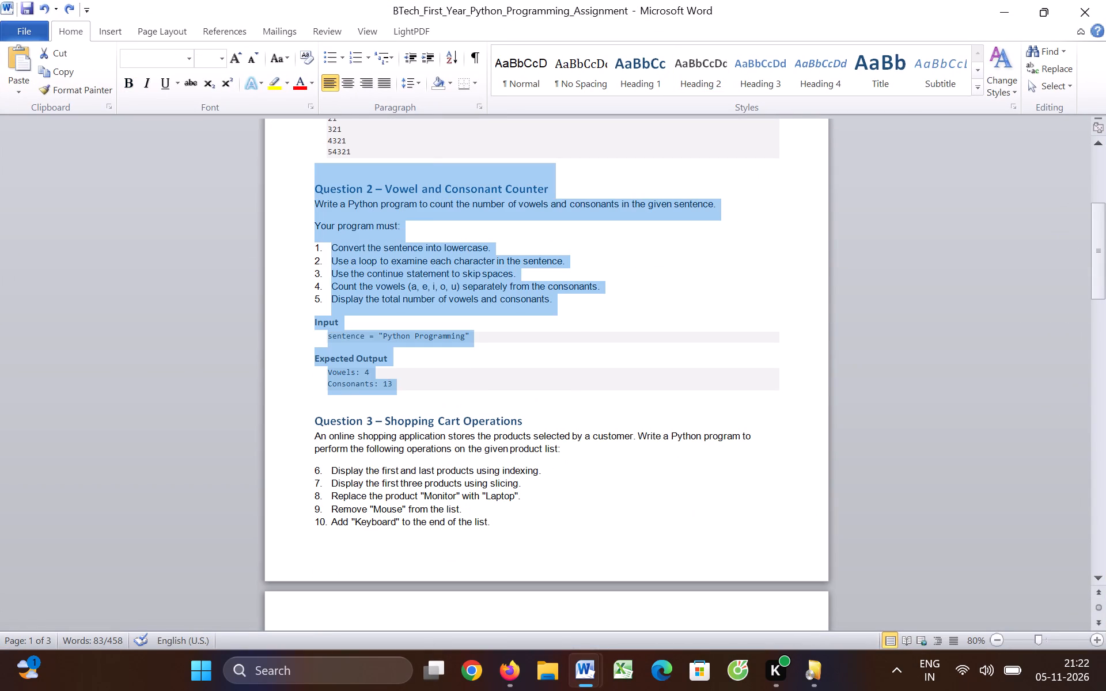
key(ctrl+c)
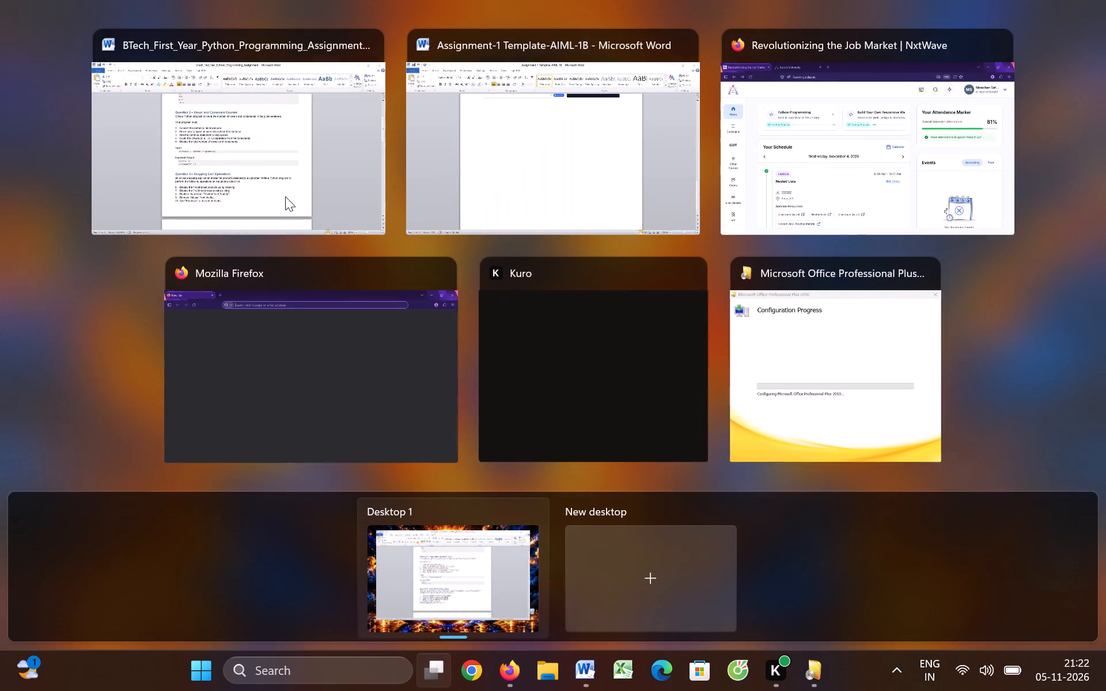
click(467, 172)
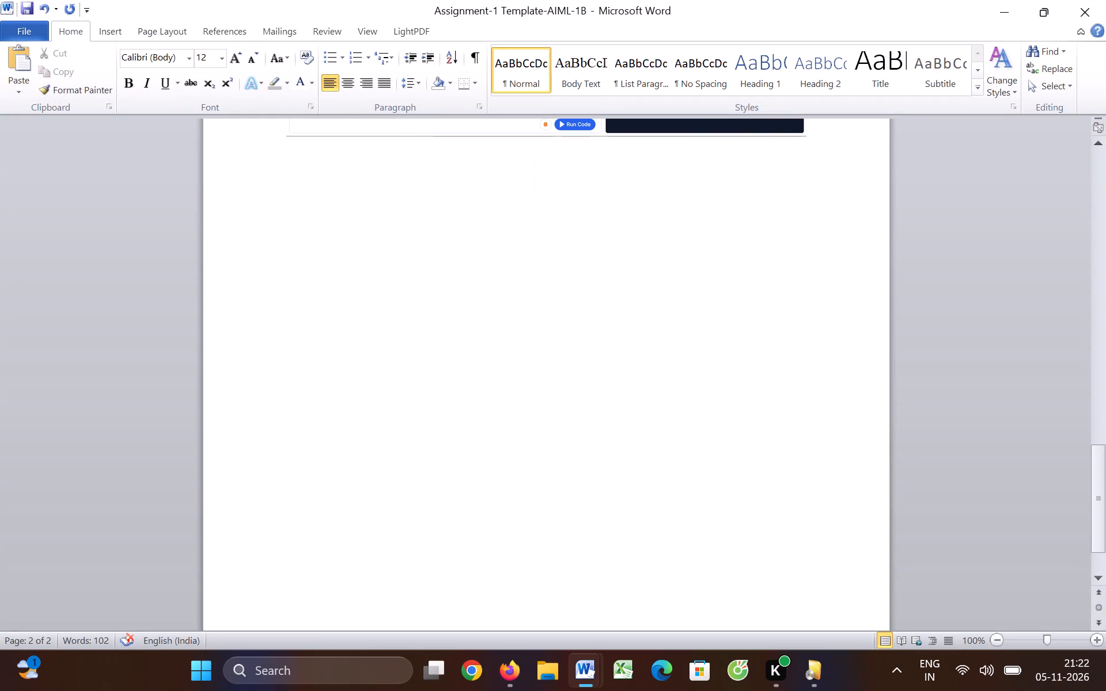
key(ctrl+v)
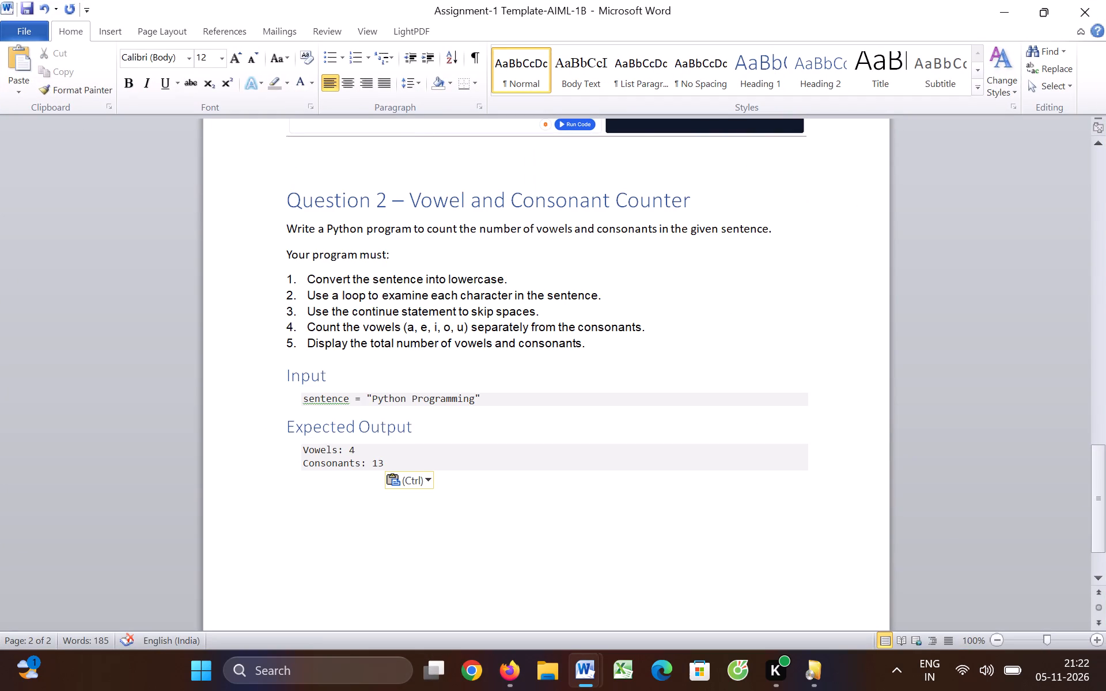
Look through the Assignment-1 template from the student details table down to Question 2's expected output.
click(487, 365)
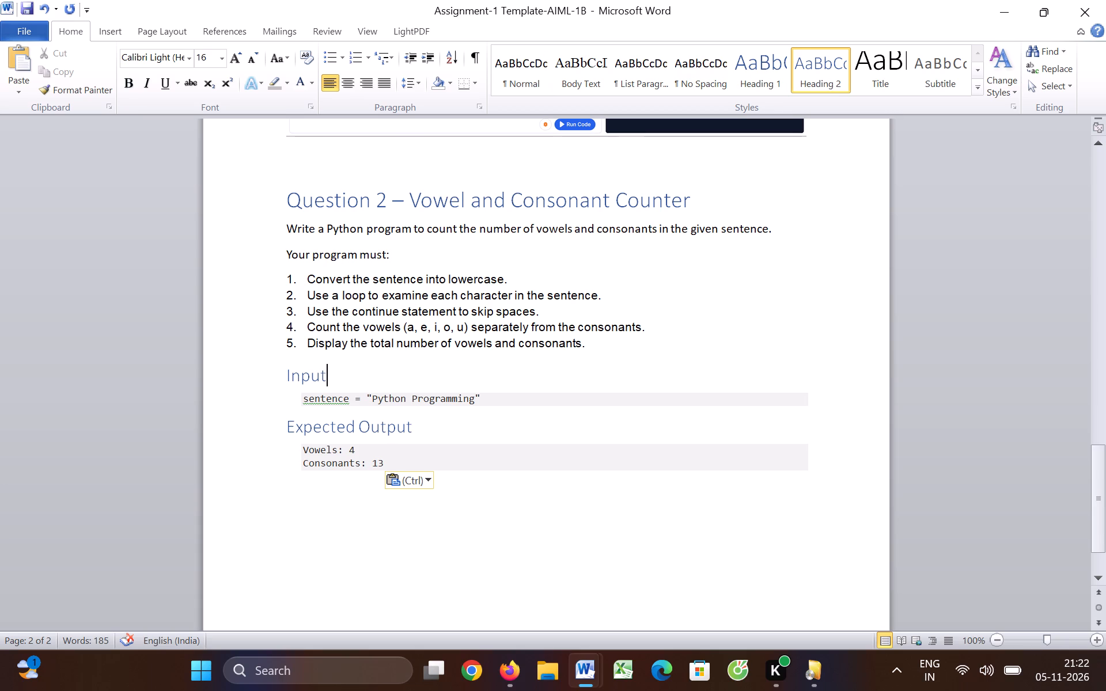
click(524, 426)
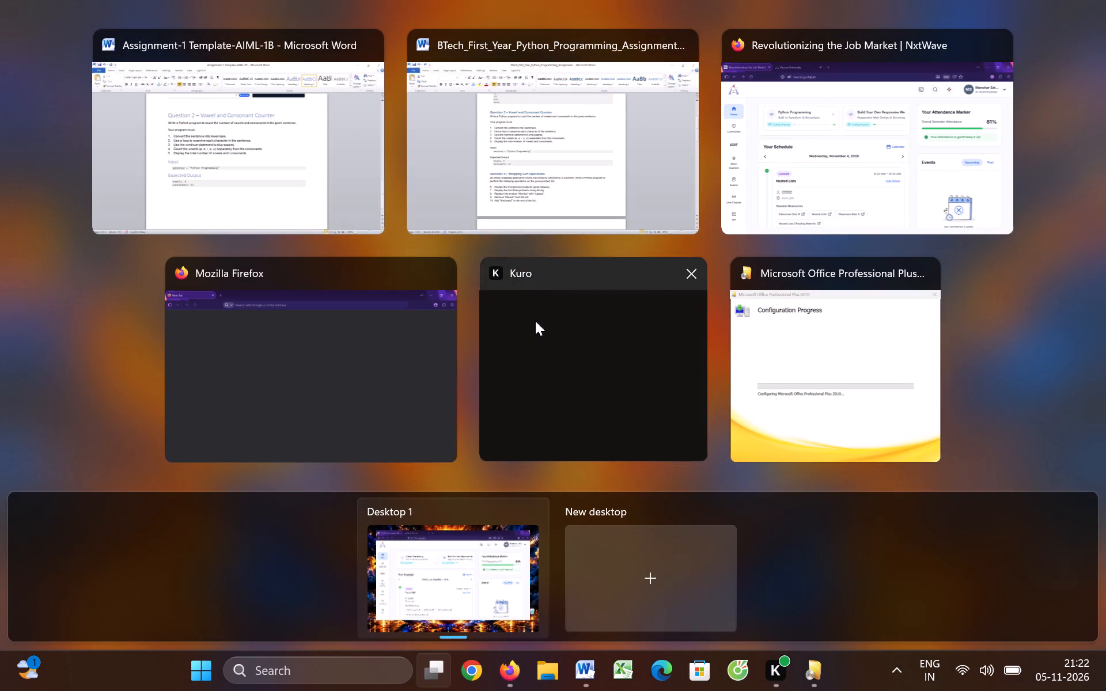
click(306, 176)
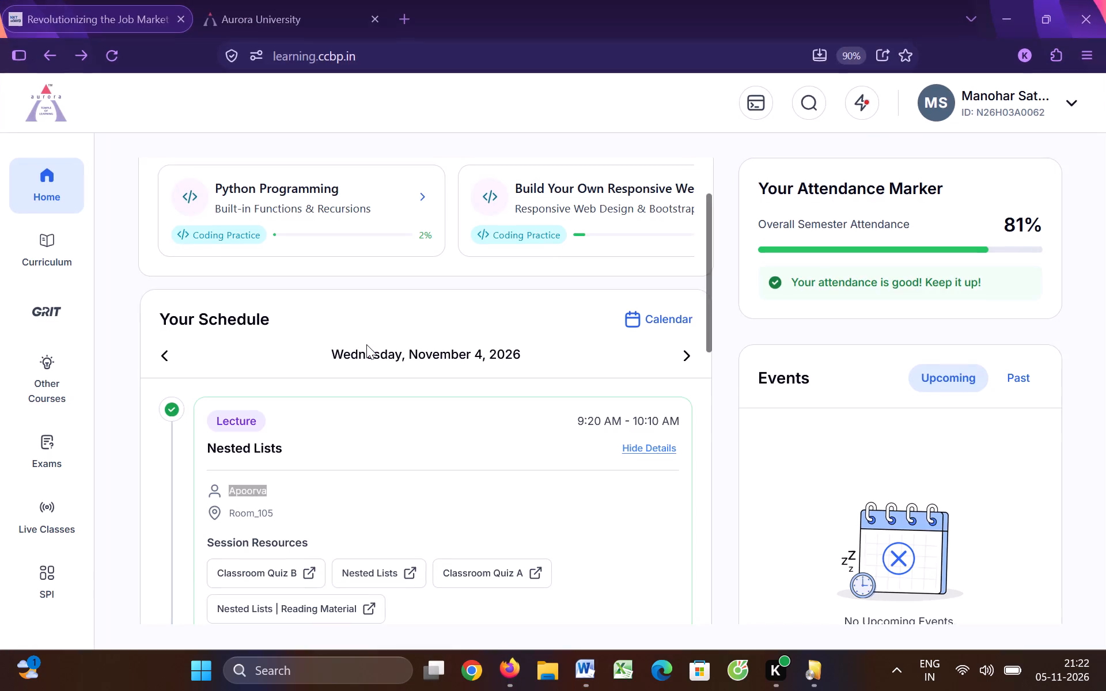
click(296, 154)
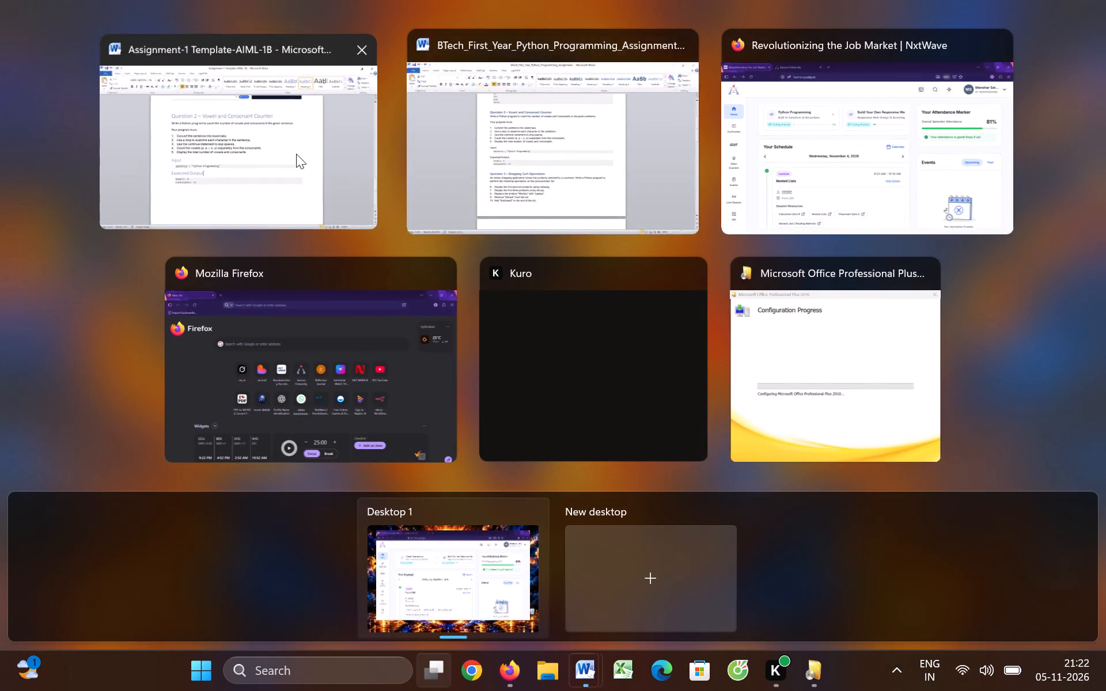
scroll(391, 282, up, 3)
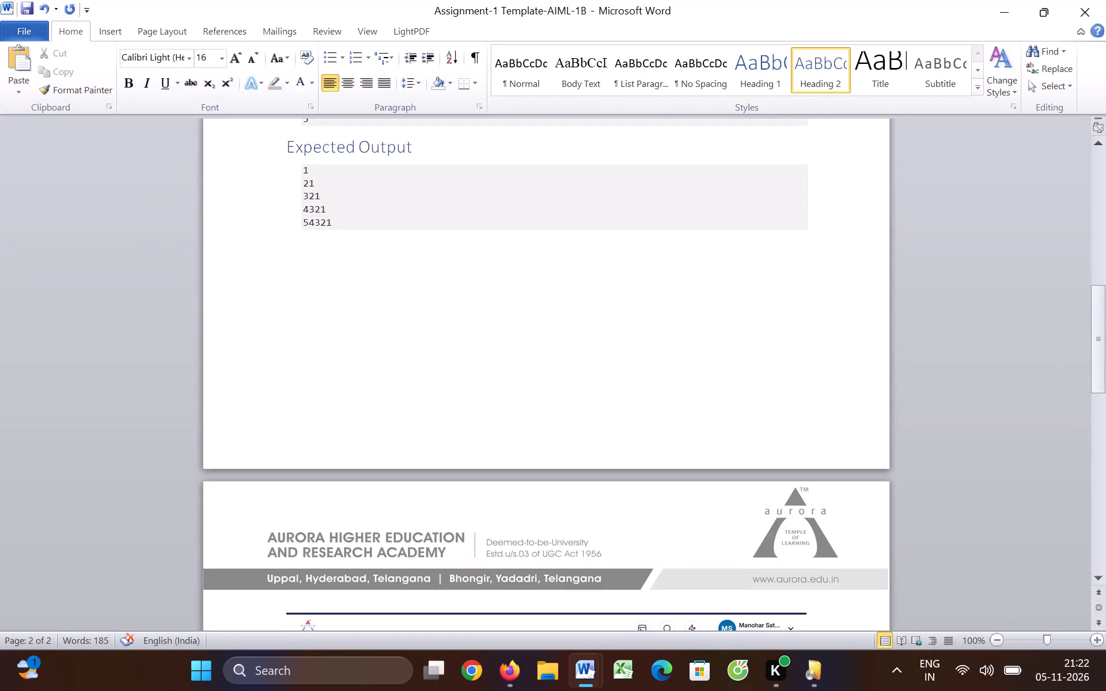
scroll(391, 282, up, 2)
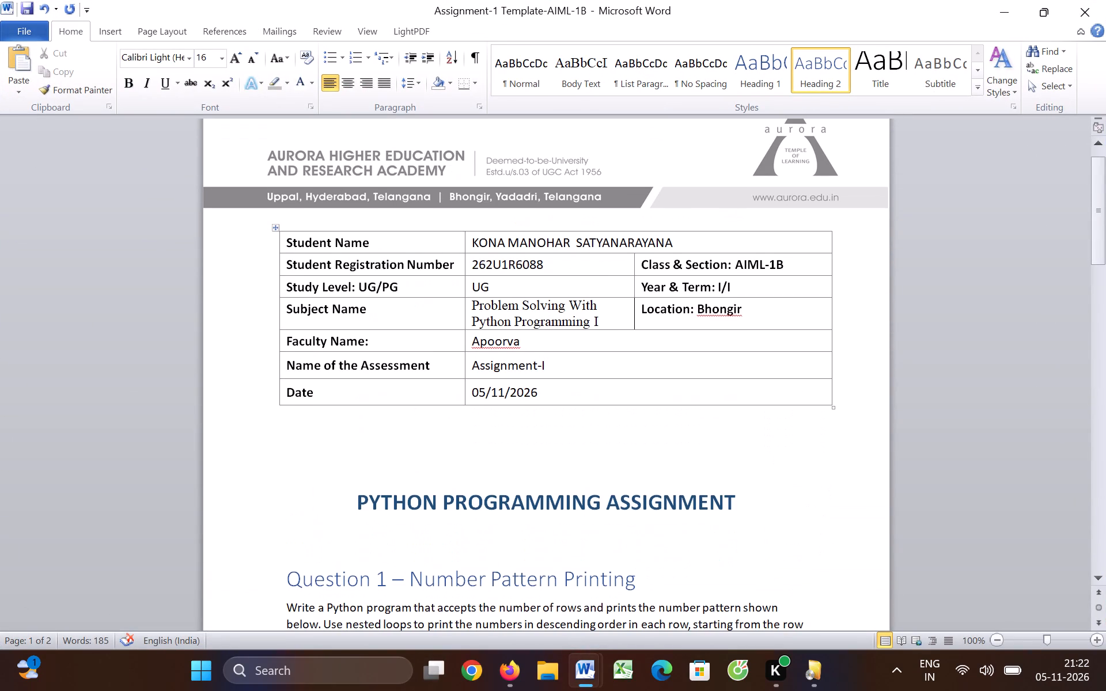
scroll(391, 282, down, 2)
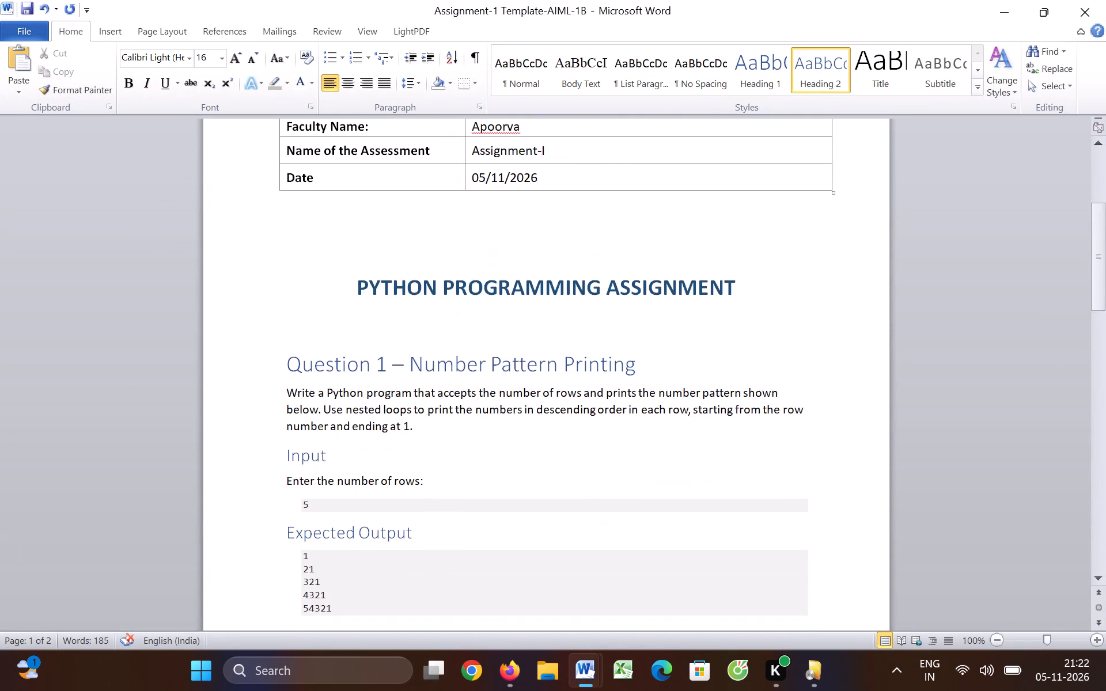
scroll(391, 282, down, 4)
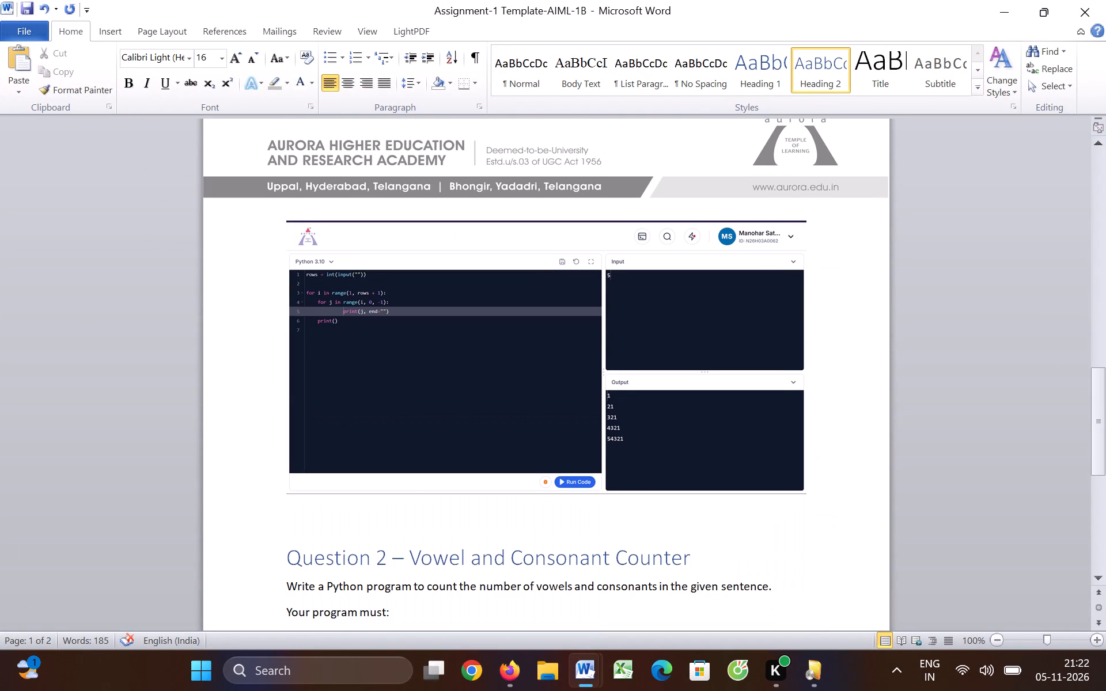
scroll(391, 282, down, 1)
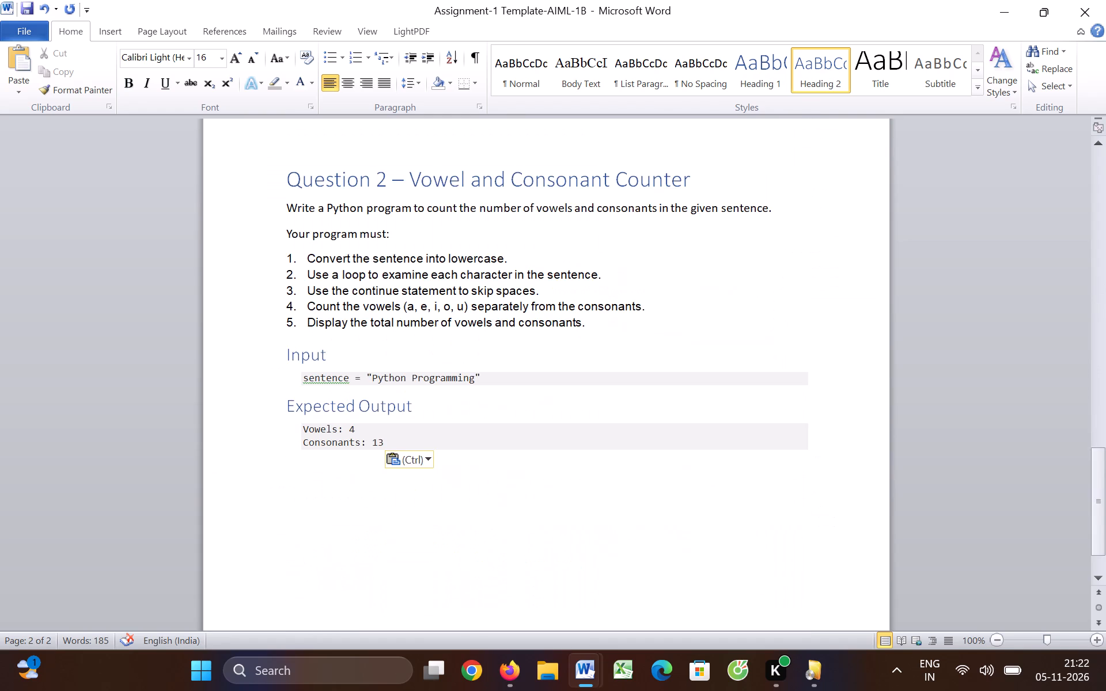
scroll(391, 282, down, 1)
click(467, 511)
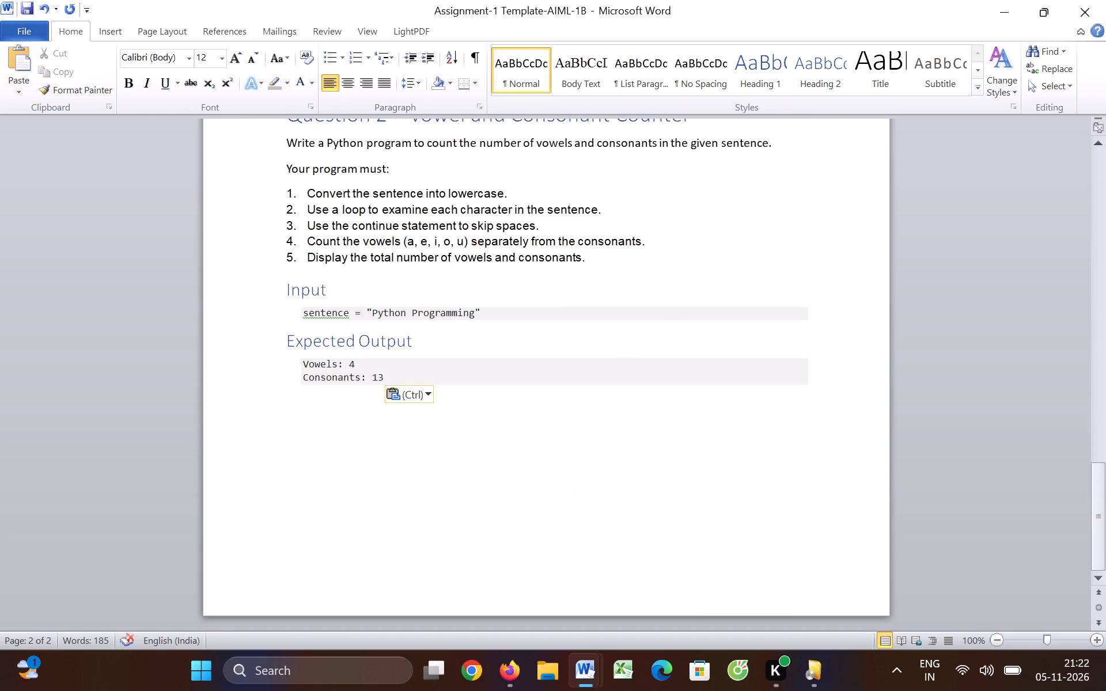
click(115, 30)
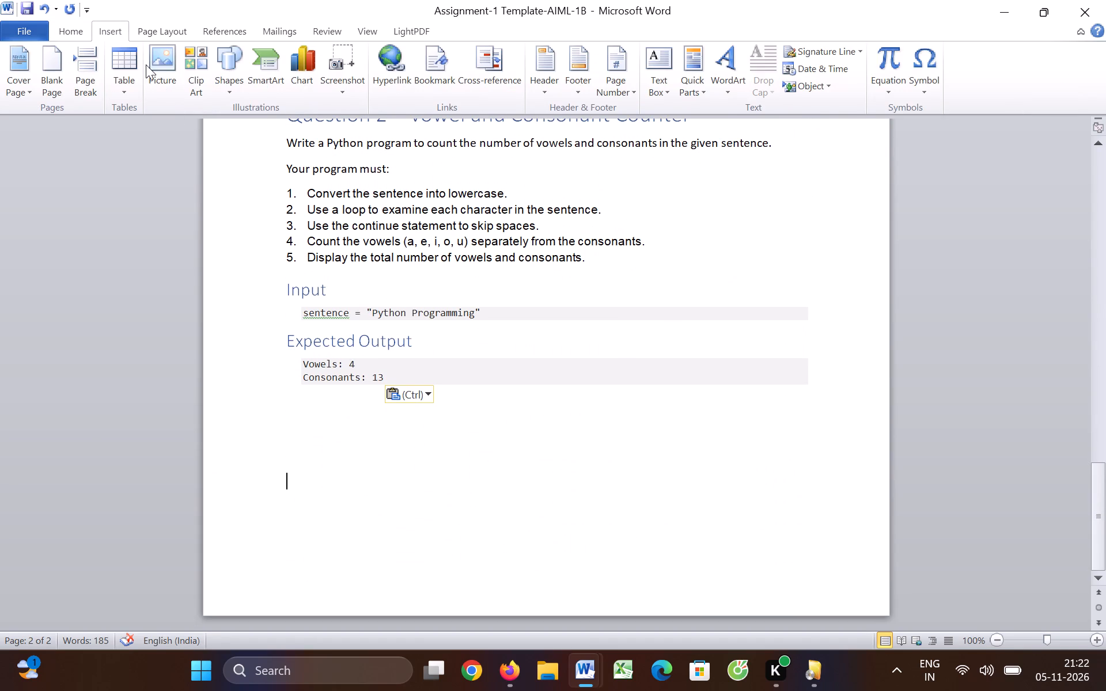
click(154, 70)
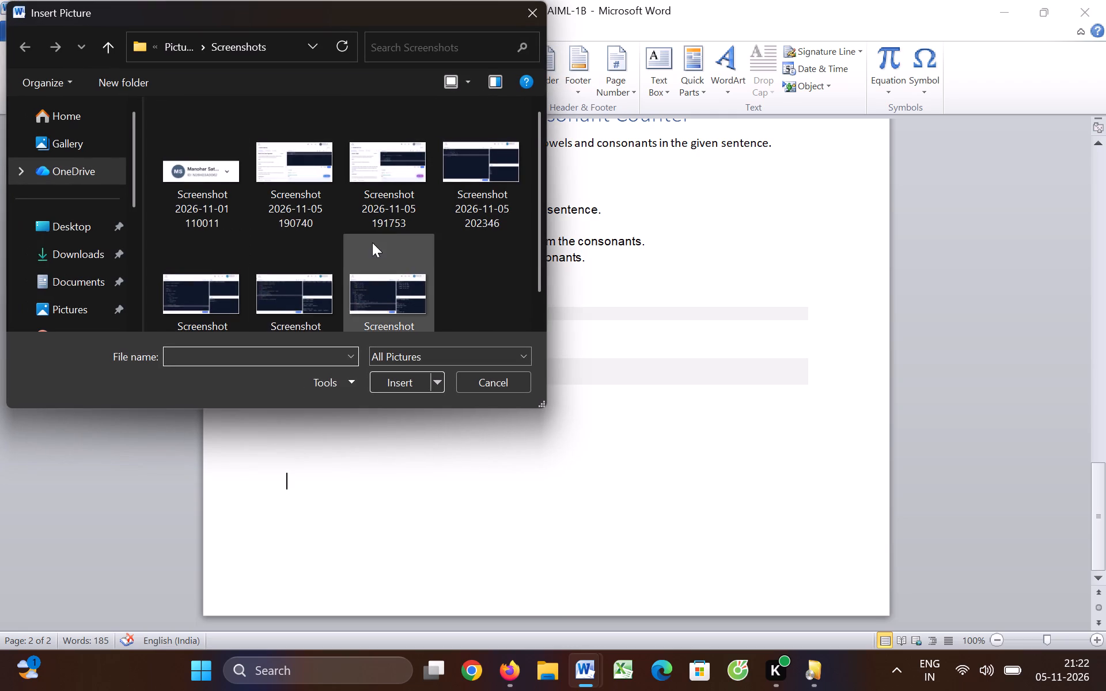
click(217, 273)
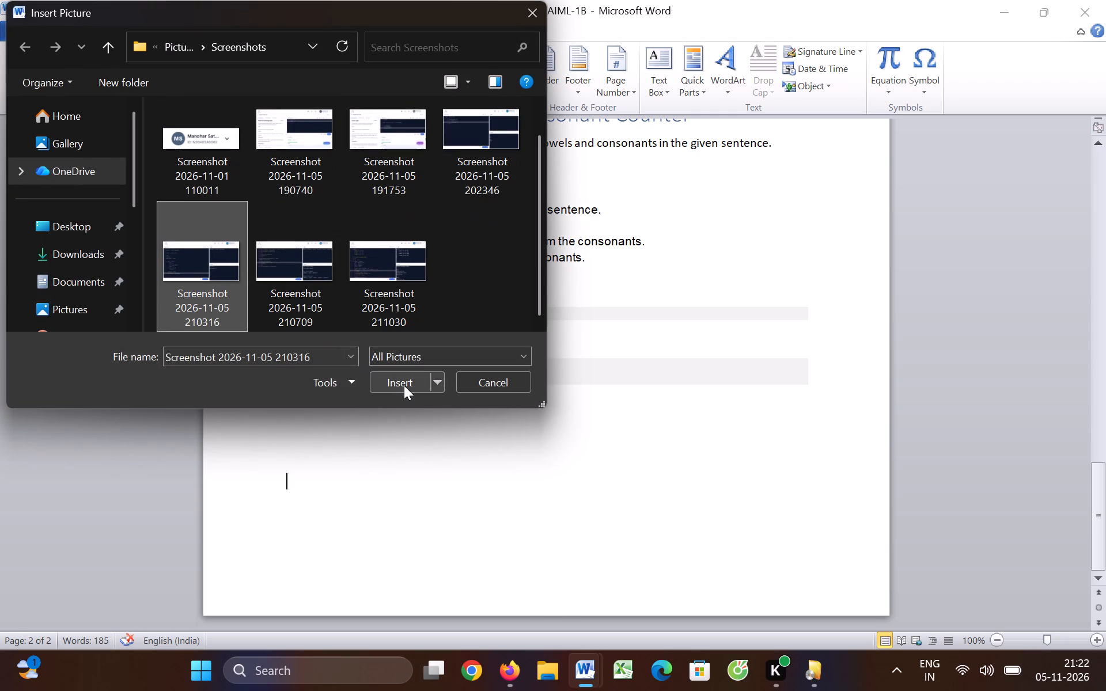
click(404, 385)
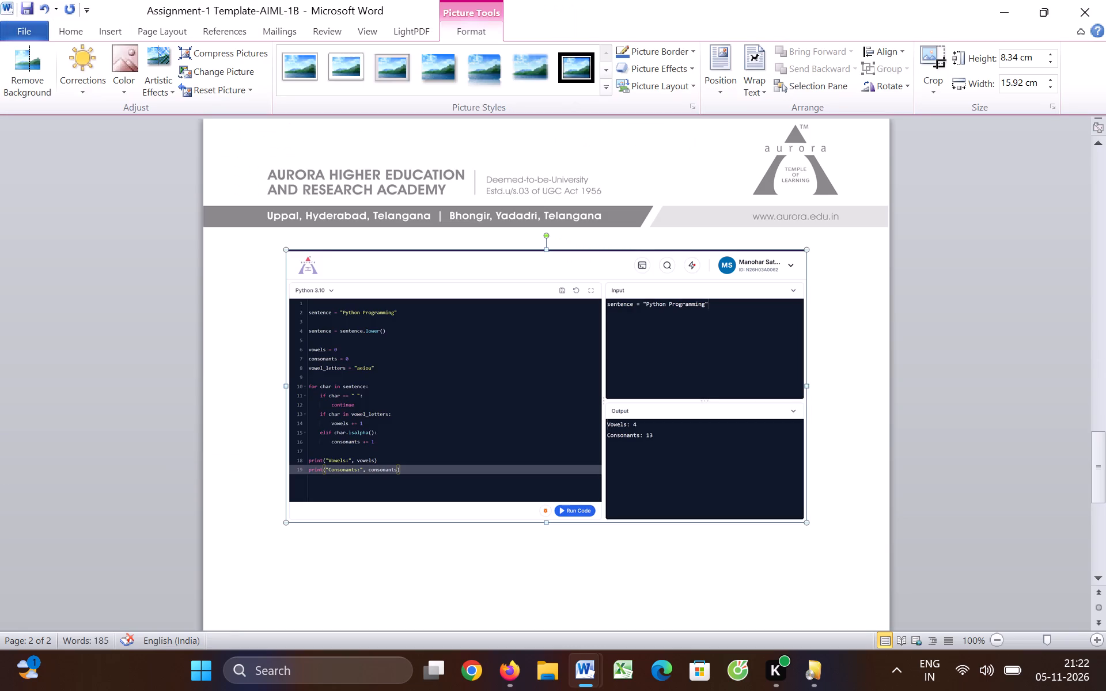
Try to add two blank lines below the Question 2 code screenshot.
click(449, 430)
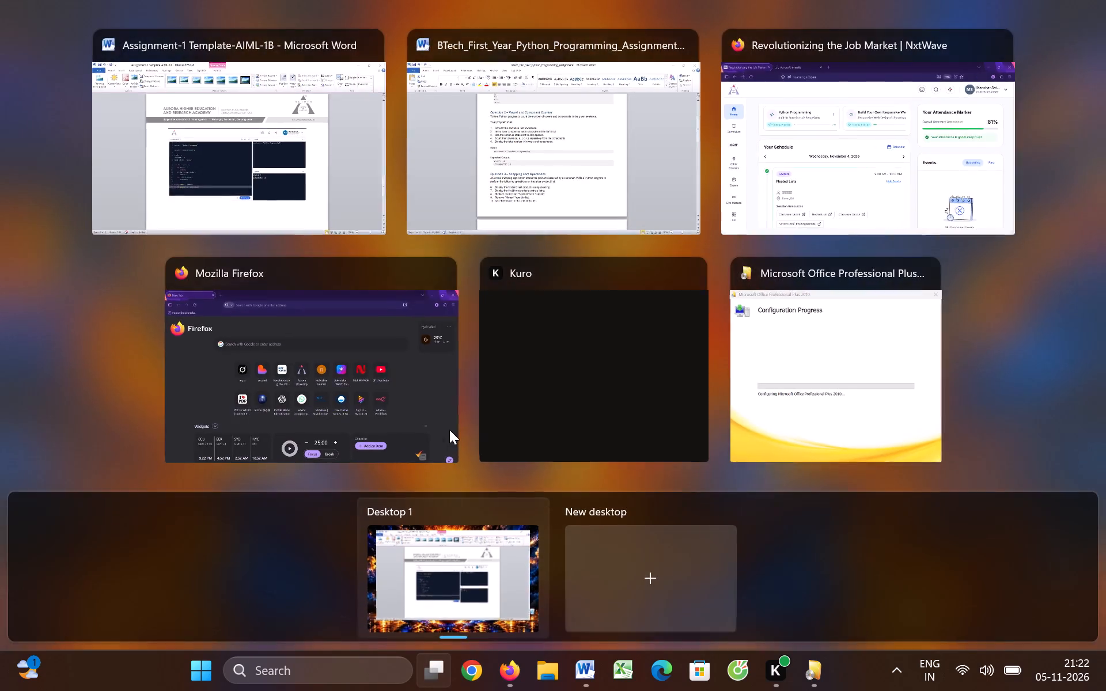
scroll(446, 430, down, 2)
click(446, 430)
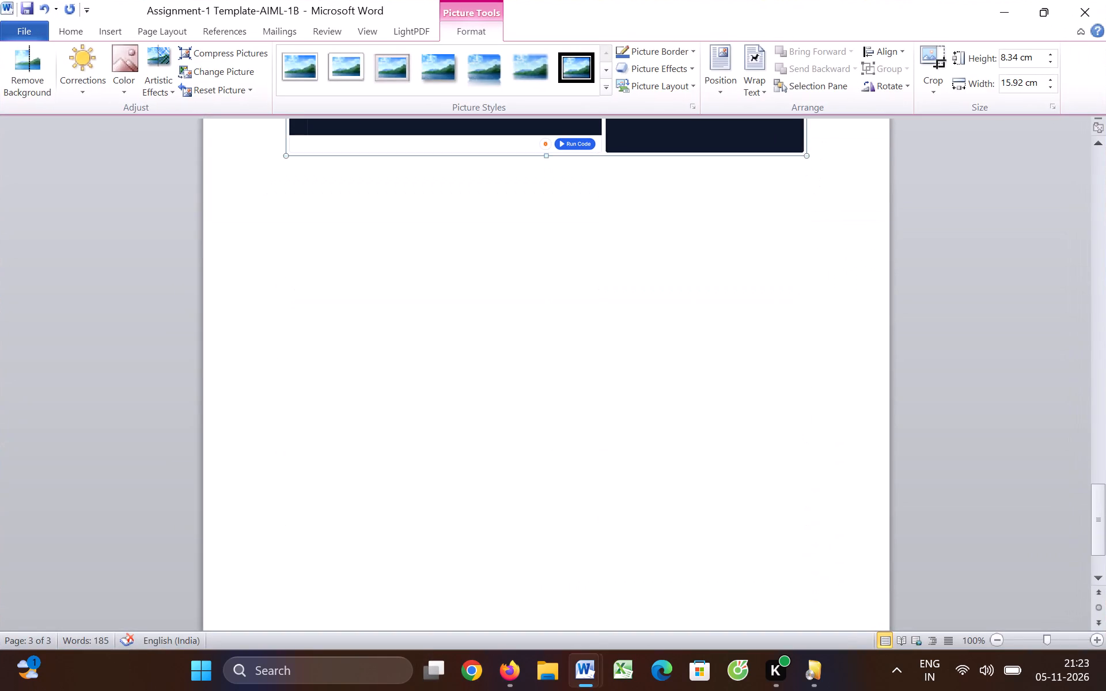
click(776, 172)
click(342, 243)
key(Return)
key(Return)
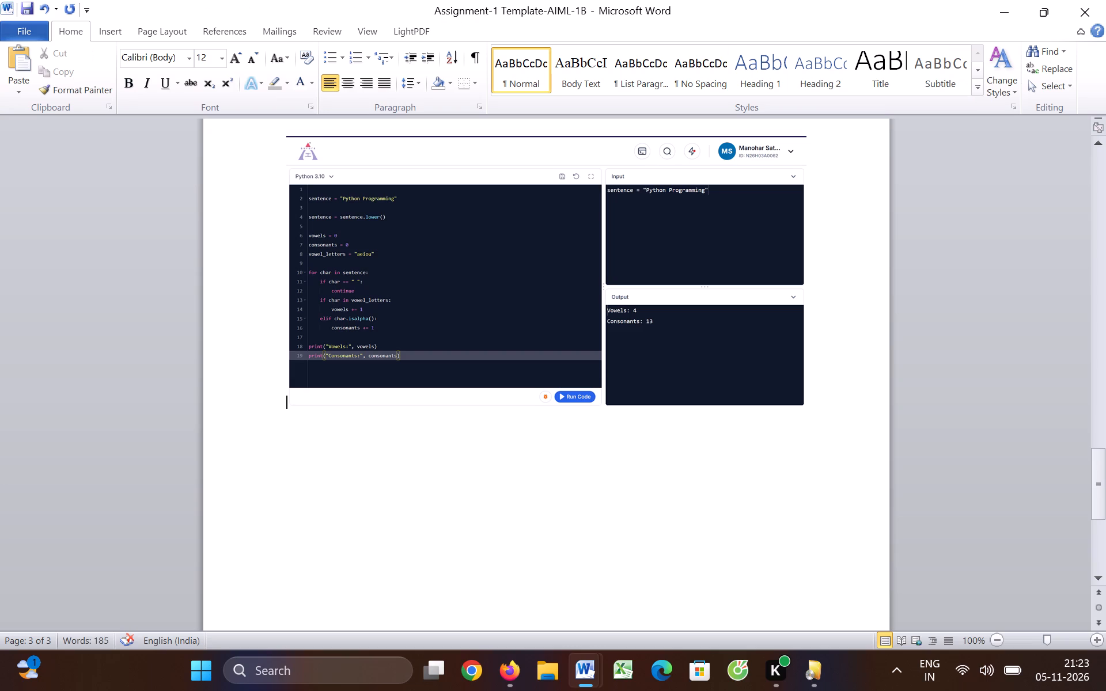
Look back through the template from Question 1's section down to the Question 2 code screenshot.
scroll(342, 243, up, 4)
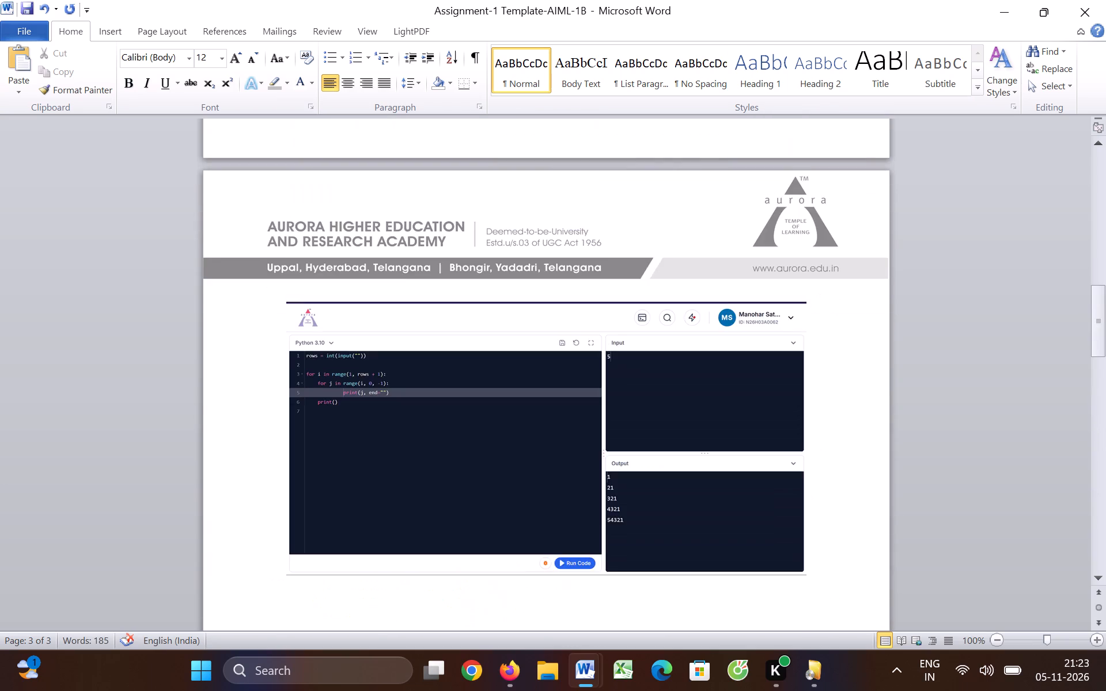
scroll(342, 243, up, 1)
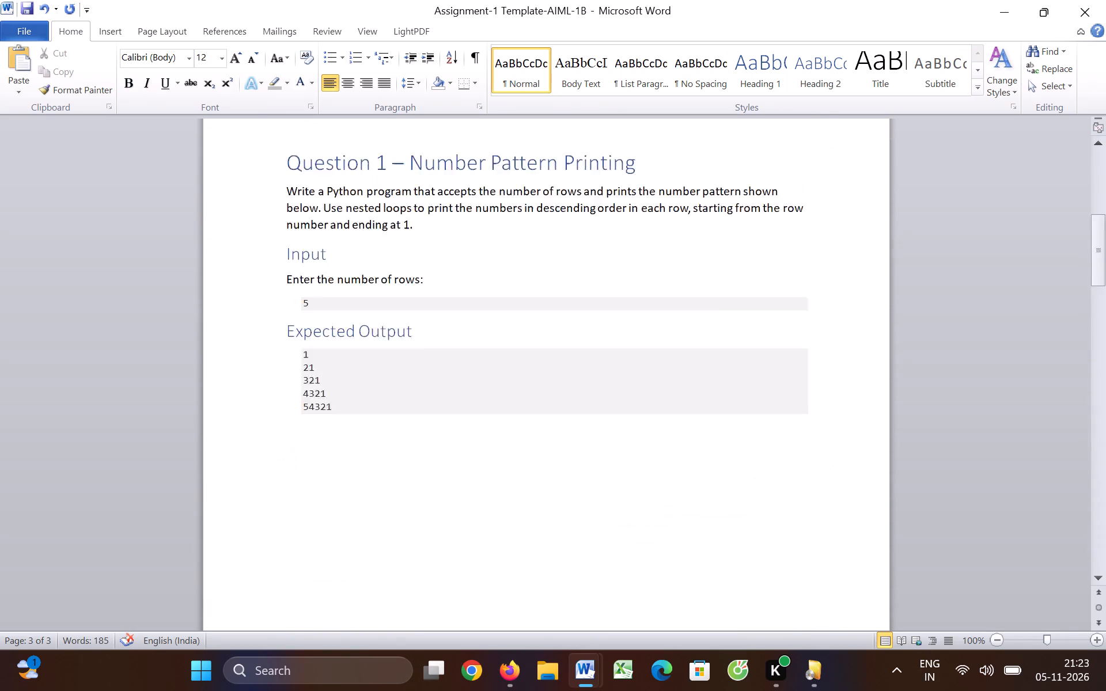
scroll(342, 243, up, 1)
scroll(342, 243, down, 3)
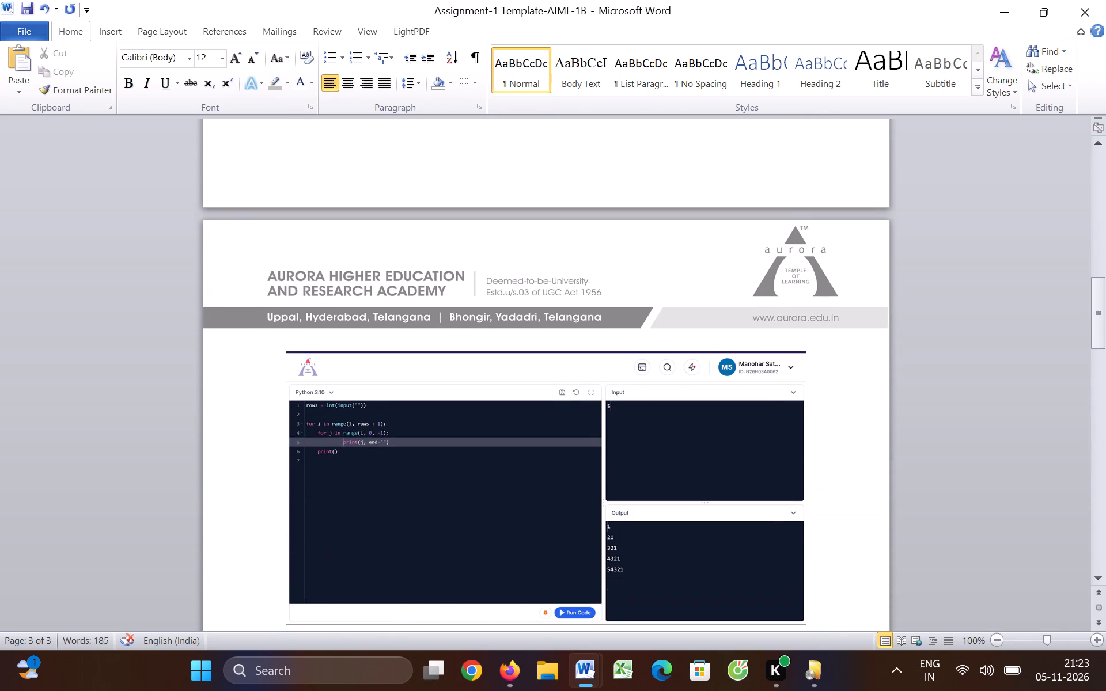
scroll(342, 243, down, 4)
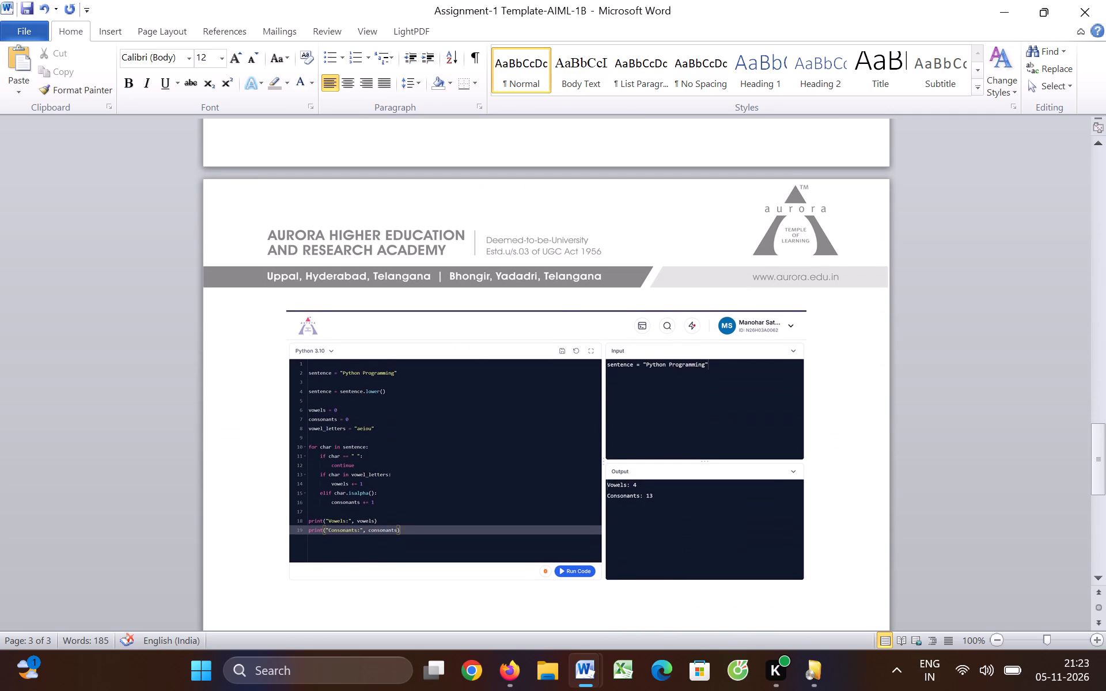
scroll(342, 243, down, 3)
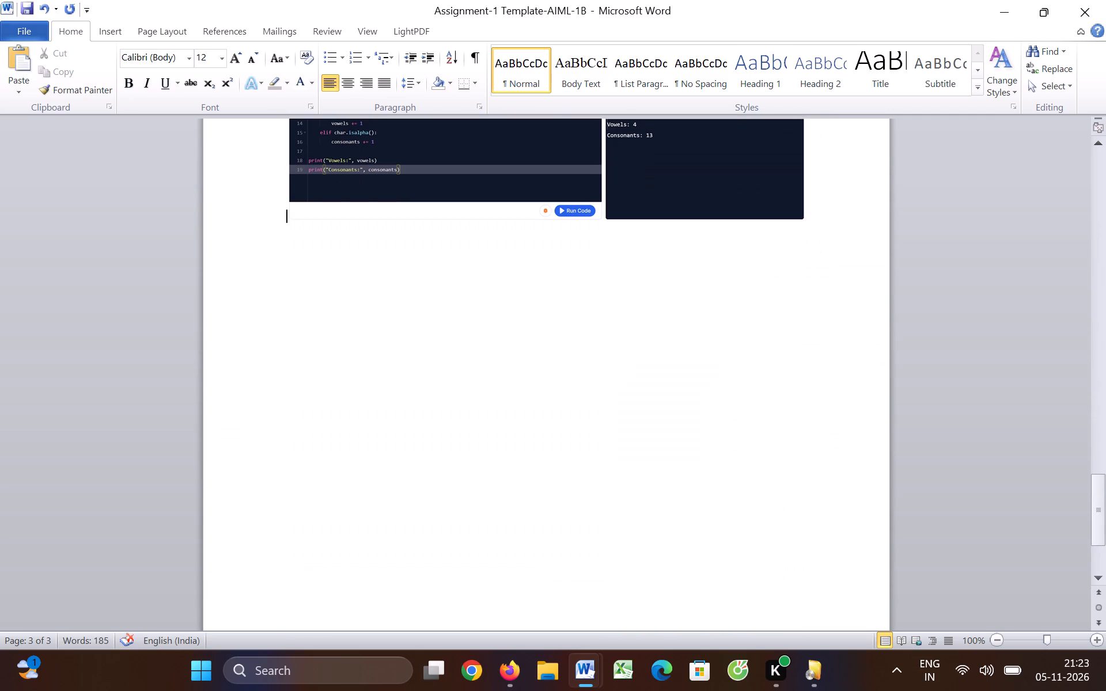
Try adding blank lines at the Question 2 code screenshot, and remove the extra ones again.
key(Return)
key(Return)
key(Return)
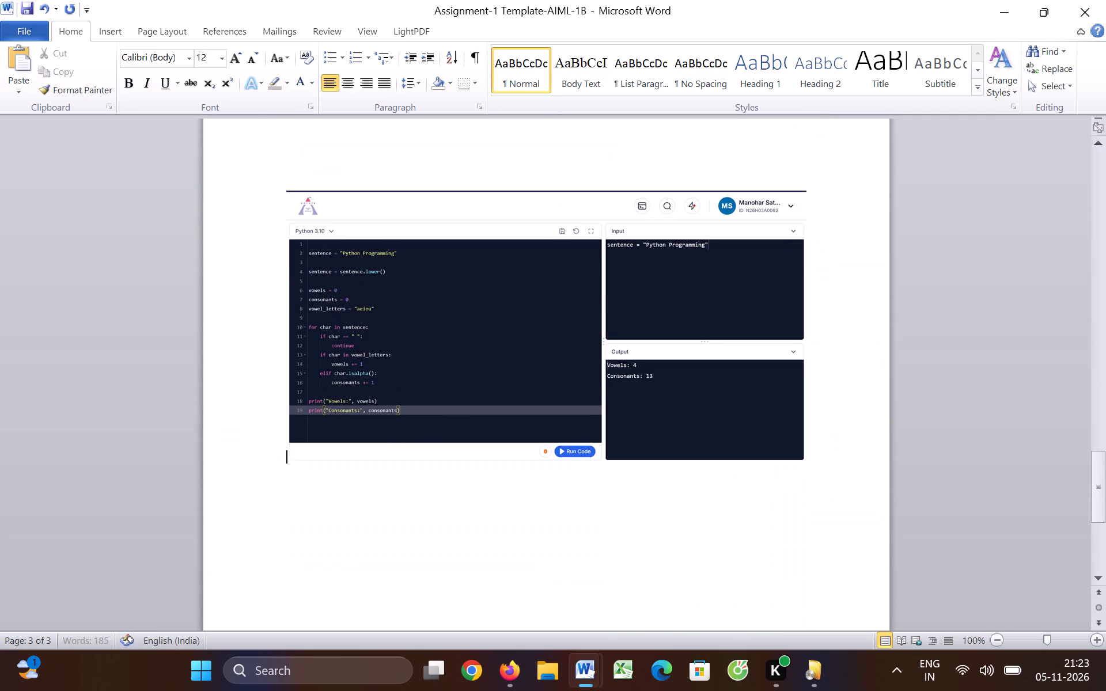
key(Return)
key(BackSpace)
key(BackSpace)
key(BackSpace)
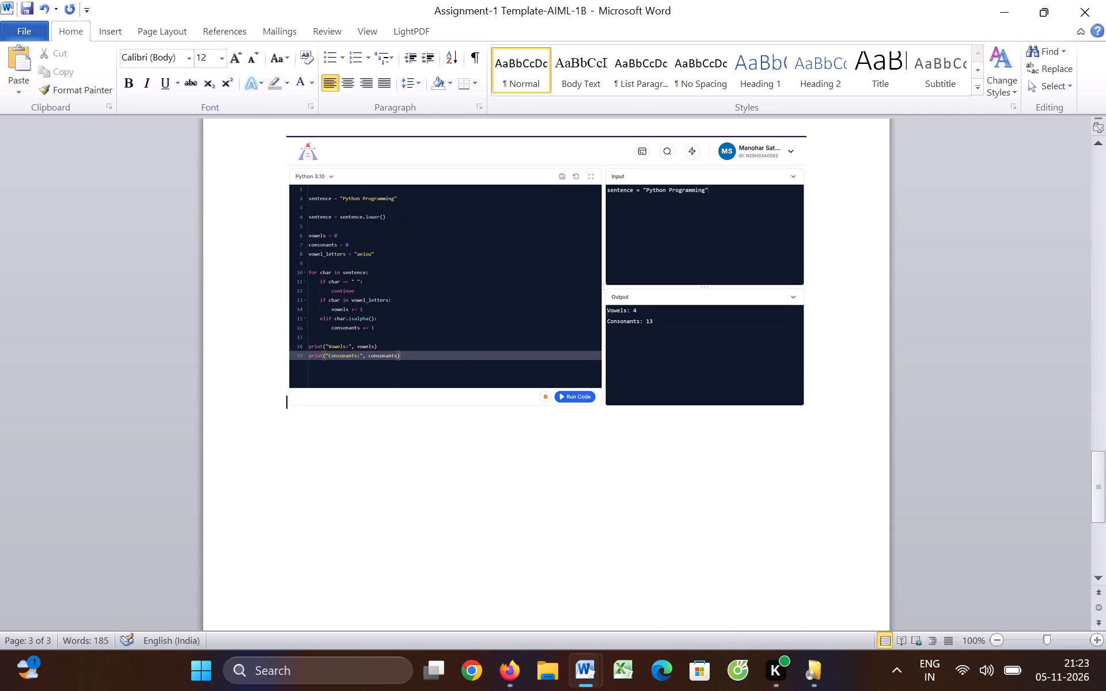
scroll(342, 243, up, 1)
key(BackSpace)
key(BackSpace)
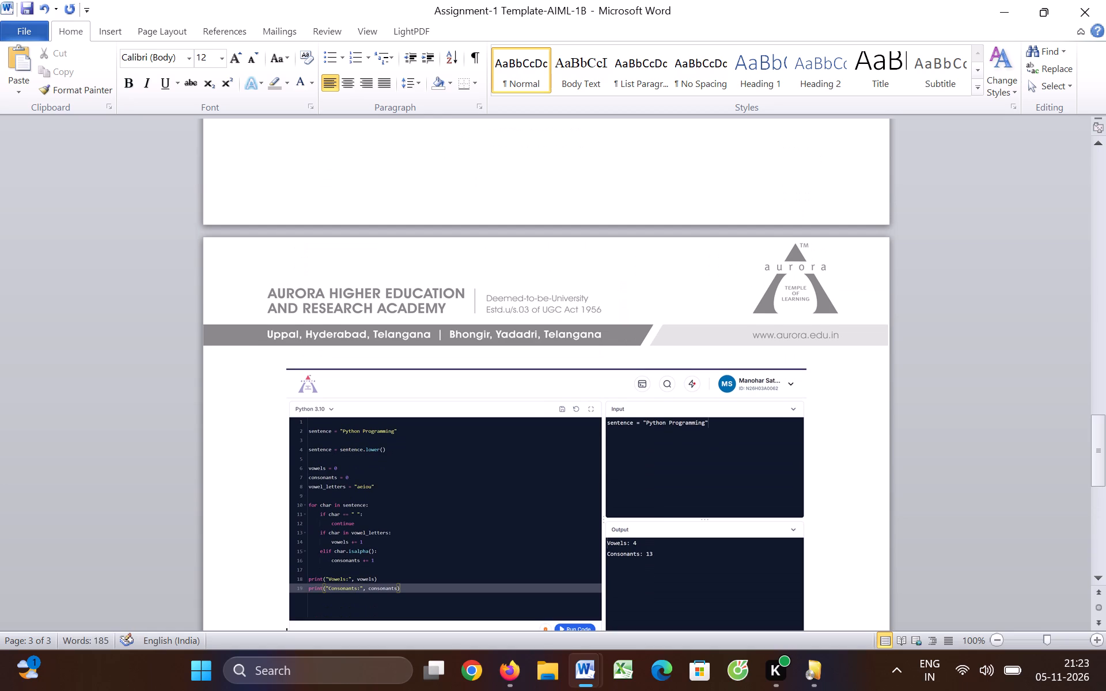
Add three blank lines directly after the Question 2 code screenshot on page 3.
scroll(343, 190, down, 3)
scroll(343, 190, up, 1)
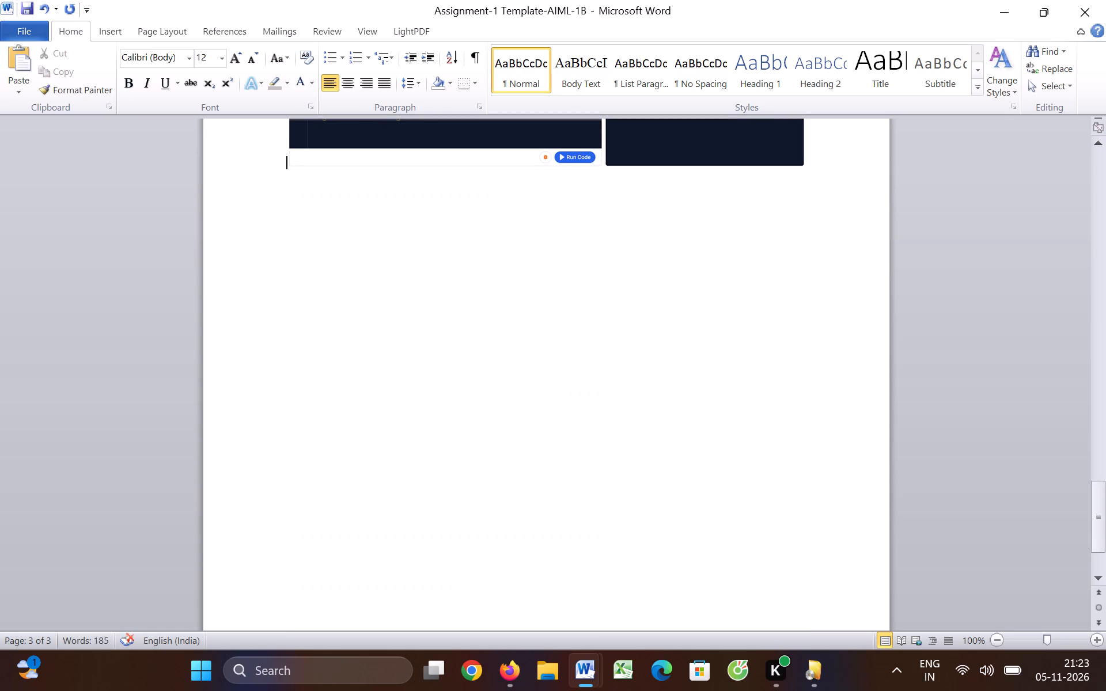
click(815, 166)
key(Return)
key(Return)
key(Return)
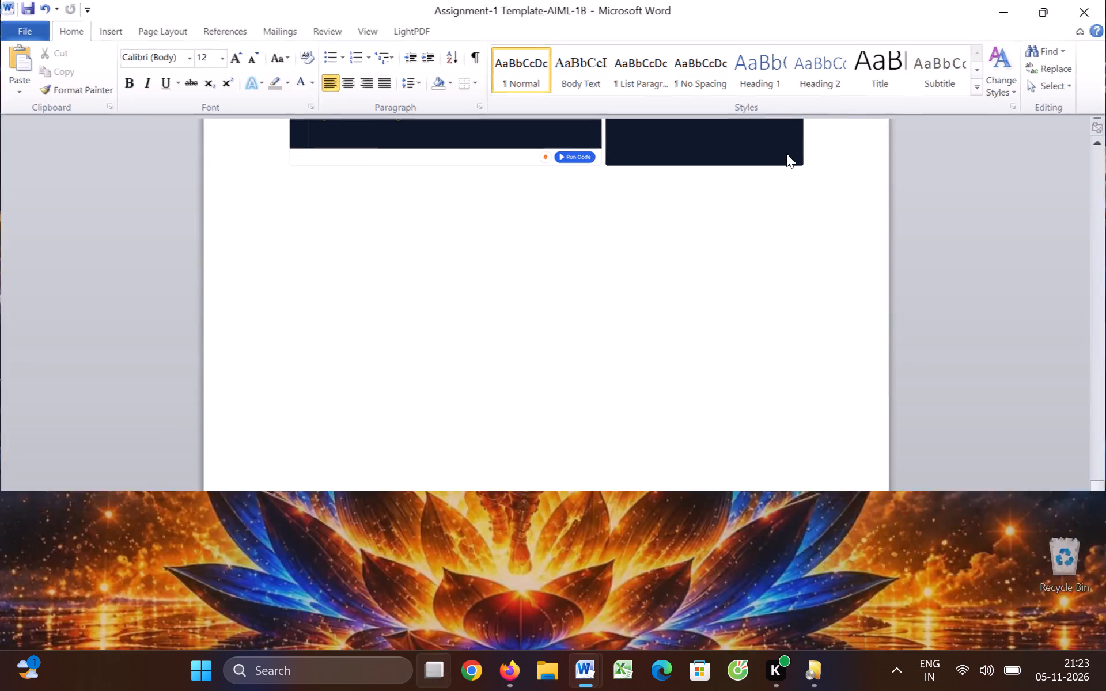
Copy the whole Question 3 – Shopping Cart Operations section from BTech_First_Year_Python_Programming_Assignment and paste it below the Question 2 screenshot in the Assignment-1 template.
click(672, 139)
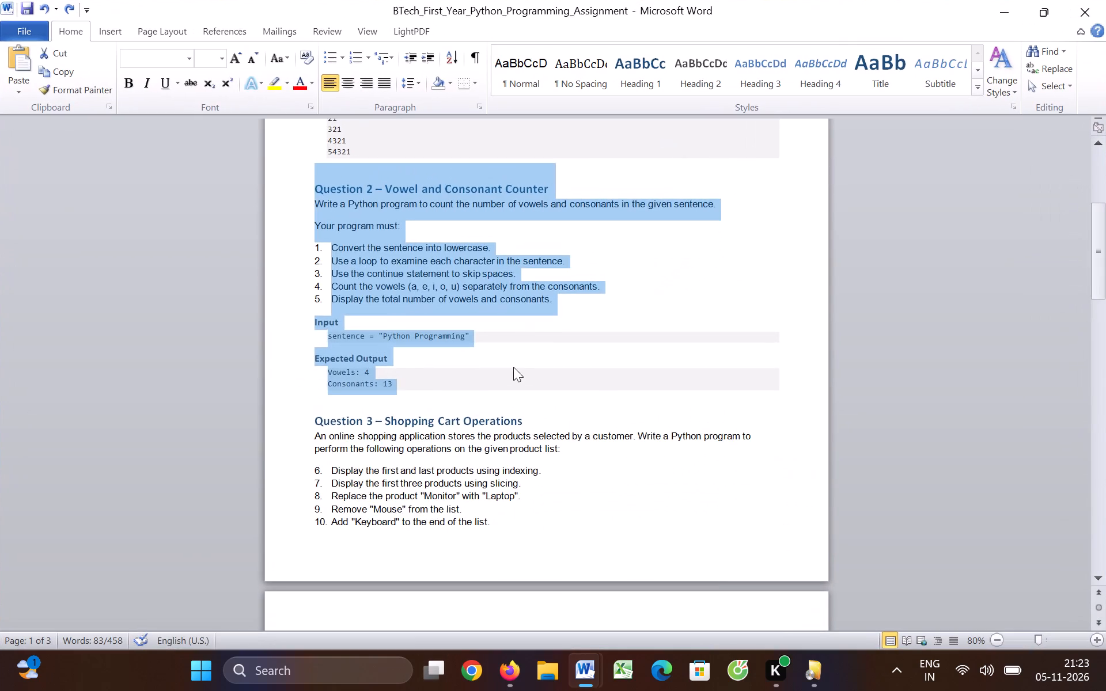
scroll(513, 367, down, 1)
scroll(579, 462, down, 1)
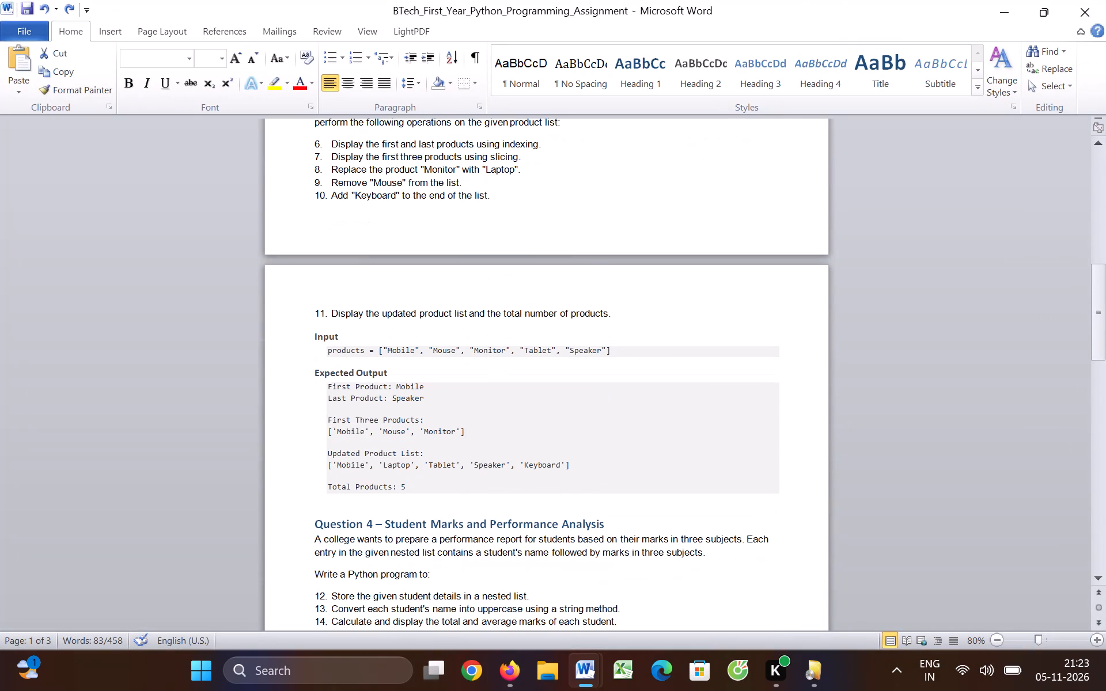
scroll(579, 462, down, 1)
drag(421, 490, 318, 318)
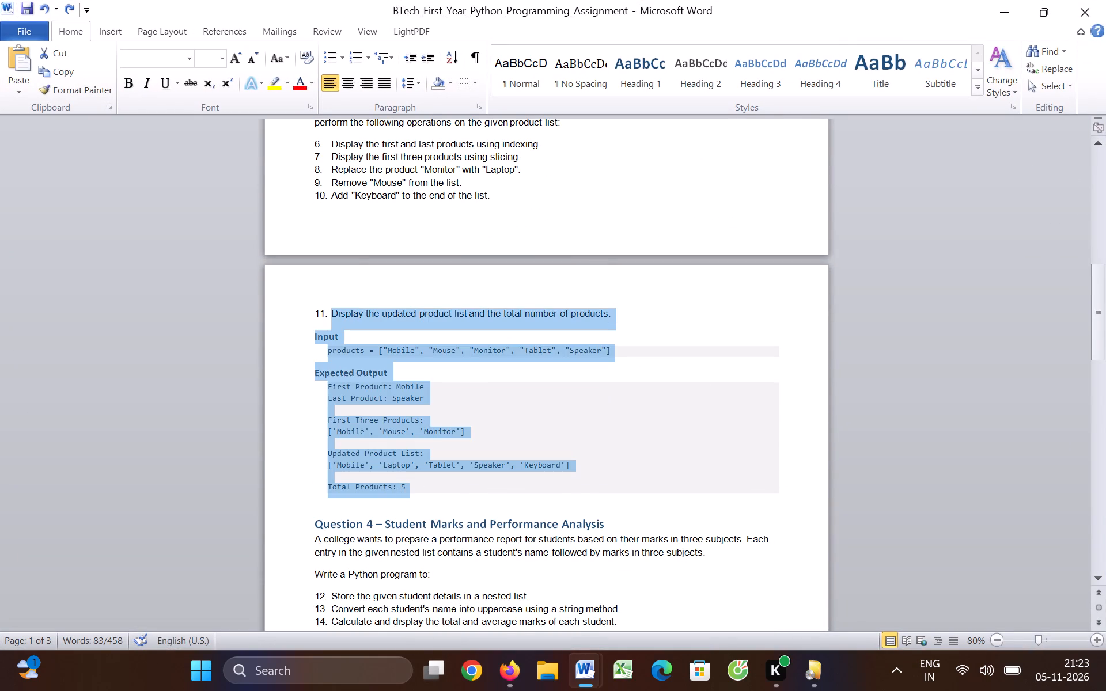
drag(318, 318, 309, 125)
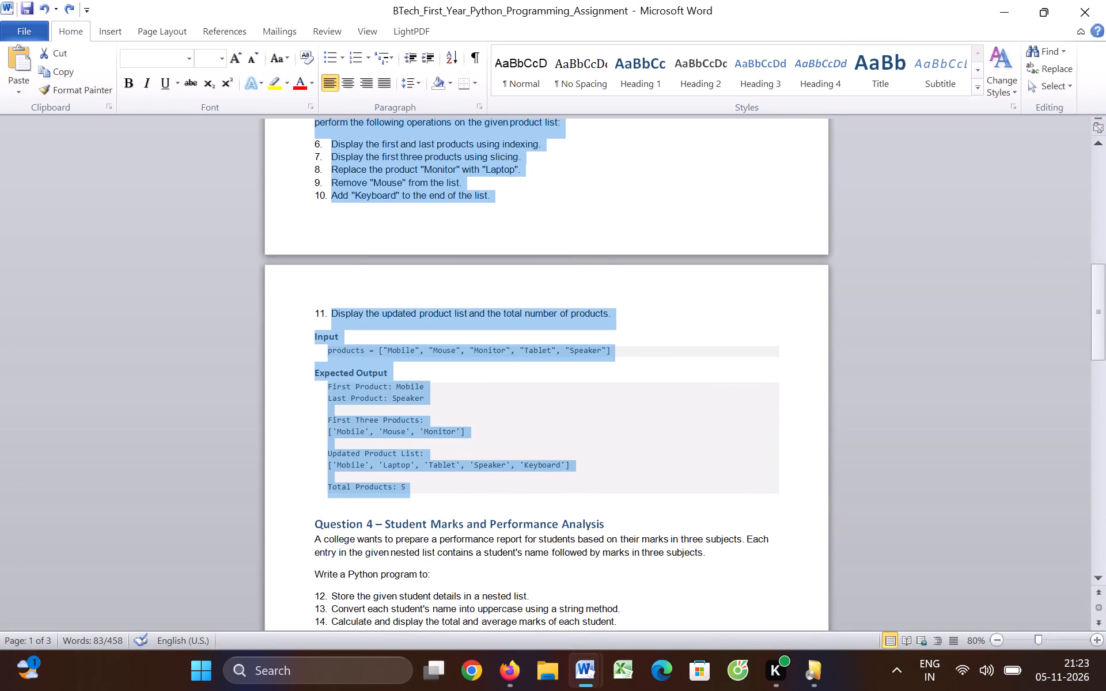
drag(309, 125, 303, 341)
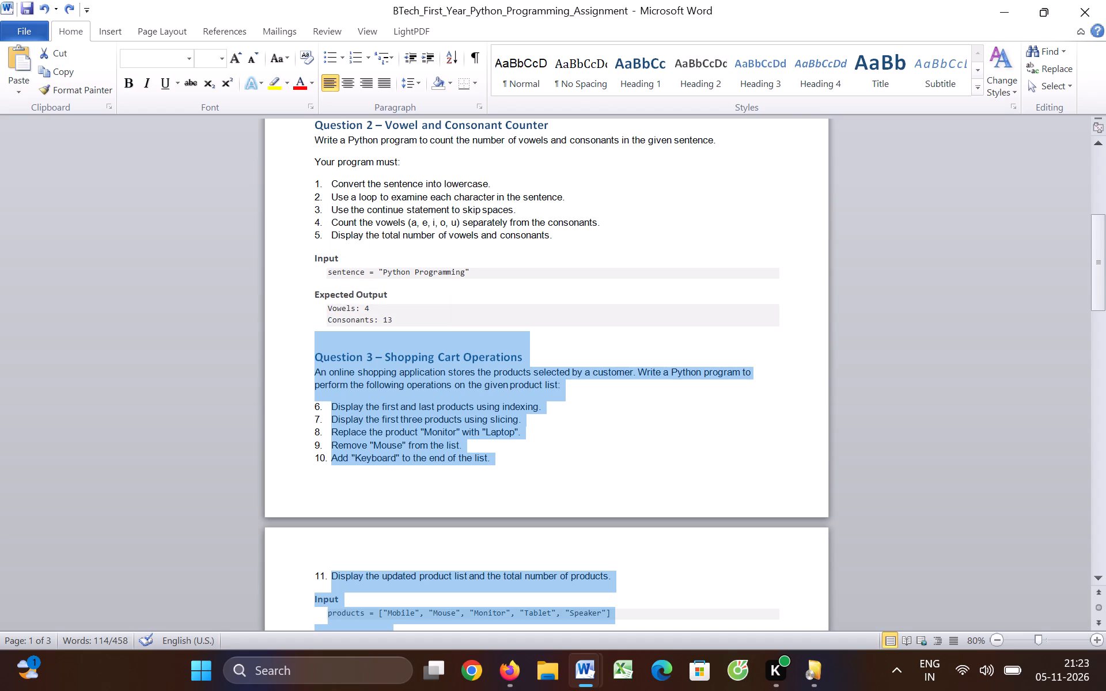
key(ctrl+c)
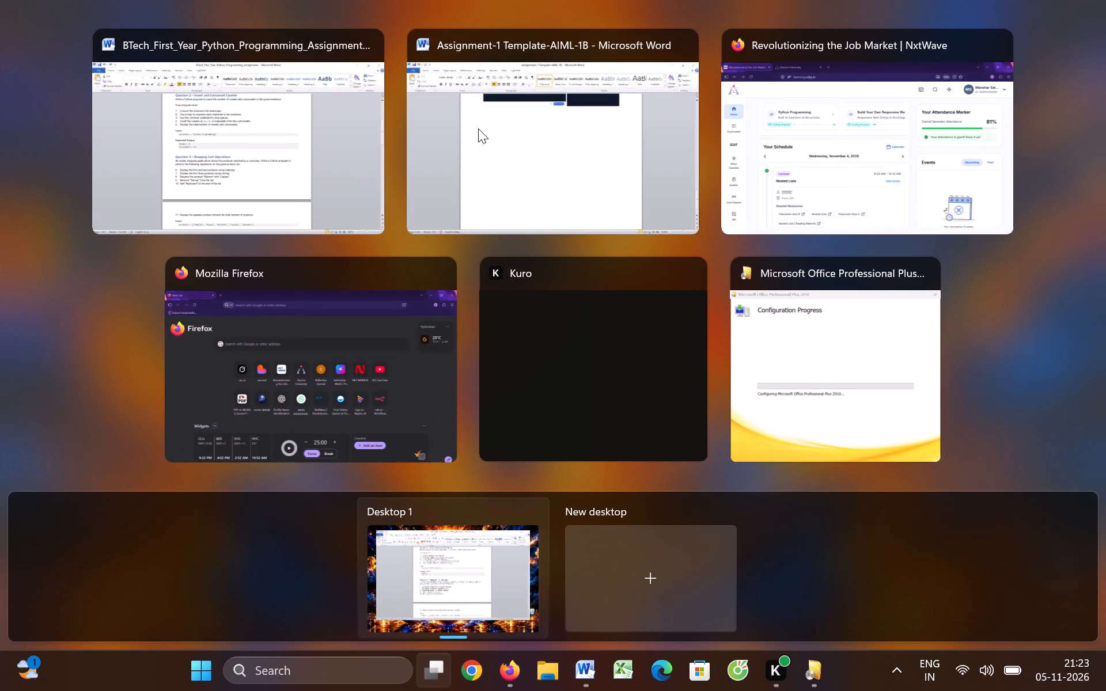
click(478, 128)
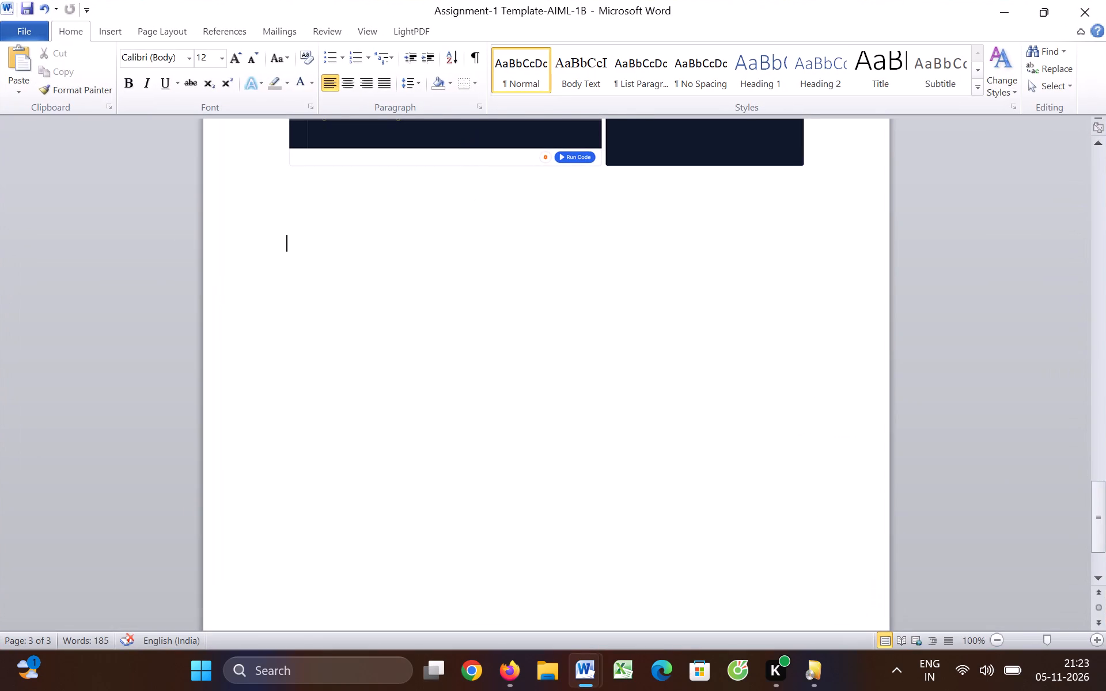
key(ctrl+v)
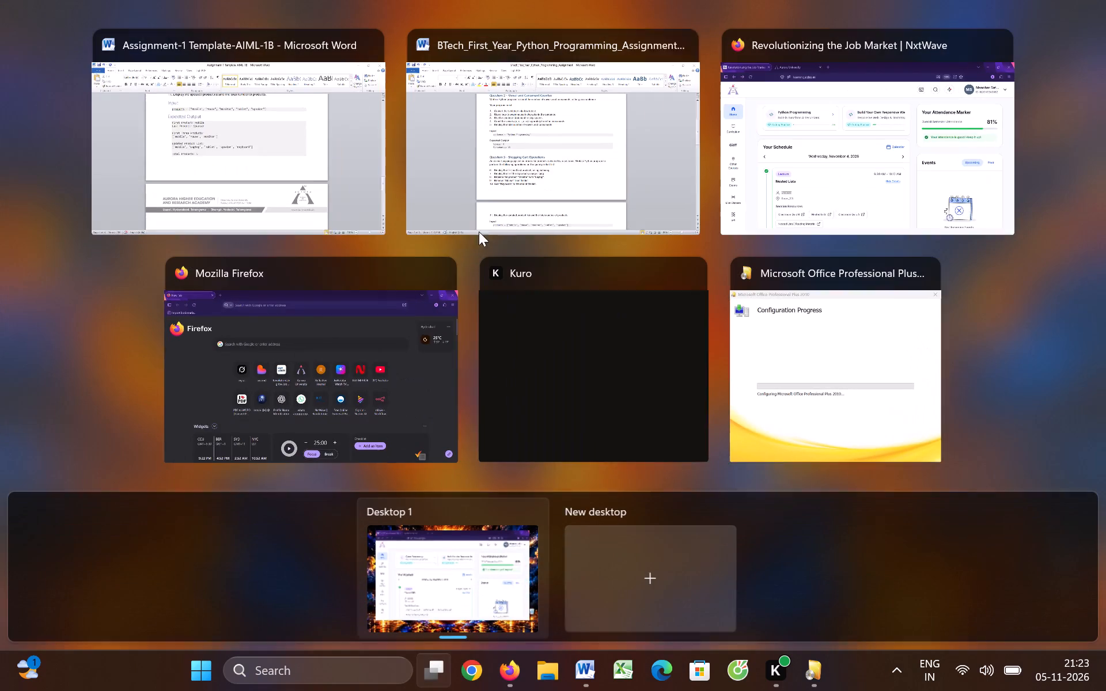
click(305, 155)
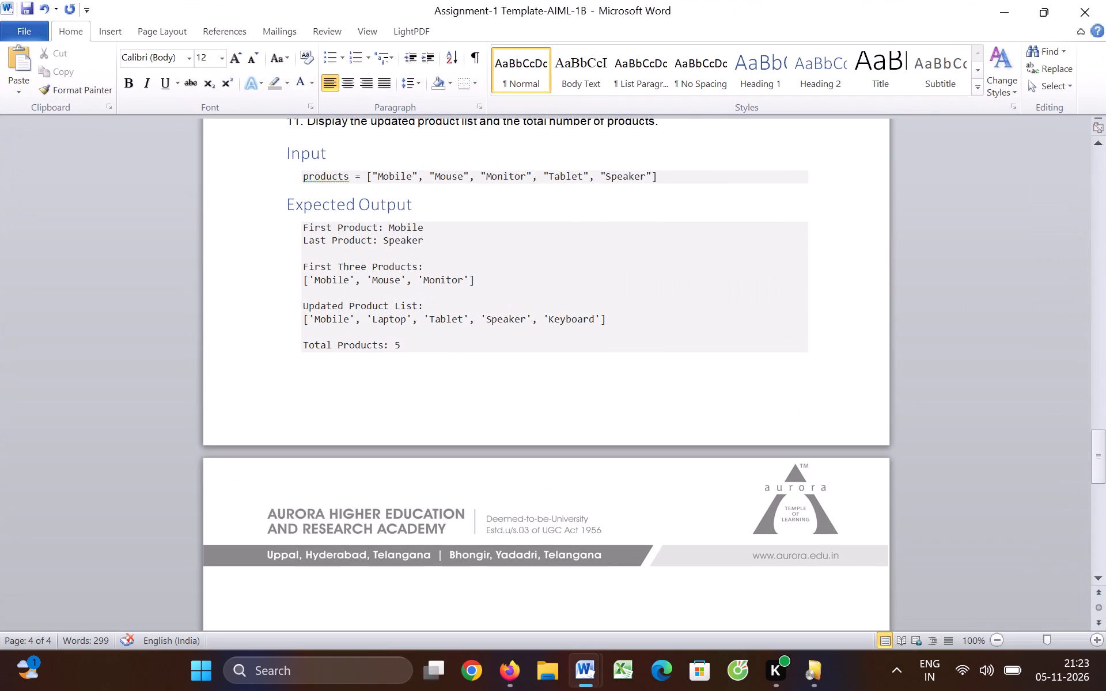
Cut Question 3's expected output text and re-paste it on a fresh line under the Expected Output heading, without the grey shading.
click(399, 293)
scroll(399, 293, up, 2)
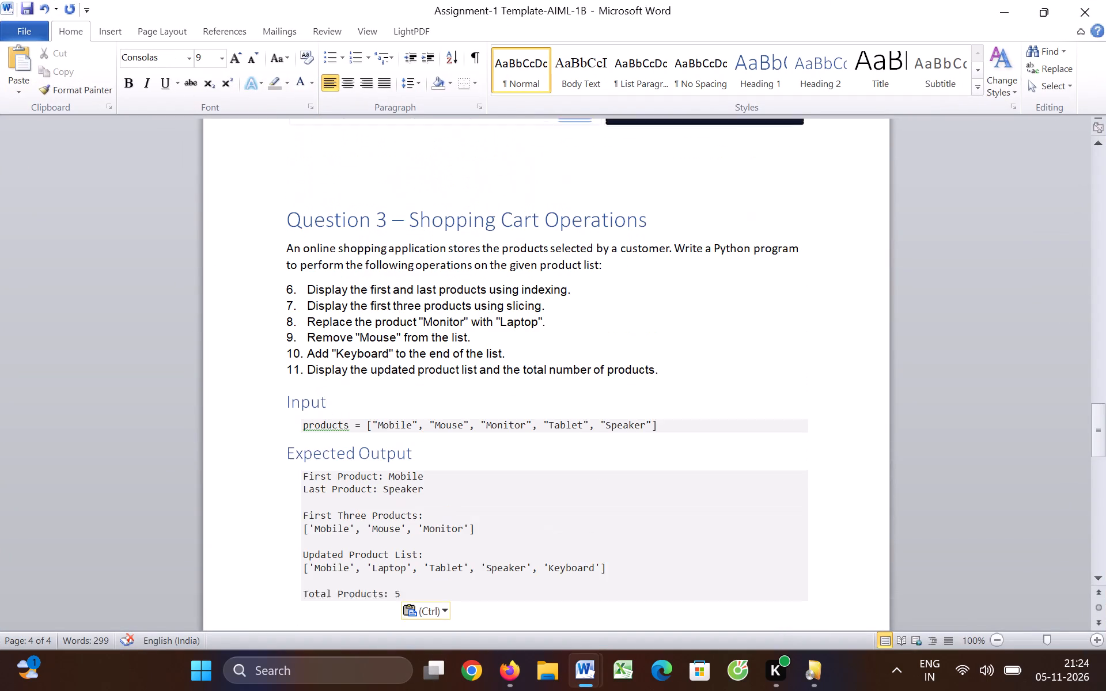
scroll(399, 293, up, 1)
scroll(399, 293, down, 1)
scroll(399, 293, up, 1)
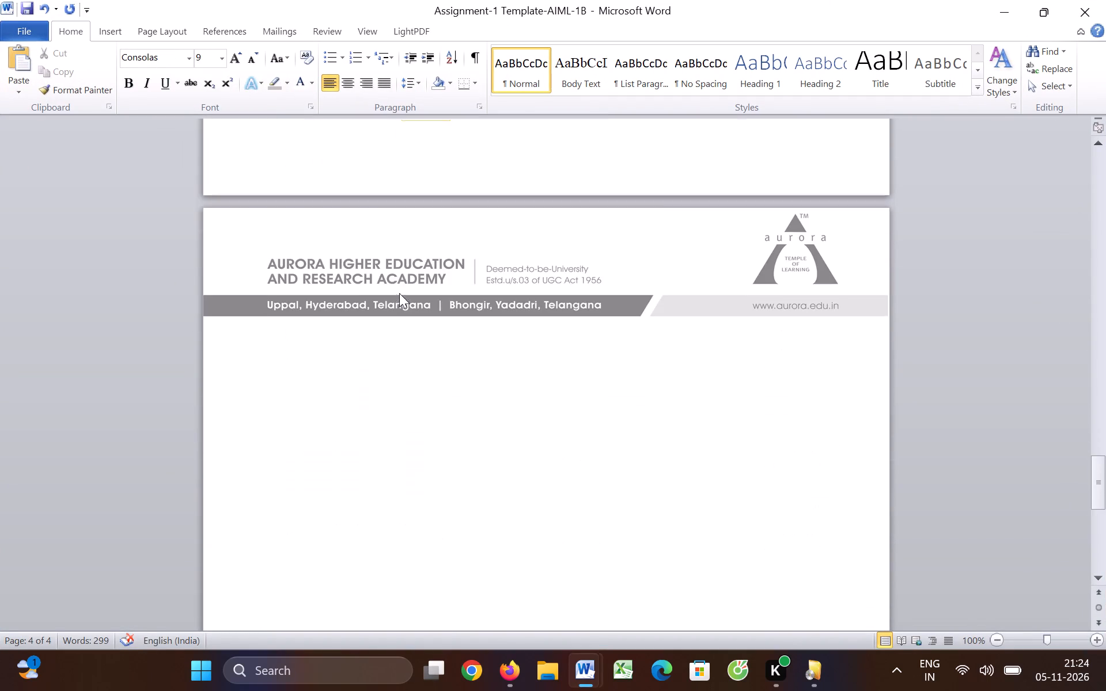
scroll(399, 293, up, 1)
click(399, 293)
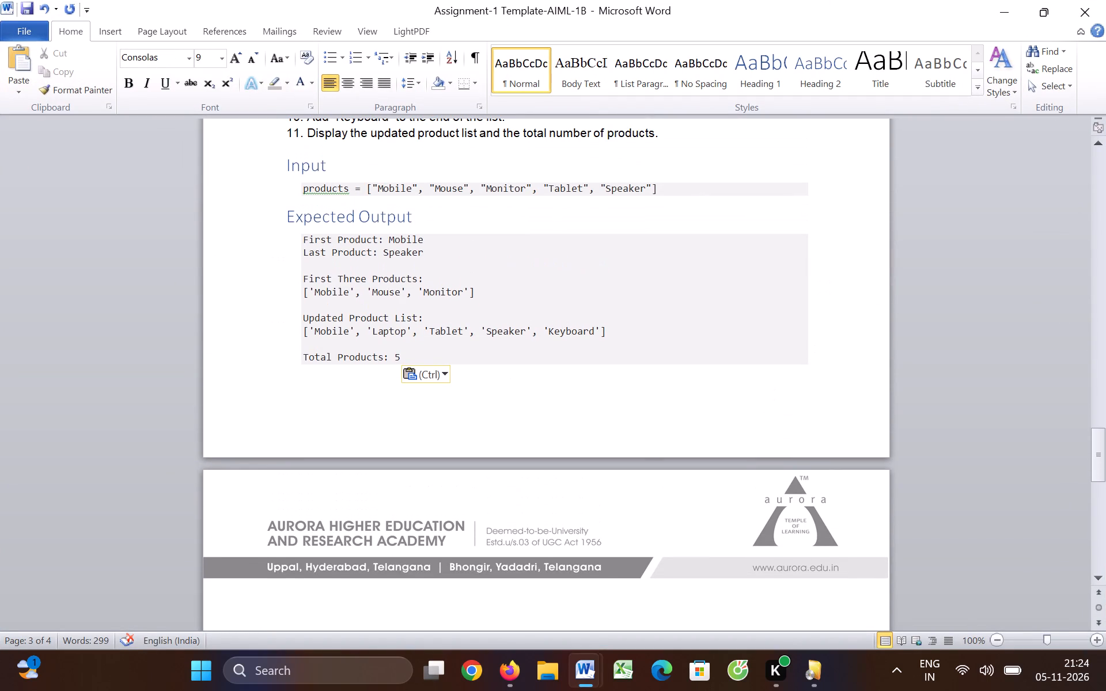
click(411, 352)
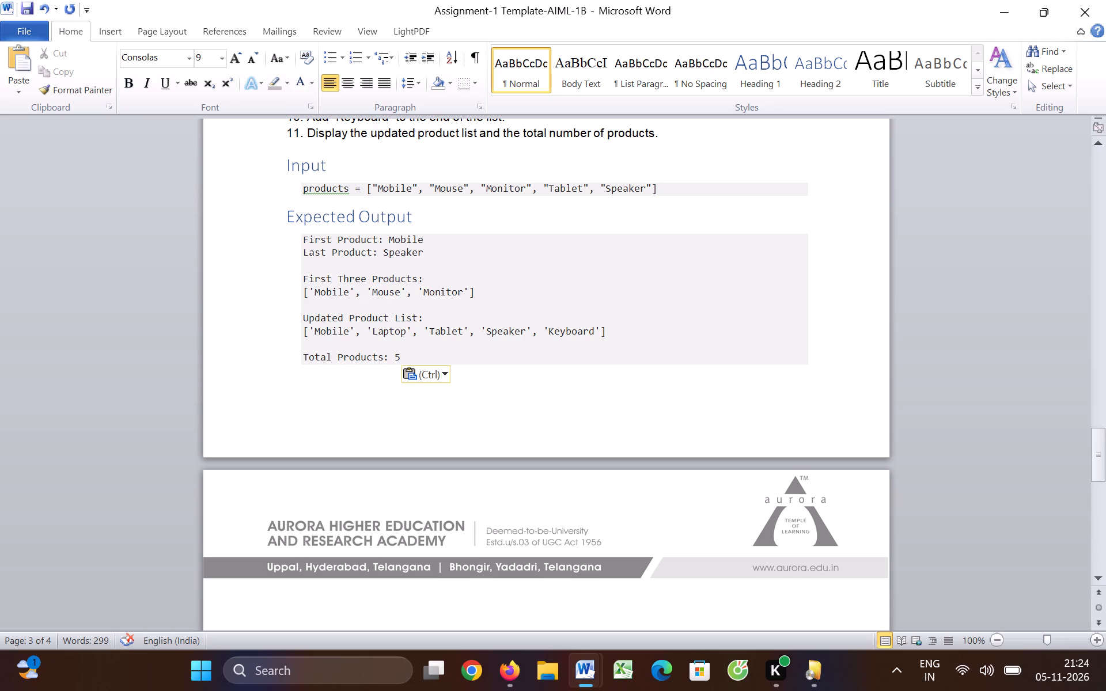
drag(411, 352, 308, 251)
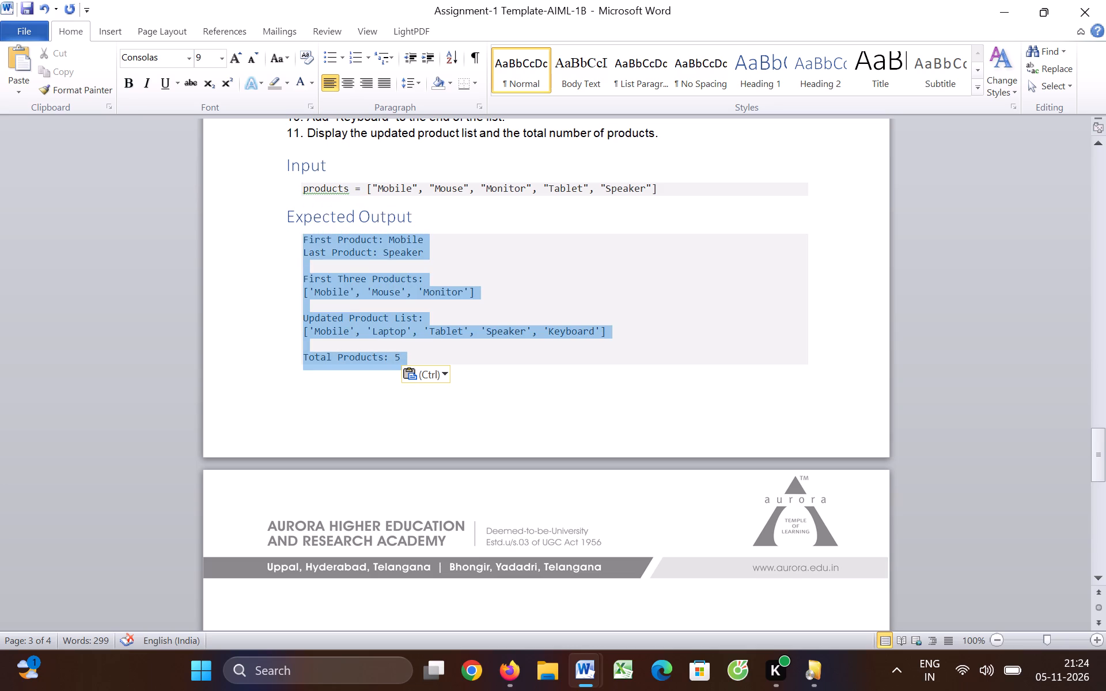
drag(308, 251, 308, 244)
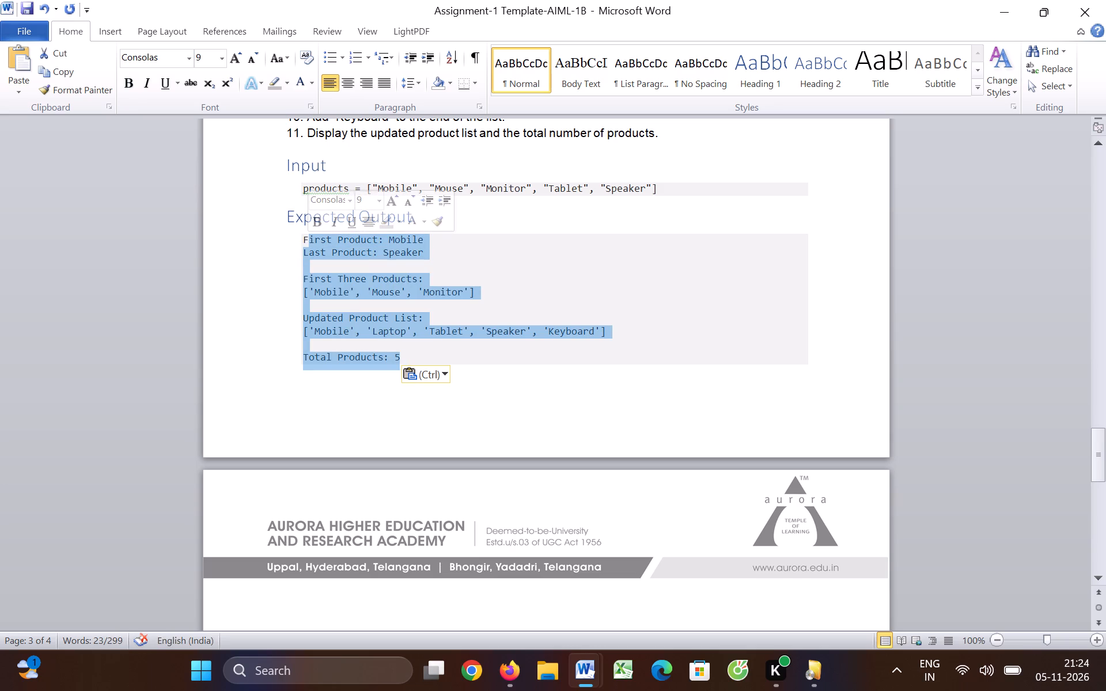
key(ctrl+c)
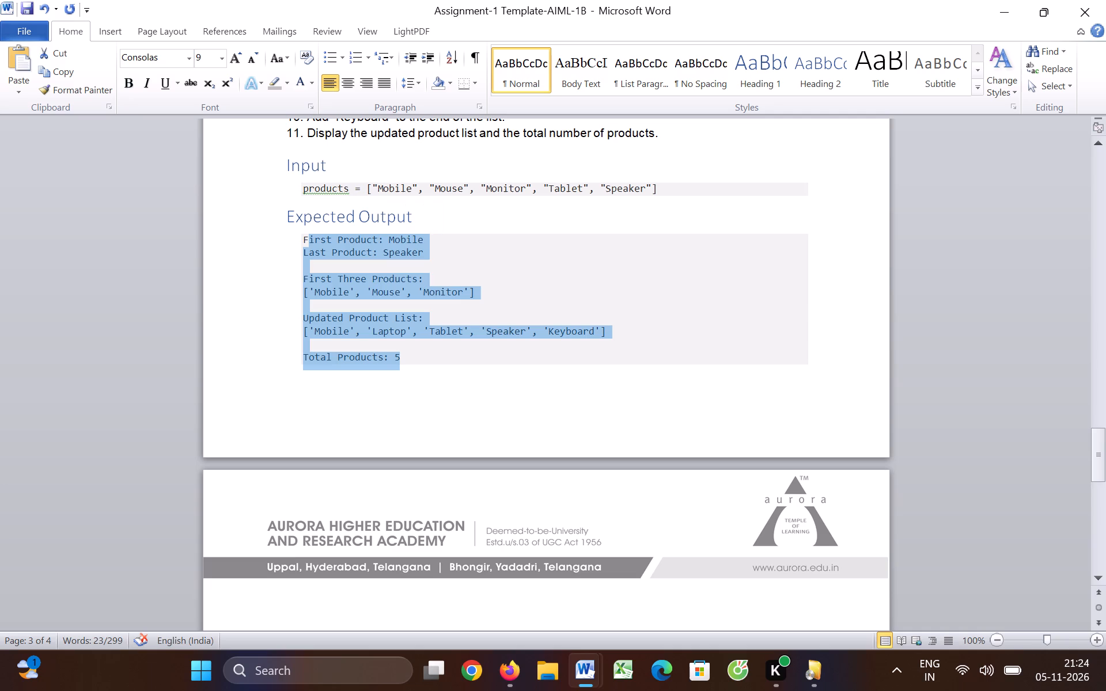
key(BackSpace)
key(BackSpace)
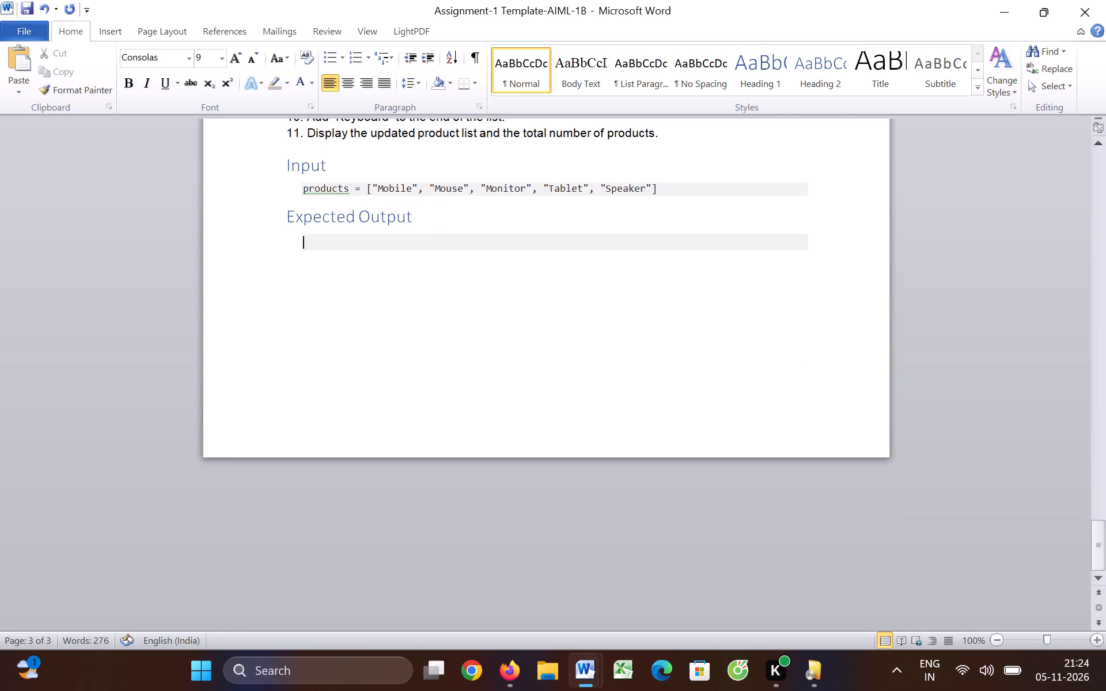
key(BackSpace)
key(BackSpace)
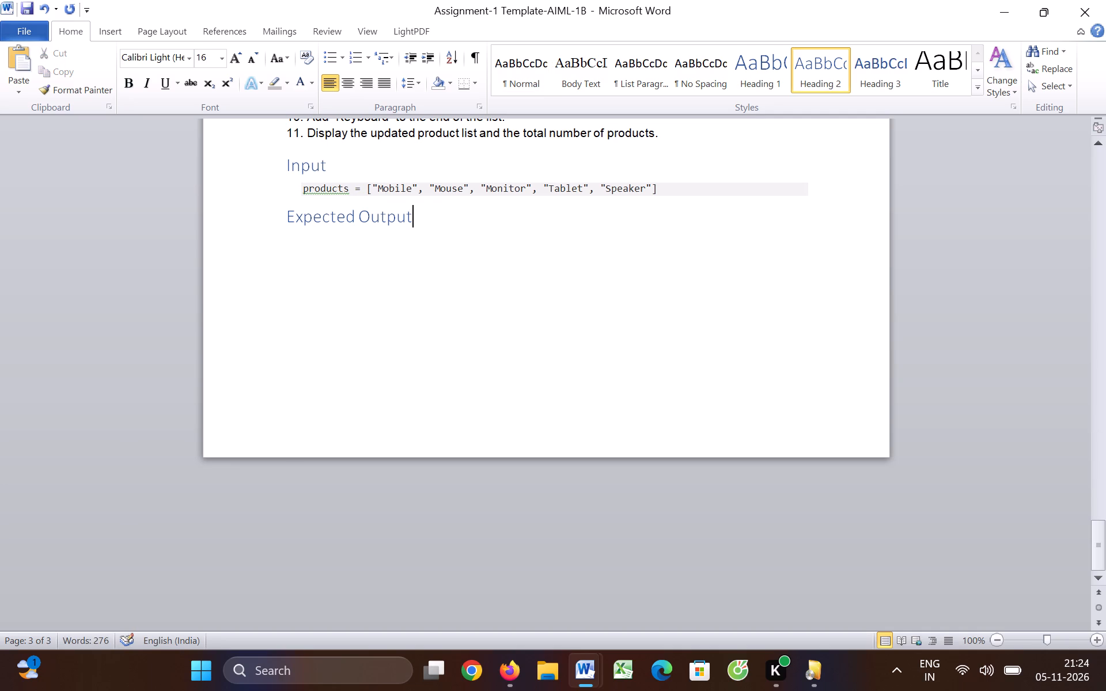
key(Return)
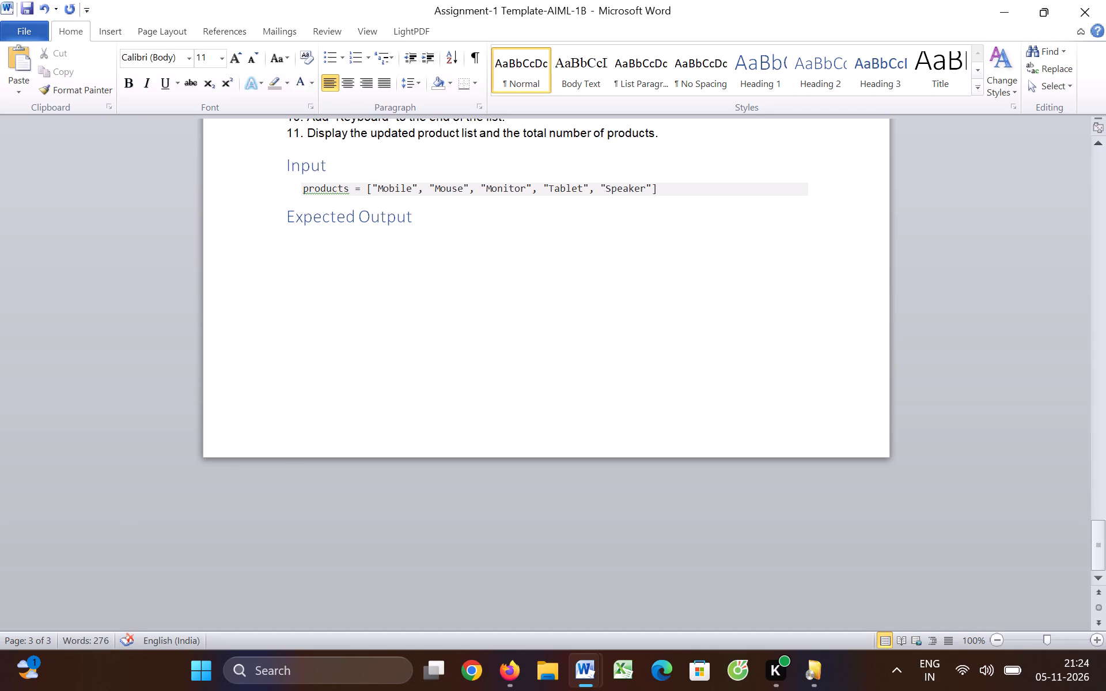
key(ctrl+v)
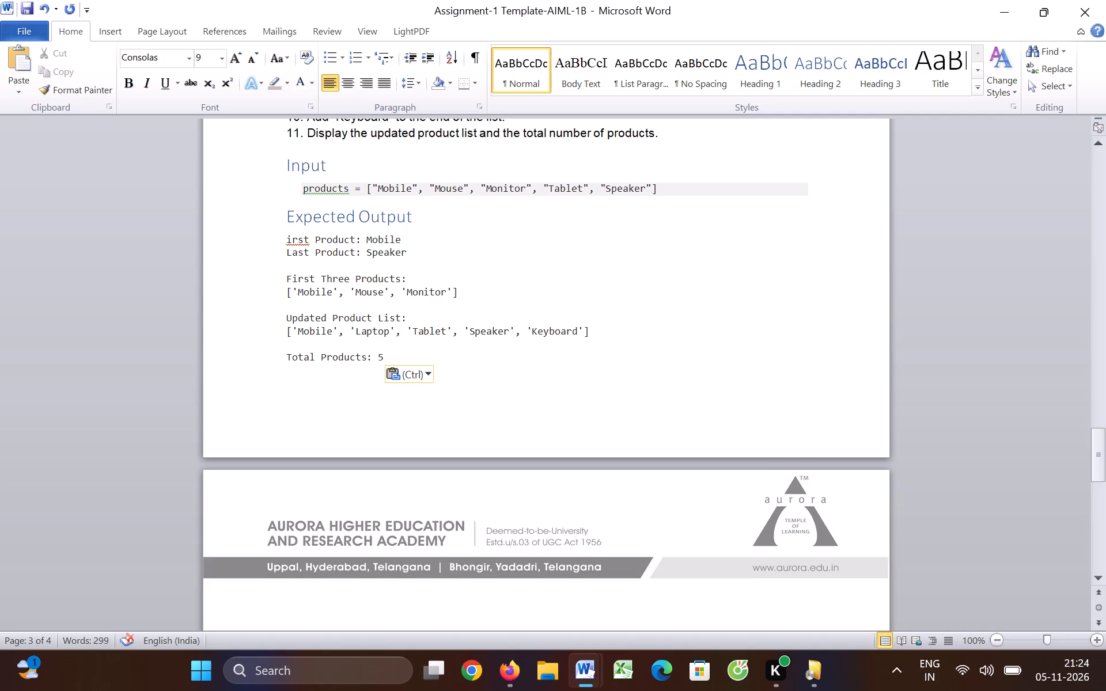
Restore the missing initial F of "First Product: Mobile" in Question 3's expected output.
click(283, 241)
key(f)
click(541, 238)
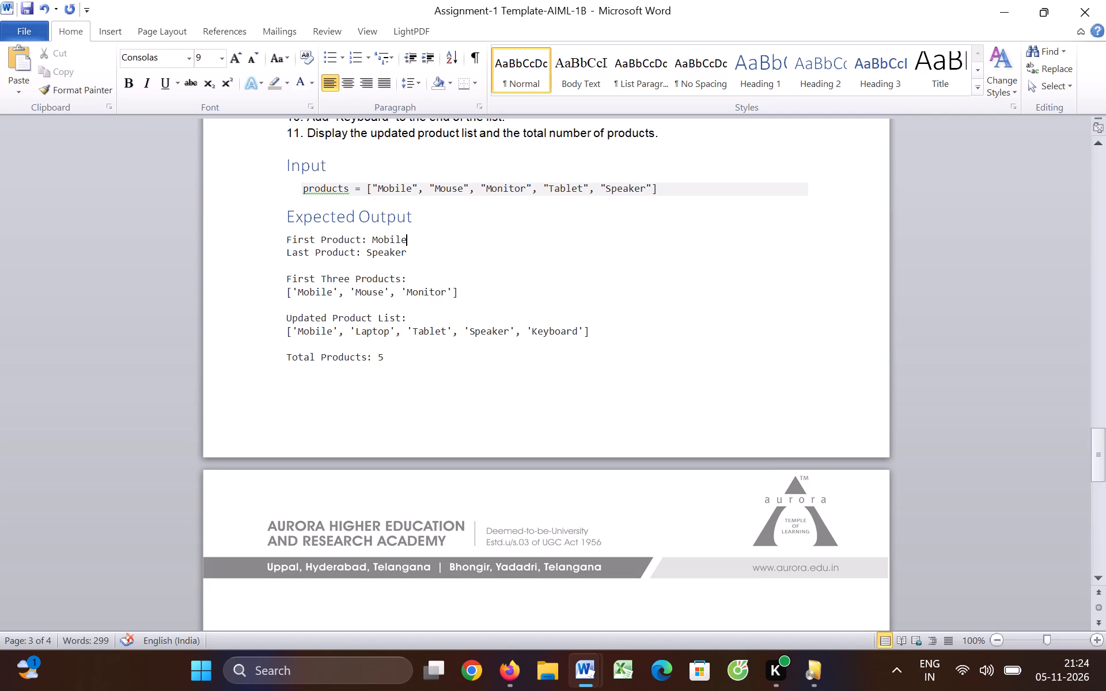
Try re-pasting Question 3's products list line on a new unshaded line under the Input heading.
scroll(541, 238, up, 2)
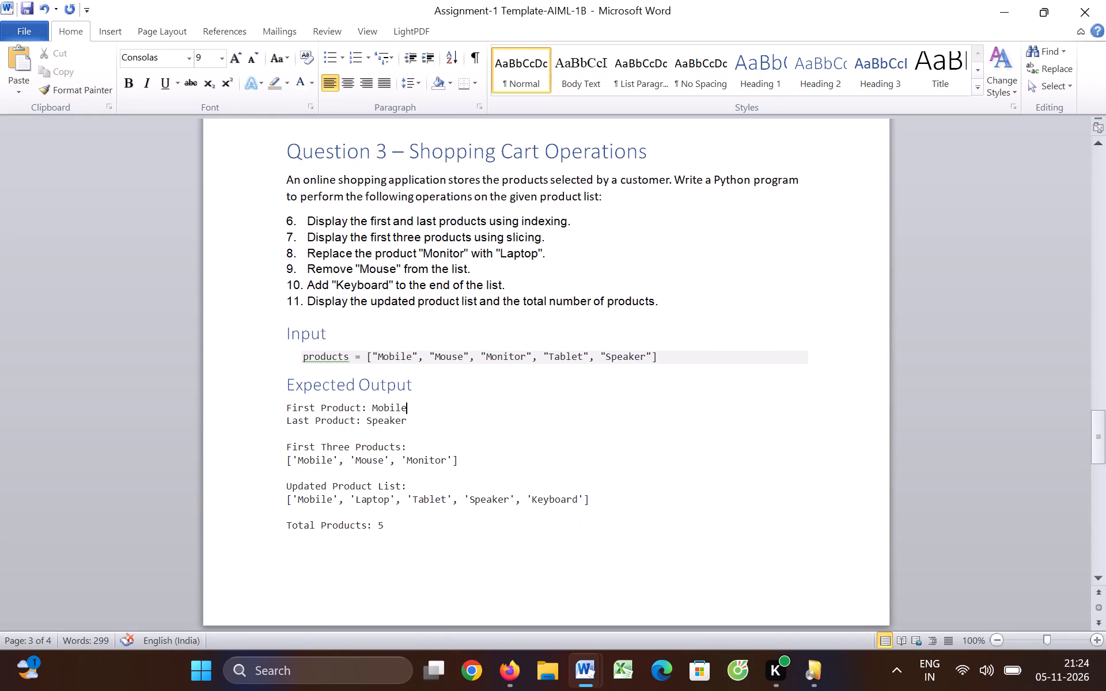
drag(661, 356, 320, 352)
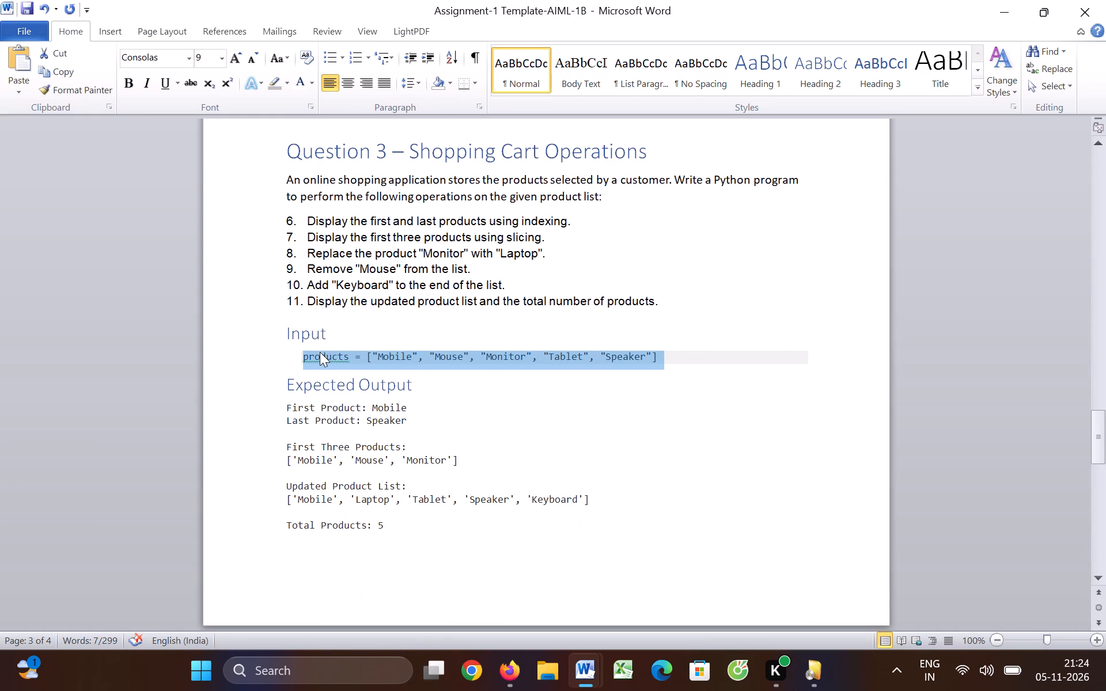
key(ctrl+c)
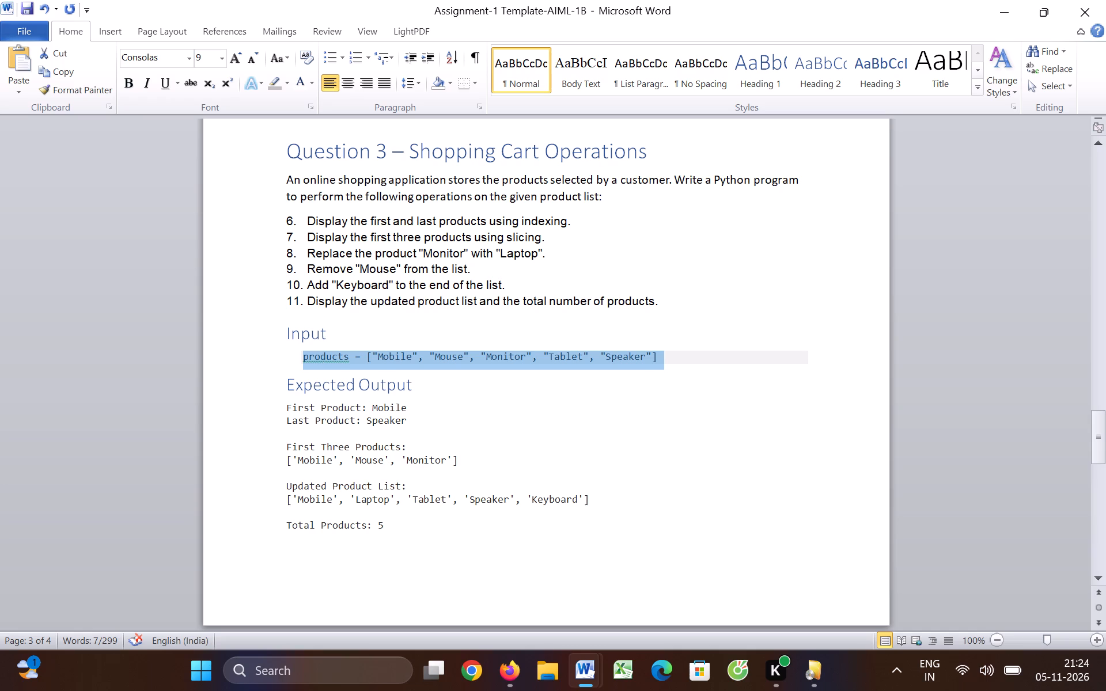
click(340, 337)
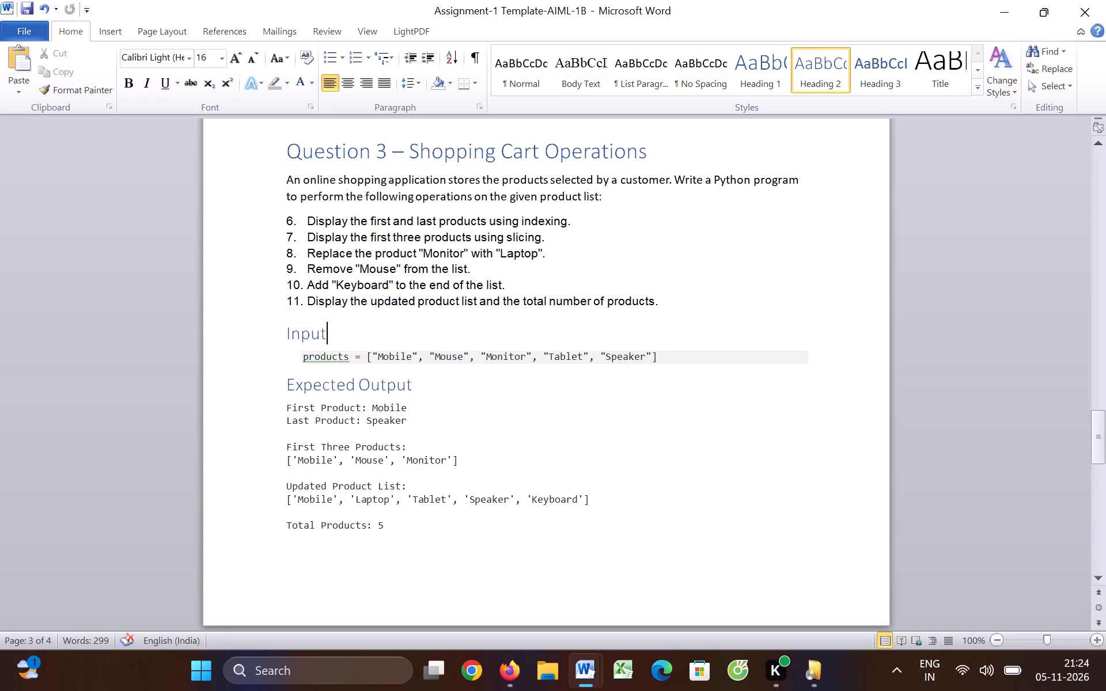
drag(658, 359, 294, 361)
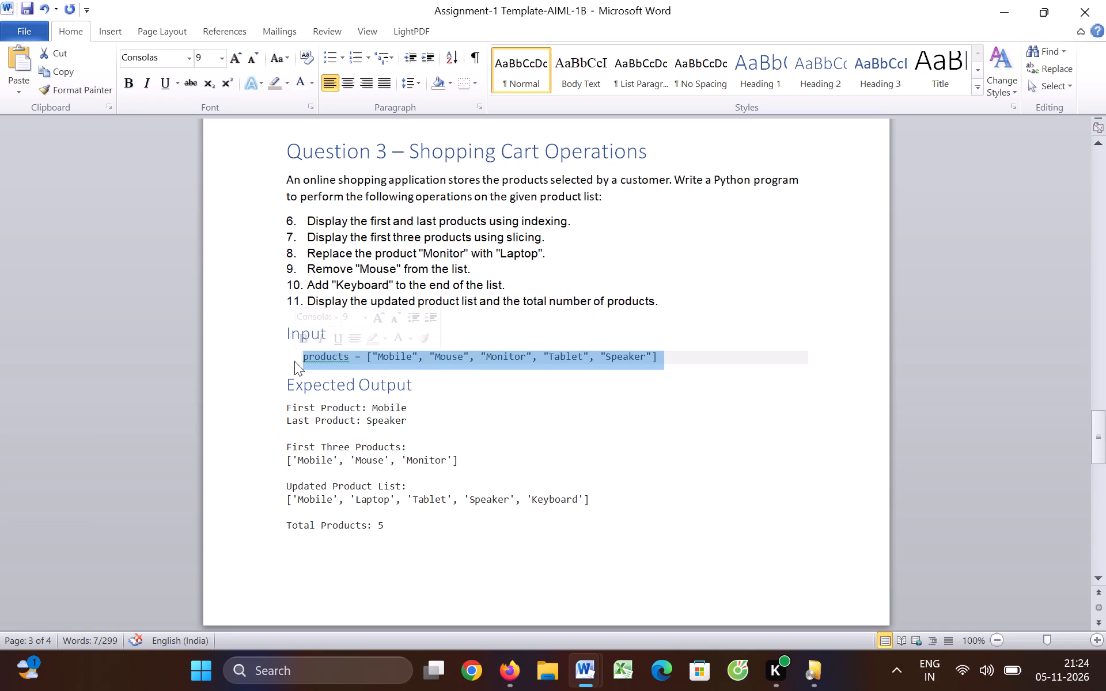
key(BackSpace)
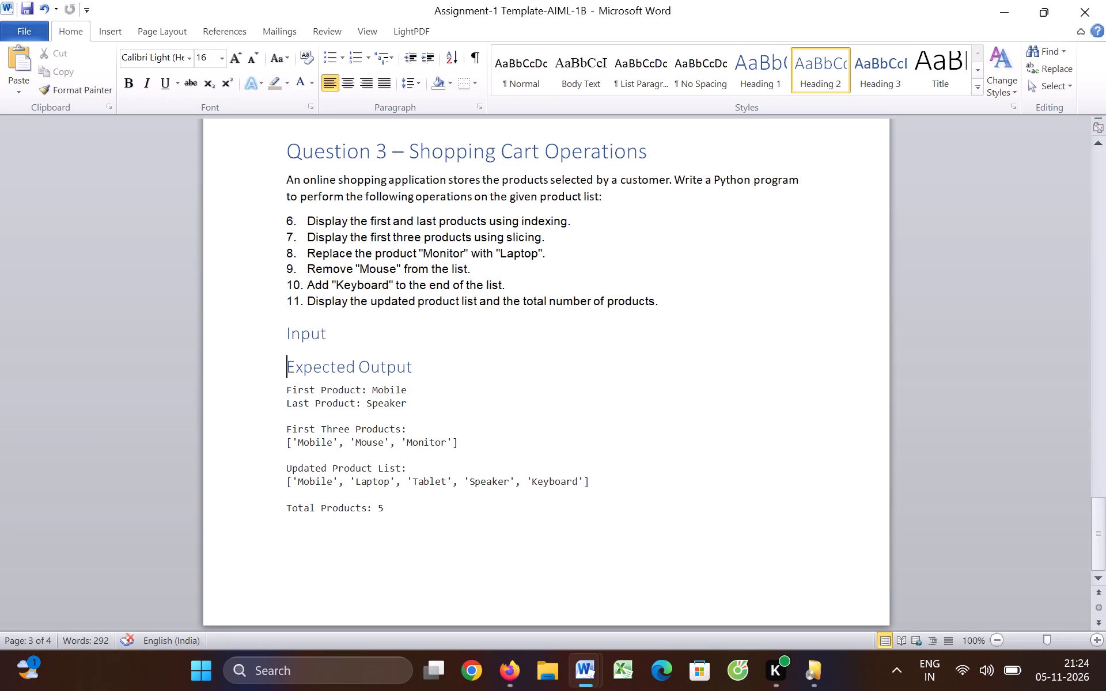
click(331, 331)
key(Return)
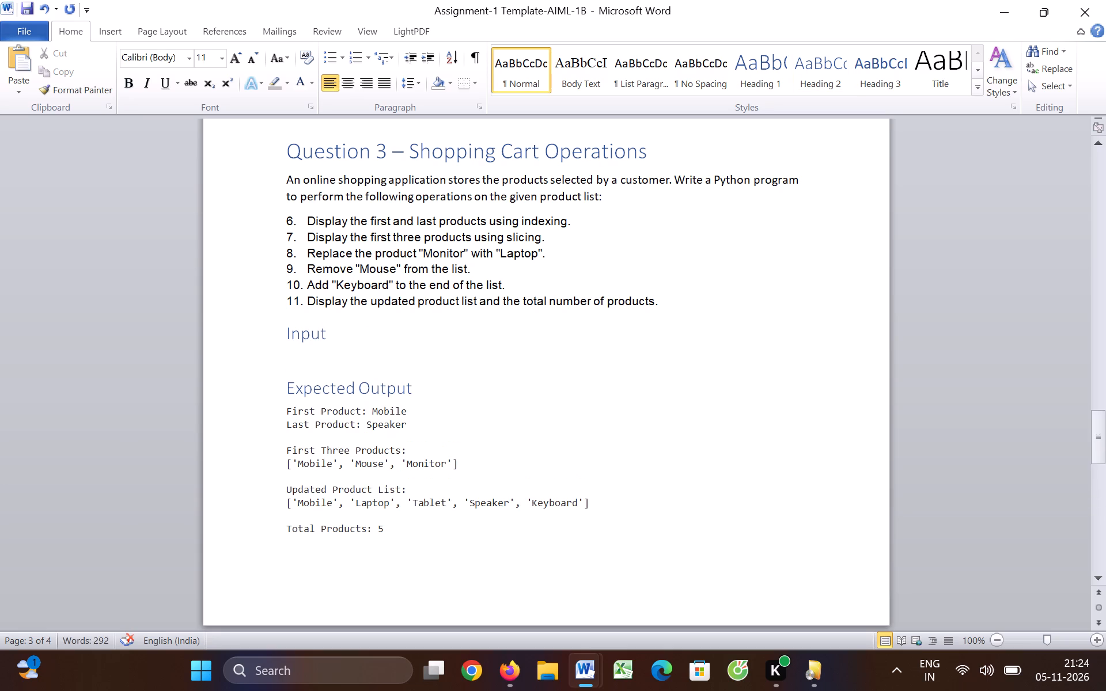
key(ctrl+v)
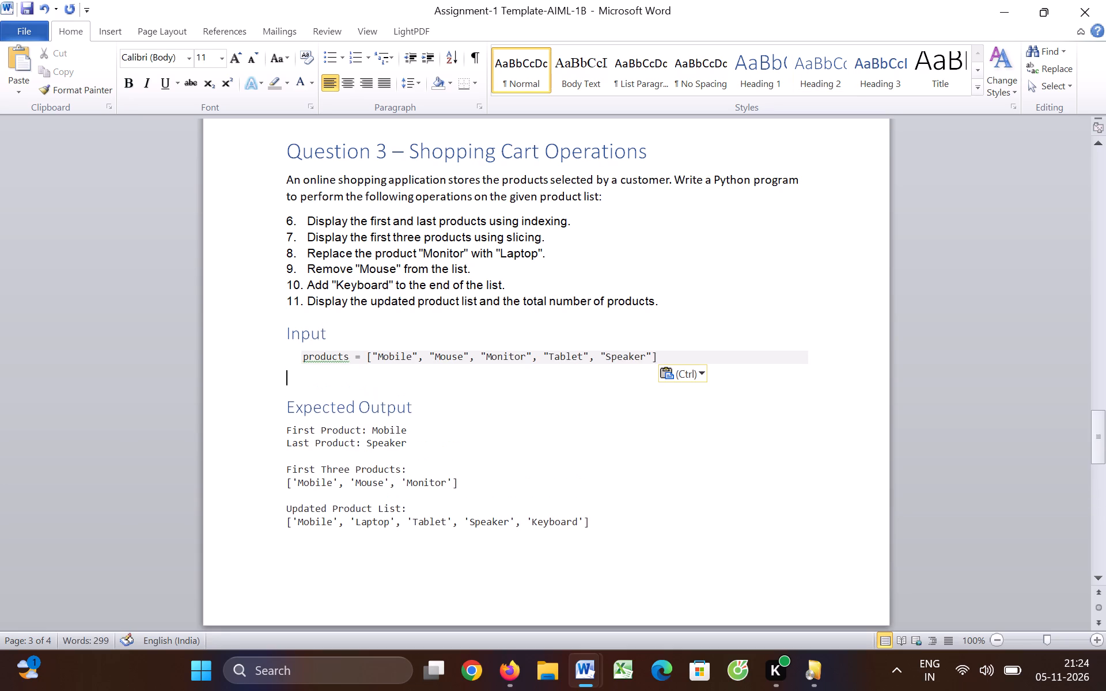
Re-paste the products list without its first letter on a new line under Question 3's Input heading, and add the initial P back.
click(660, 355)
drag(660, 355, 652, 356)
drag(652, 356, 319, 354)
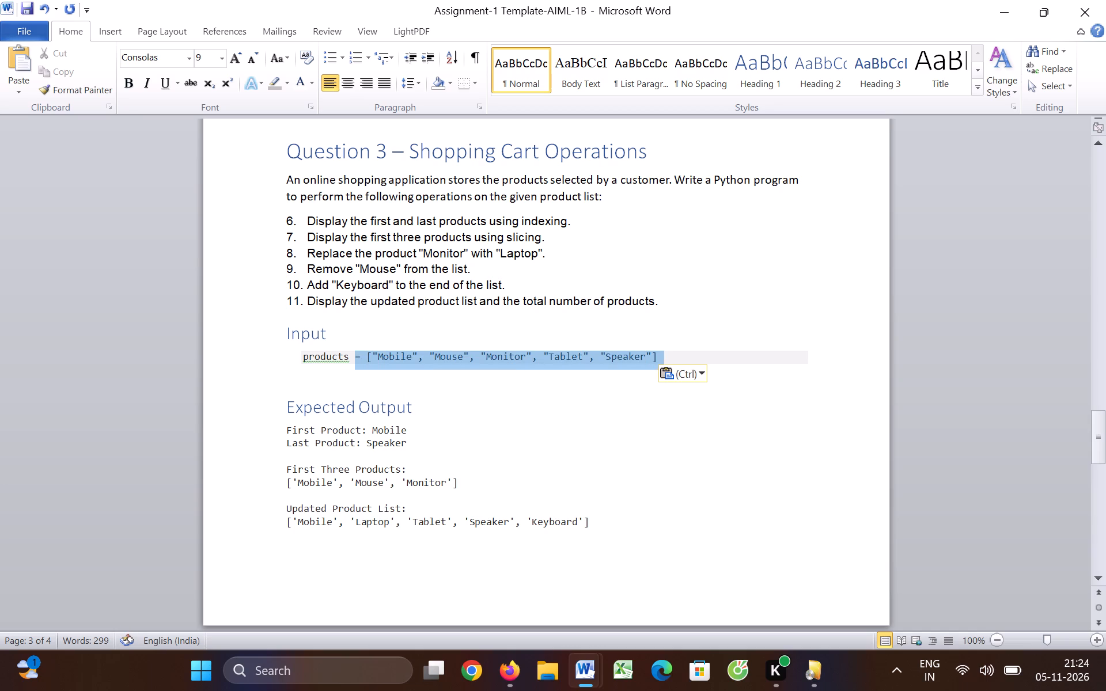
drag(319, 354, 310, 360)
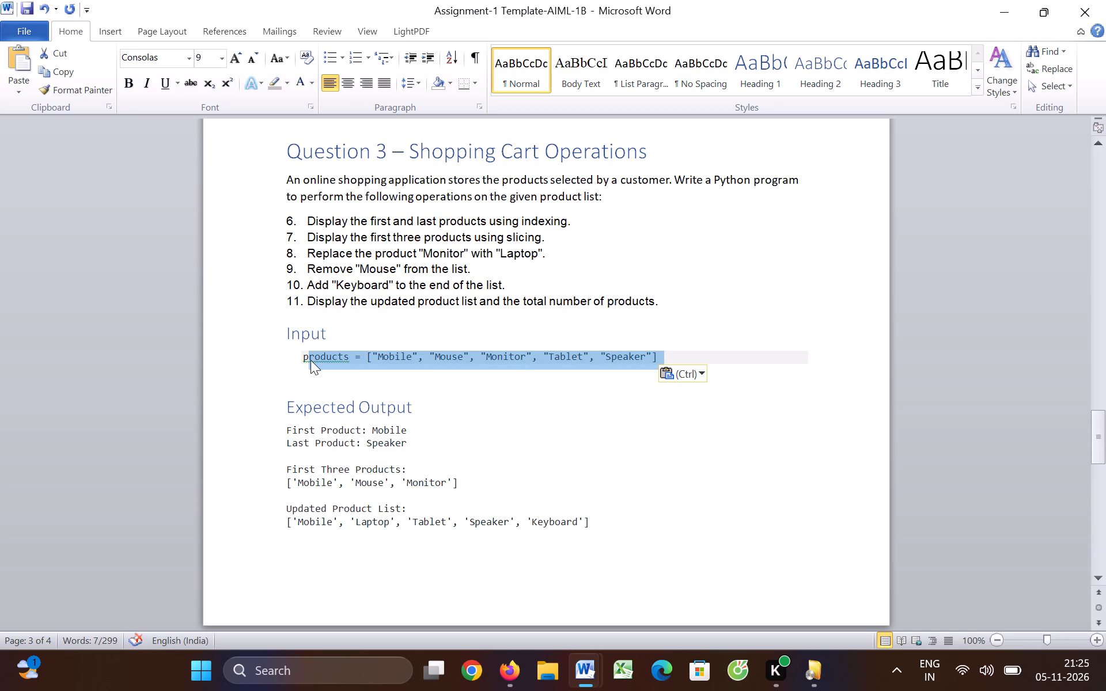
key(ctrl+c)
key(BackSpace)
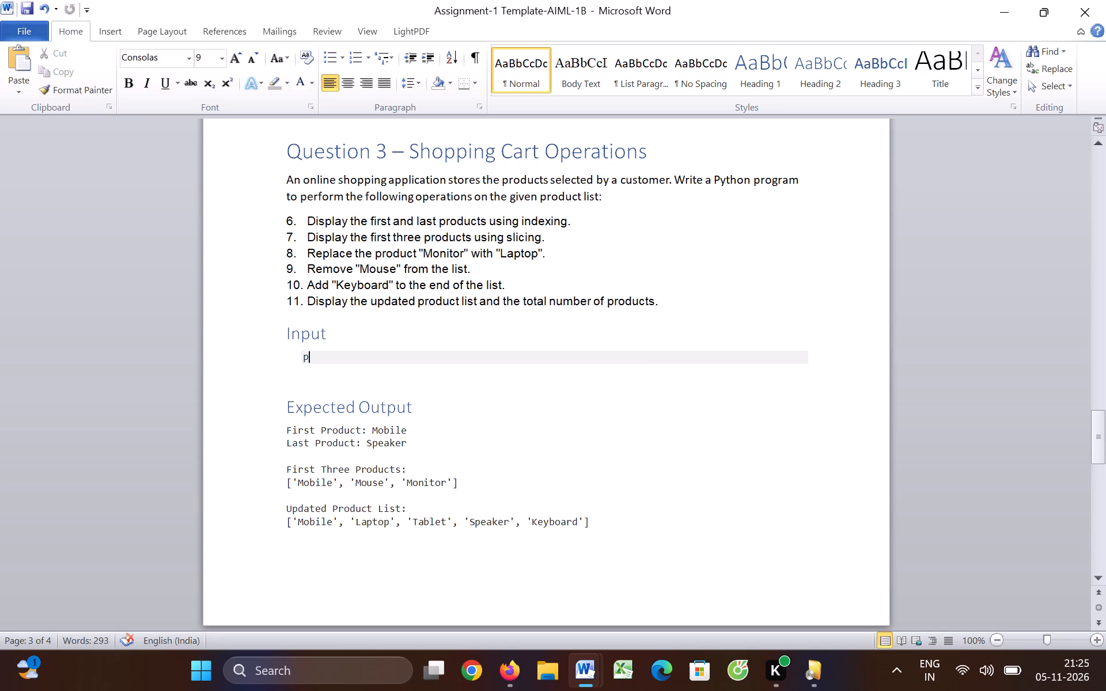
key(BackSpace)
key(BackSpace)
key(BackSpace)
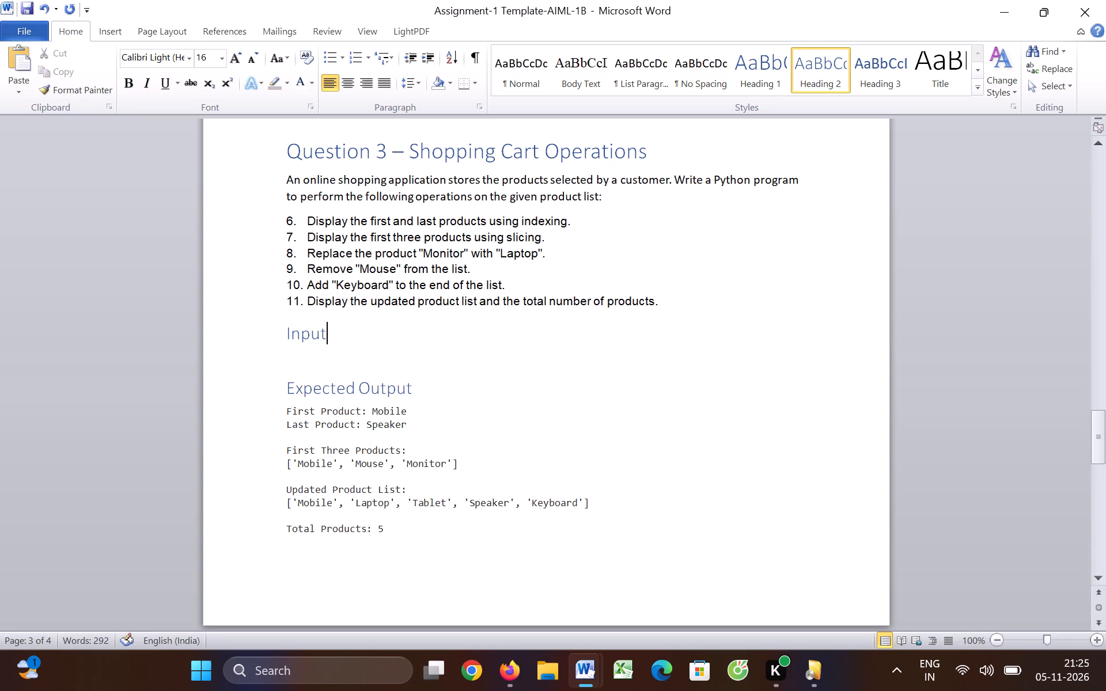
key(Return)
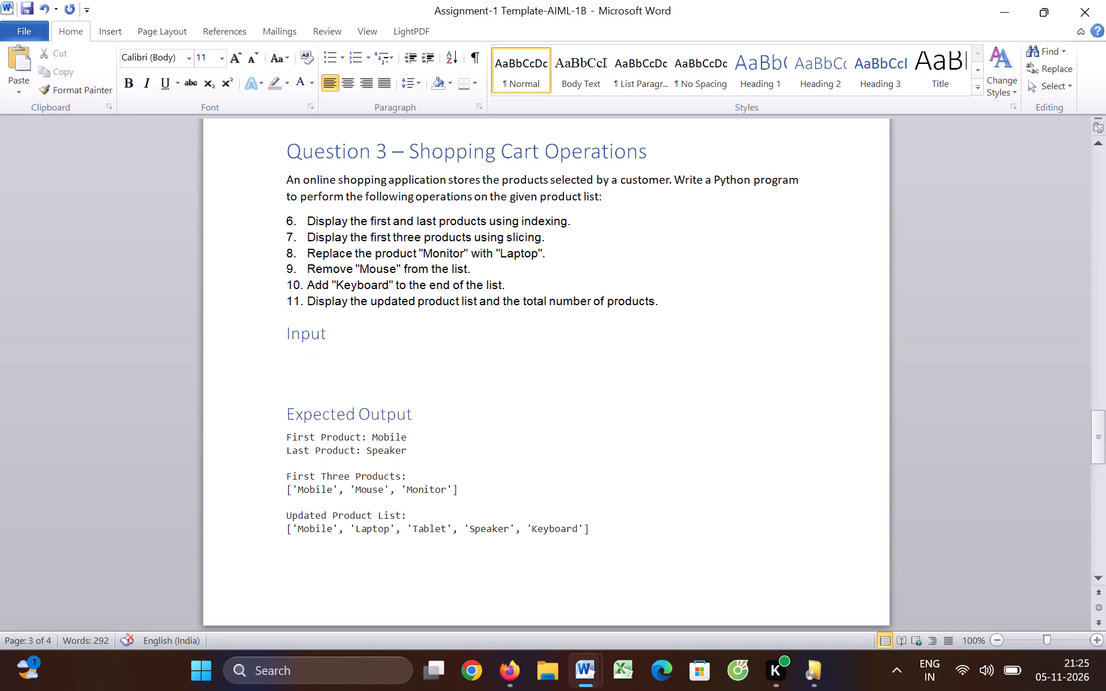
key(ctrl+v)
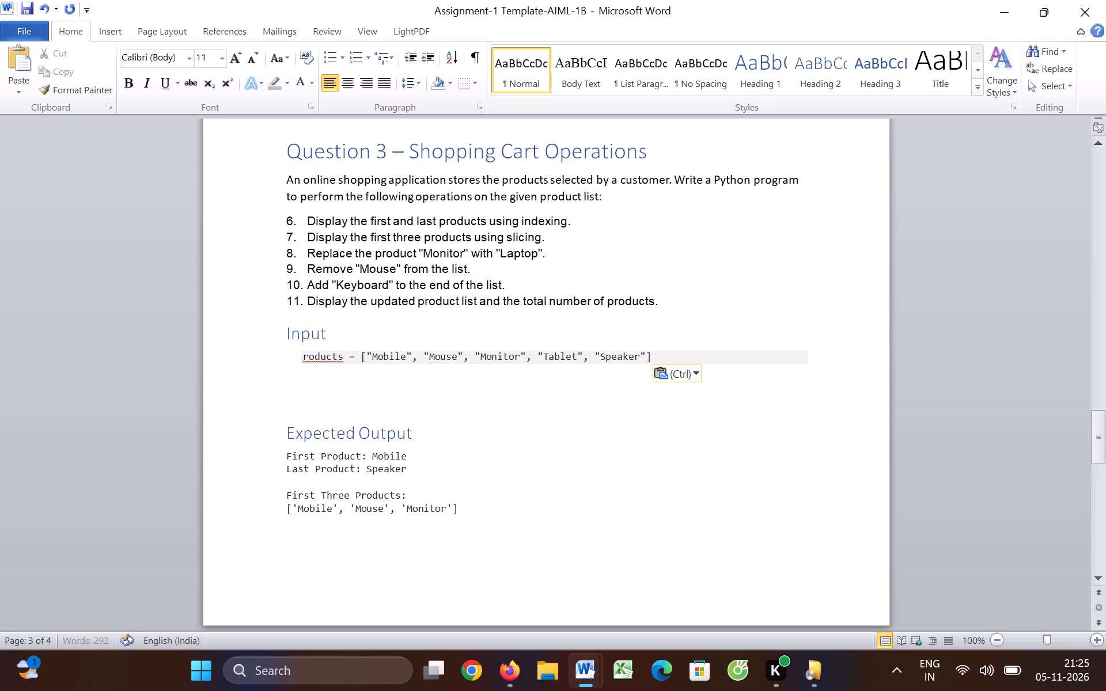
click(302, 356)
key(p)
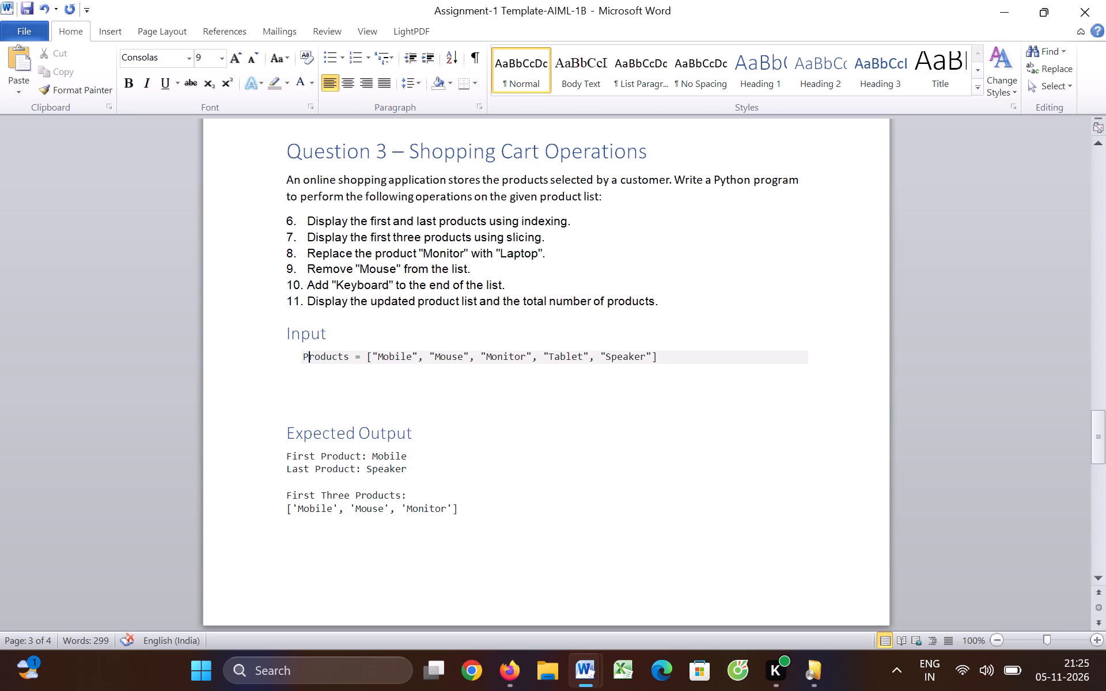
Remove the blank lines between the products list and the Expected Output heading in Question 3.
click(283, 432)
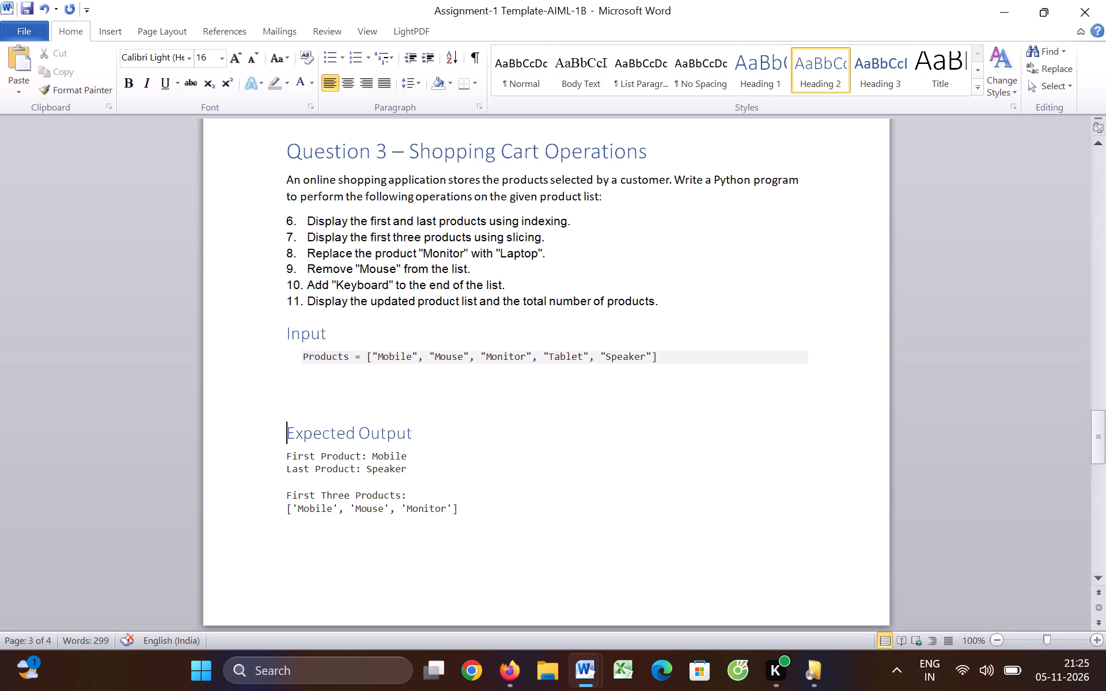
key(Return)
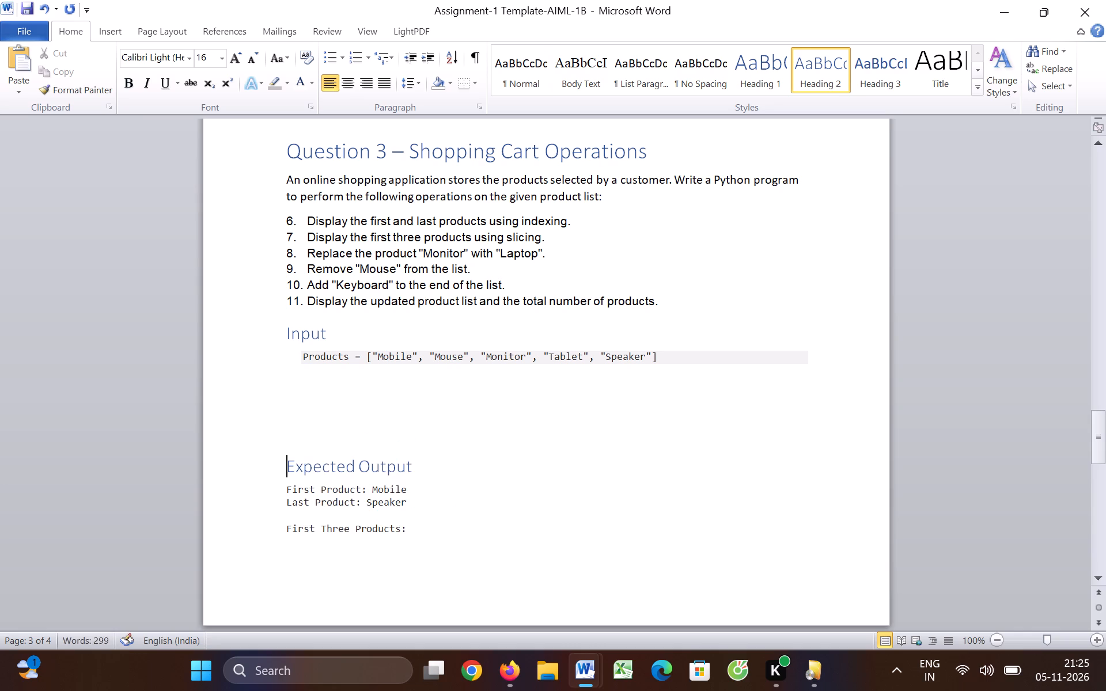
key(BackSpace)
key(BackSpace)
key(BackSpace)
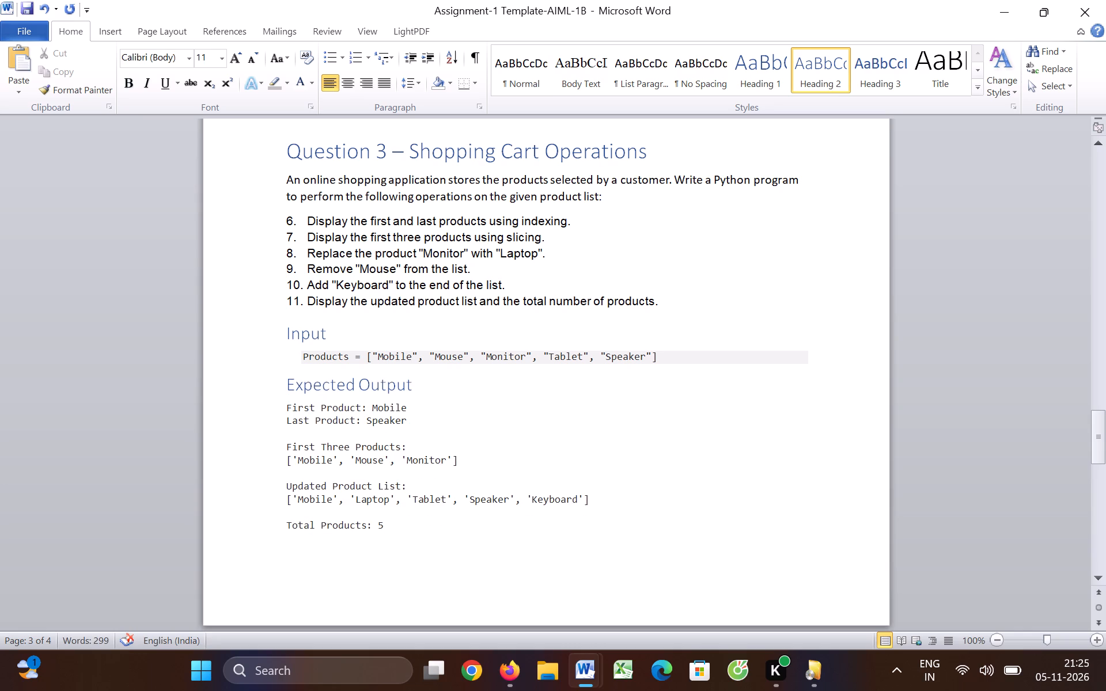
Delete the shaded products list line under Question 3's Input heading and start a new blank line there.
drag(662, 356, 347, 369)
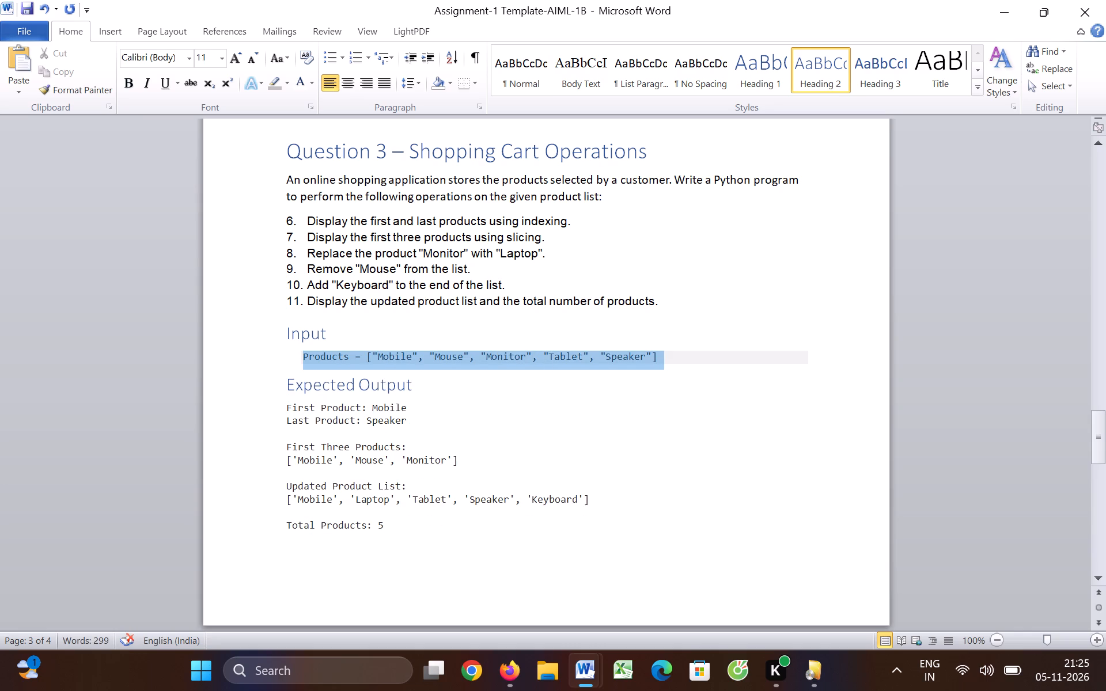
drag(347, 369, 314, 366)
key(BackSpace)
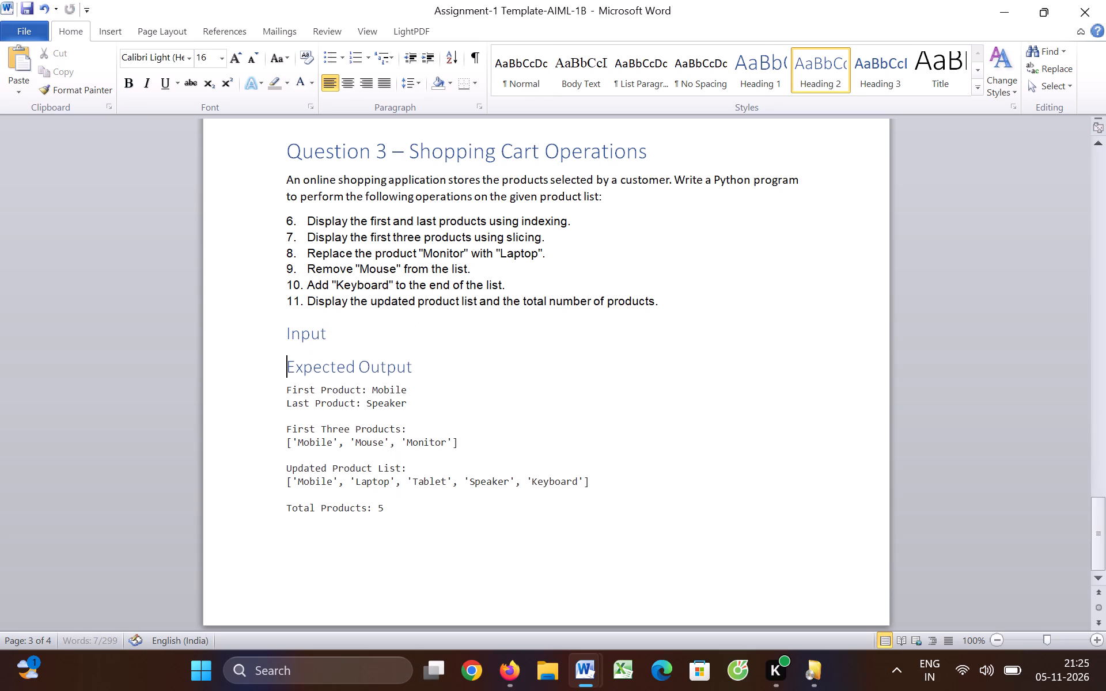
click(328, 329)
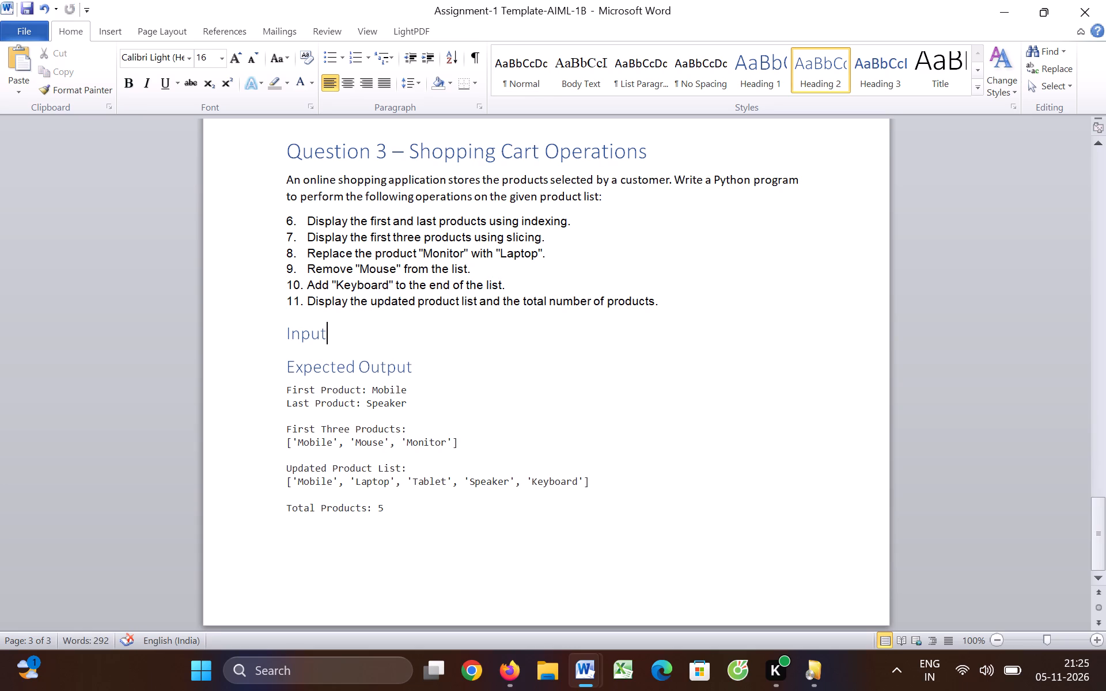
key(Return)
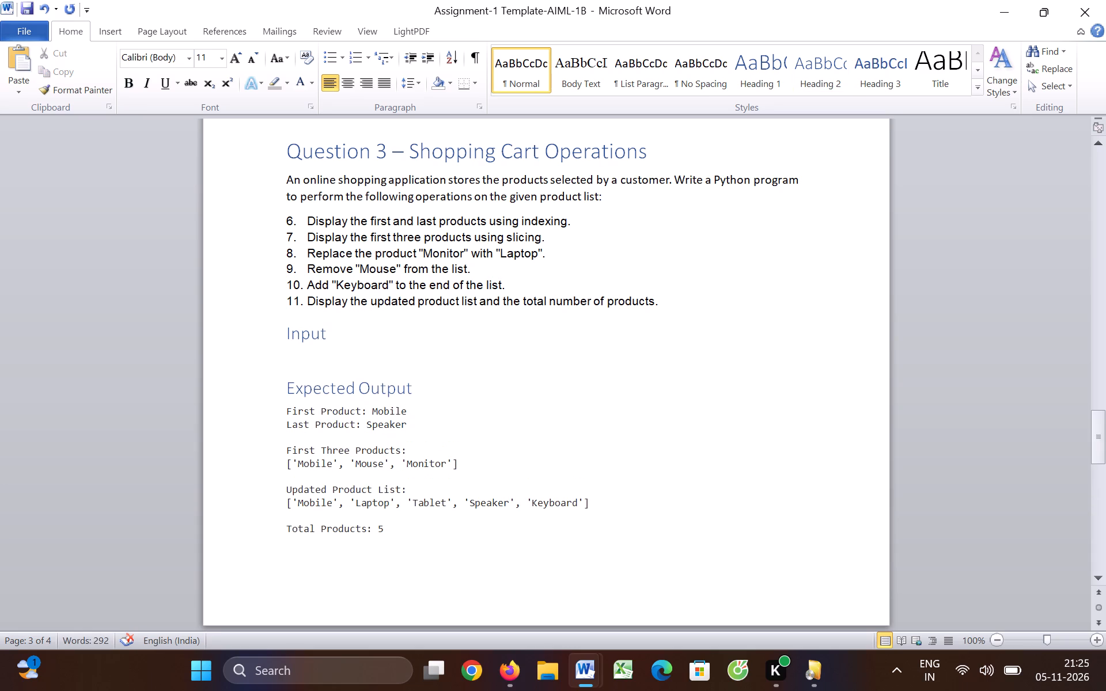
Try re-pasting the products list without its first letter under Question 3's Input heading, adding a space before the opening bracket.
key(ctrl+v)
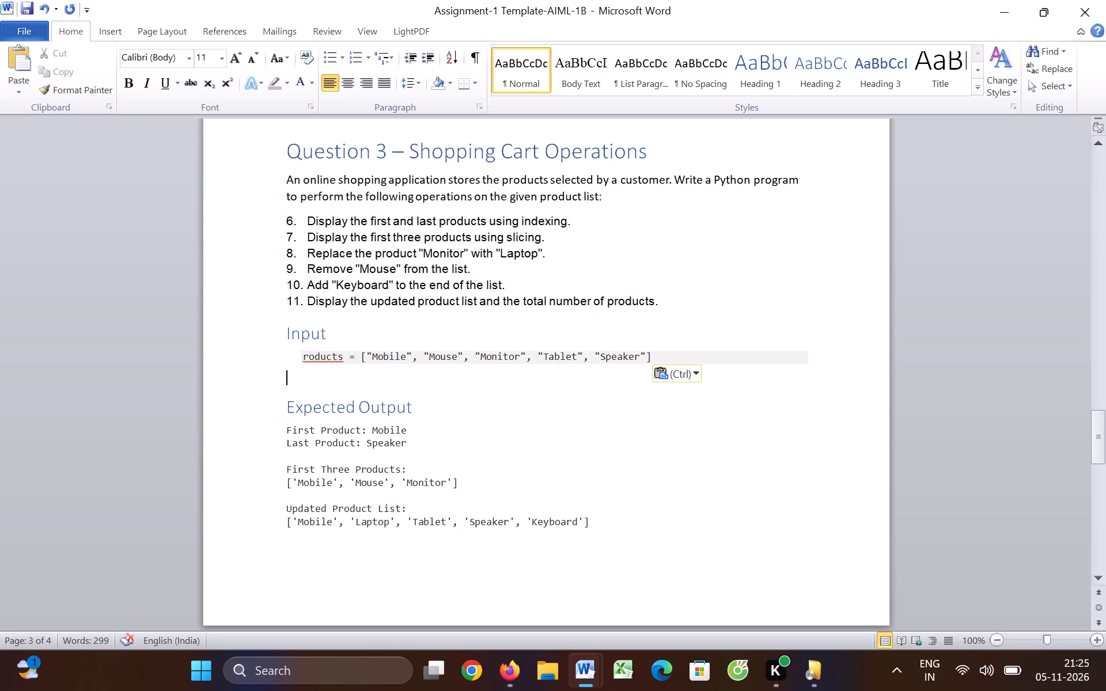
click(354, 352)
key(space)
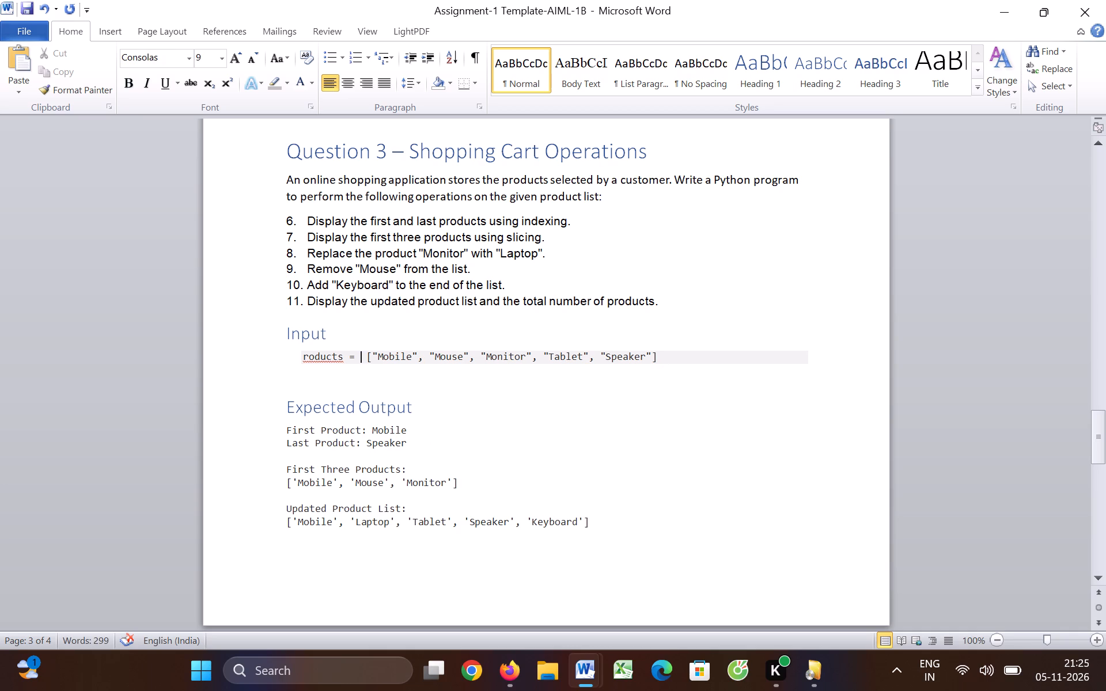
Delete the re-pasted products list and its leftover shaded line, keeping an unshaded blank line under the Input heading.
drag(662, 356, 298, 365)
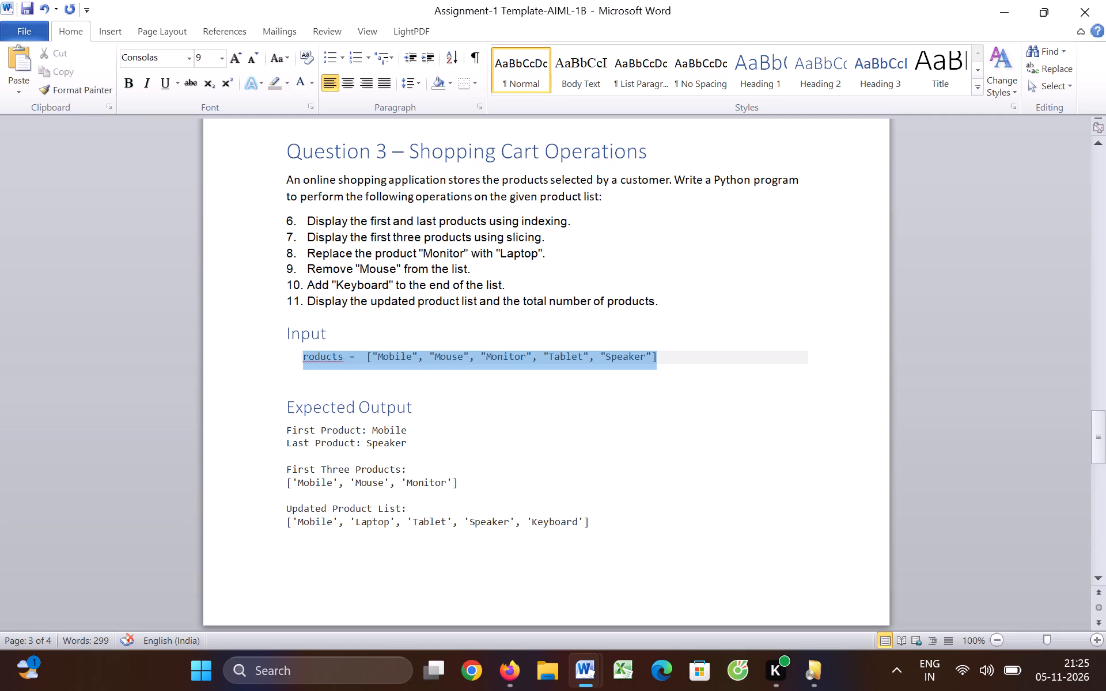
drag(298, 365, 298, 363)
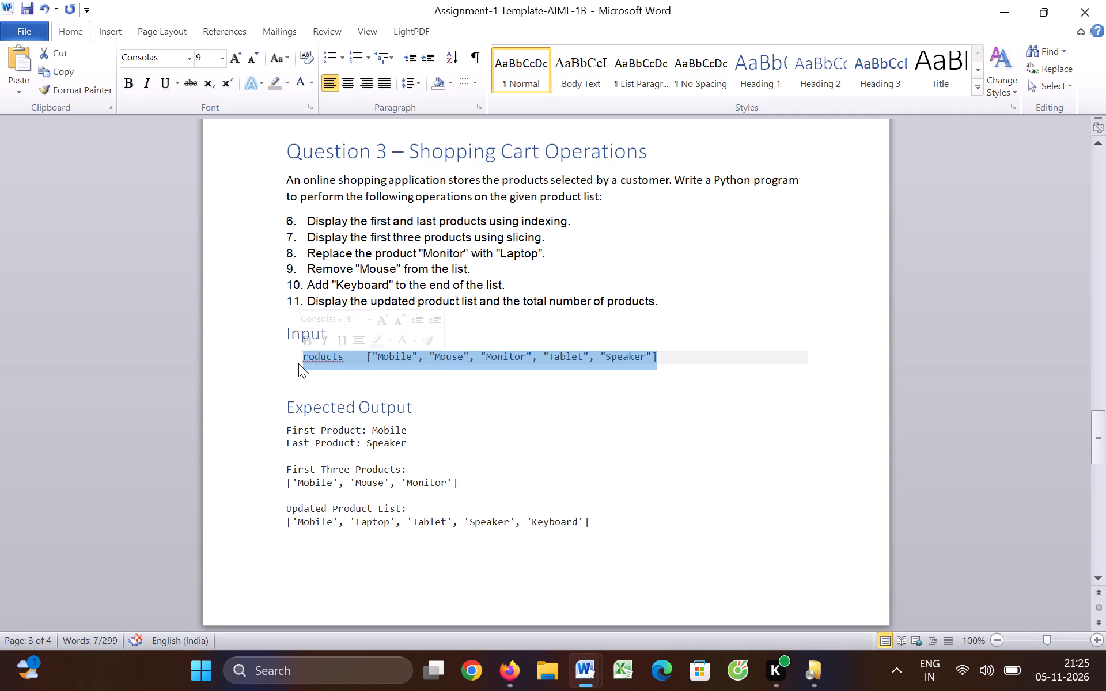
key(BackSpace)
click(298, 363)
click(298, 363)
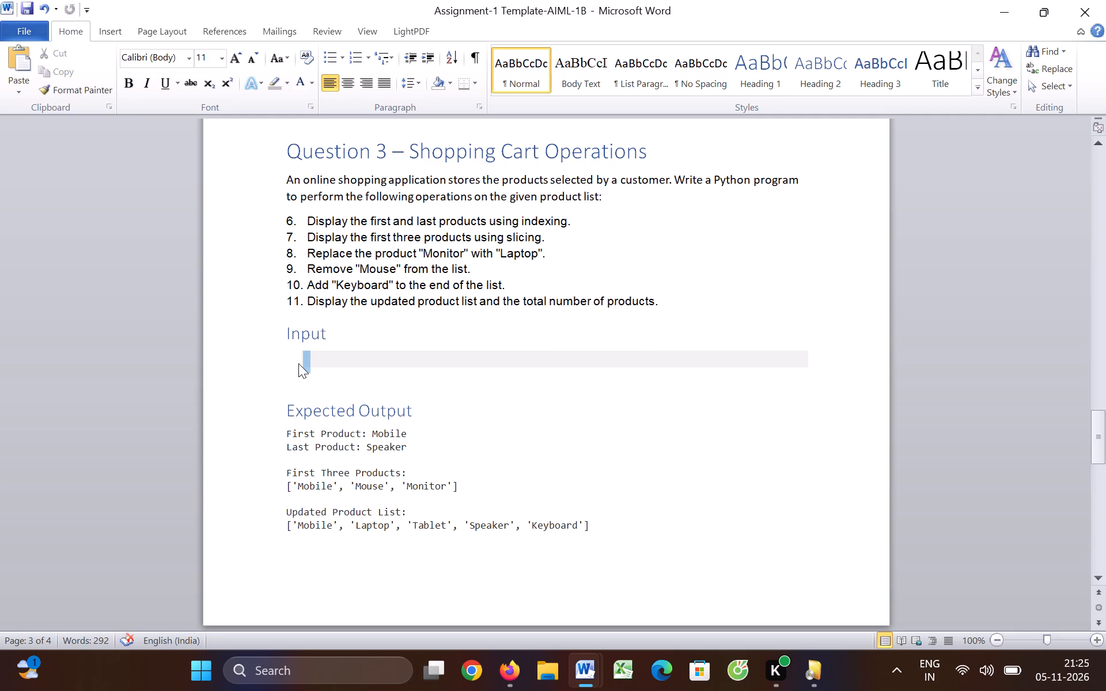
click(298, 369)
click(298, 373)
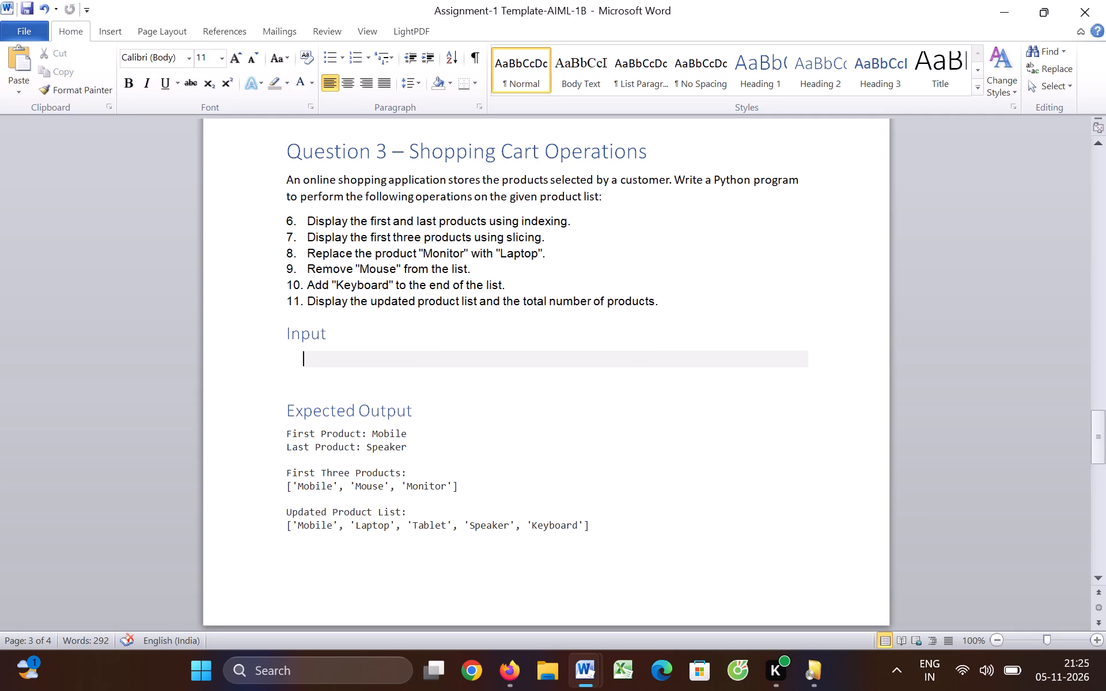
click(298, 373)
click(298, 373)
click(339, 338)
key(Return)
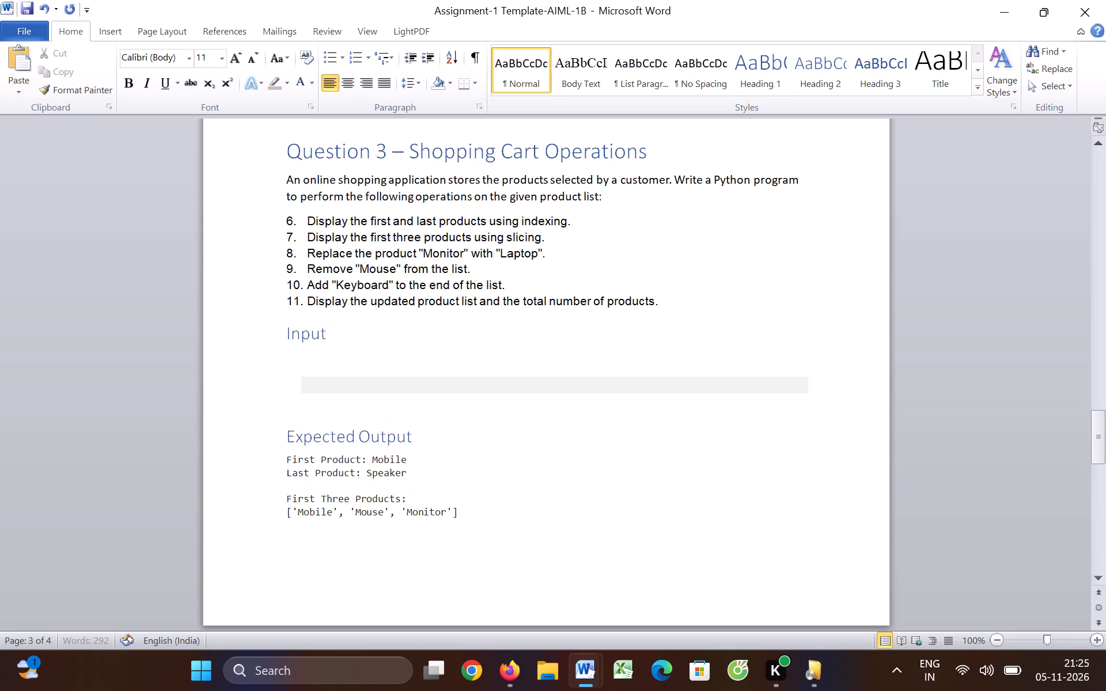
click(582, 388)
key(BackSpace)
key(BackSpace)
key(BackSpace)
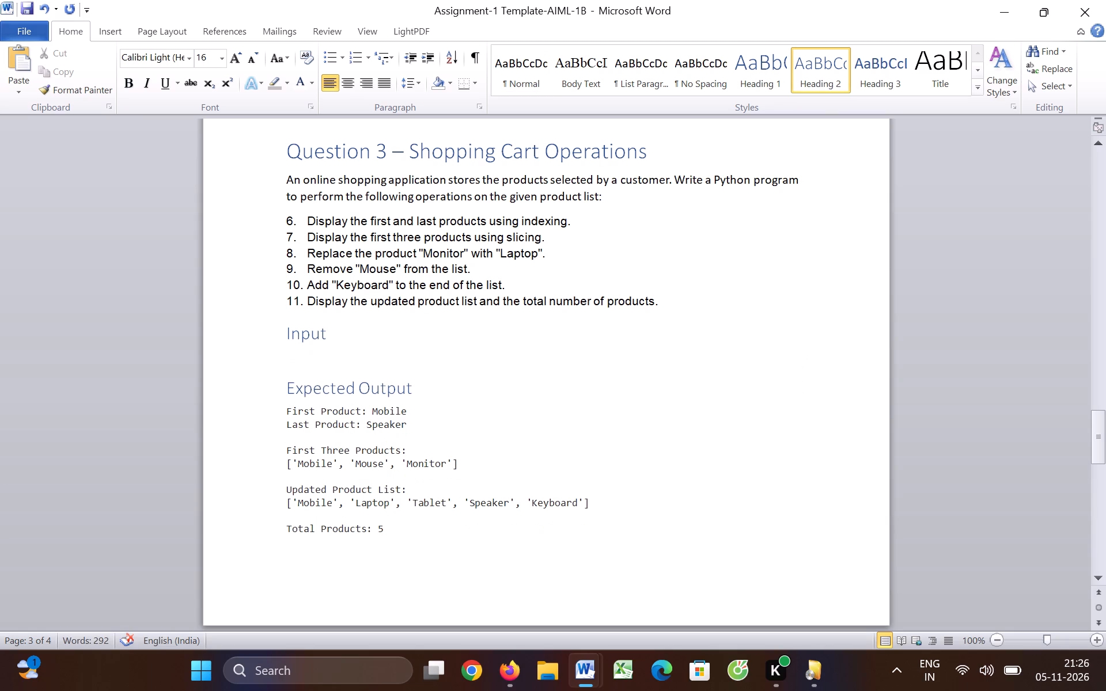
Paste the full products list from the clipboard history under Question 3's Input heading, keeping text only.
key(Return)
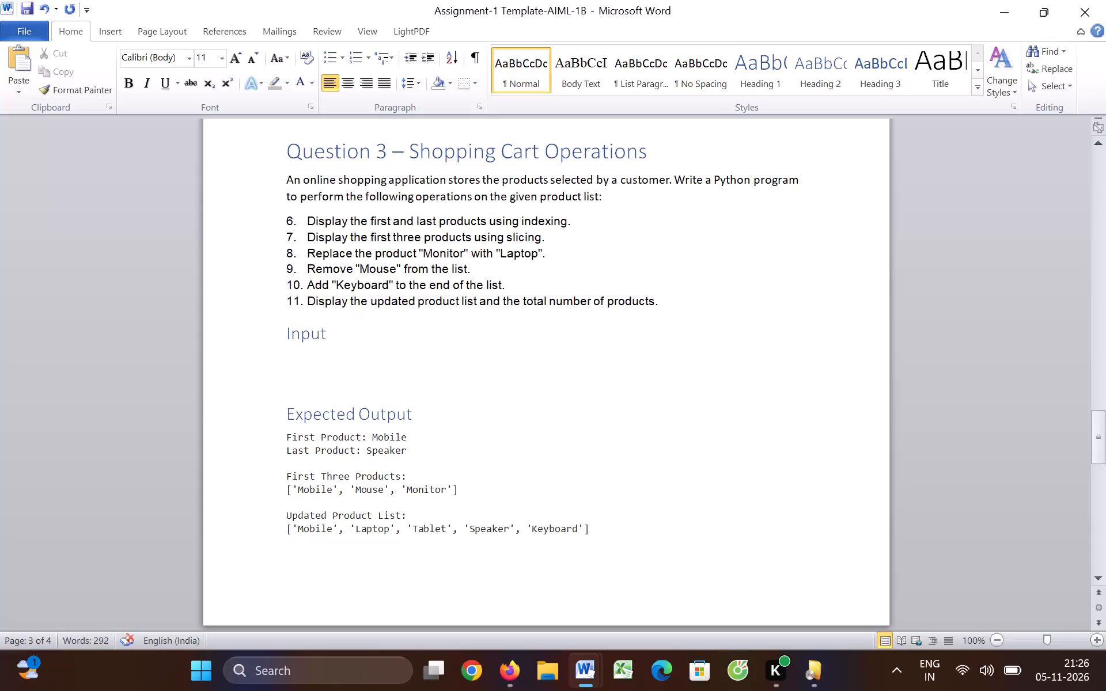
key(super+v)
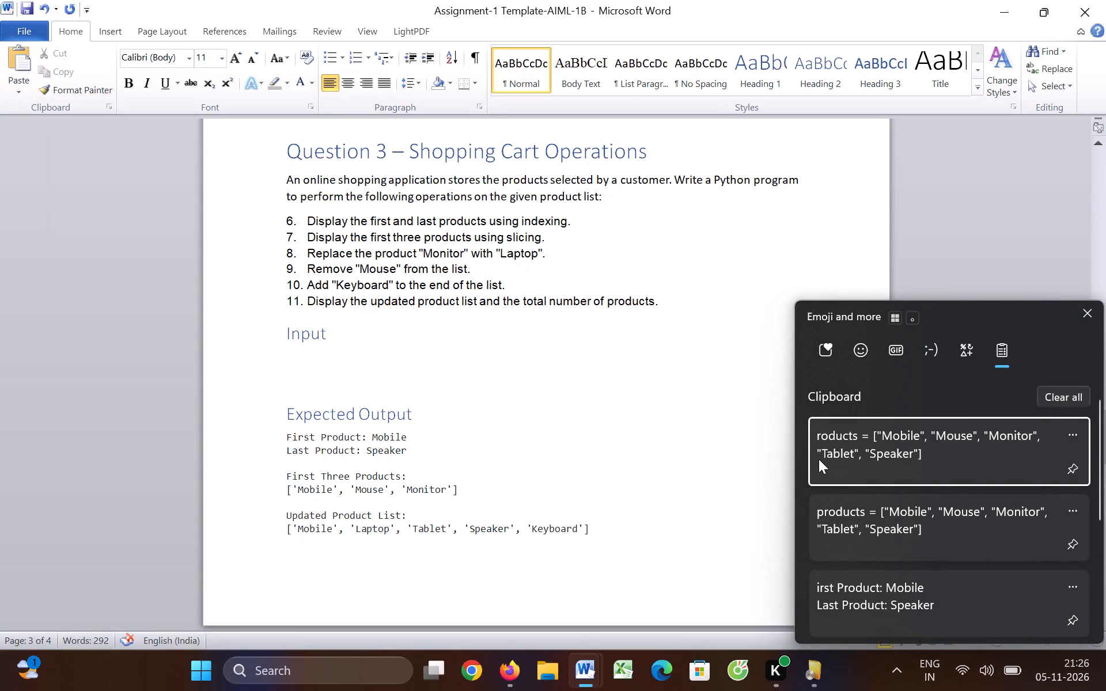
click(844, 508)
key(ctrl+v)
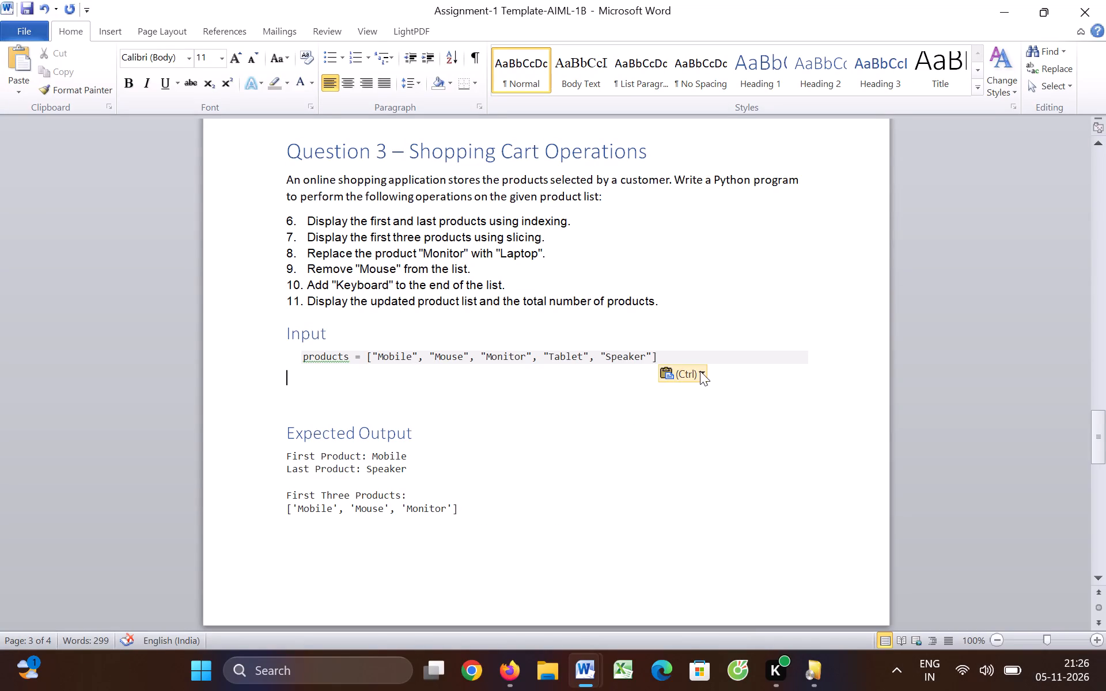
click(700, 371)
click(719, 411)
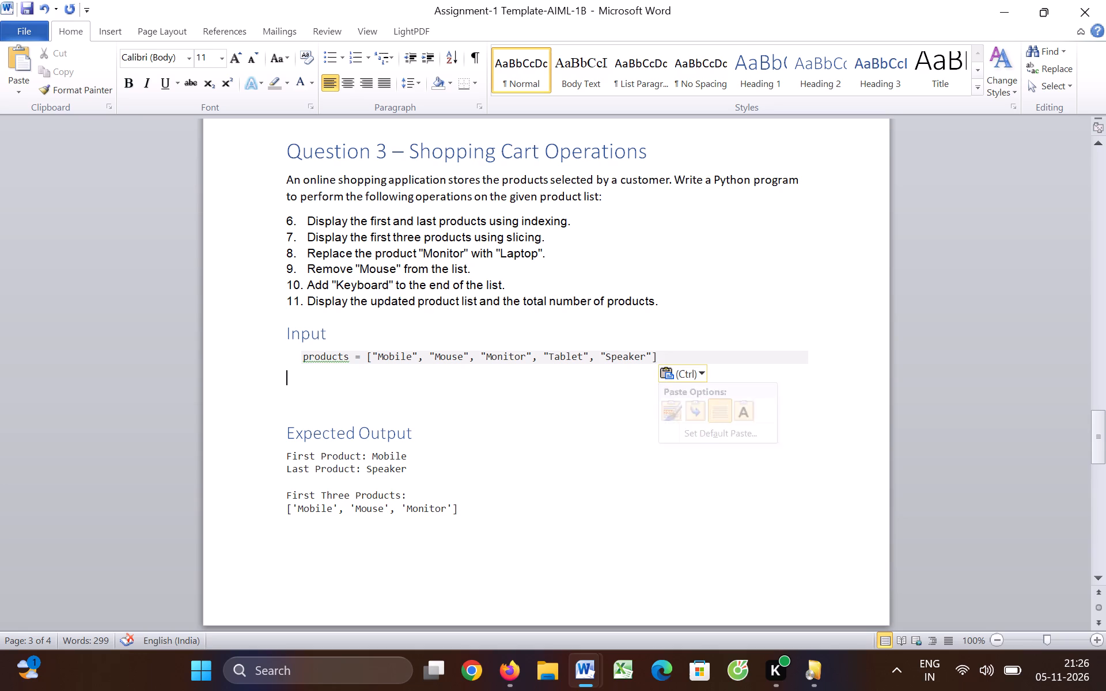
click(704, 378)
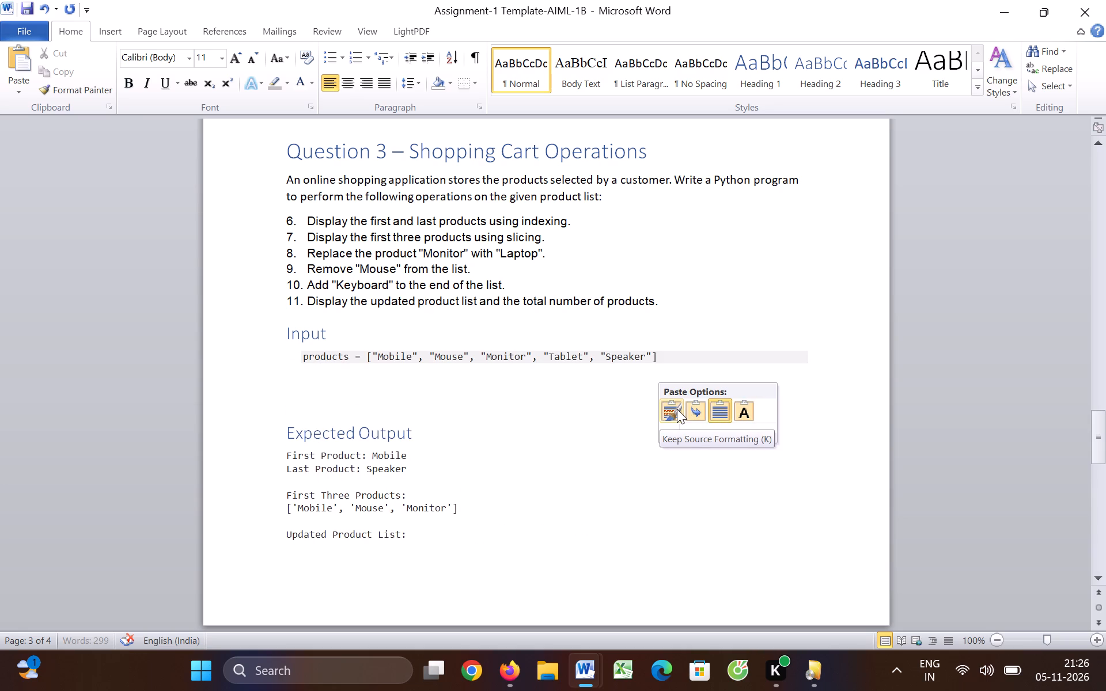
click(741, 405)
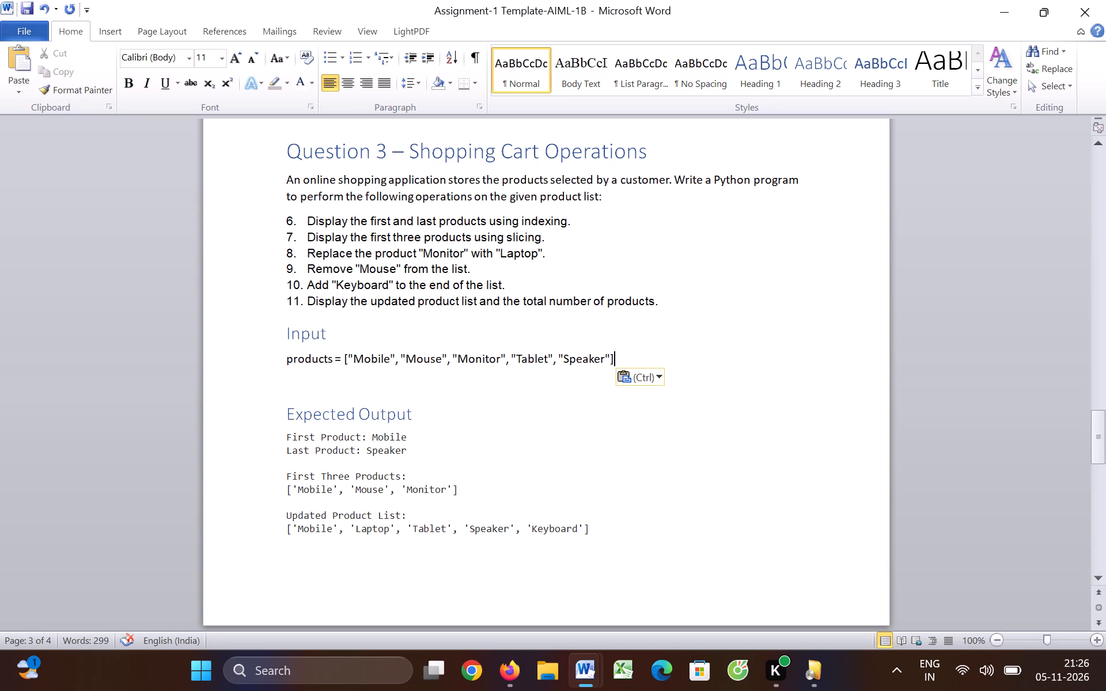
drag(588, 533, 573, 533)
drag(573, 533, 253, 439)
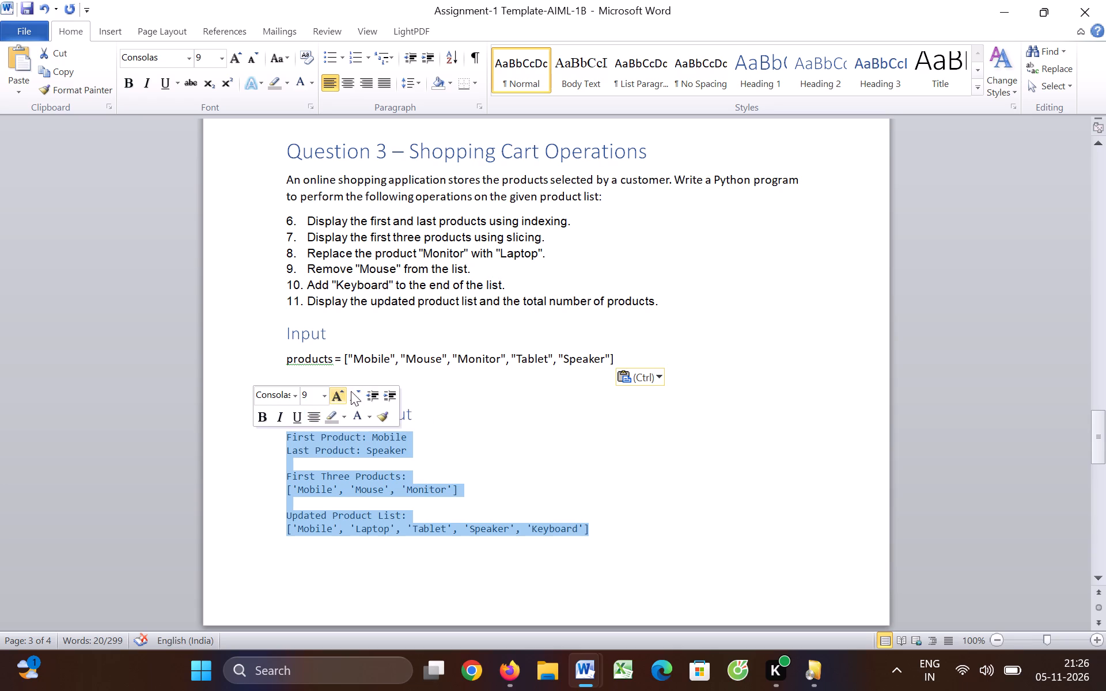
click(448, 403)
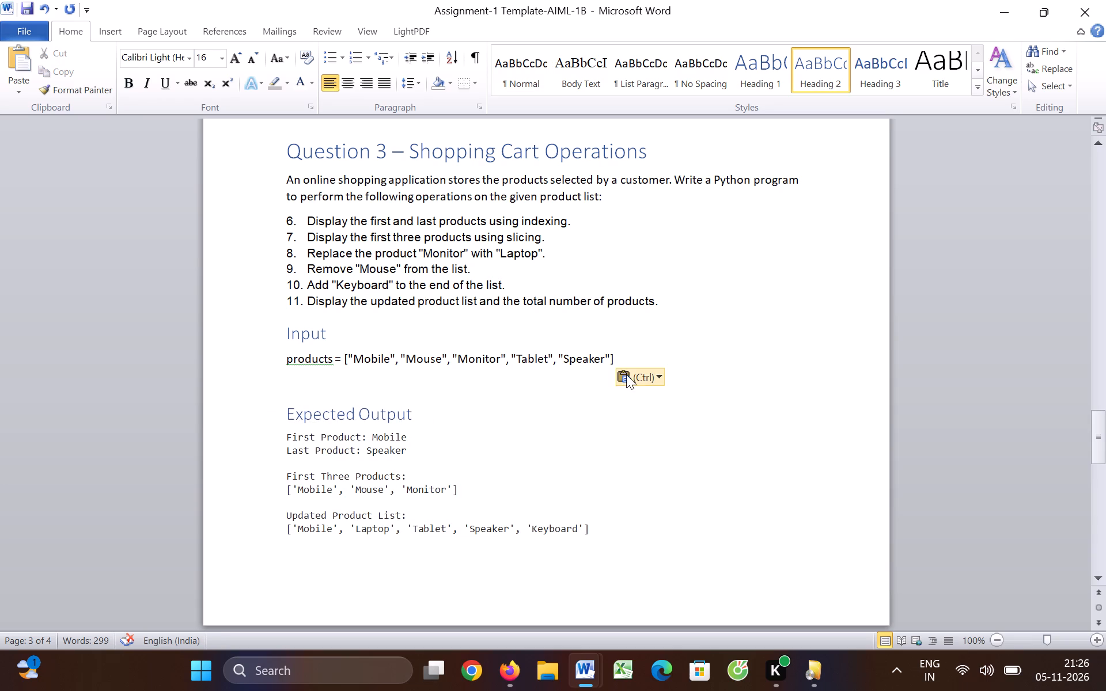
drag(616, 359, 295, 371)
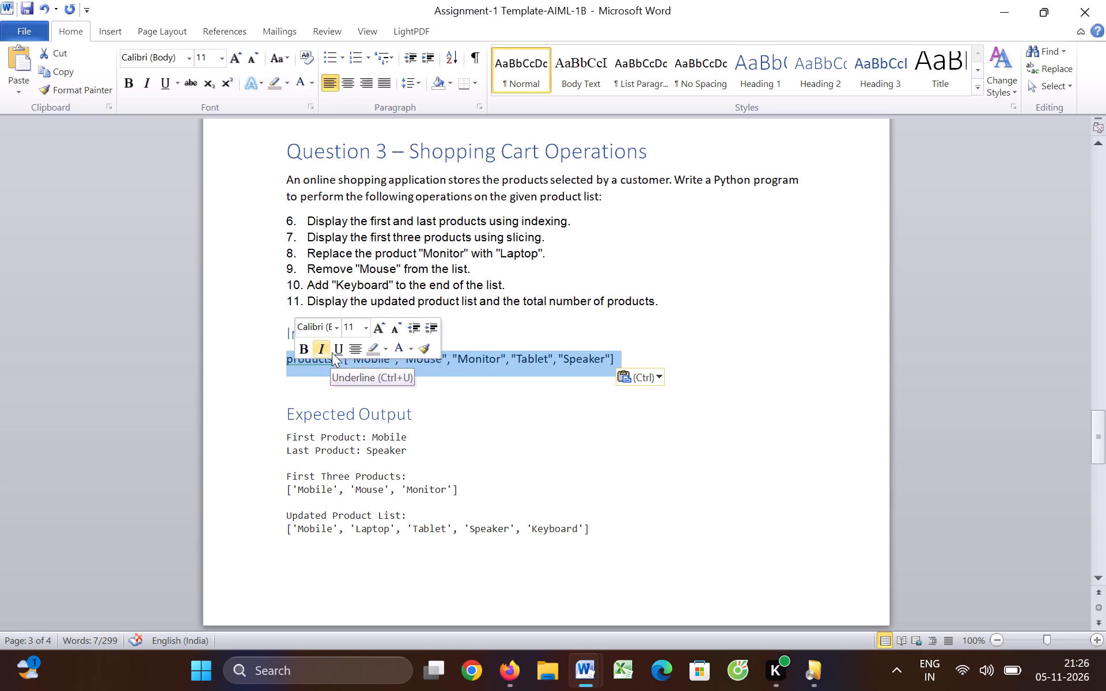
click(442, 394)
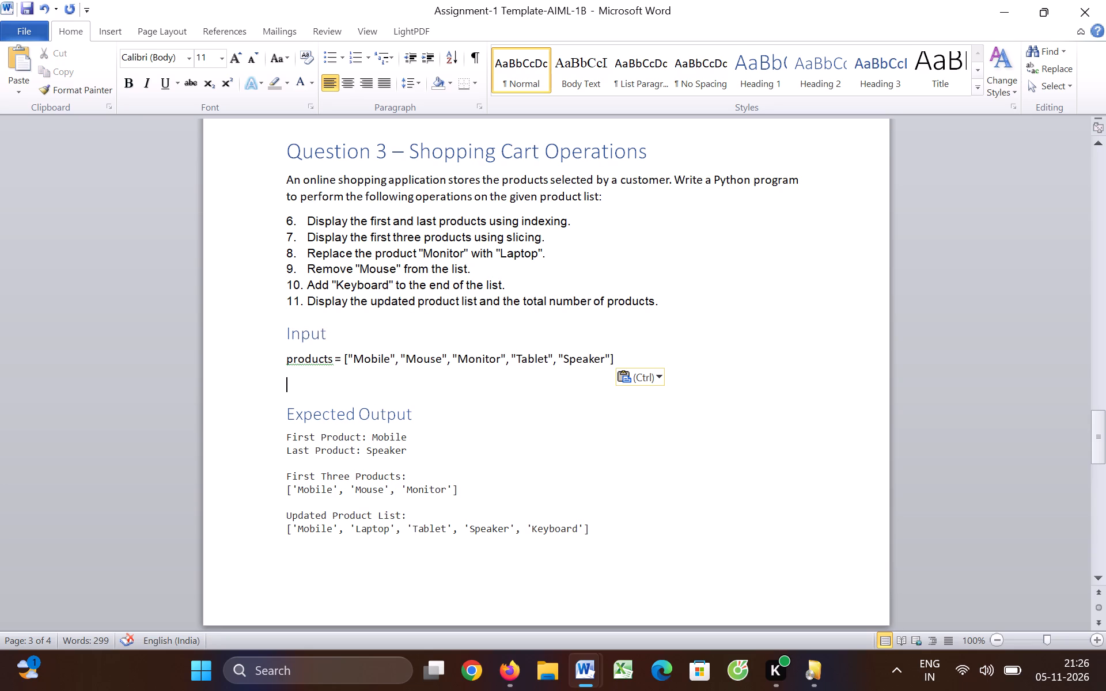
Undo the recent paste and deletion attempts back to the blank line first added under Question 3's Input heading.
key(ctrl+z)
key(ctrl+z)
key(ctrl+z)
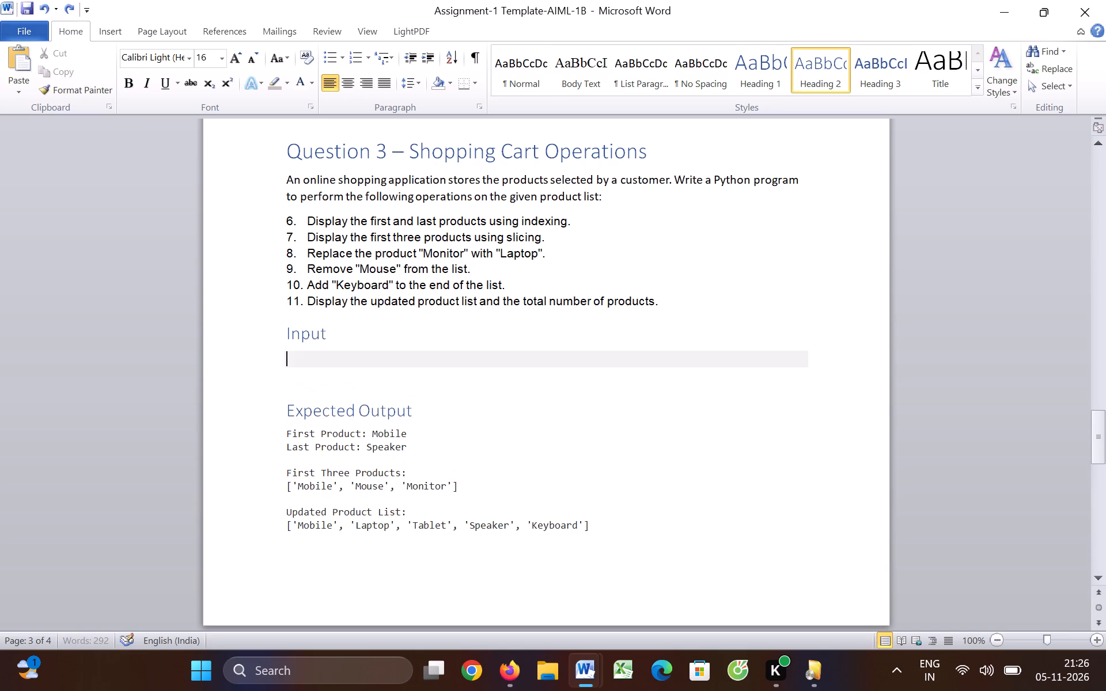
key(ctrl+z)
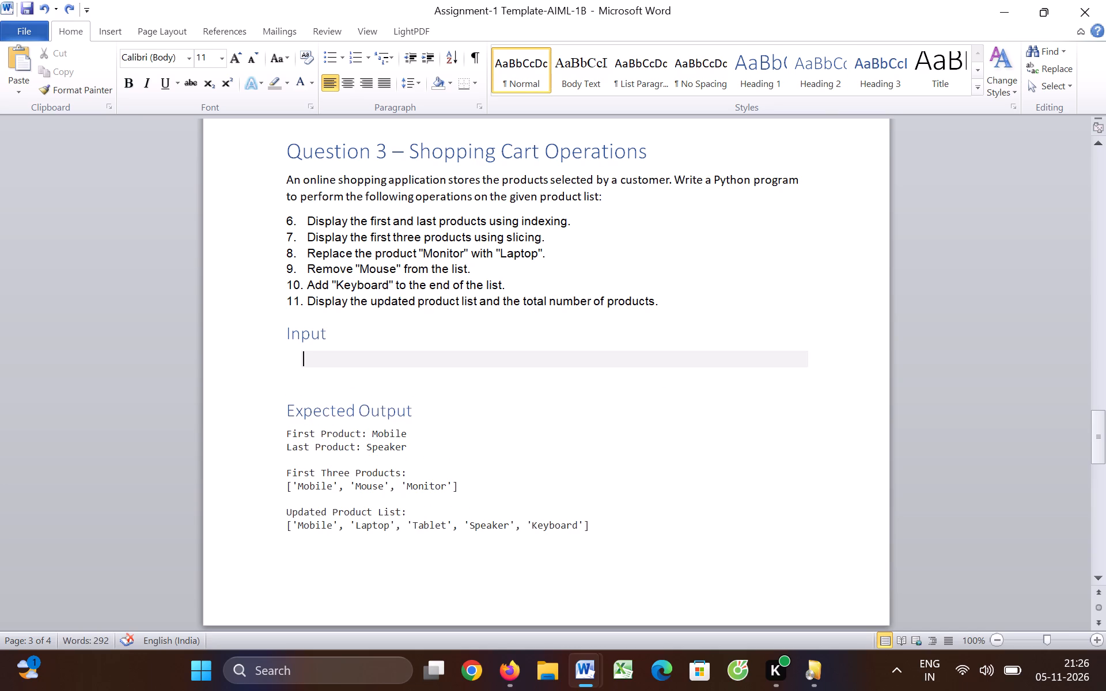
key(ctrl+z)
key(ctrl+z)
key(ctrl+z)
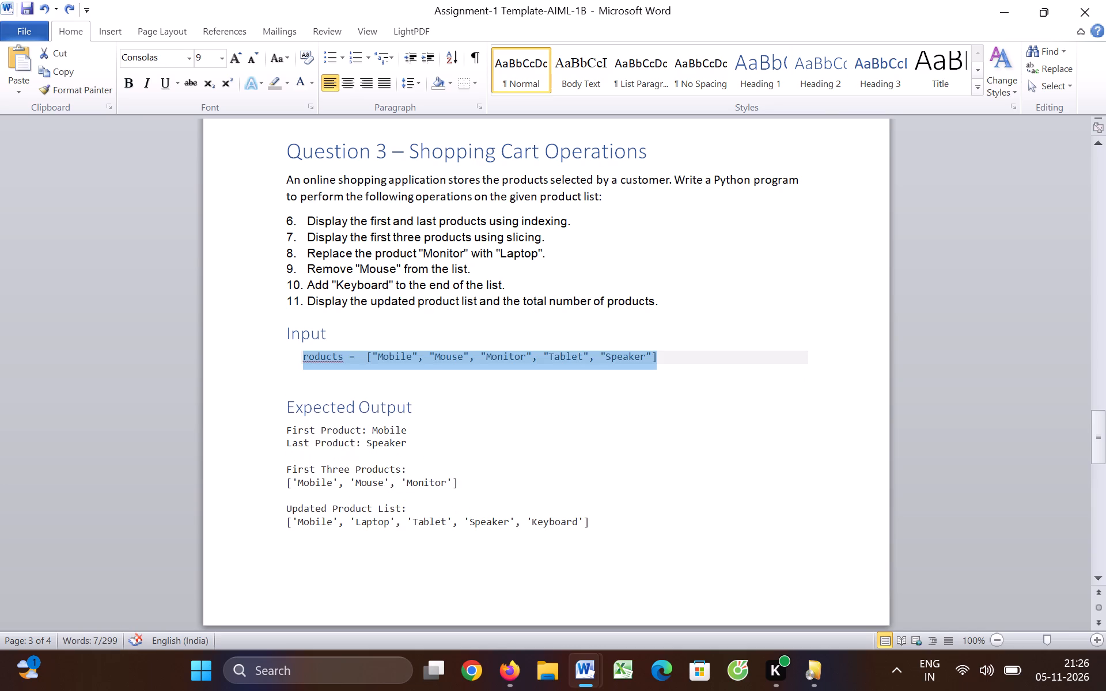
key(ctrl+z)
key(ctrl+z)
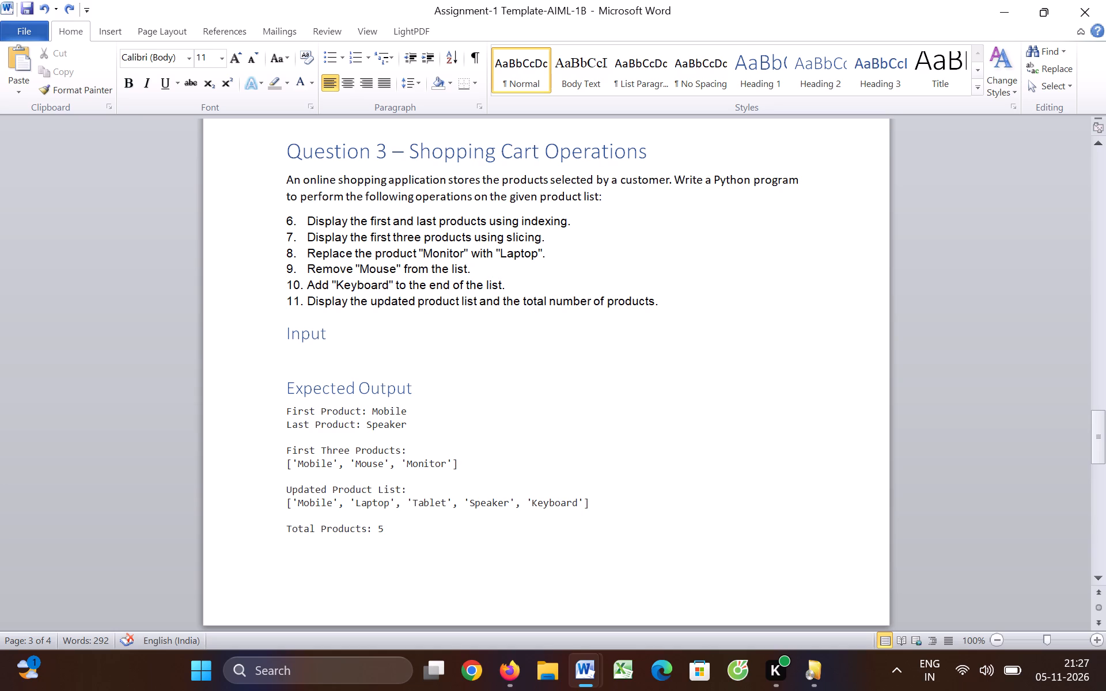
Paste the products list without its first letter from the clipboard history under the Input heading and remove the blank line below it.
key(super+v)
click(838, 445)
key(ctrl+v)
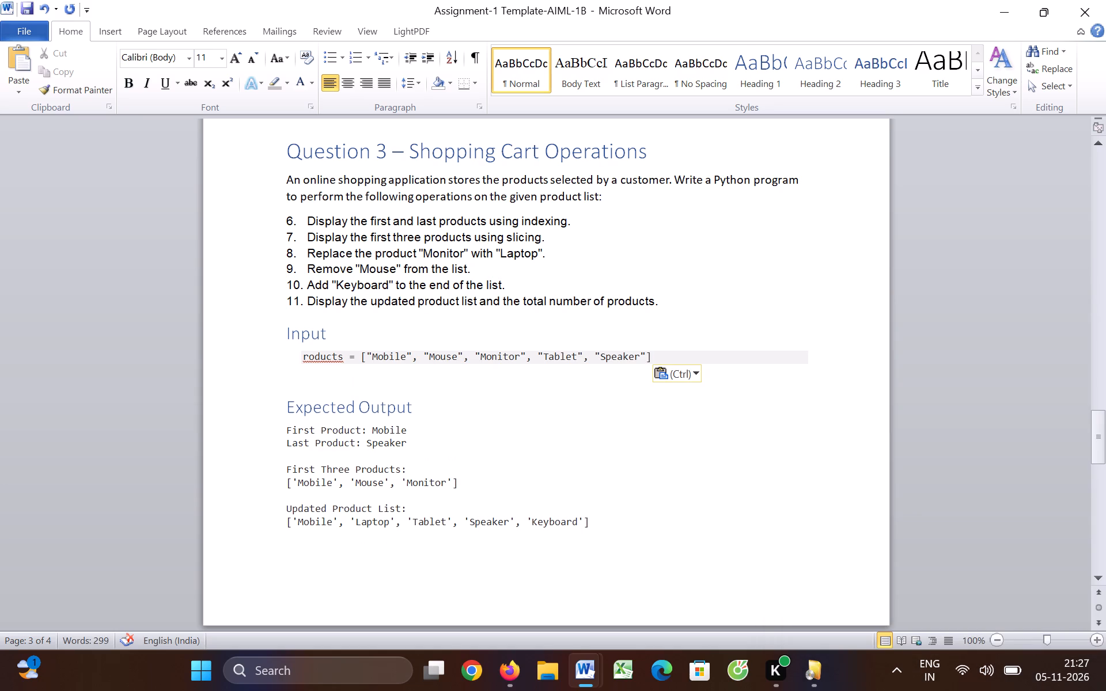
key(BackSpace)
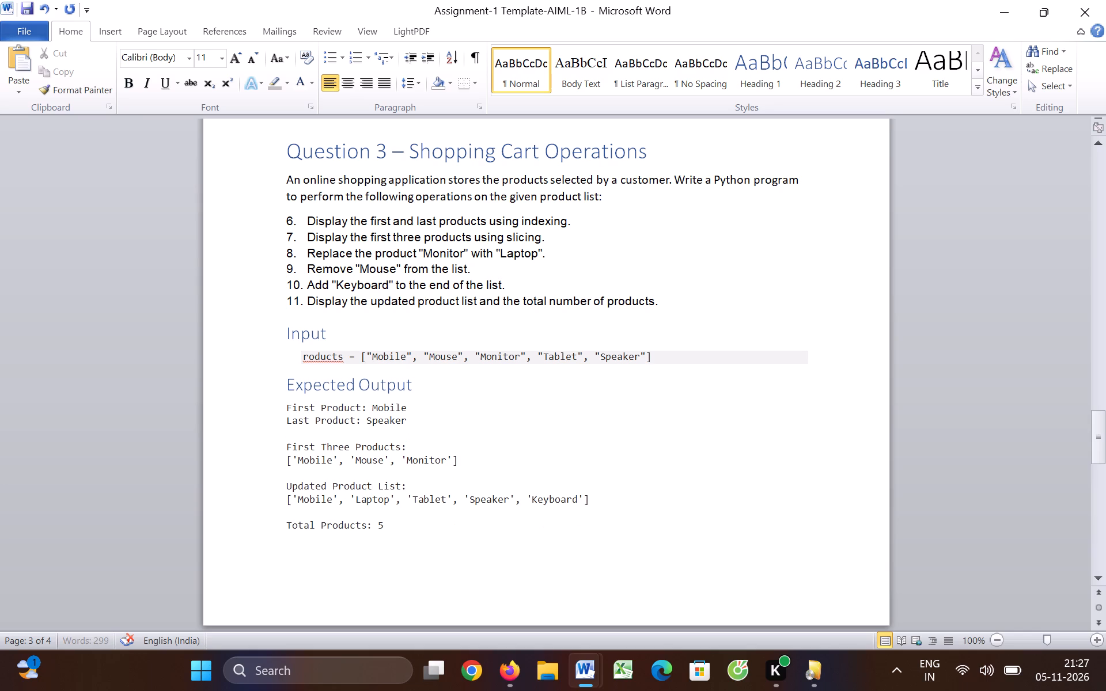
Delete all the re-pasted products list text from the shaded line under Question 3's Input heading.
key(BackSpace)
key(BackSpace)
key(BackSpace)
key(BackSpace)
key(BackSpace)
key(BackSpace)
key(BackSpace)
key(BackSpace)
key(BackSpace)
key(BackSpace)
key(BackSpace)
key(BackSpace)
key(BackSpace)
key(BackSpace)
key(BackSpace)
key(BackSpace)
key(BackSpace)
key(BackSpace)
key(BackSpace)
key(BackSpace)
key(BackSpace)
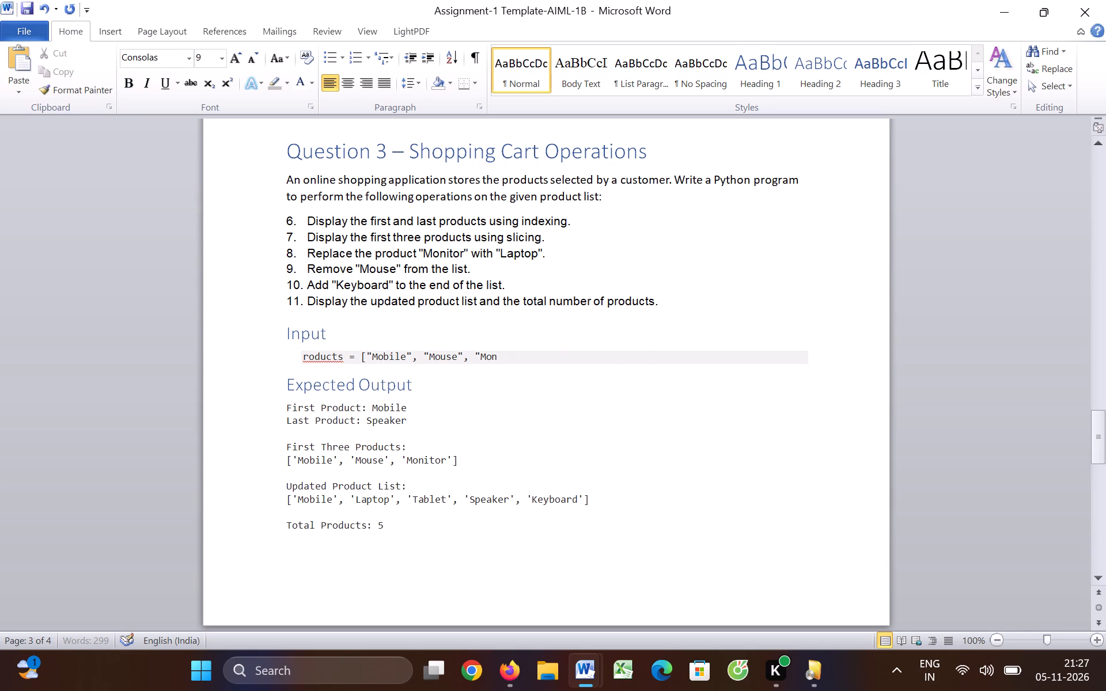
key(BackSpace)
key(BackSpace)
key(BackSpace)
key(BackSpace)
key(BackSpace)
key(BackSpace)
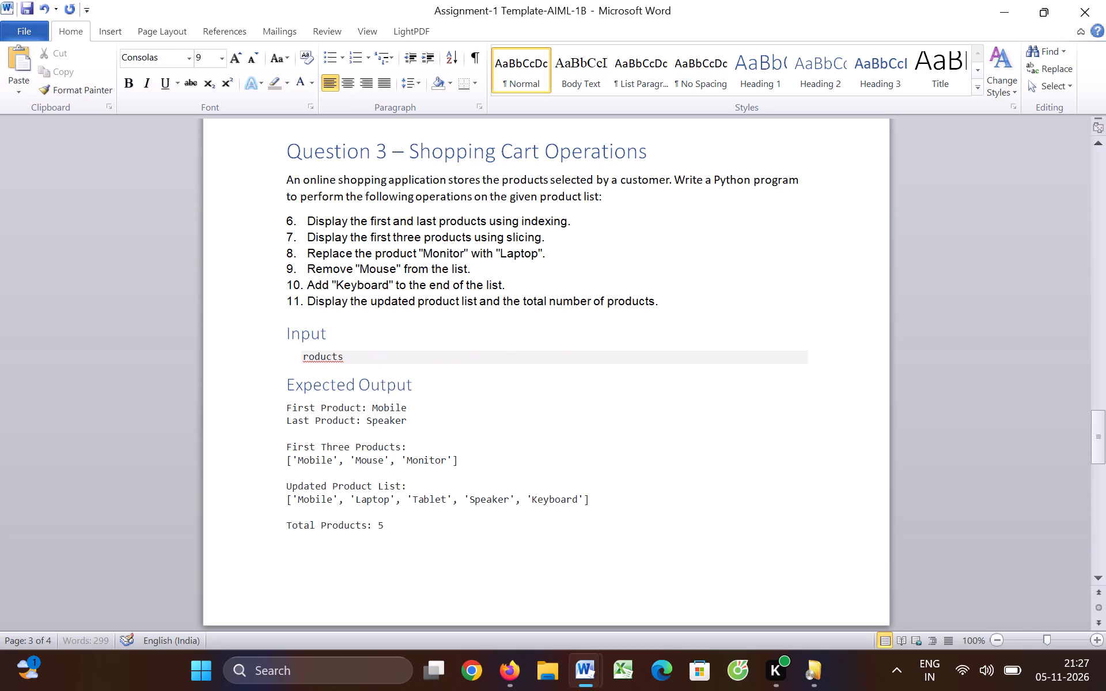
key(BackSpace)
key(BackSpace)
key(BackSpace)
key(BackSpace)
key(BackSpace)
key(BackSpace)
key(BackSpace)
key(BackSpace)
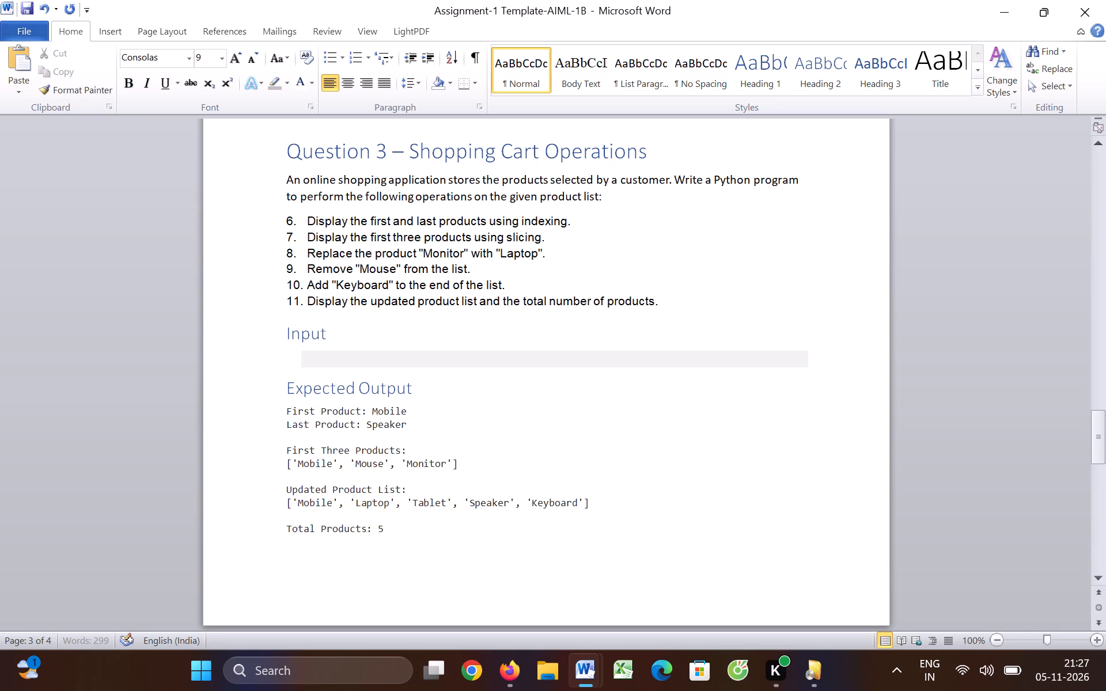
Replace the shaded blank line under Question 3's Input heading with the full products list from the clipboard history, keeping text only.
key(BackSpace)
key(Return)
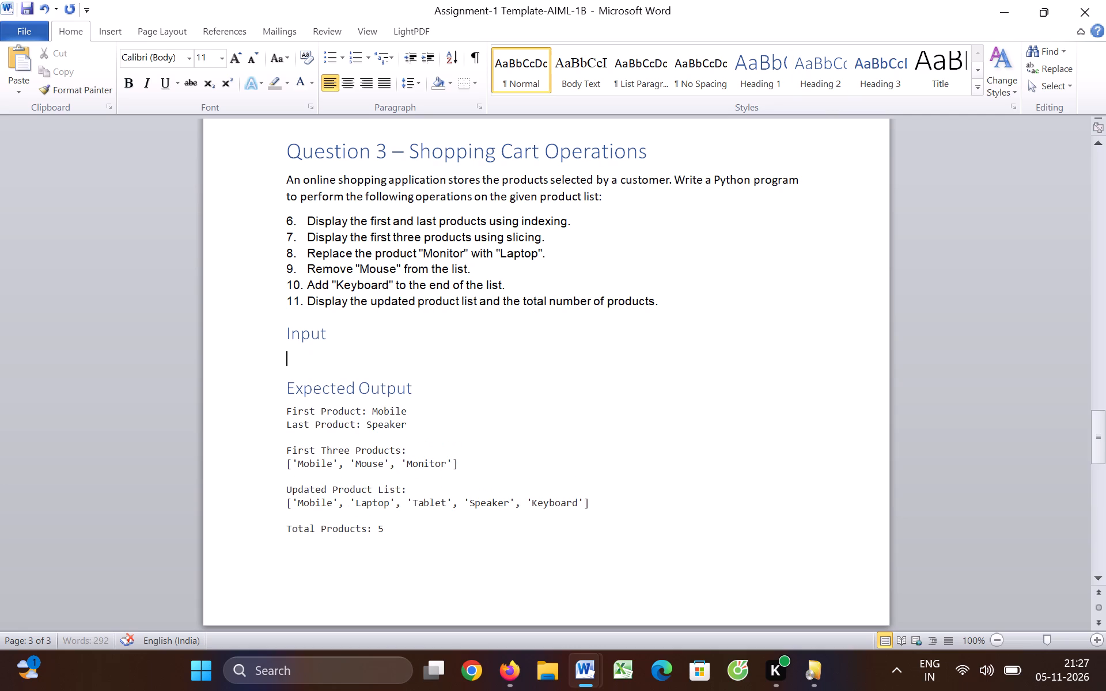
key(super+v)
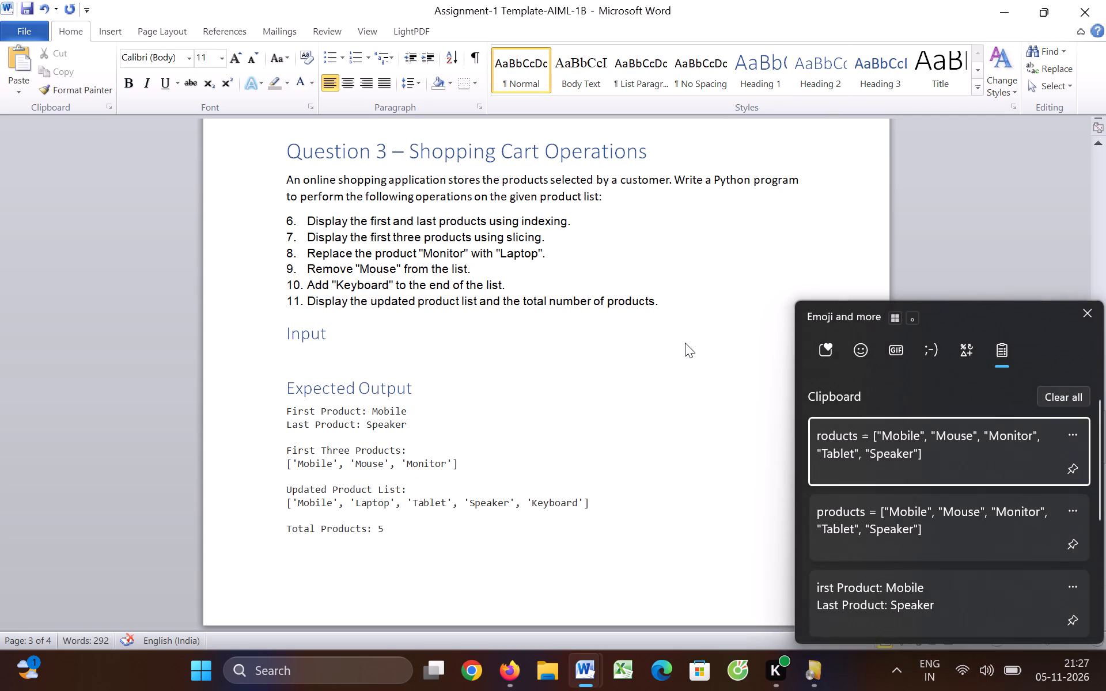
click(836, 517)
key(ctrl+v)
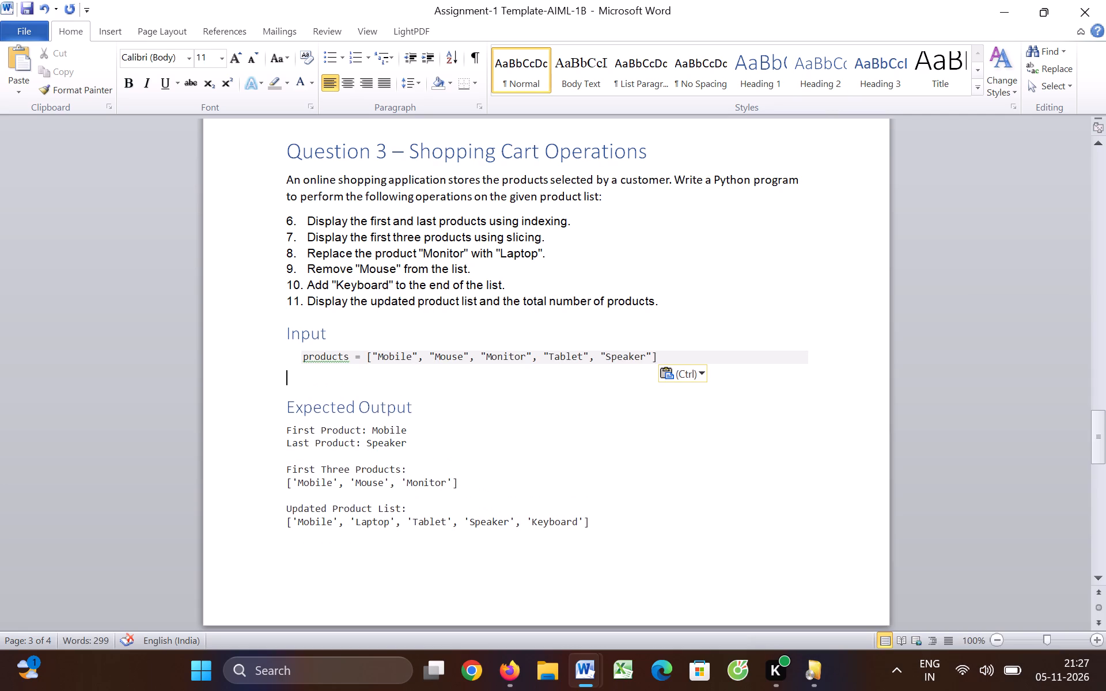
click(702, 377)
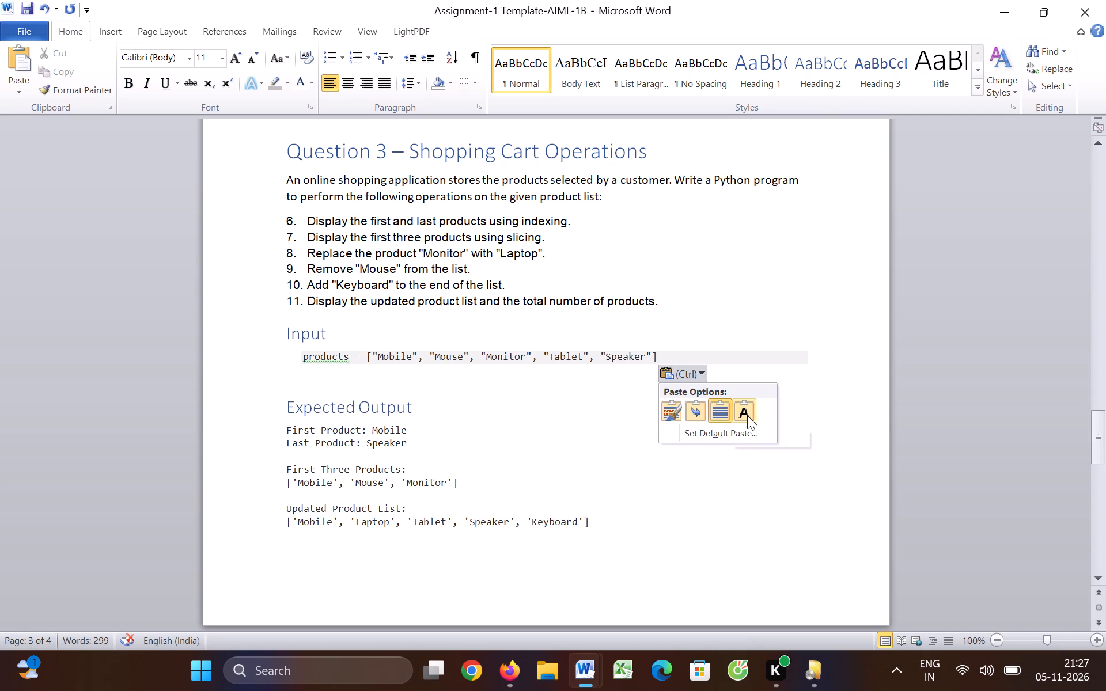
click(747, 415)
click(747, 415)
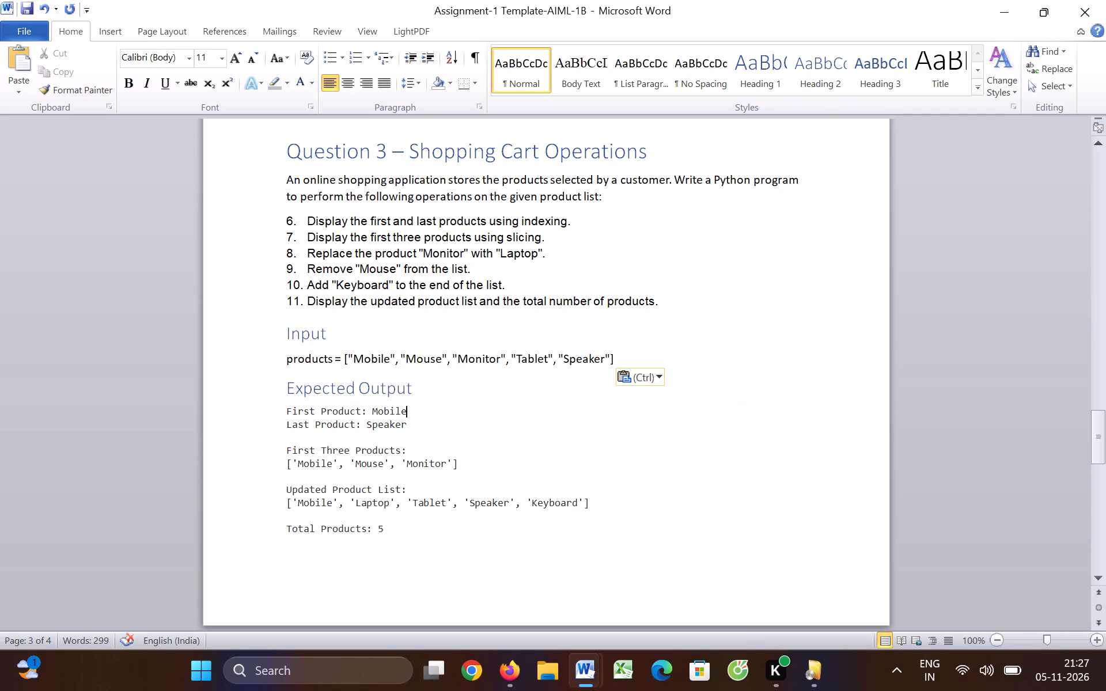
Cut and re-paste all of Question 3's expected output text, from First Product to Total Products, keeping text only.
click(422, 534)
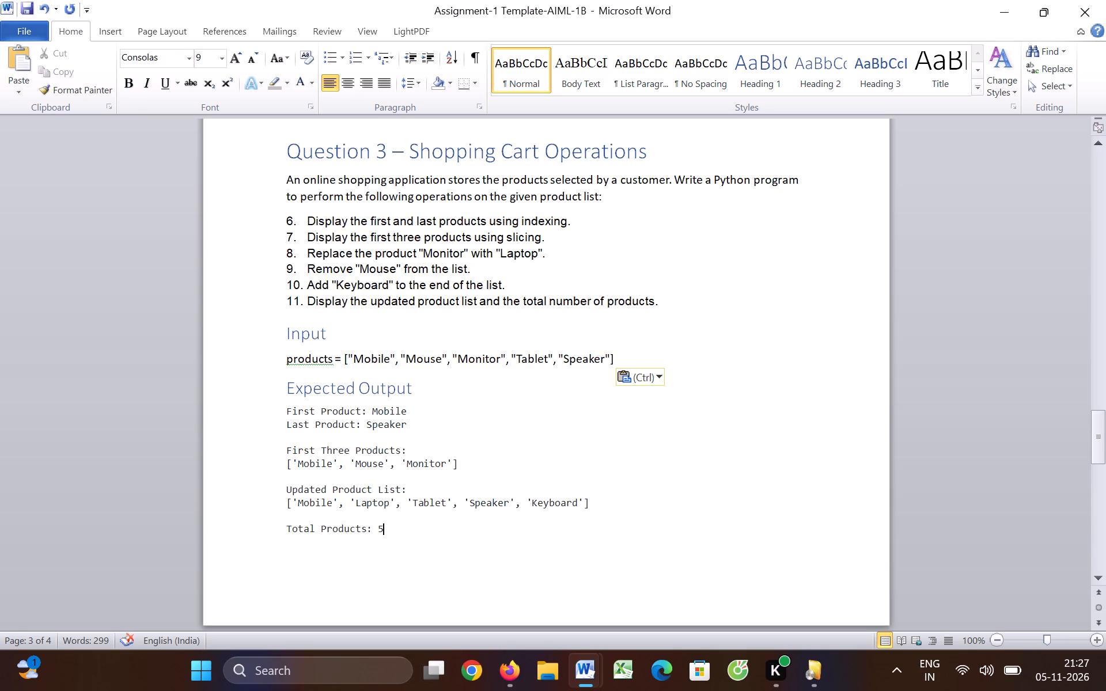
drag(422, 534, 289, 412)
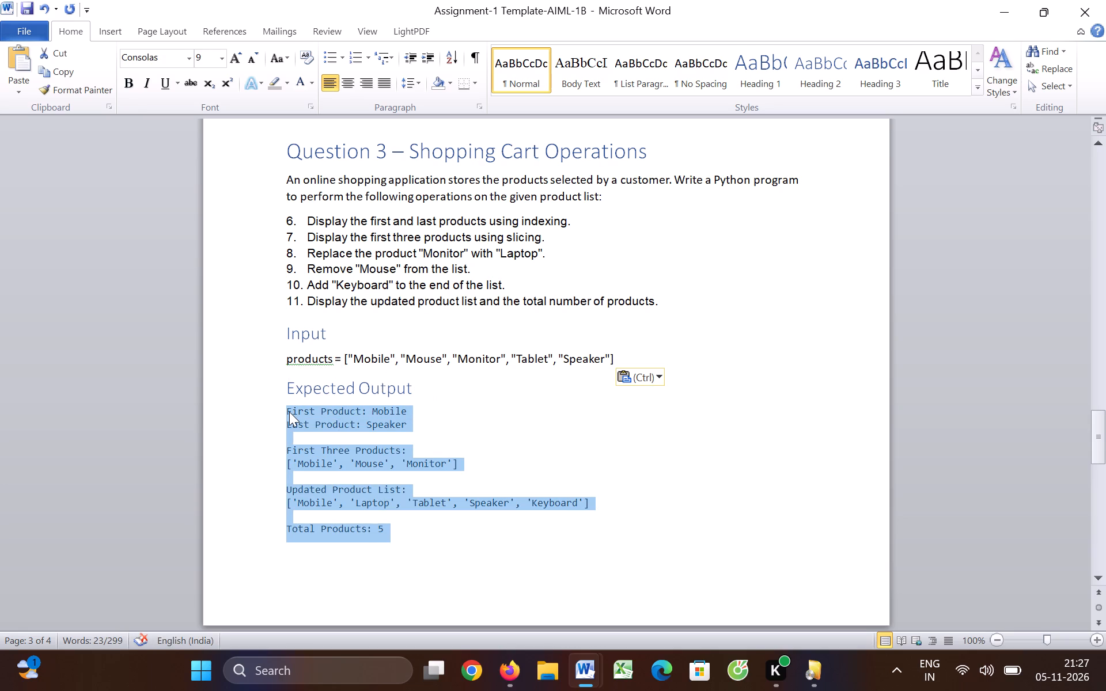
key(ctrl+c)
key(BackSpace)
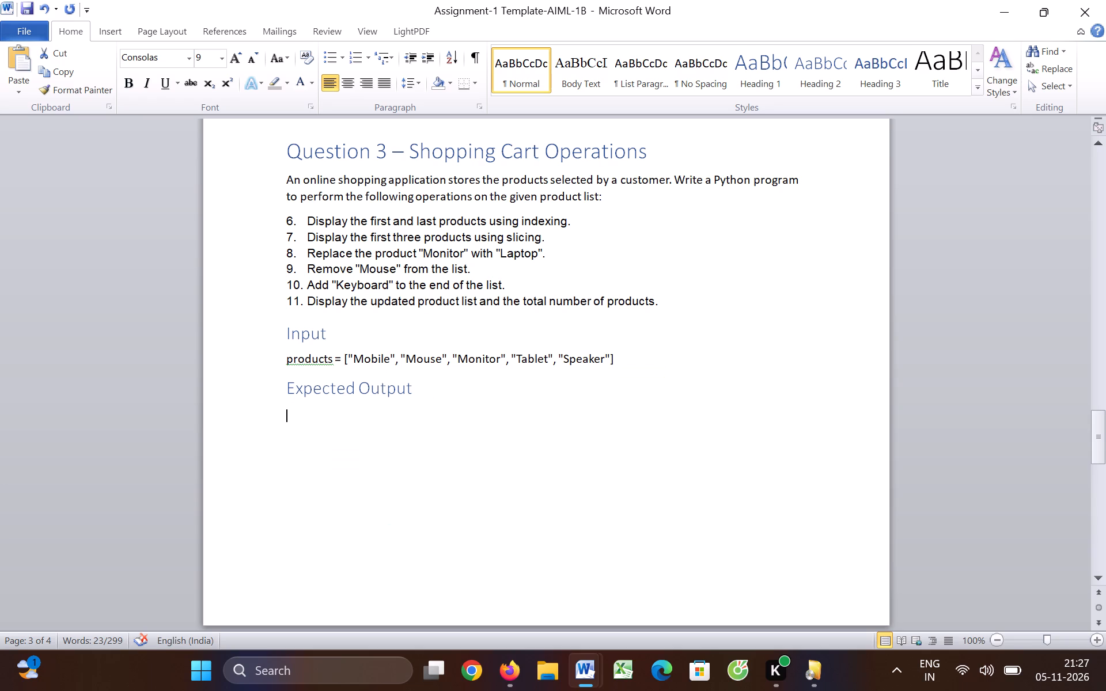
key(ctrl+v)
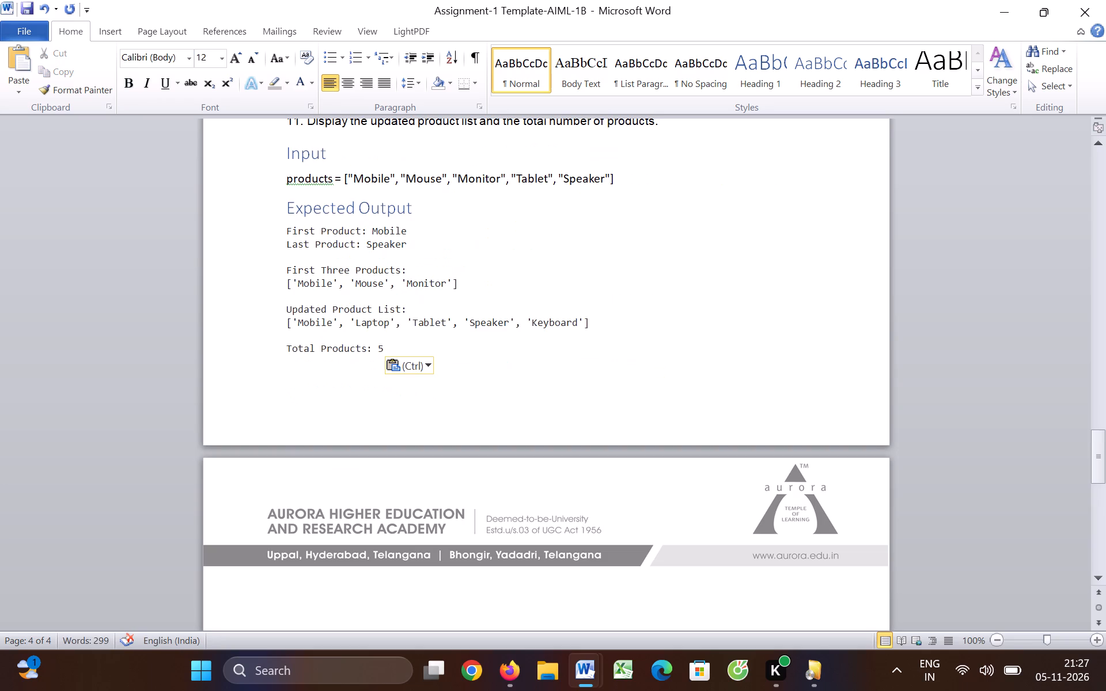
click(429, 368)
click(448, 408)
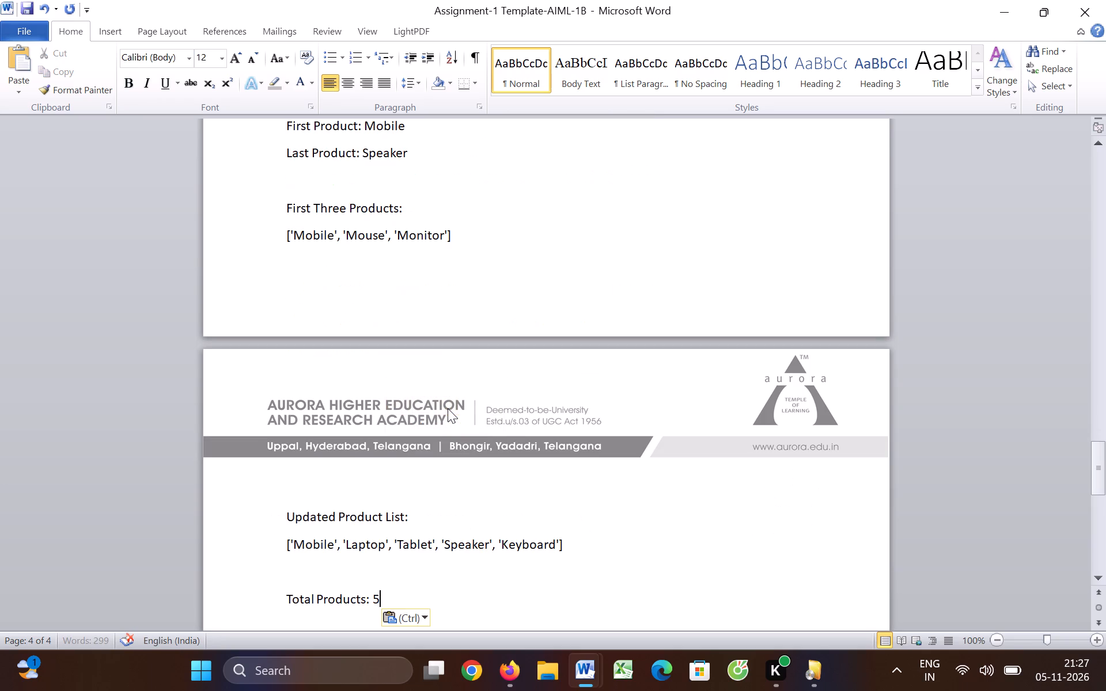
Replace Question 2's shaded Vowels and Consonants expected output lines with the same text pasted as text only.
scroll(448, 408, up, 1)
scroll(448, 408, down, 1)
scroll(448, 408, up, 1)
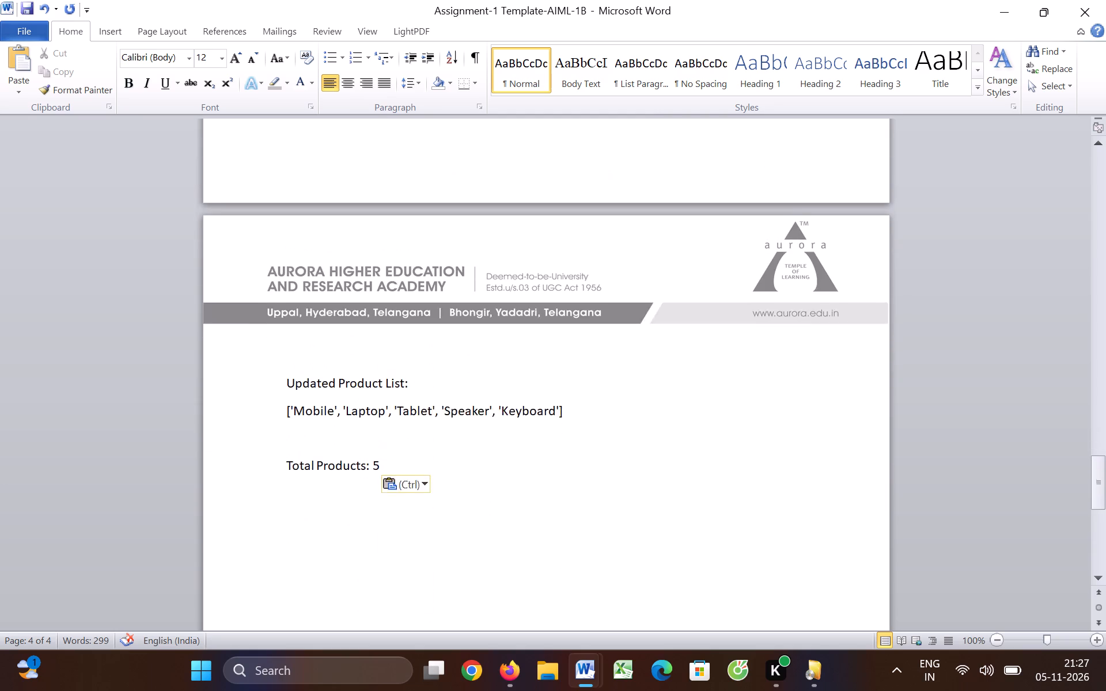
scroll(448, 408, up, 2)
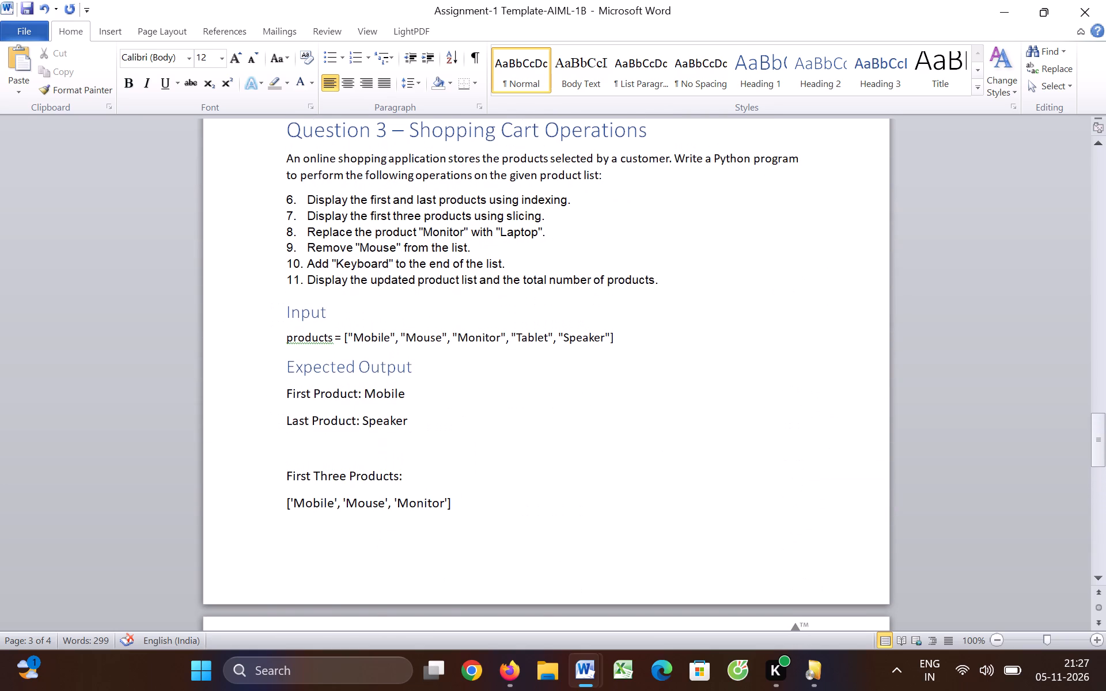
scroll(448, 408, down, 3)
scroll(448, 408, up, 1)
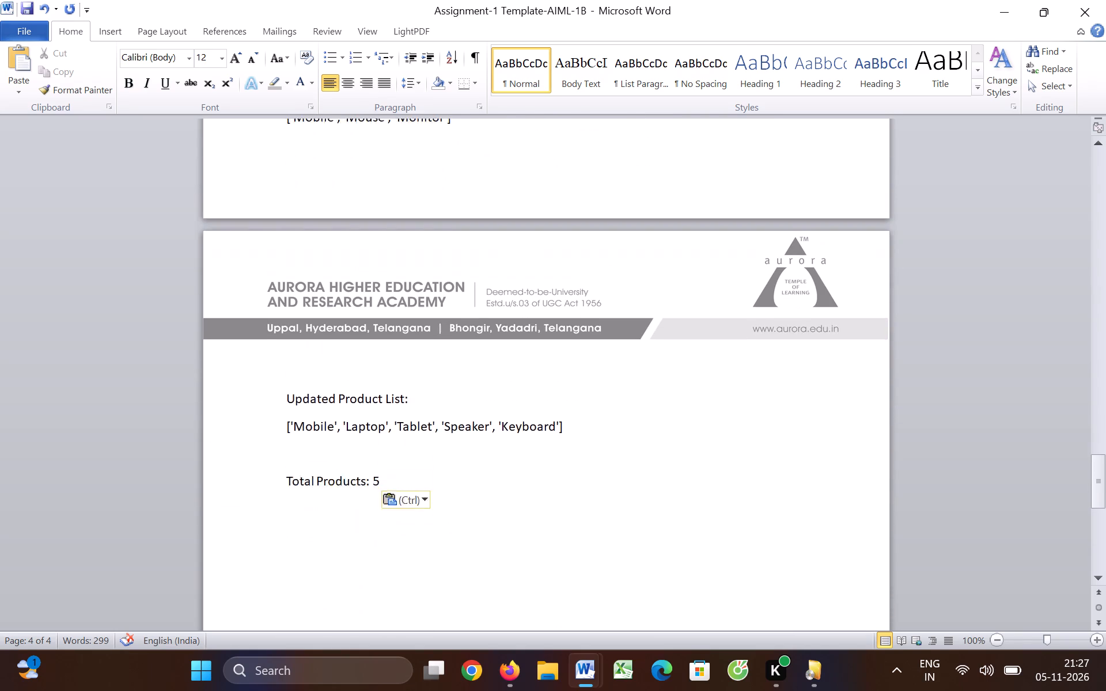
scroll(448, 408, up, 3)
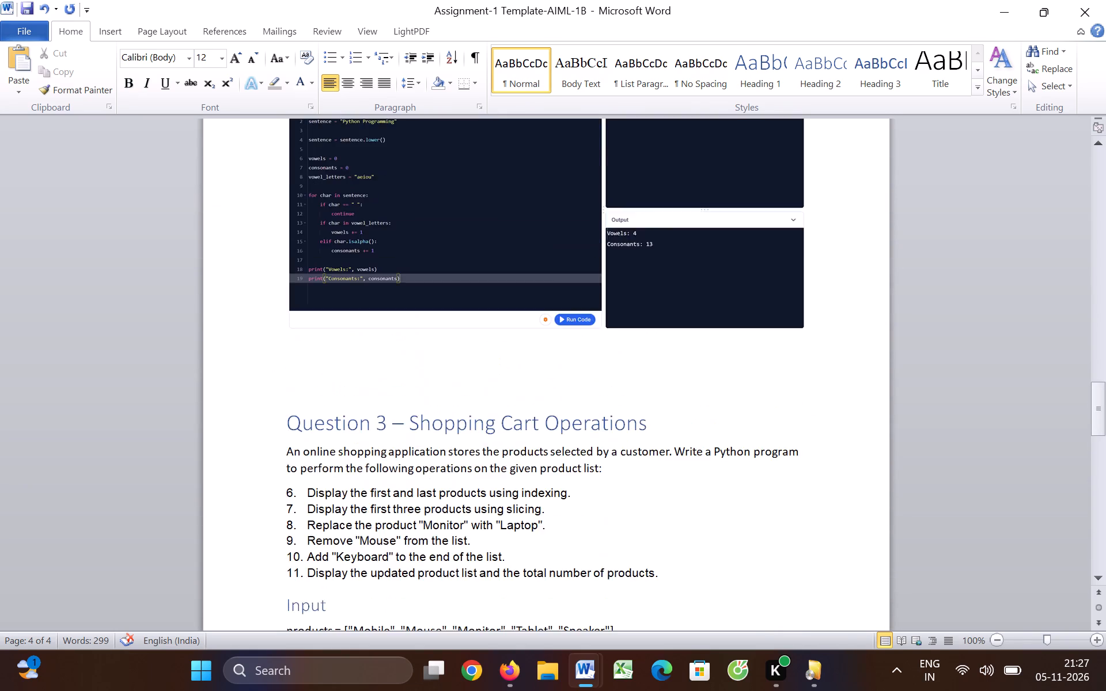
scroll(448, 408, up, 3)
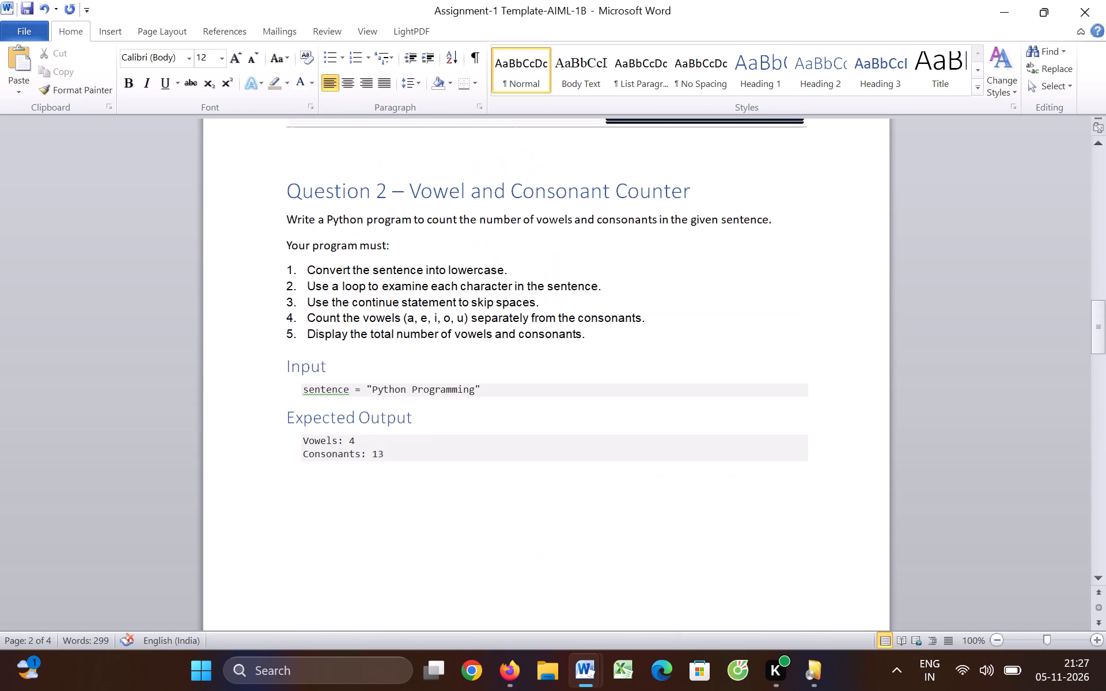
drag(403, 455, 349, 443)
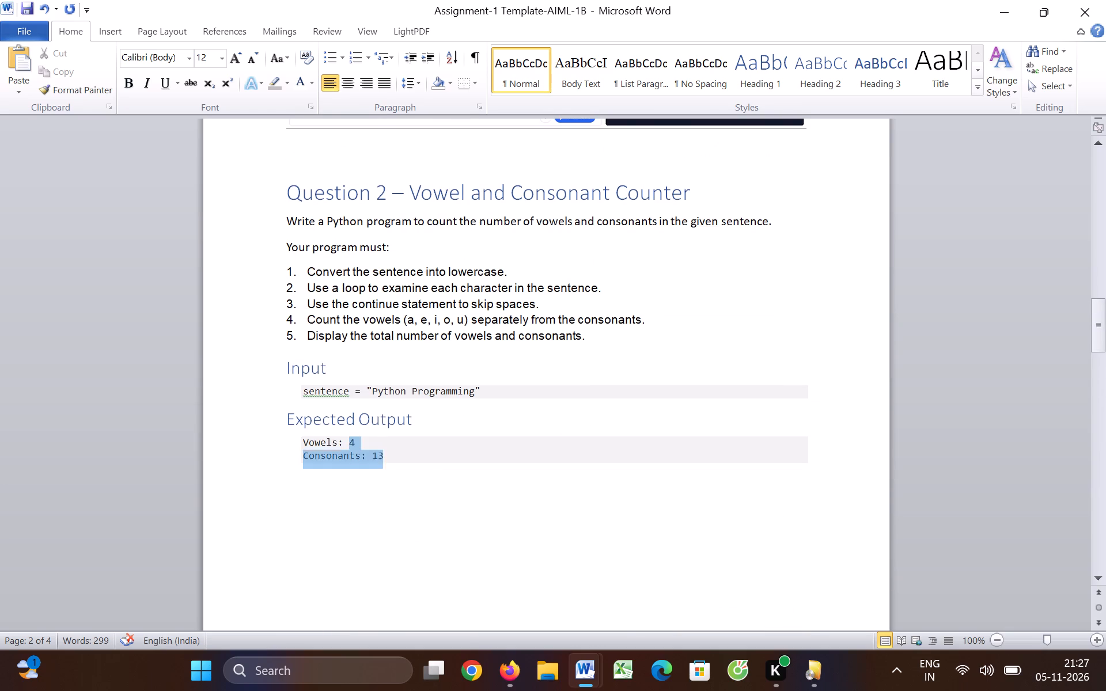
drag(349, 443, 311, 438)
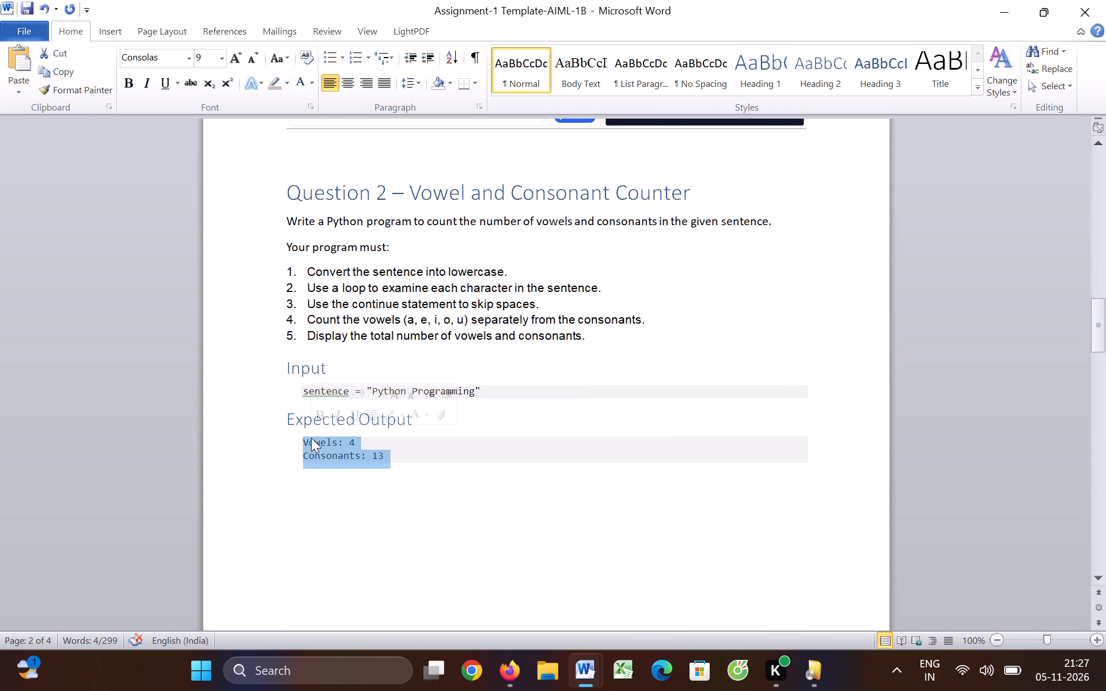
key(ctrl+c)
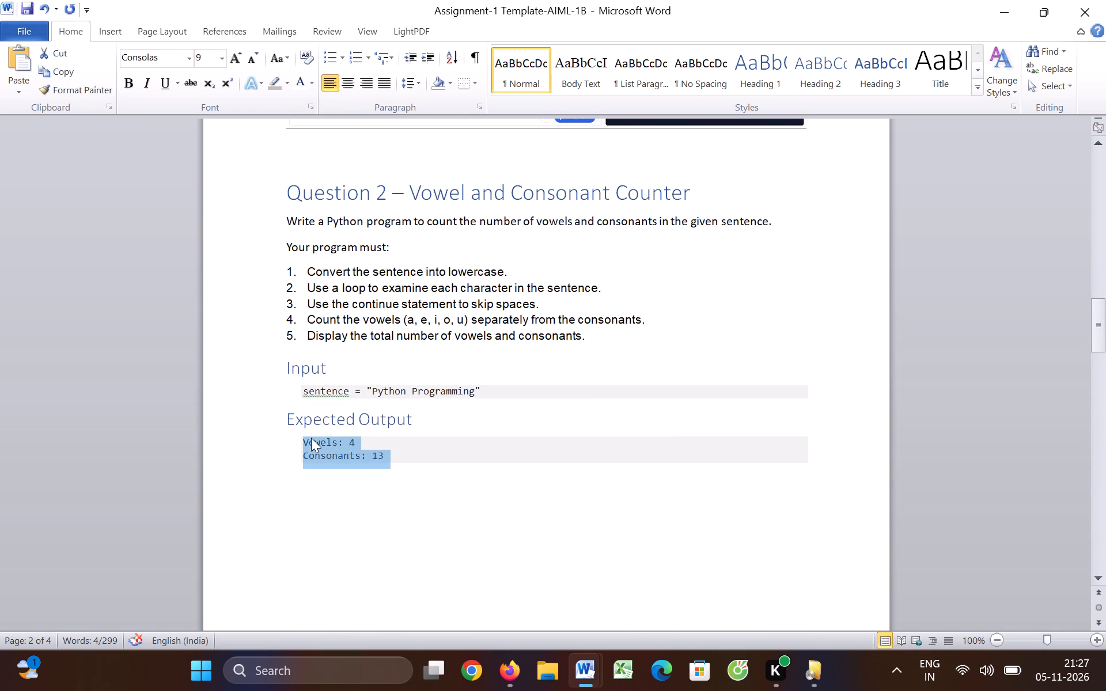
key(BackSpace)
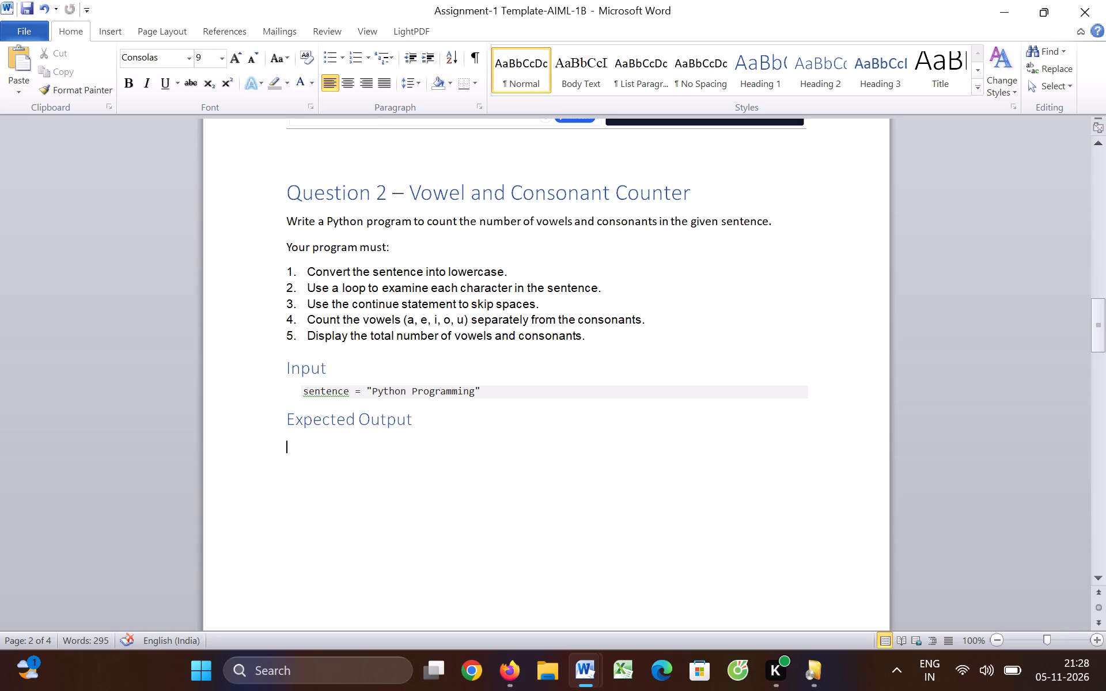
key(ctrl+v)
click(426, 478)
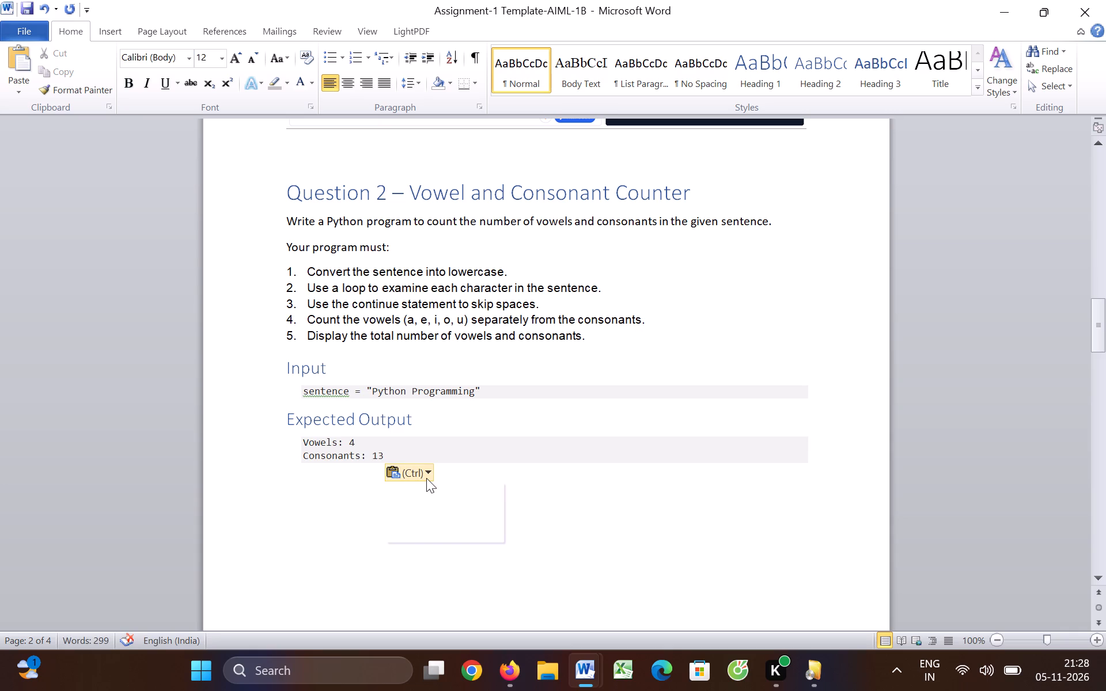
click(440, 506)
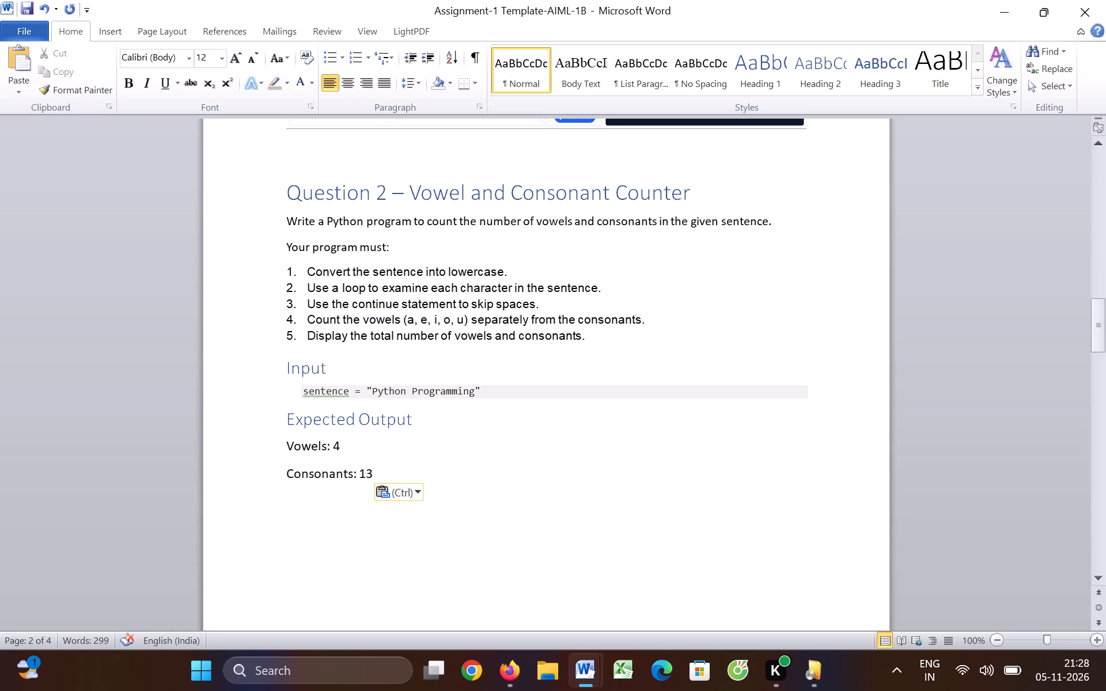
Replace Question 2's shaded input line, sentence = "Python Programming", with the same text pasted as text only on a new line under Input.
click(491, 453)
drag(495, 397, 297, 378)
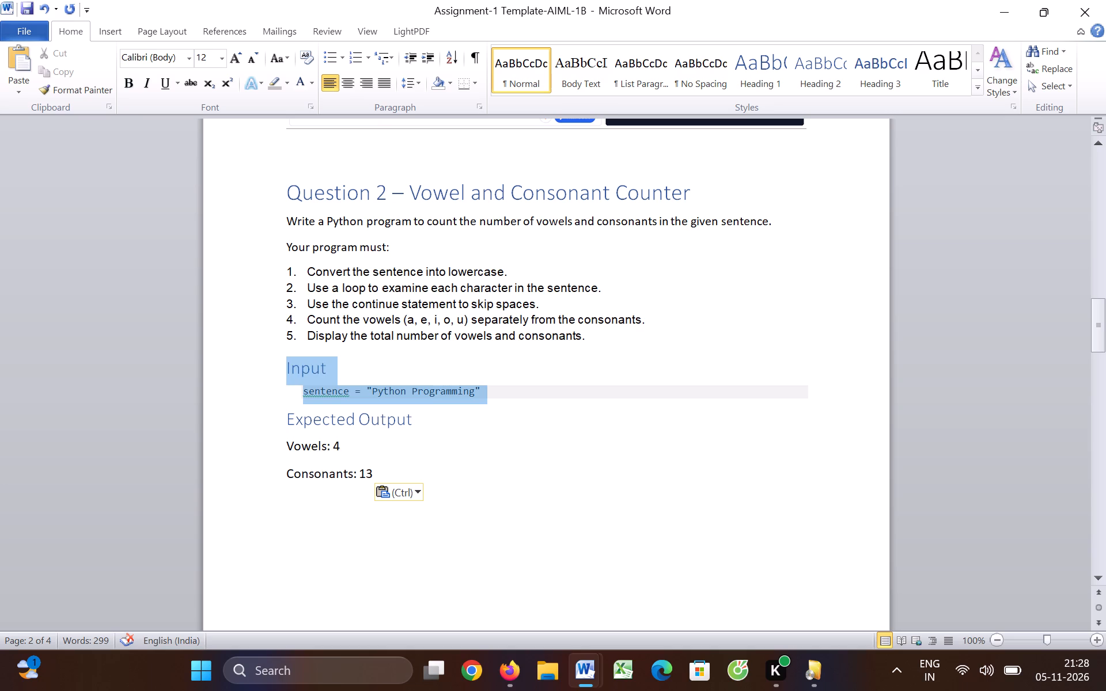
drag(297, 378, 301, 391)
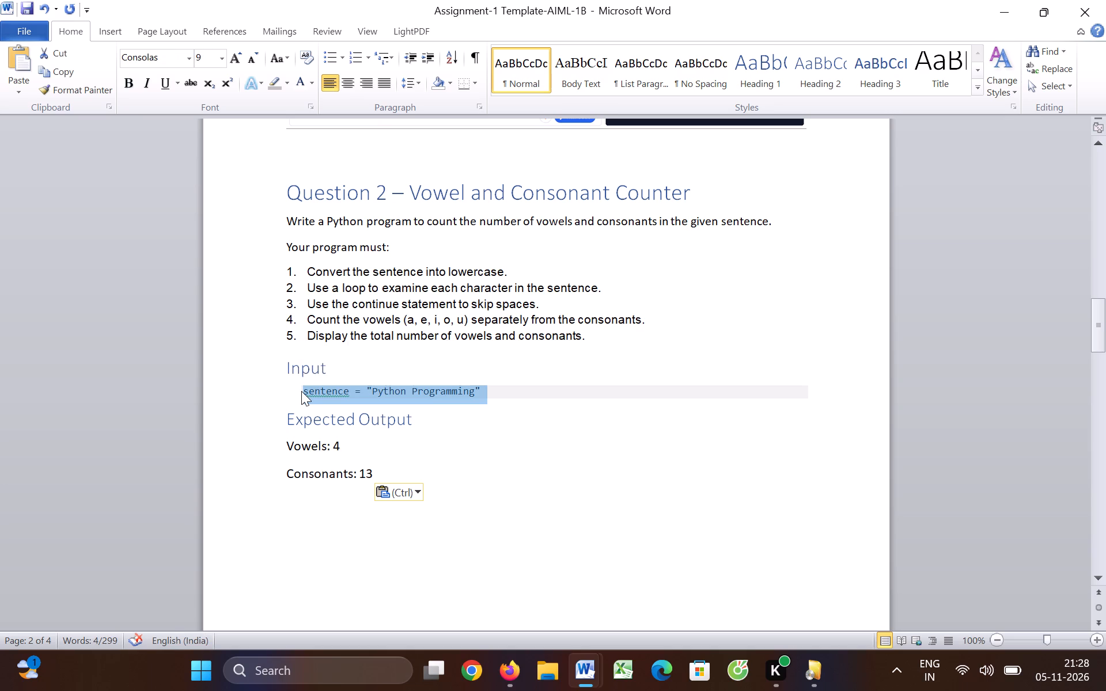
key(ctrl+c)
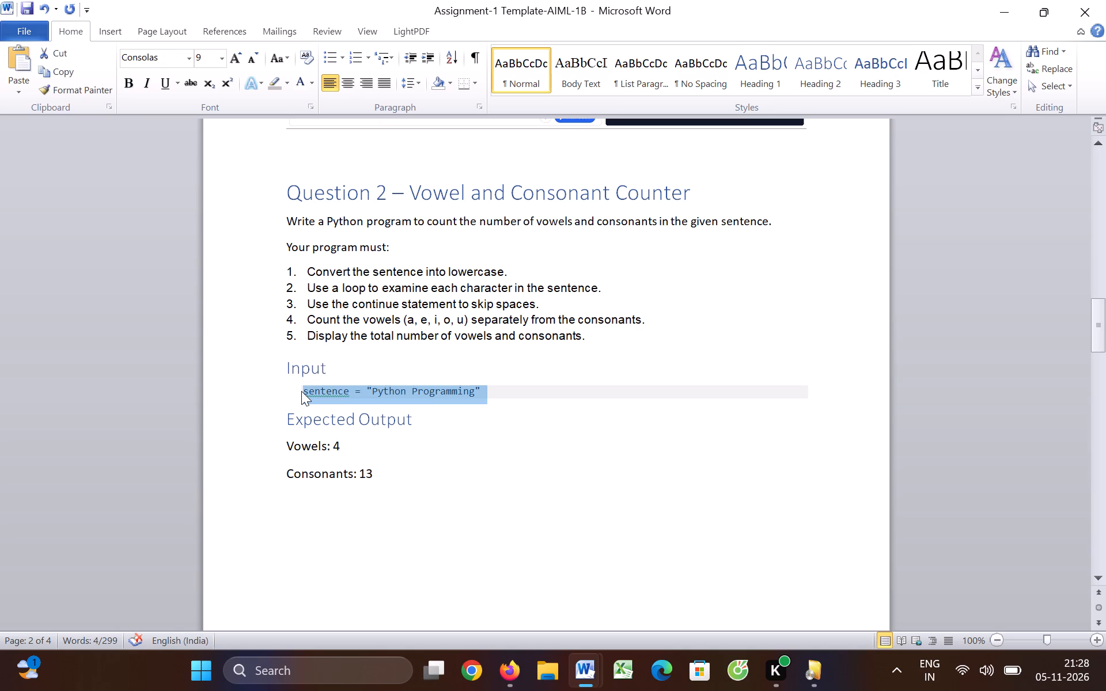
key(BackSpace)
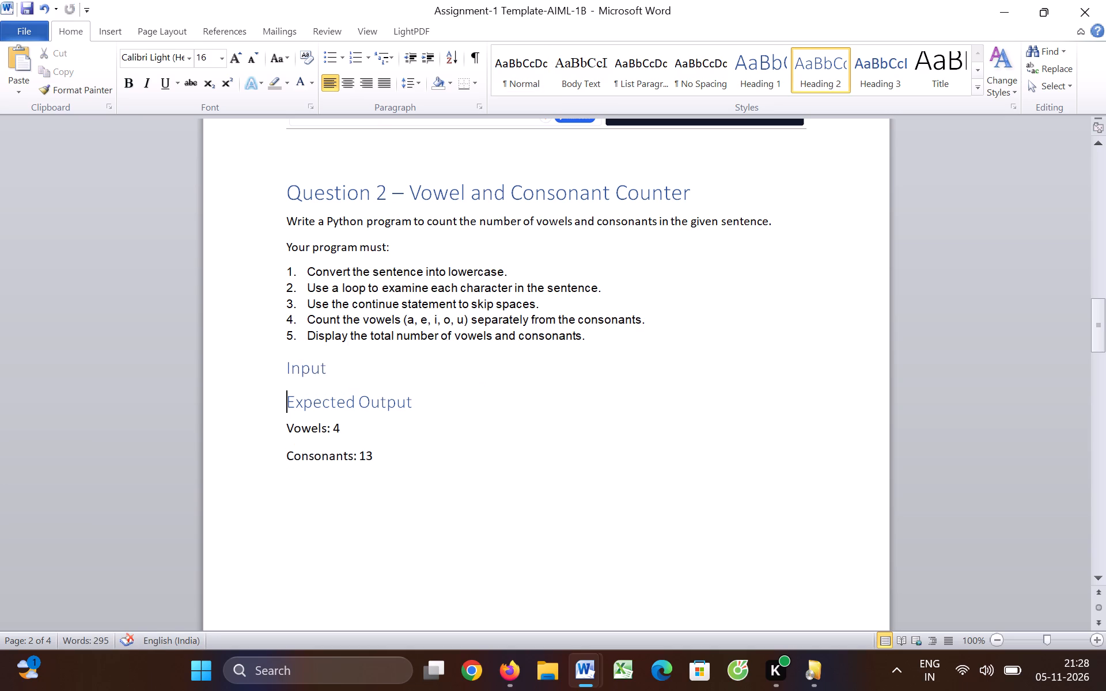
click(331, 373)
key(Return)
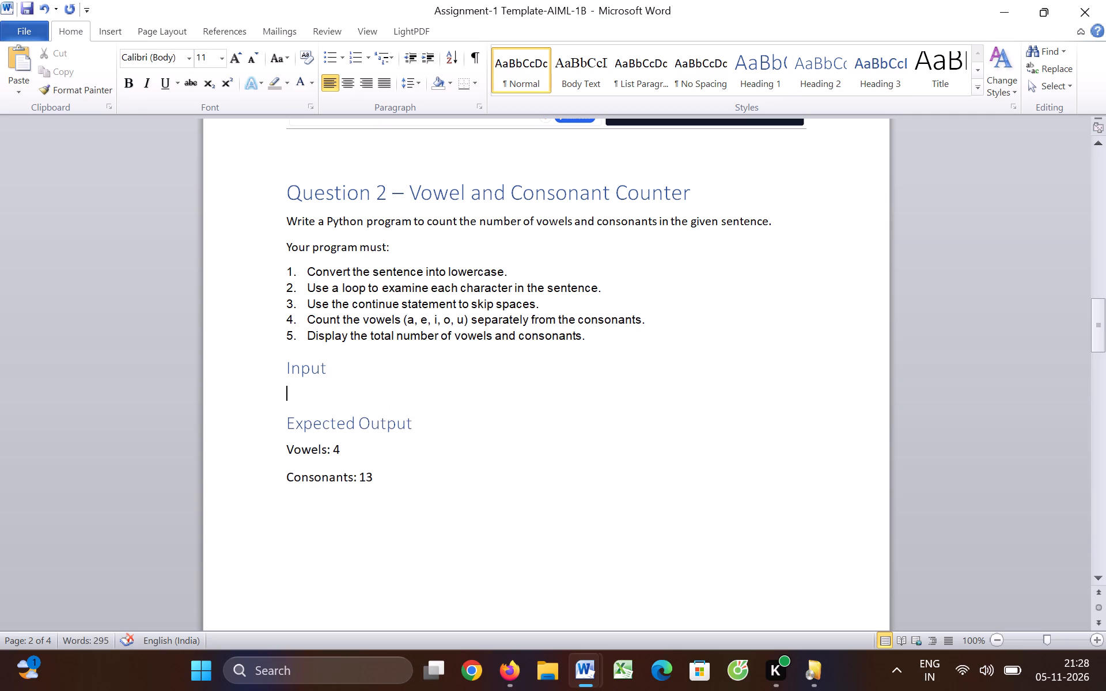
key(ctrl+v)
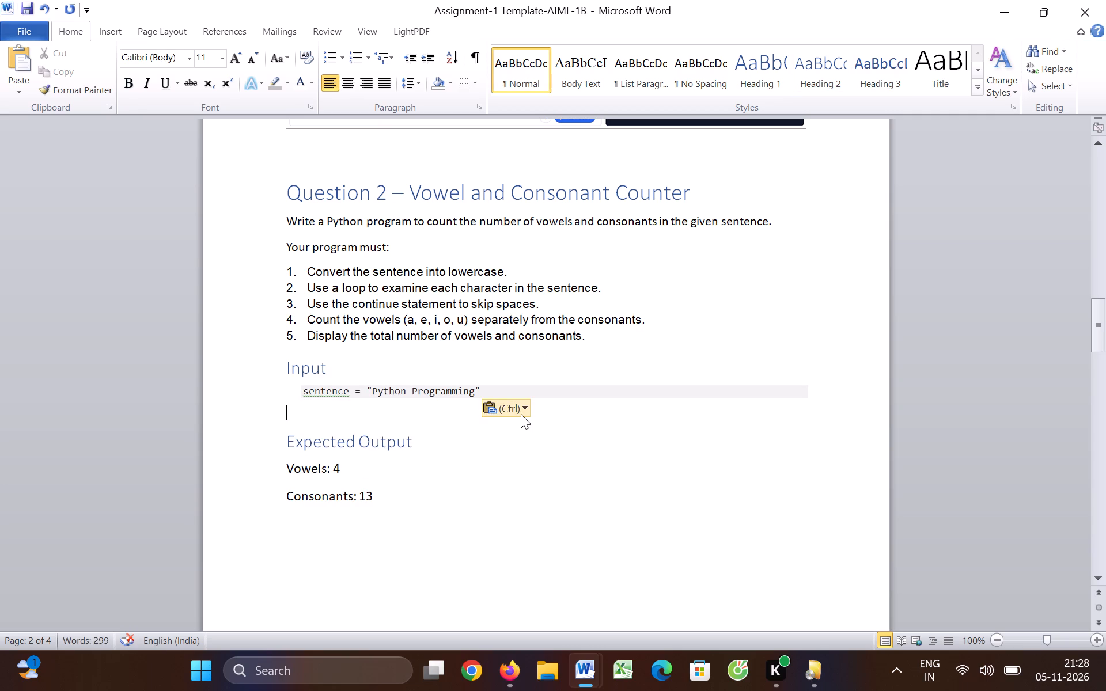
click(521, 414)
click(536, 438)
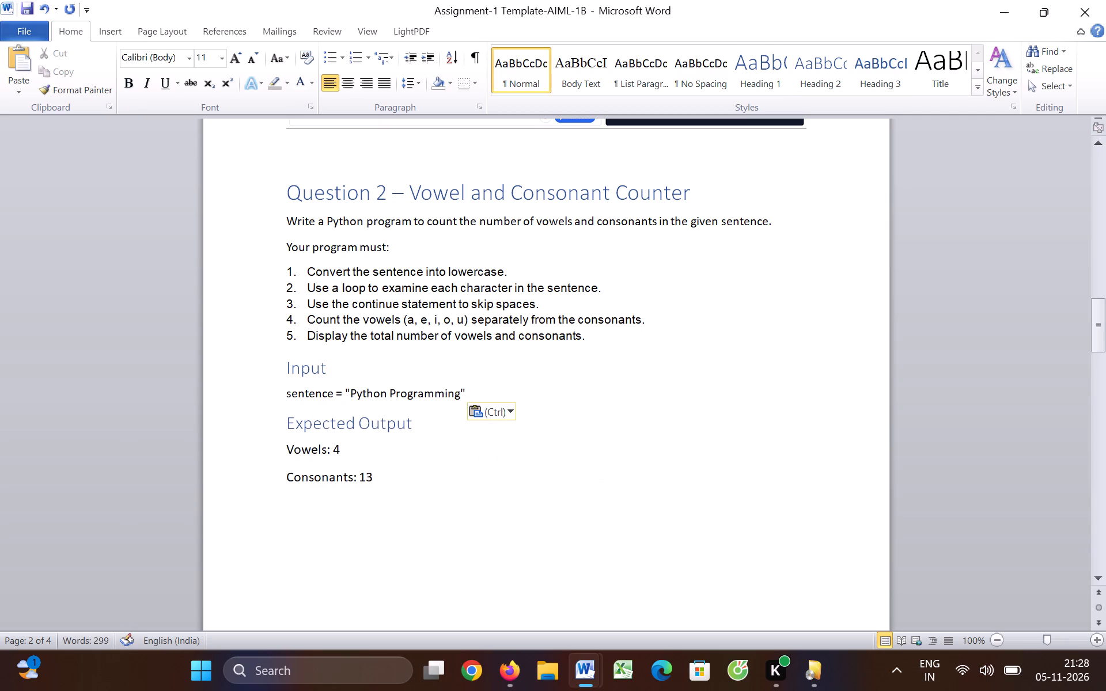
click(585, 388)
Replace Question 1's shaded expected output, the number pattern from 1 to 54321, with the same text pasted as text only.
scroll(589, 419, up, 2)
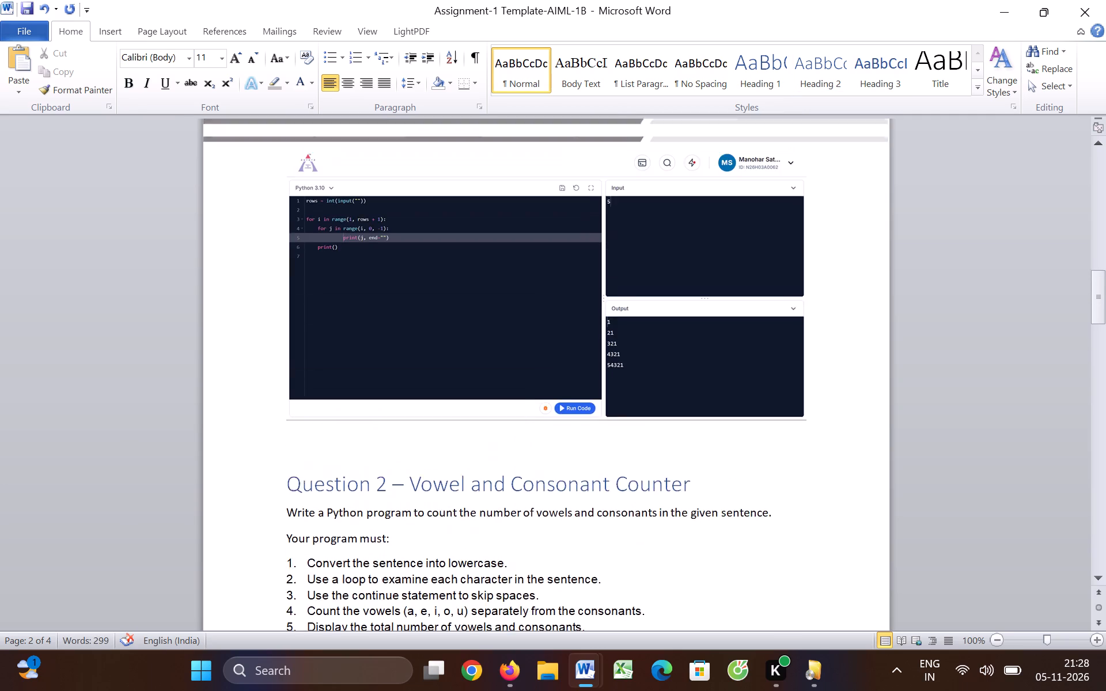
scroll(589, 419, up, 3)
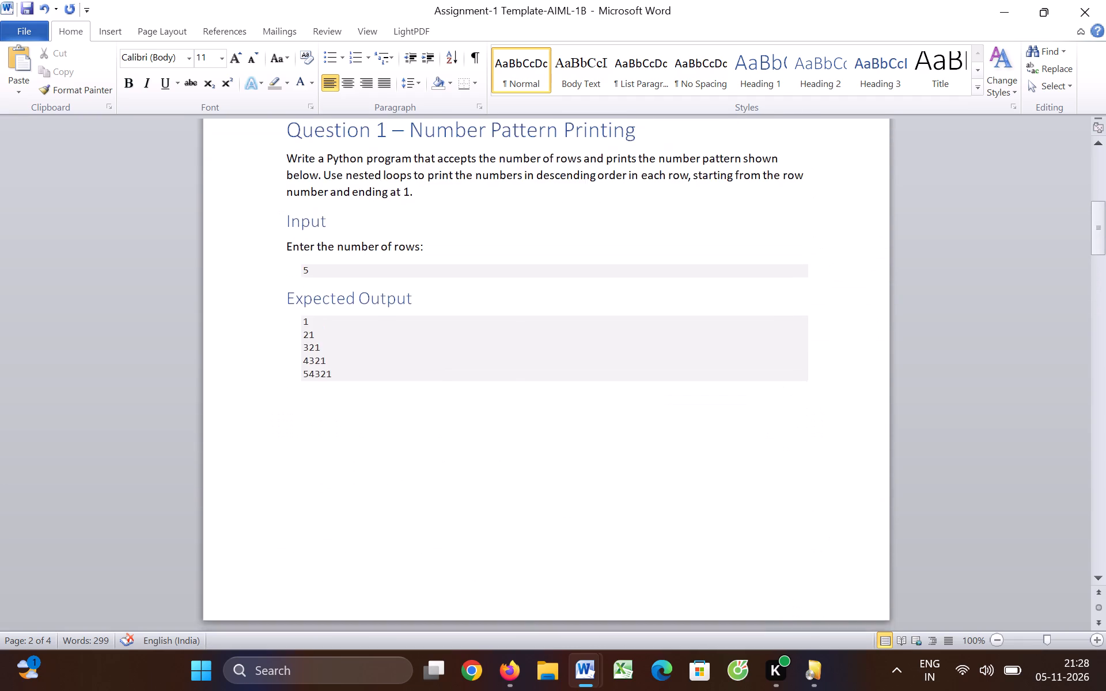
scroll(589, 419, up, 2)
scroll(589, 419, down, 1)
scroll(589, 419, up, 1)
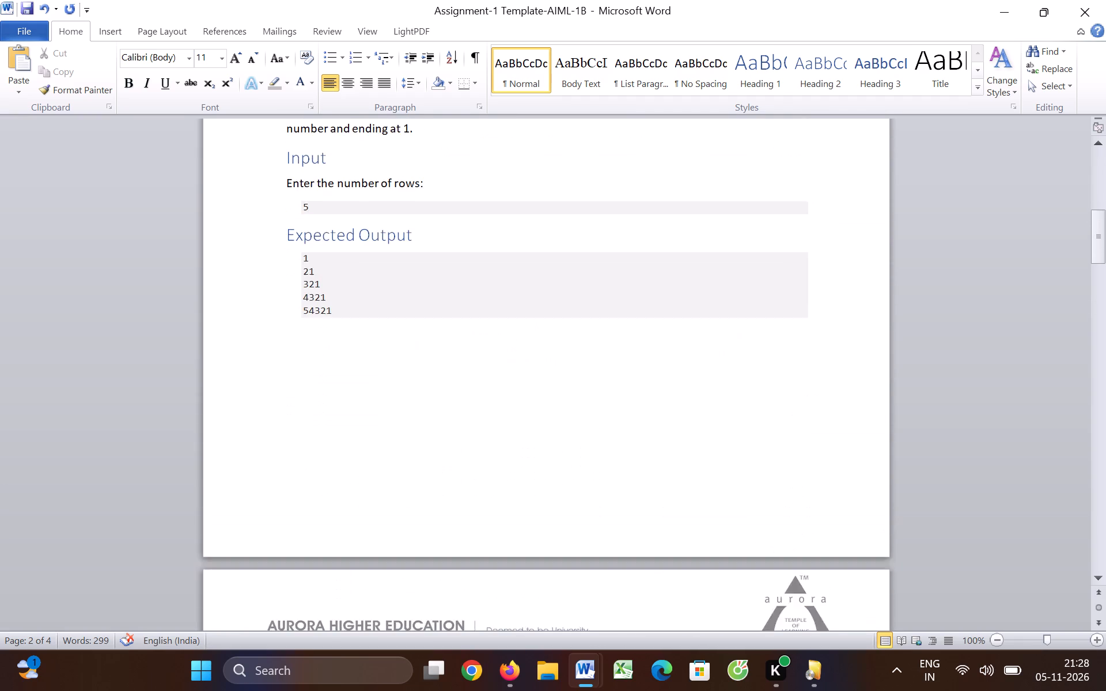
scroll(589, 419, up, 1)
drag(349, 432, 336, 432)
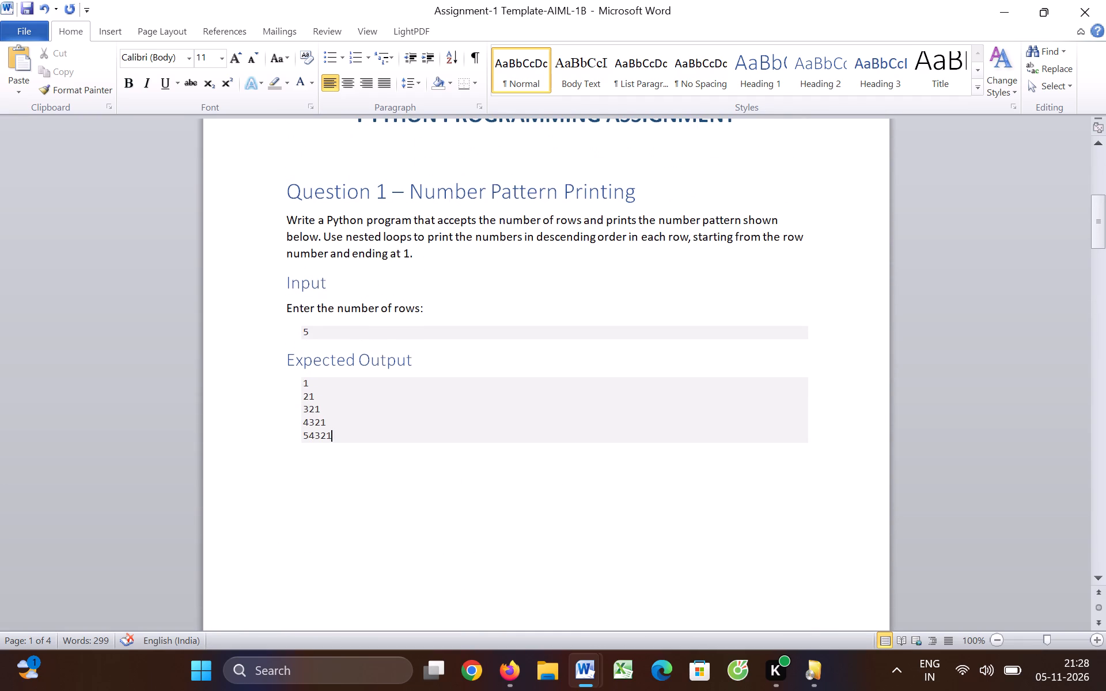
drag(336, 432, 284, 379)
click(284, 379)
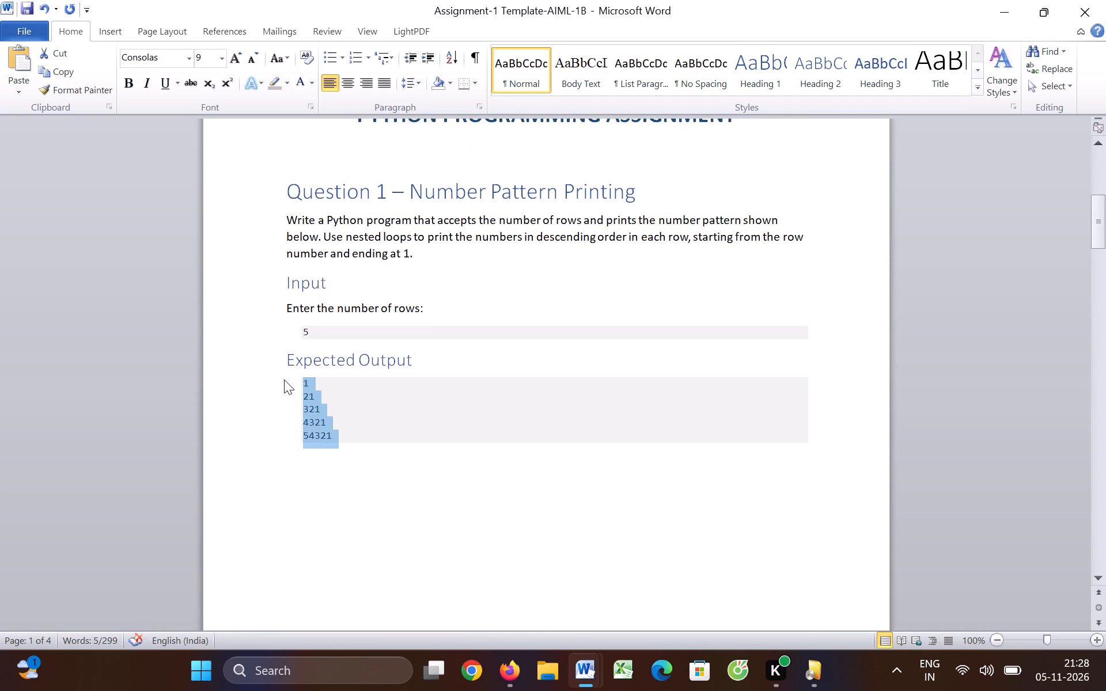
drag(298, 387, 316, 417)
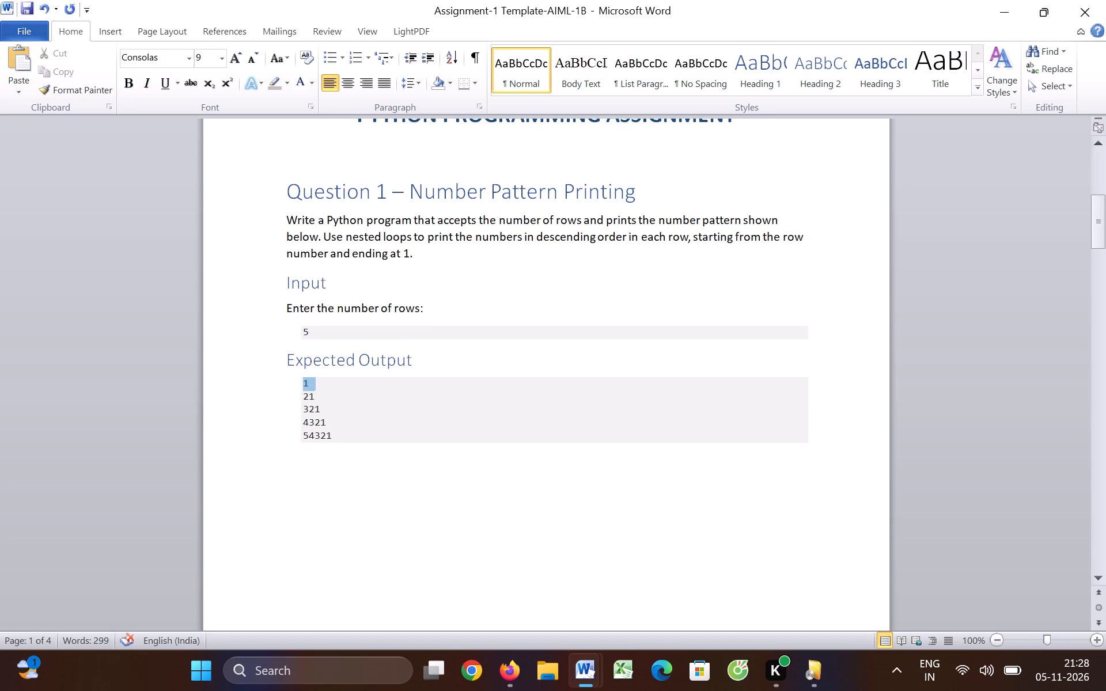
drag(316, 417, 328, 446)
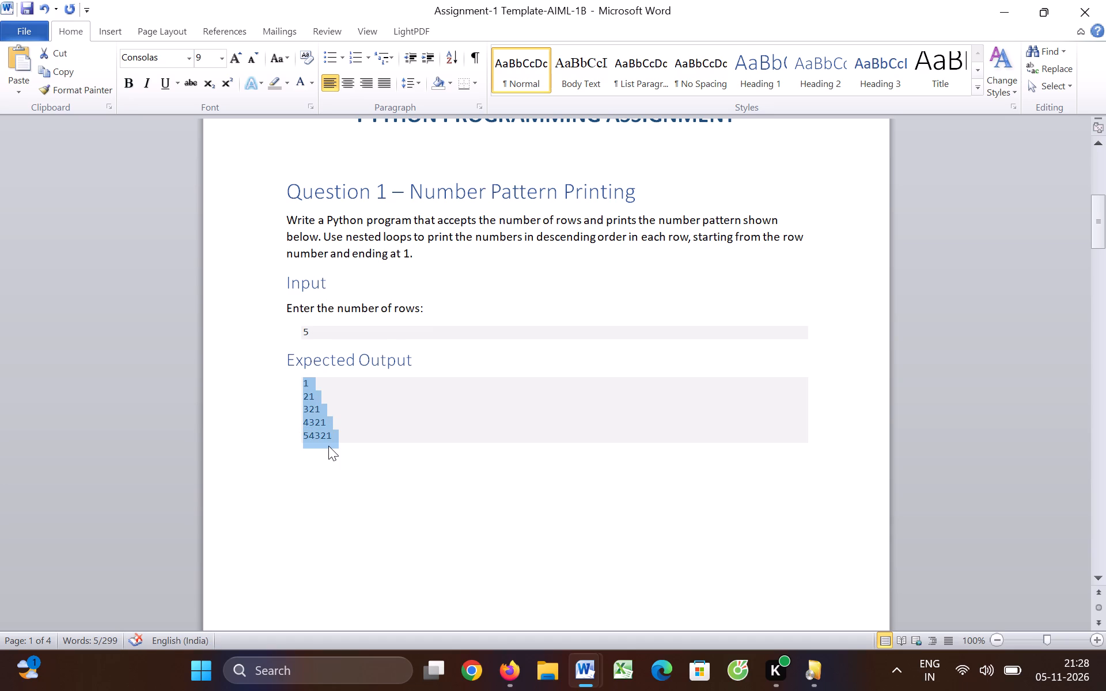
key(ctrl+c)
key(BackSpace)
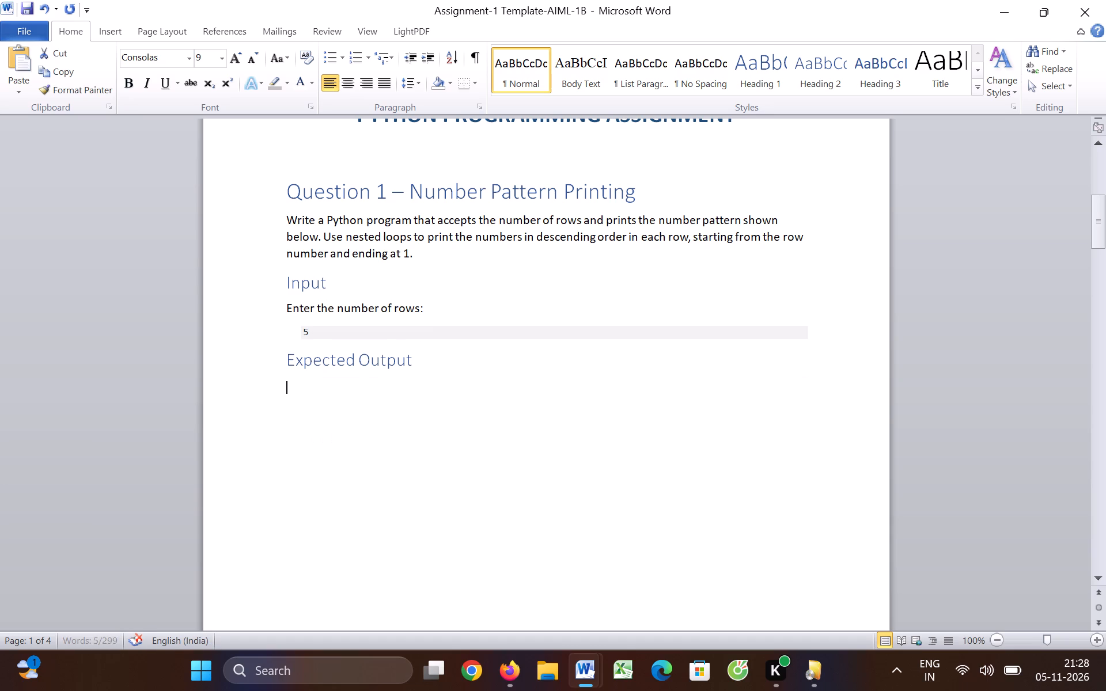
key(ctrl+v)
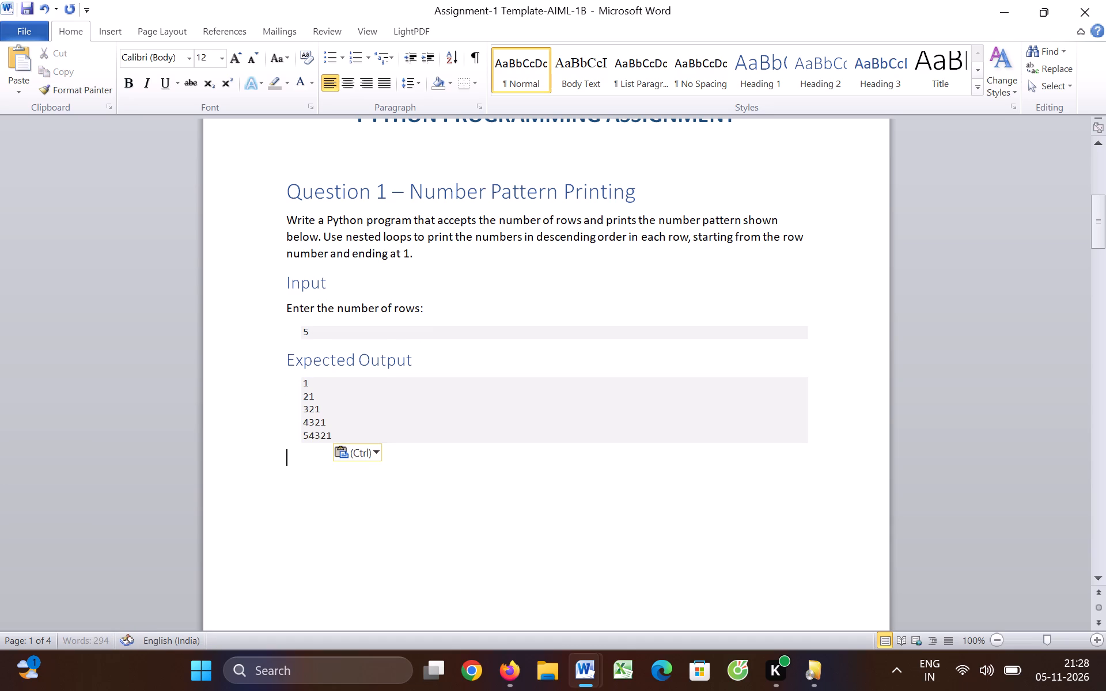
click(378, 453)
click(393, 489)
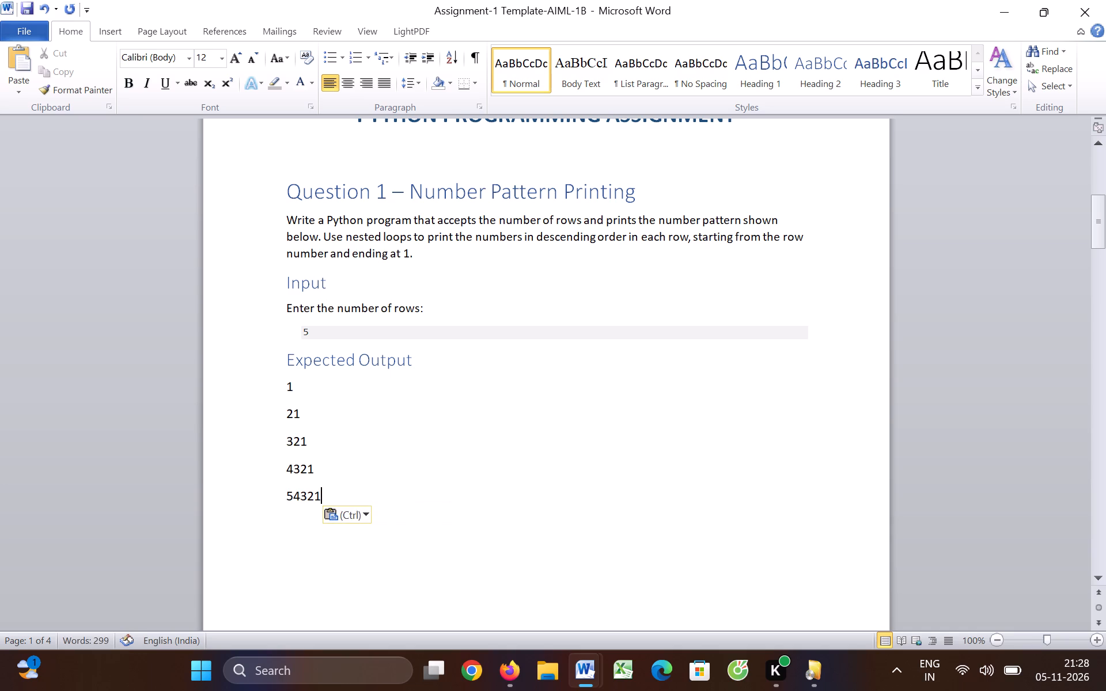
Replace Question 1's shaded input value with a plain 5 on a new line under "Enter the number of rows:".
click(371, 338)
key(BackSpace)
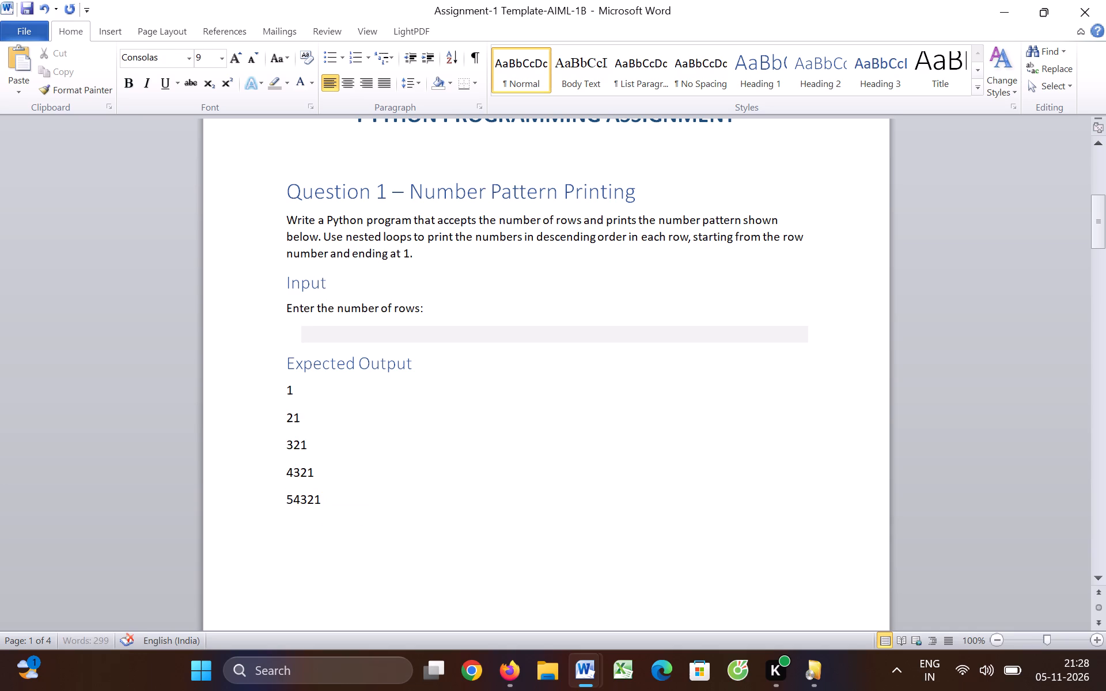
key(BackSpace)
key(BackSpace)
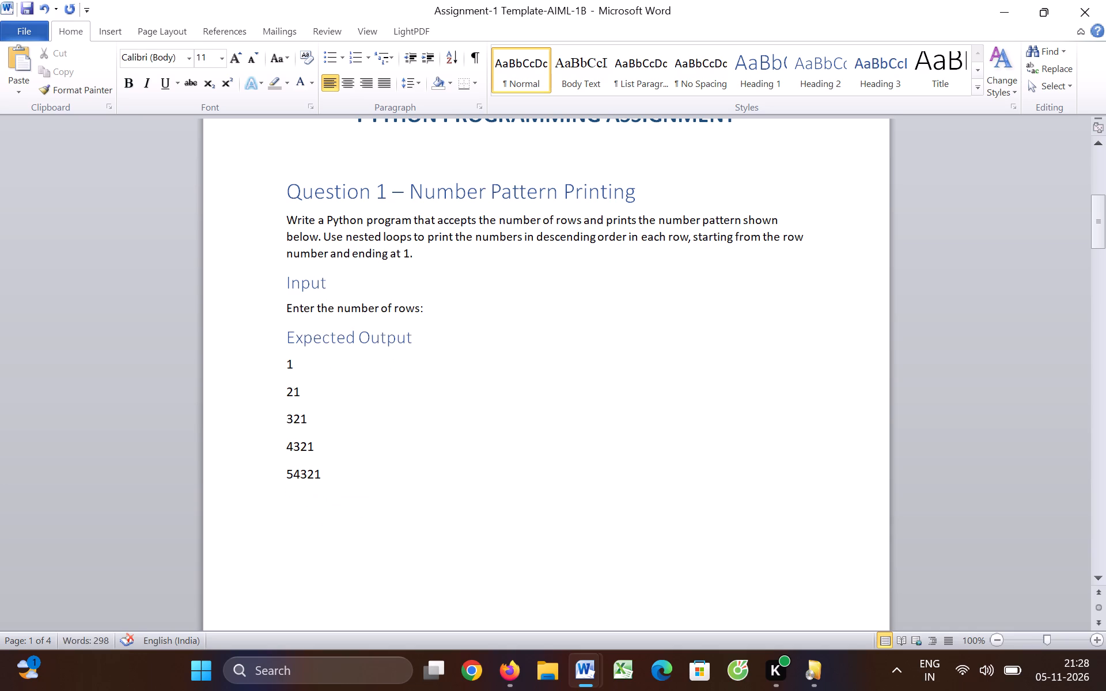
key(Return)
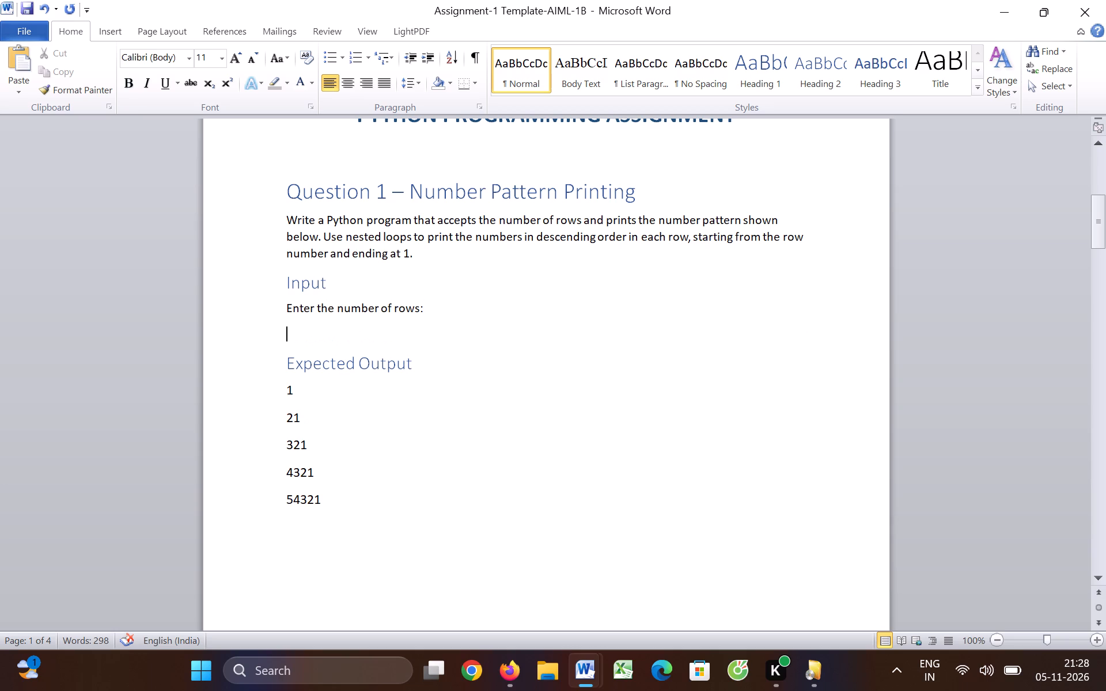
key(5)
Set the font size of the 5 under Question 1's Input heading to 12.
drag(291, 335, 282, 335)
click(351, 296)
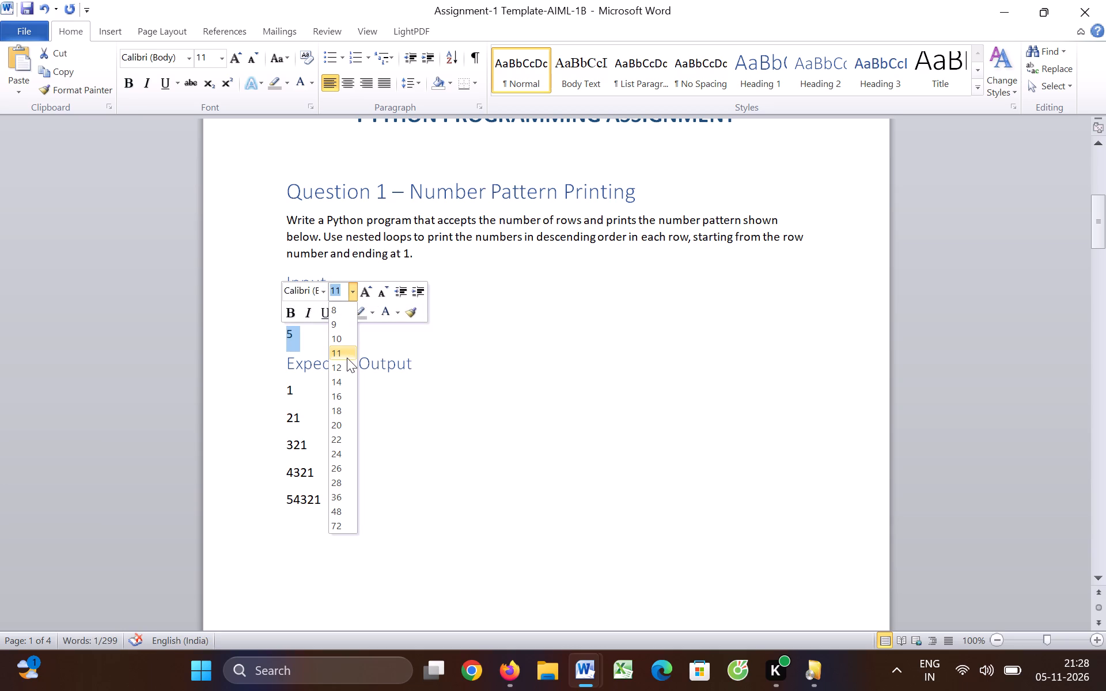
click(347, 358)
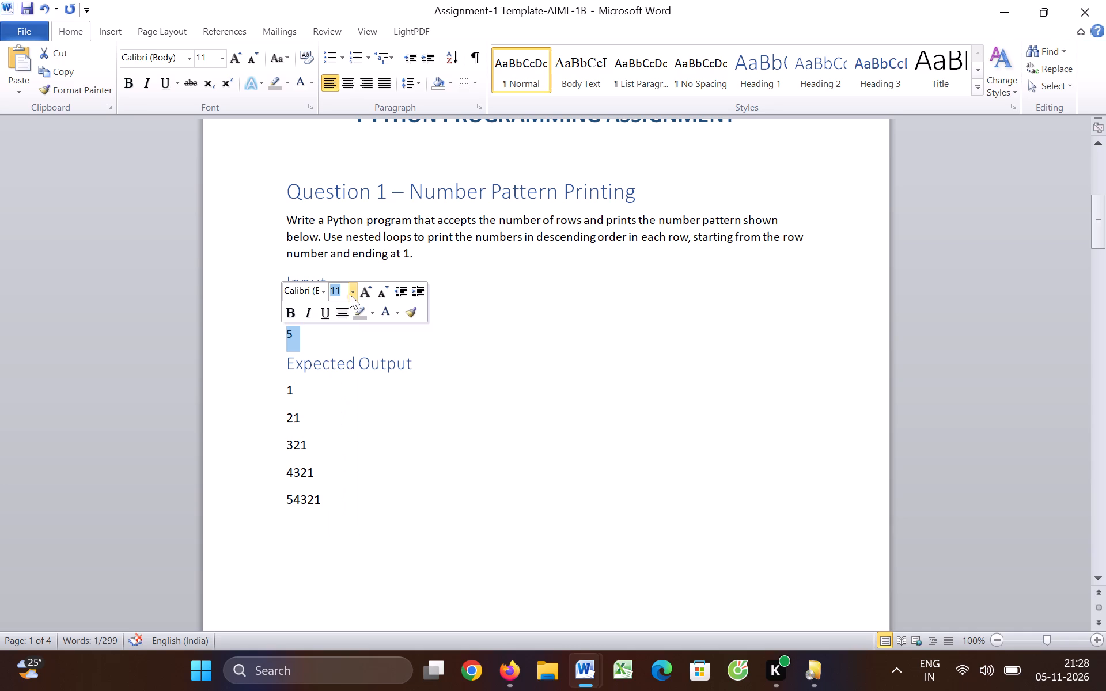
click(353, 288)
click(350, 363)
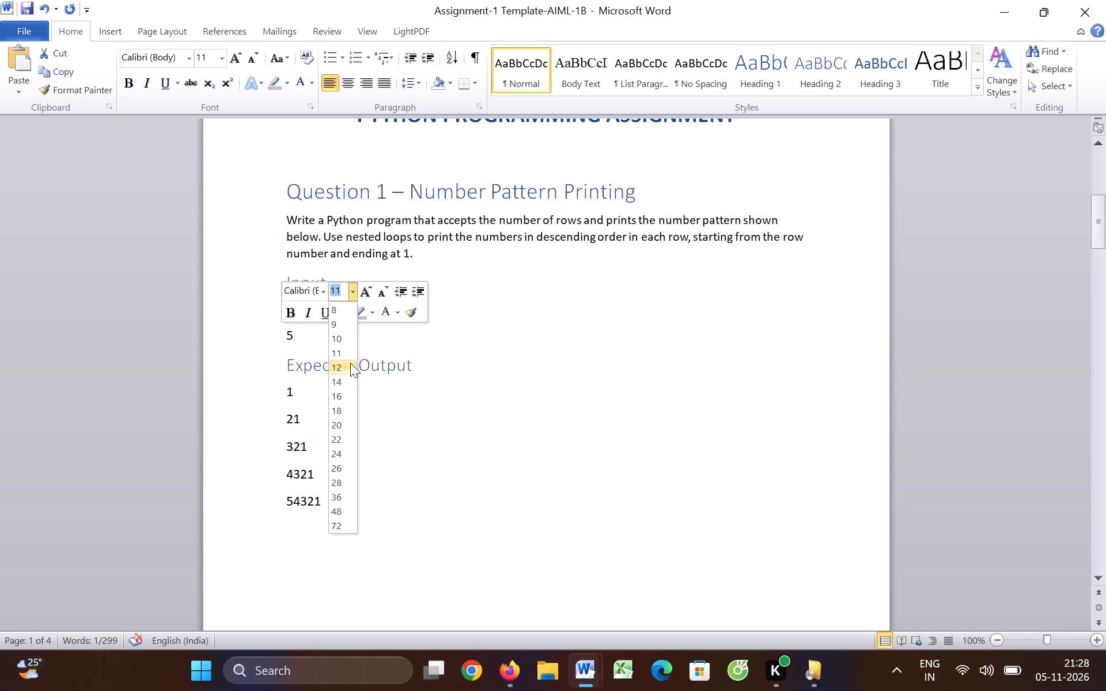
click(431, 350)
Review the document from Question 1's output through Question 3's expected output on the last page.
scroll(431, 350, down, 2)
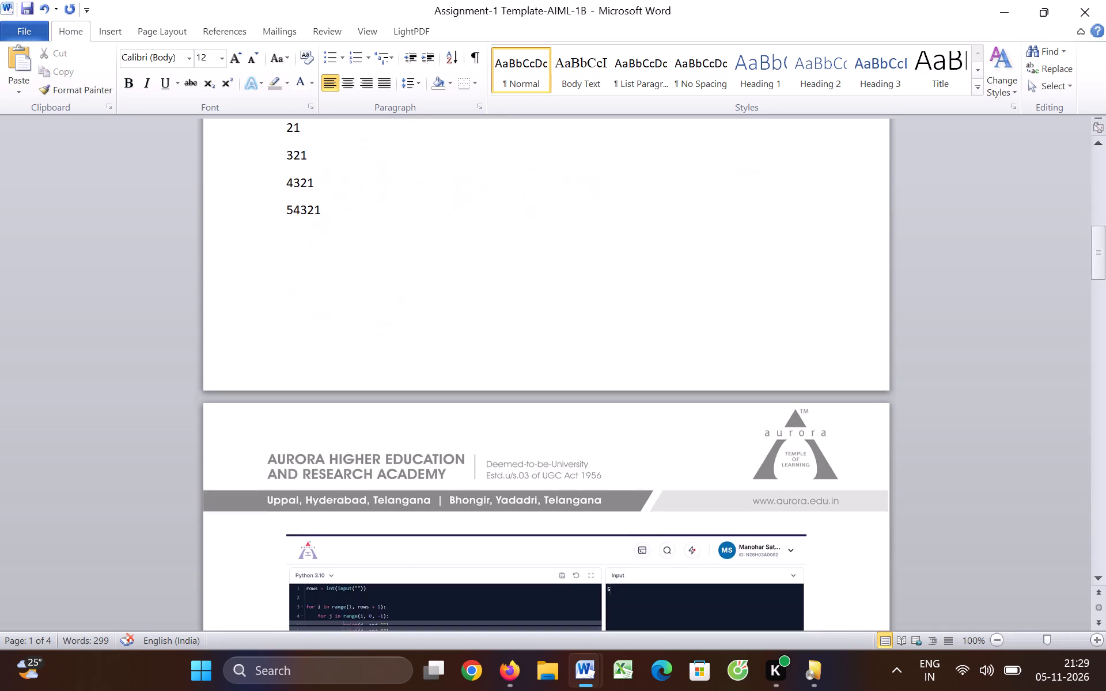
scroll(431, 350, down, 5)
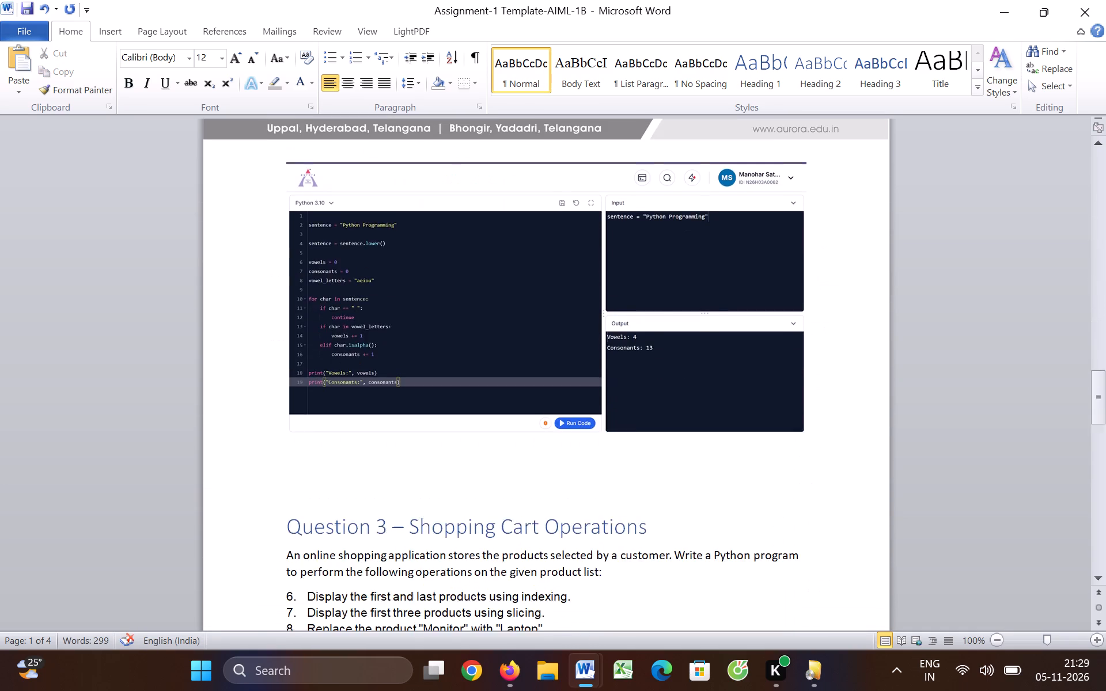
scroll(431, 350, down, 3)
scroll(431, 350, up, 1)
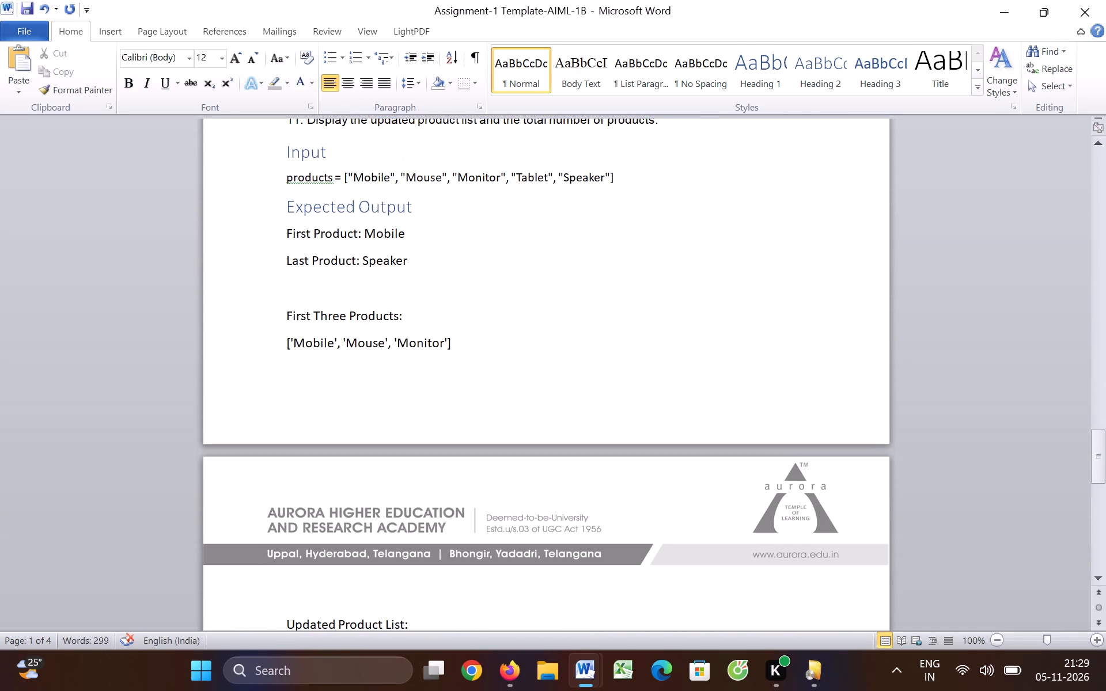
scroll(431, 350, up, 1)
scroll(431, 350, down, 1)
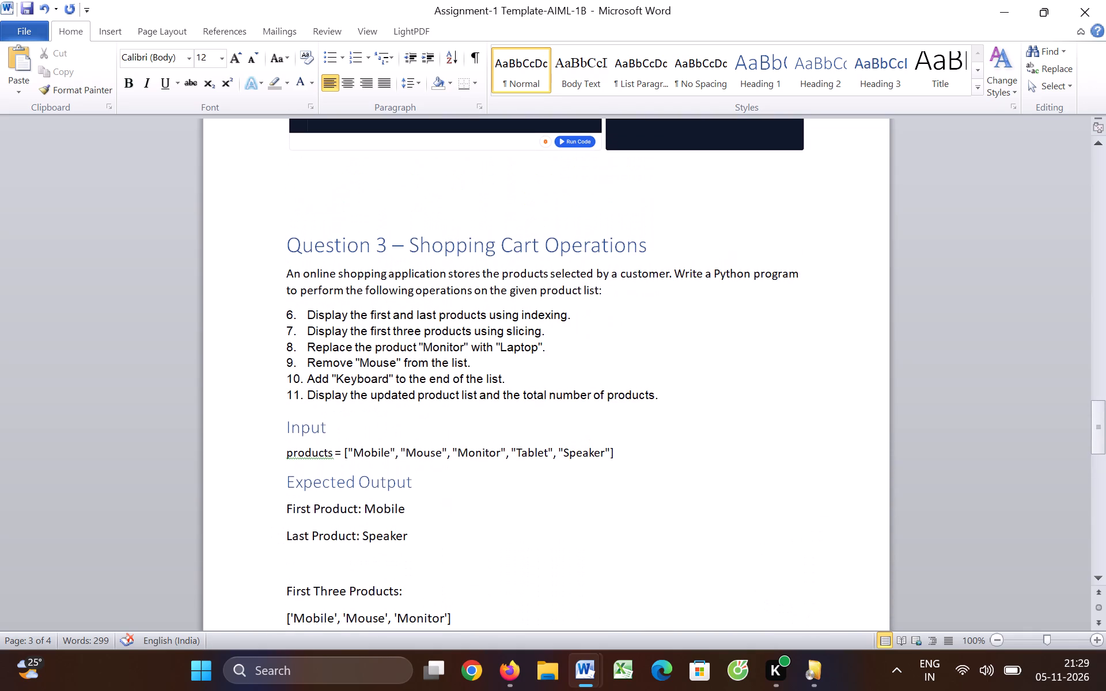
scroll(431, 350, down, 6)
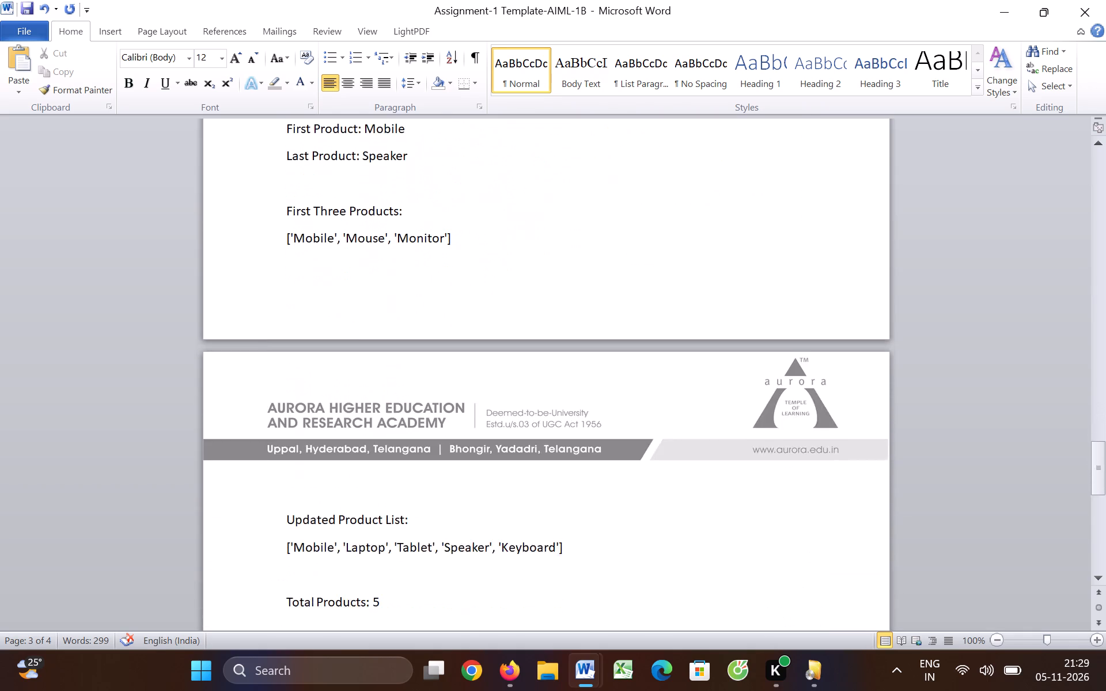
scroll(431, 350, down, 1)
scroll(431, 350, up, 1)
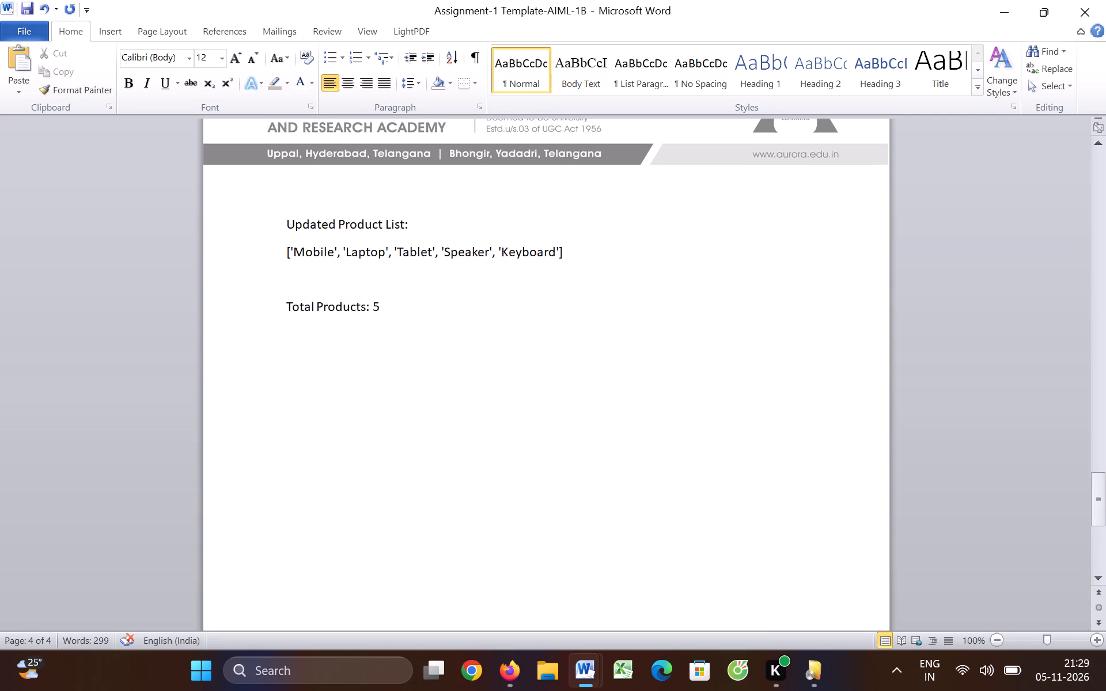
Add a blank line after the Total Products line at the end of Question 3's expected output.
click(415, 307)
key(Return)
Review the document again, from the student details table on the first page down to Question 3.
scroll(415, 307, up, 5)
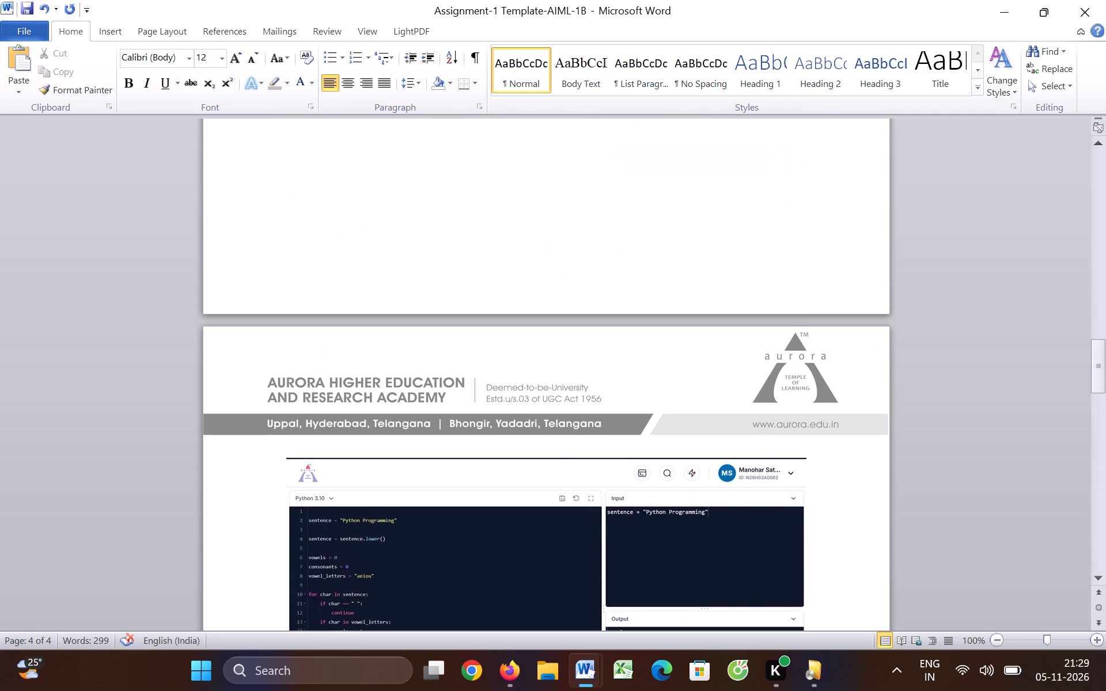
scroll(415, 307, up, 4)
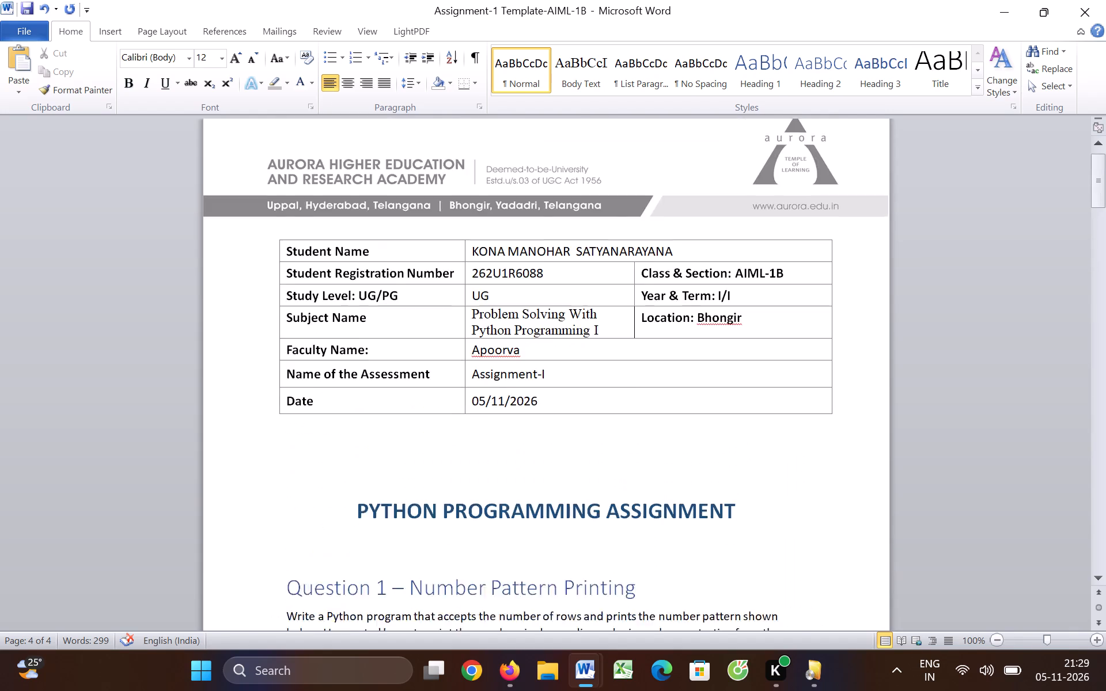
scroll(415, 307, down, 11)
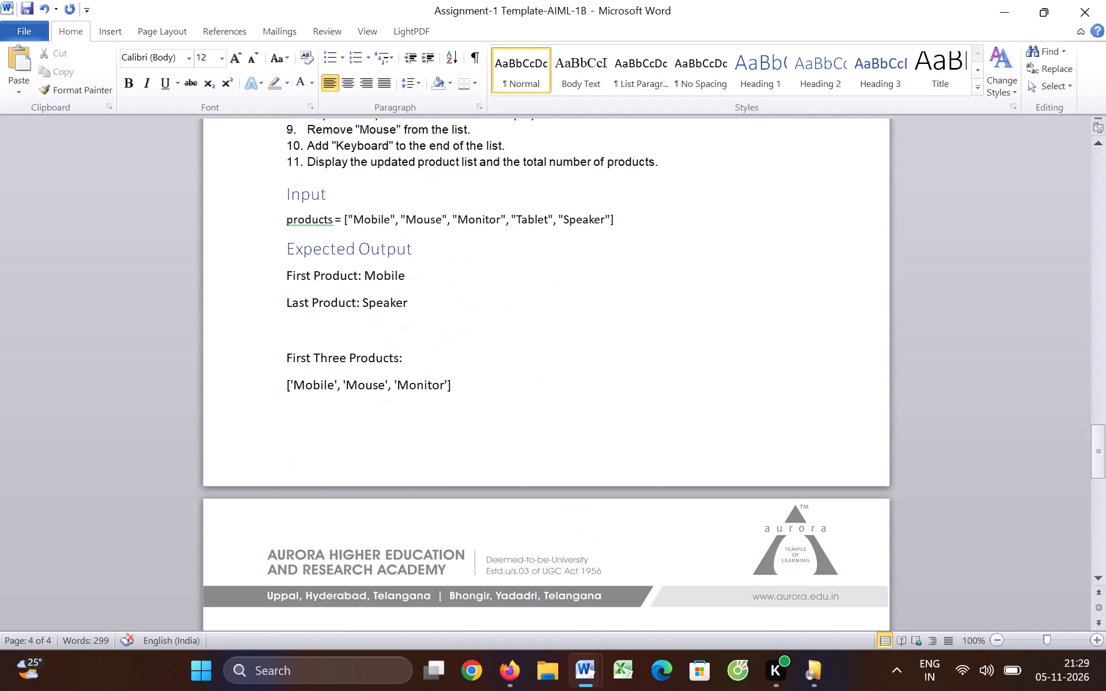
scroll(415, 307, down, 2)
scroll(415, 307, up, 5)
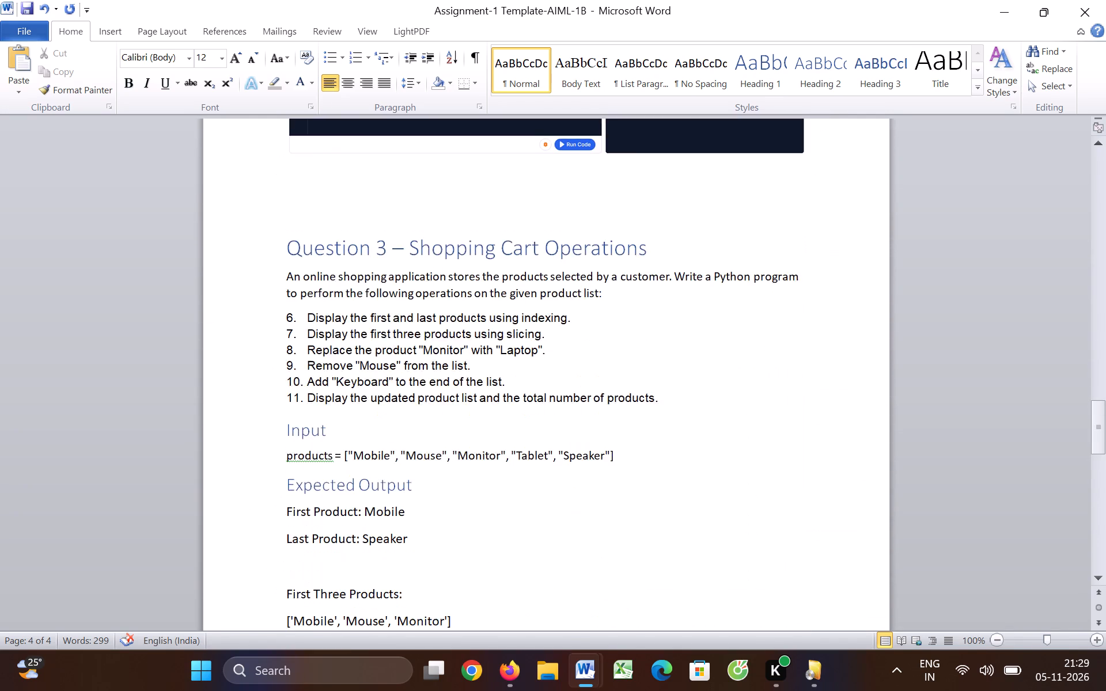
Add one more blank line below the Total Products line at the end of the document.
scroll(415, 307, down, 2)
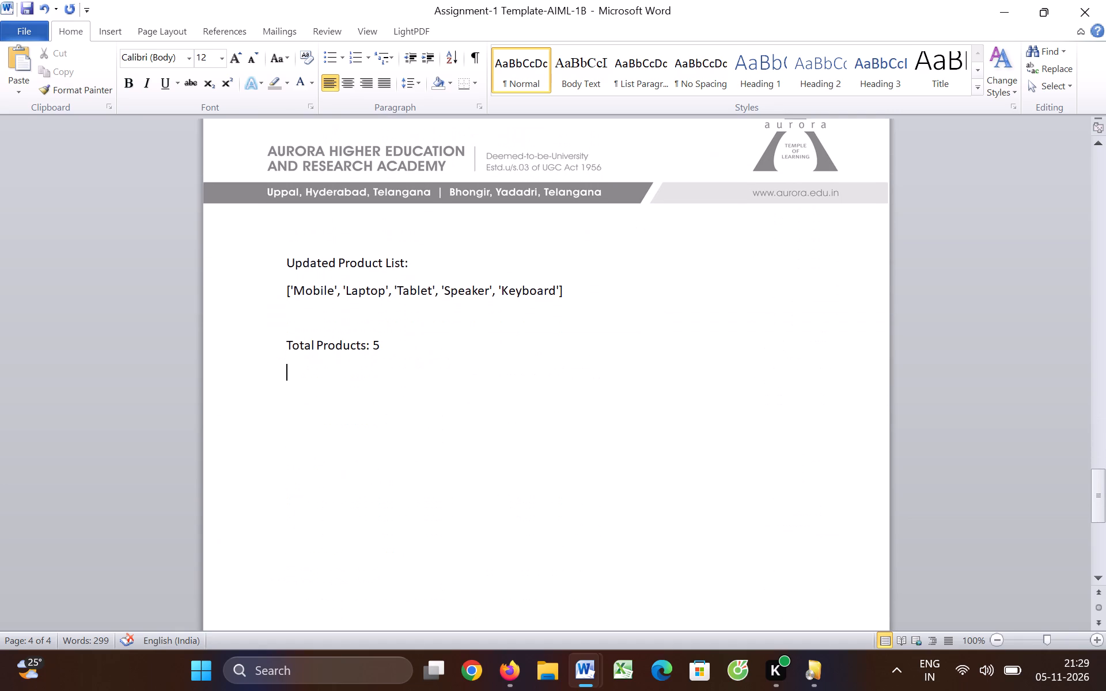
scroll(415, 307, down, 1)
key(Return)
key(Return)
key(BackSpace)
key(BackSpace)
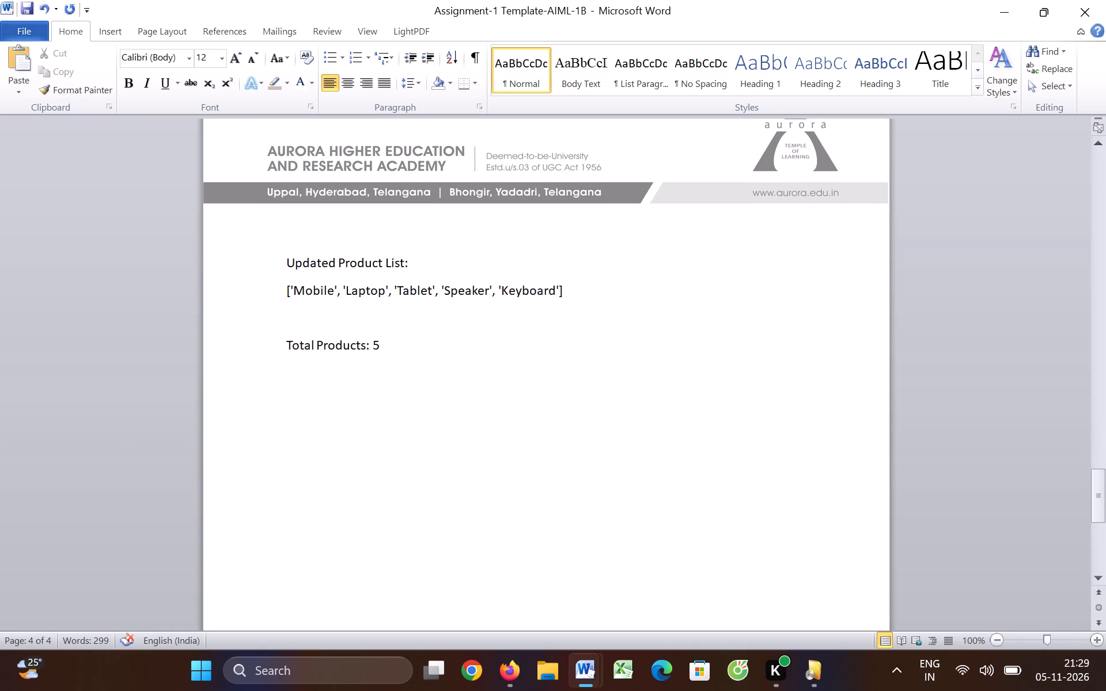
click(121, 33)
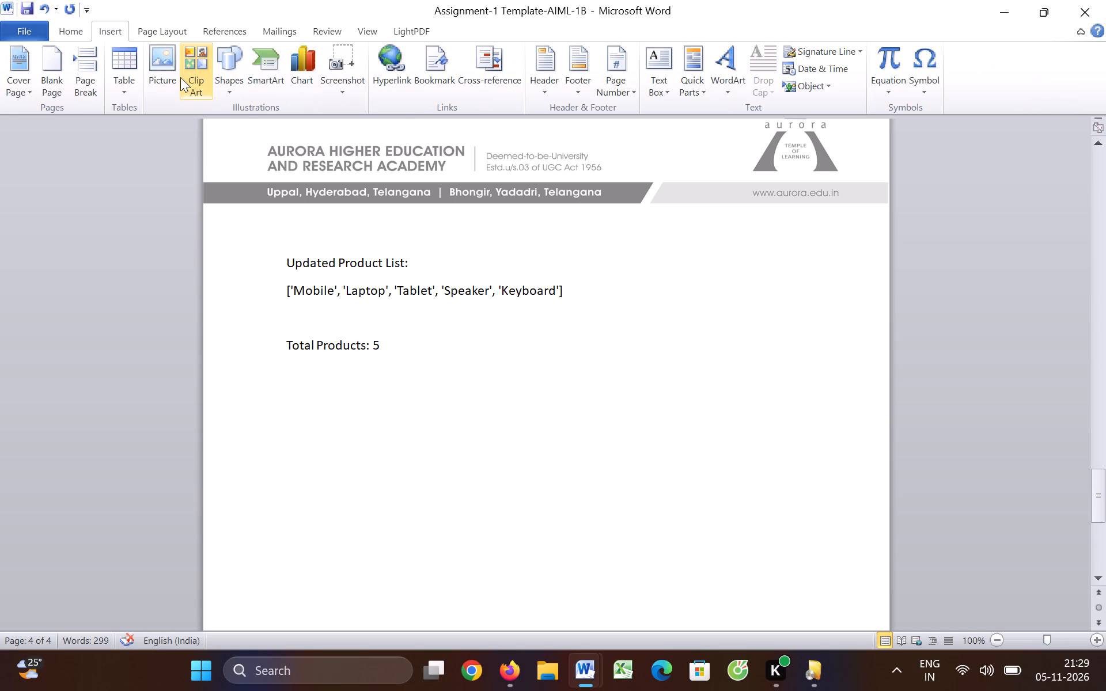
click(161, 76)
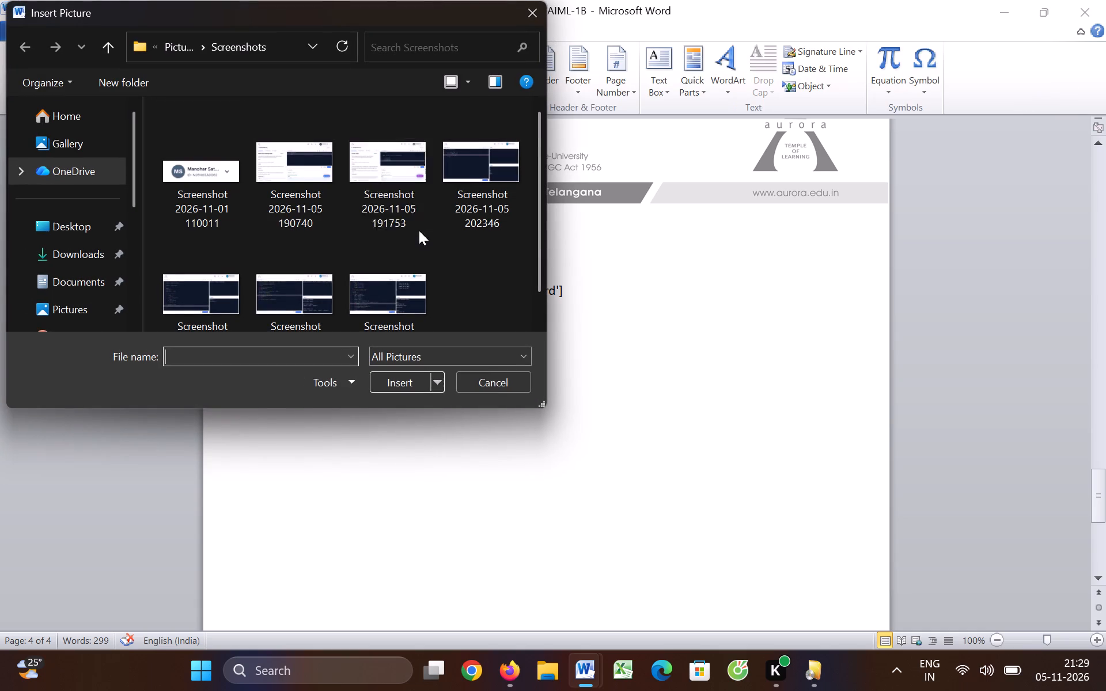
click(323, 270)
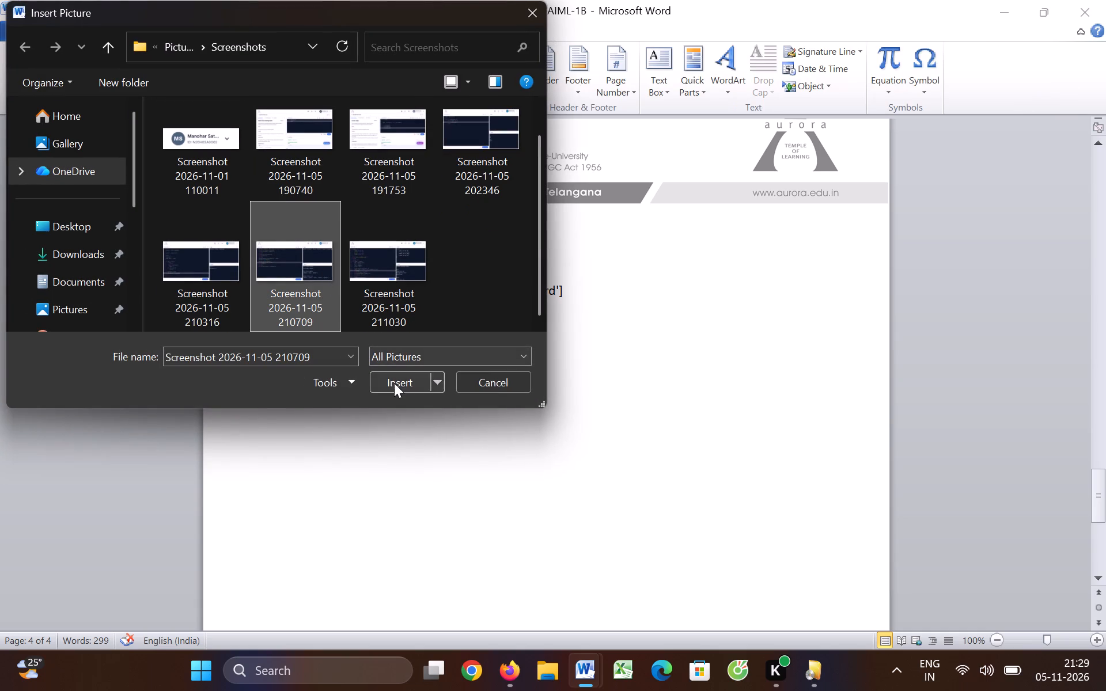
click(394, 383)
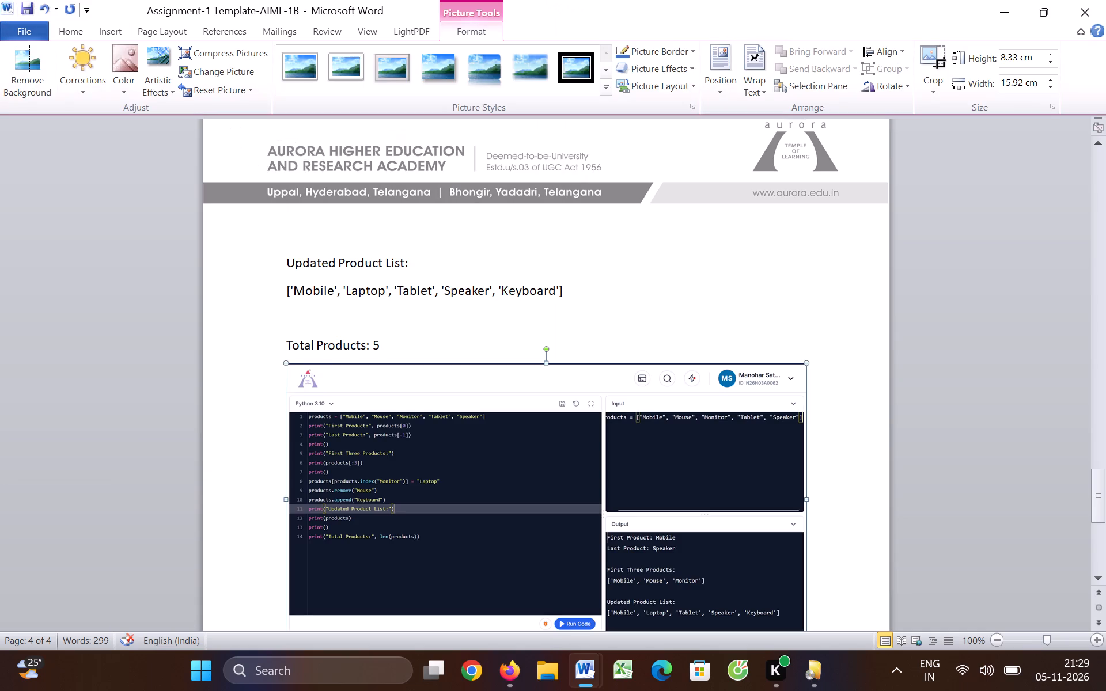
click(393, 417)
Delete the Total Products line and the blank line above it, so the screenshot directly follows the updated product list.
scroll(429, 335, down, 1)
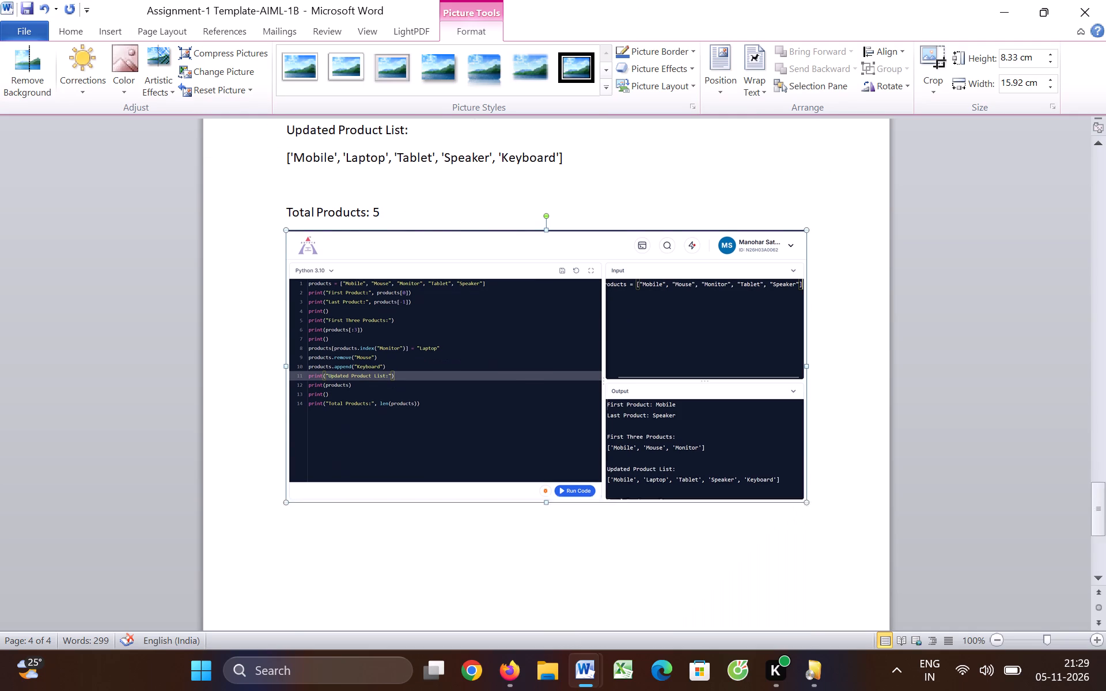
scroll(429, 335, down, 1)
scroll(429, 335, up, 1)
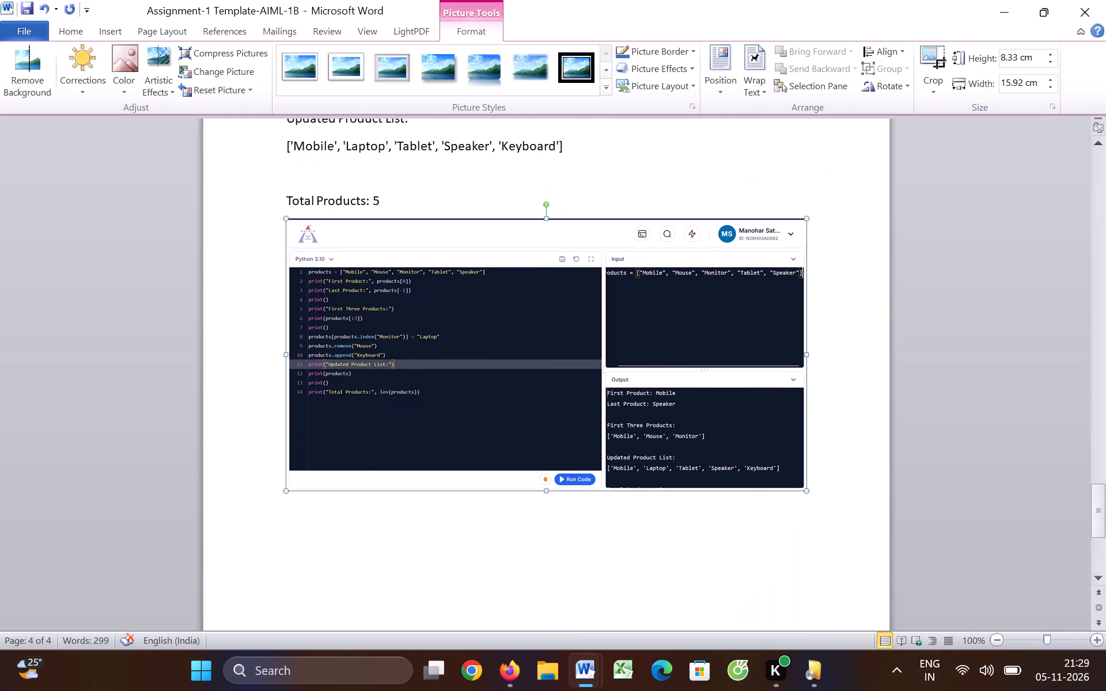
scroll(429, 335, up, 1)
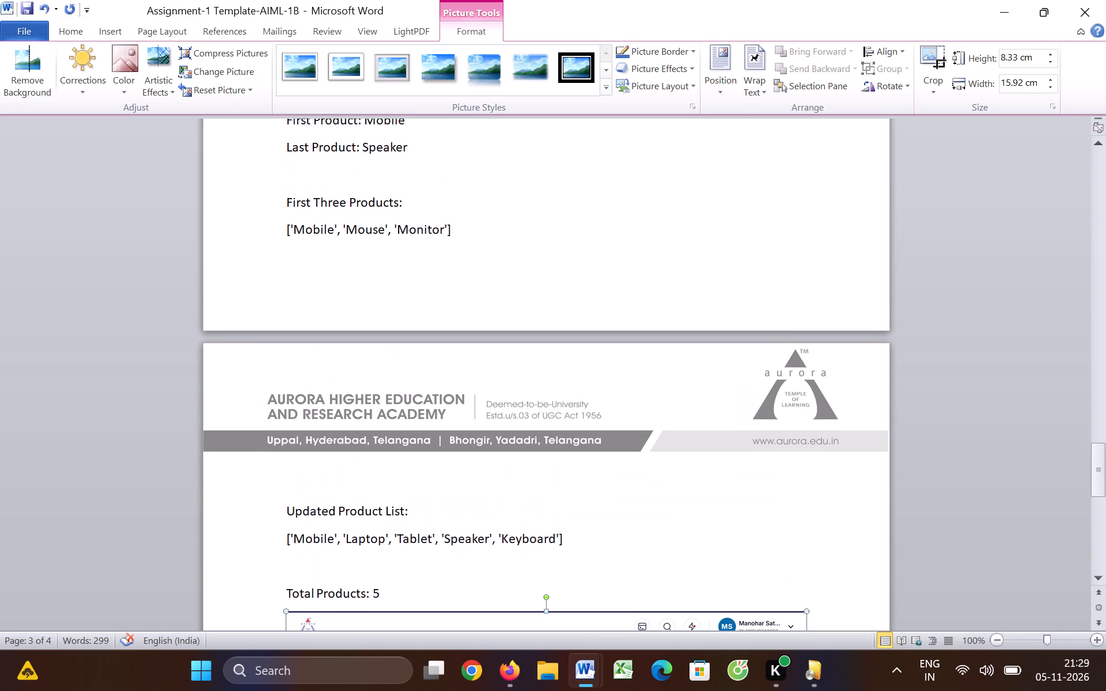
click(428, 296)
scroll(428, 296, up, 1)
scroll(428, 296, down, 1)
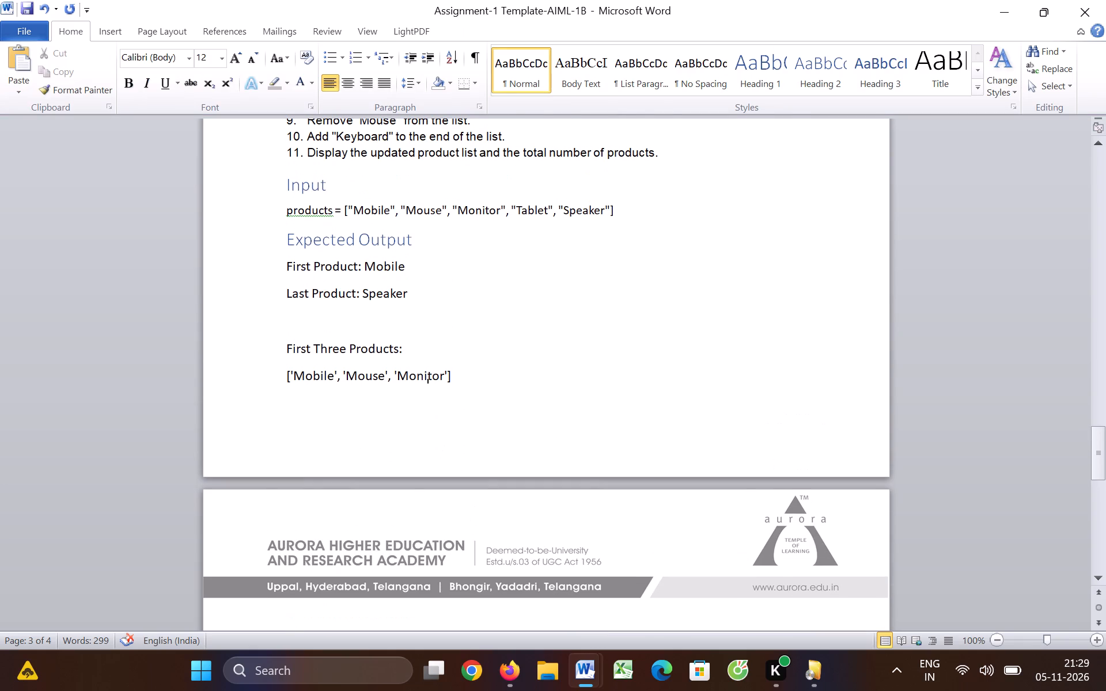
scroll(428, 296, down, 2)
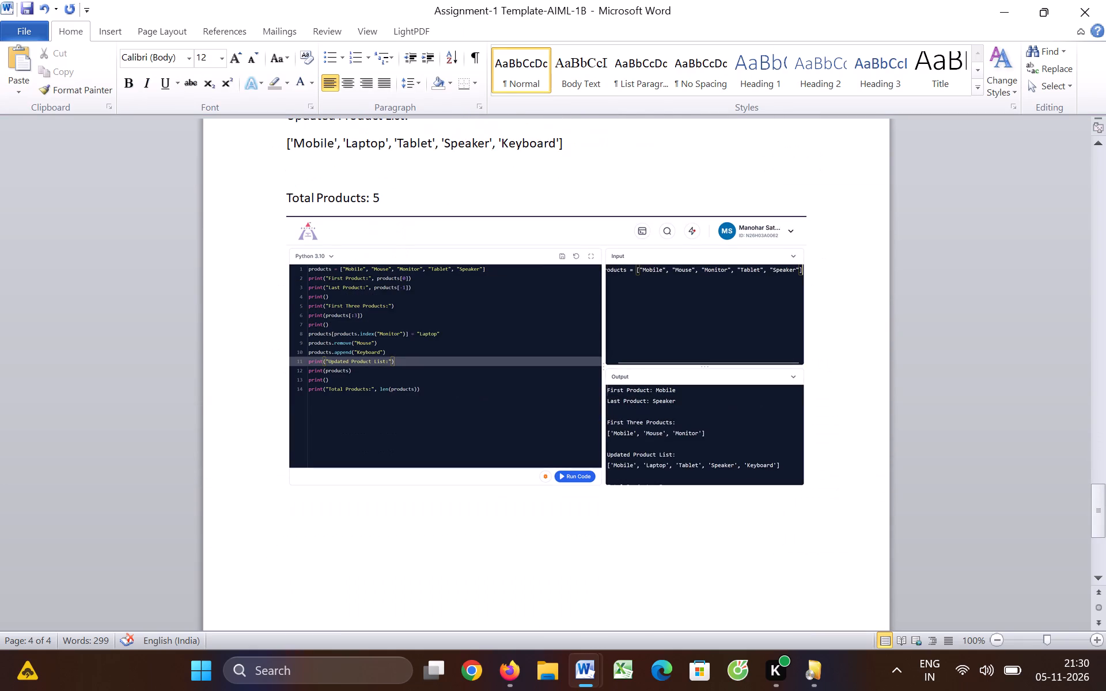
click(416, 196)
key(BackSpace)
key(BackSpace)
key(BackSpace)
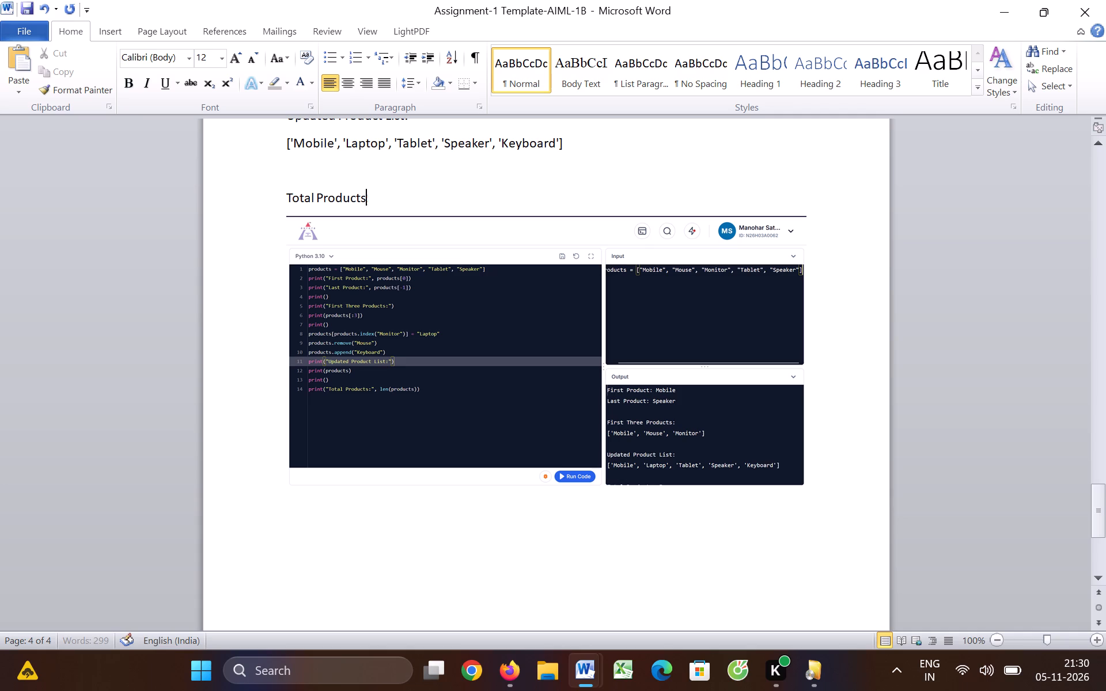
key(BackSpace)
key(BackSpace)
key(BackSpace)
key(BackSpace)
key(BackSpace)
key(BackSpace)
key(BackSpace)
key(BackSpace)
key(BackSpace)
key(BackSpace)
key(BackSpace)
key(BackSpace)
key(BackSpace)
key(BackSpace)
key(BackSpace)
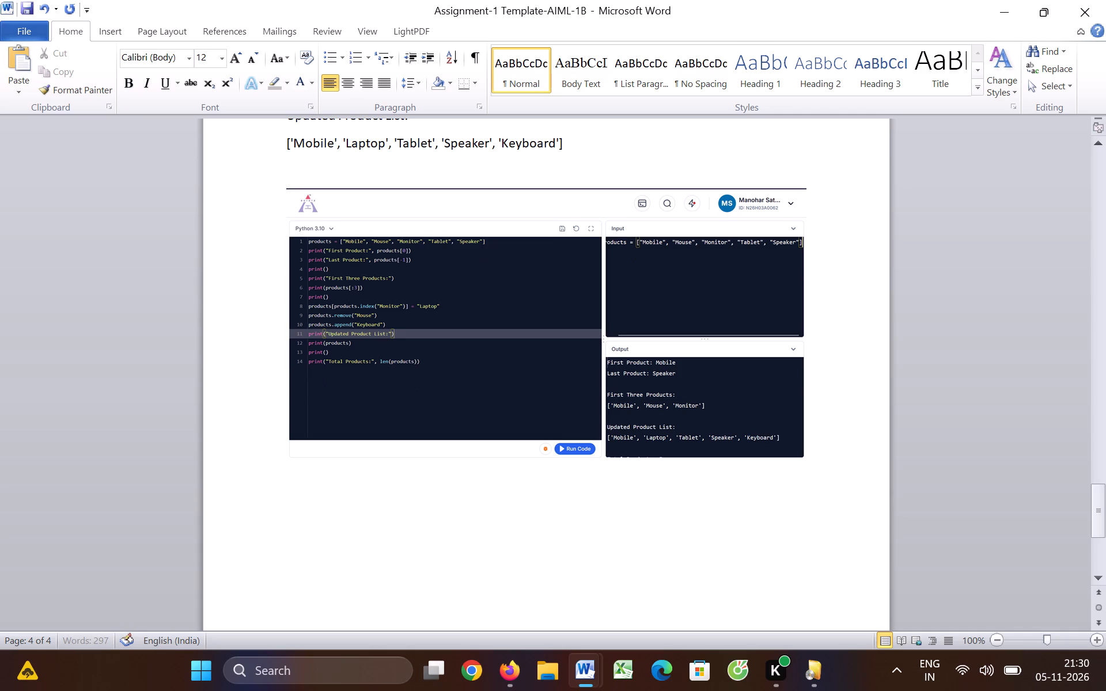
key(BackSpace)
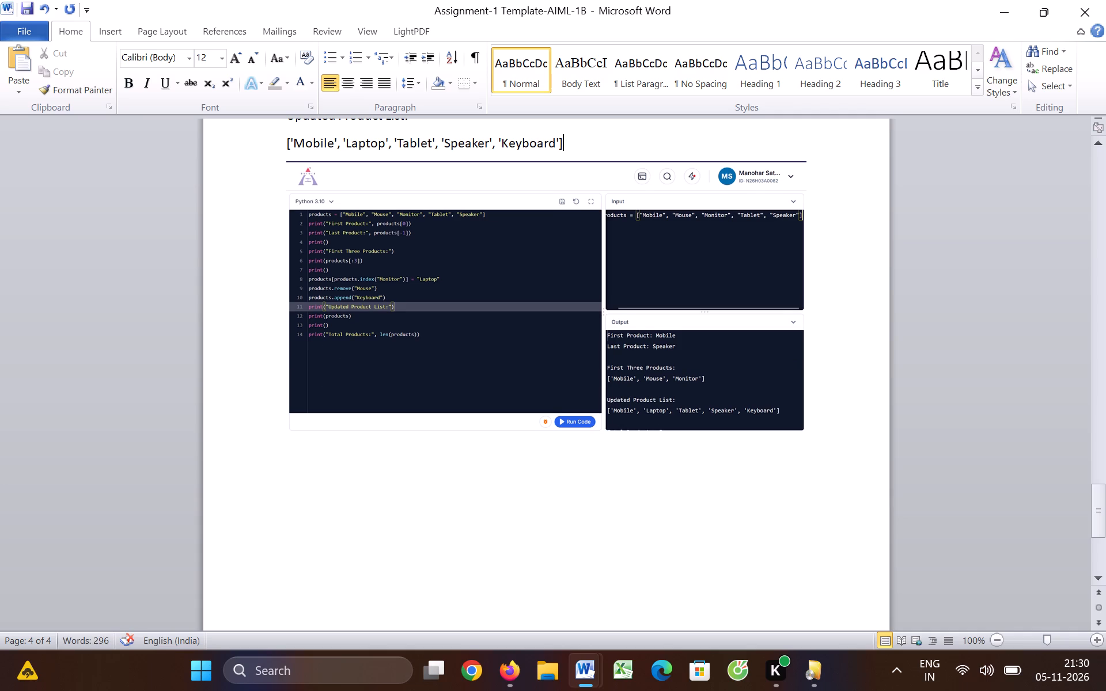
Review the filled template from Question 3 back up to Question 1, including Question 2's text and expected output.
scroll(600, 195, up, 4)
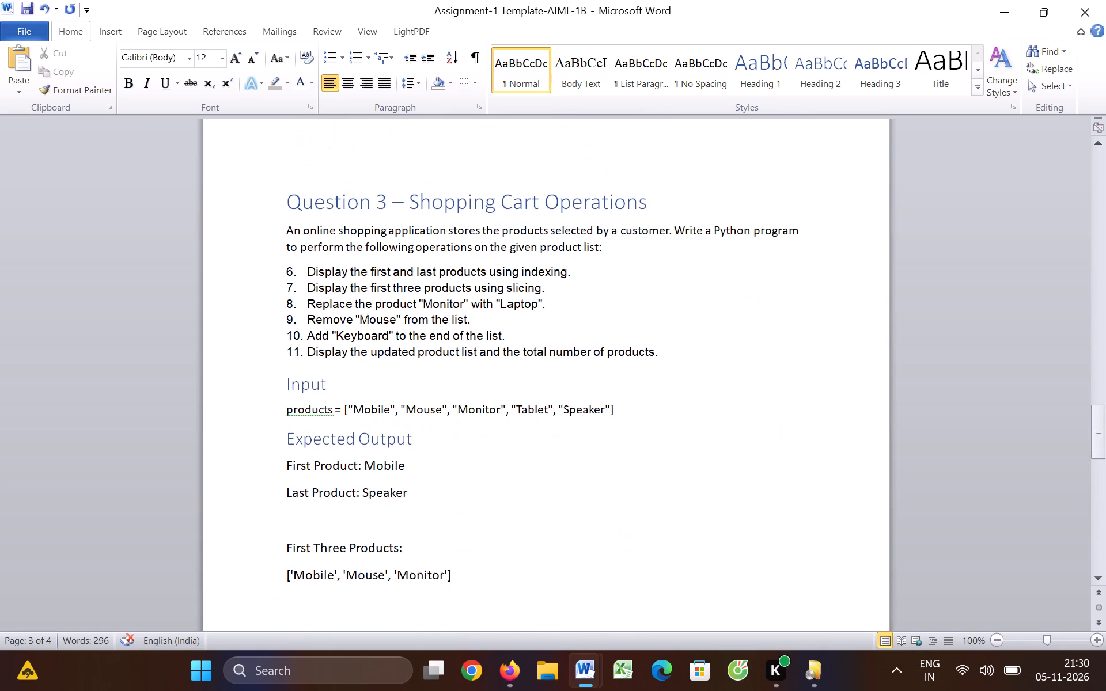
scroll(600, 195, up, 2)
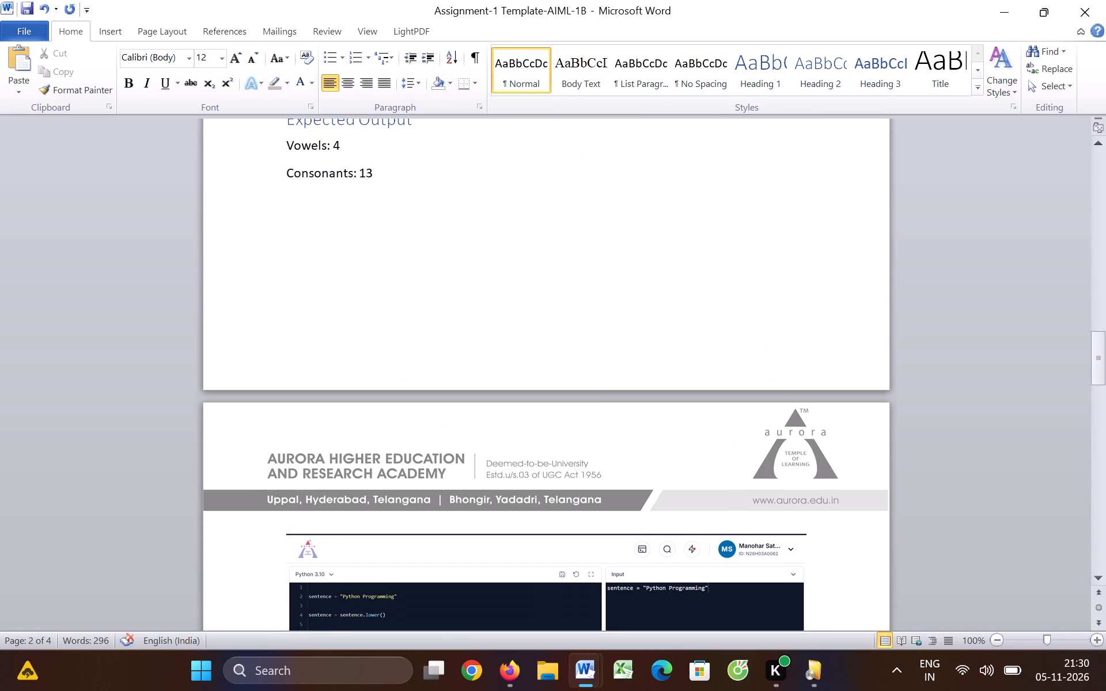
scroll(508, 207, up, 1)
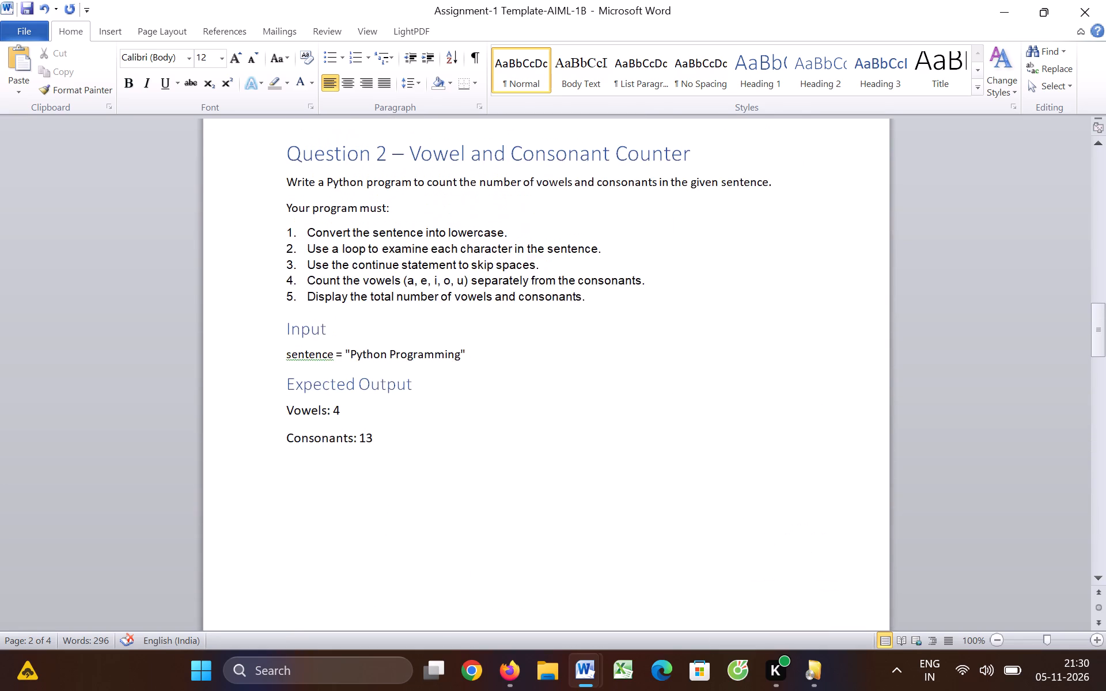
scroll(508, 207, up, 1)
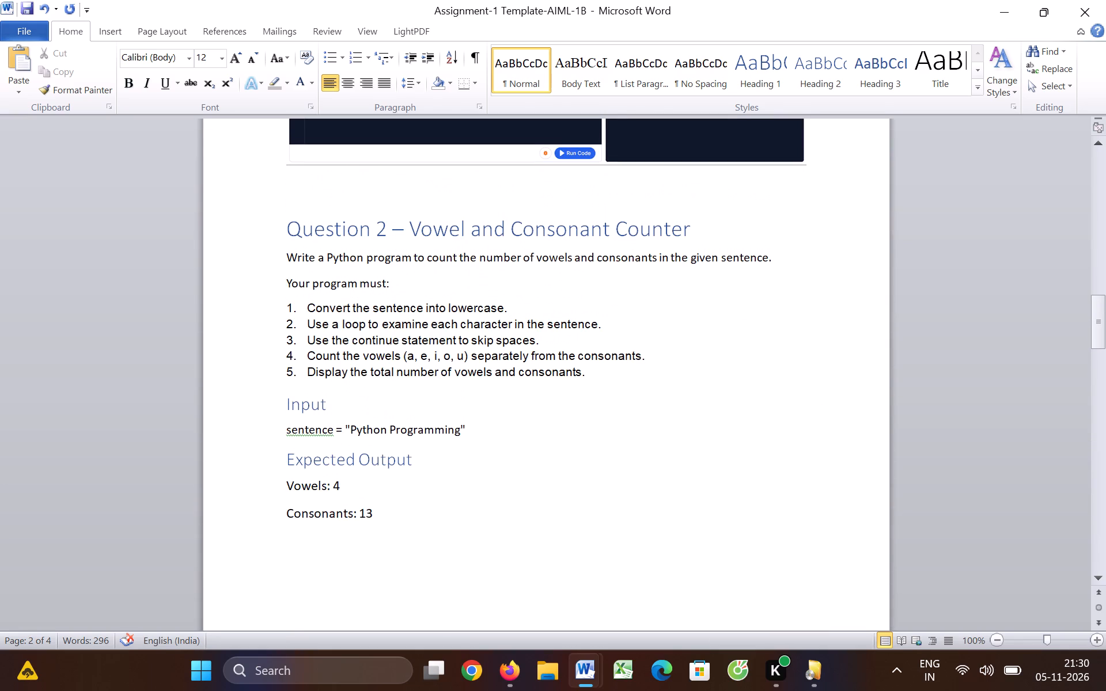
drag(279, 223, 447, 541)
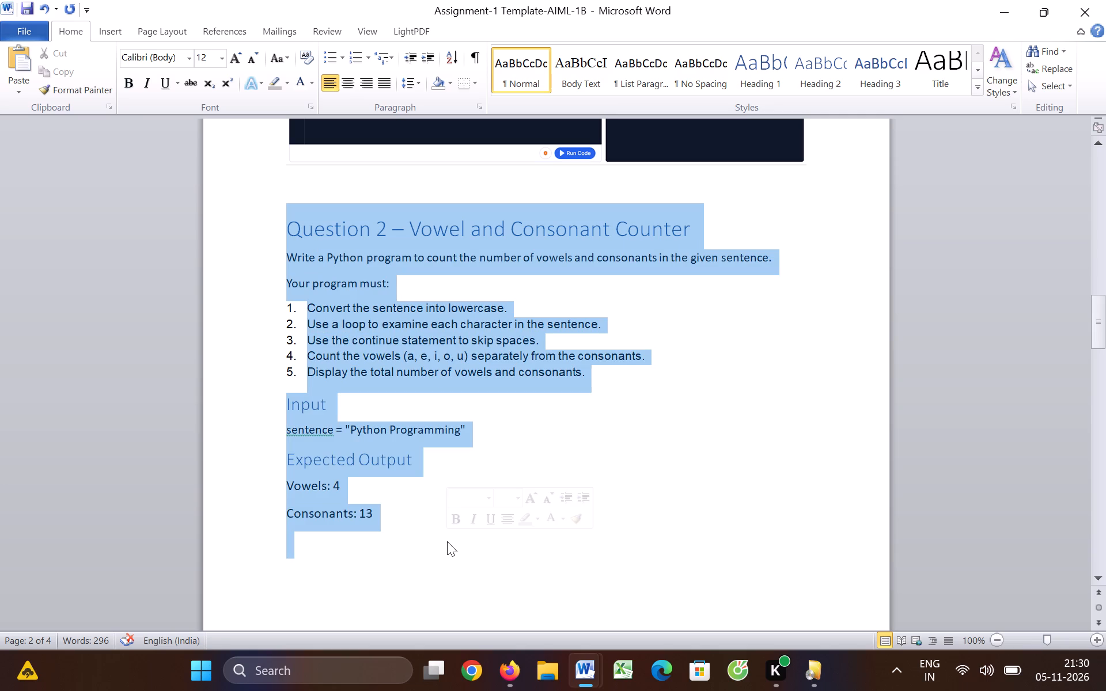
click(566, 530)
scroll(566, 465, up, 3)
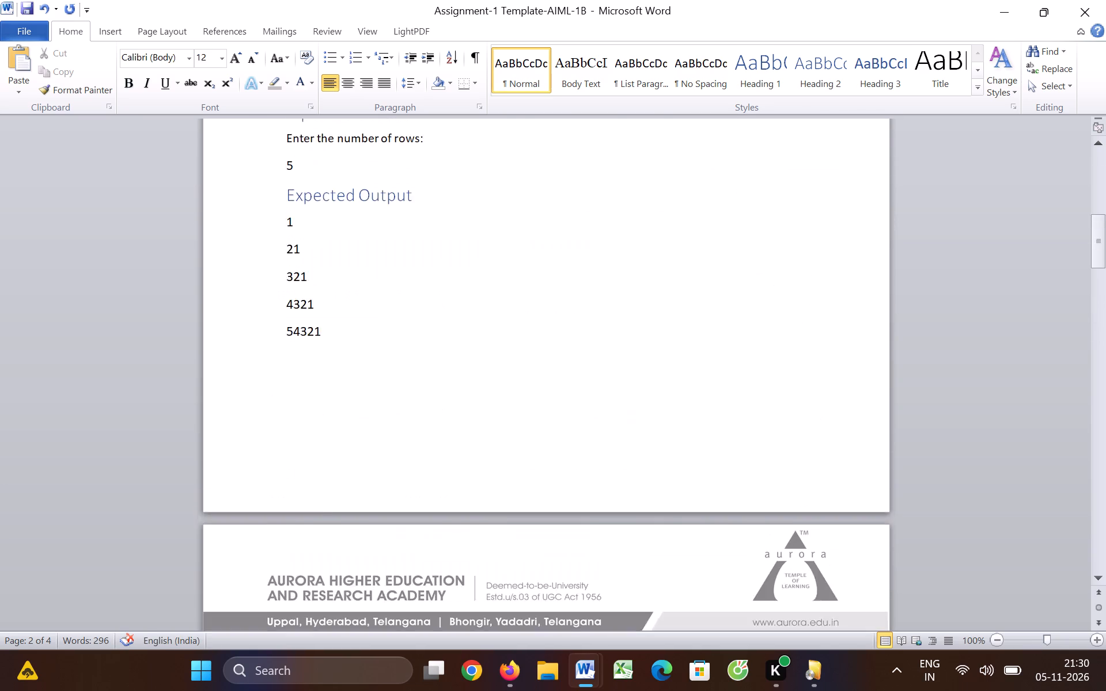
scroll(566, 465, up, 2)
scroll(566, 465, down, 2)
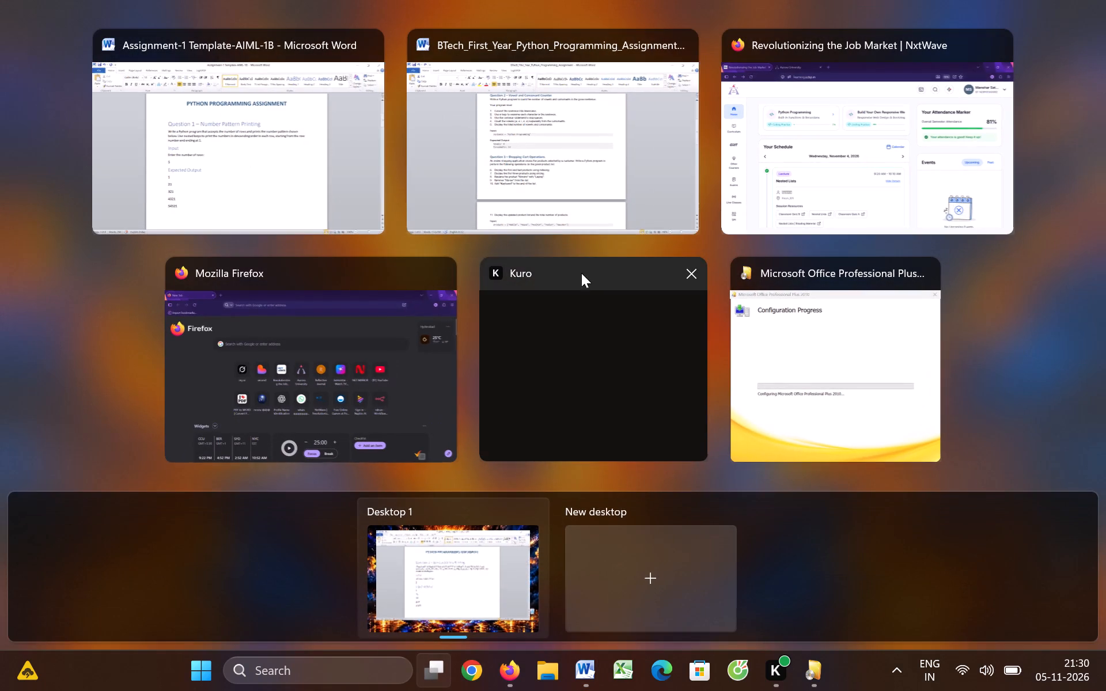
Check the questions in the BTech_First_Year_Python_Programming_Assignment document, and return to Question 3 in the Assignment-1 template.
click(611, 168)
click(509, 367)
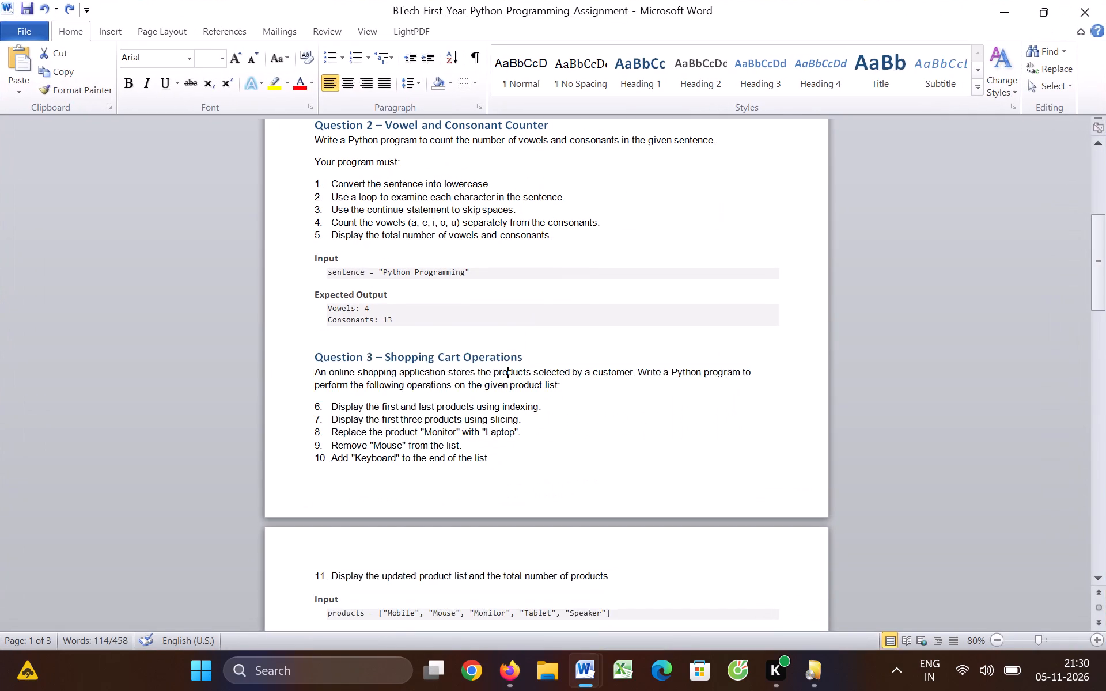
scroll(509, 367, up, 3)
scroll(509, 367, down, 1)
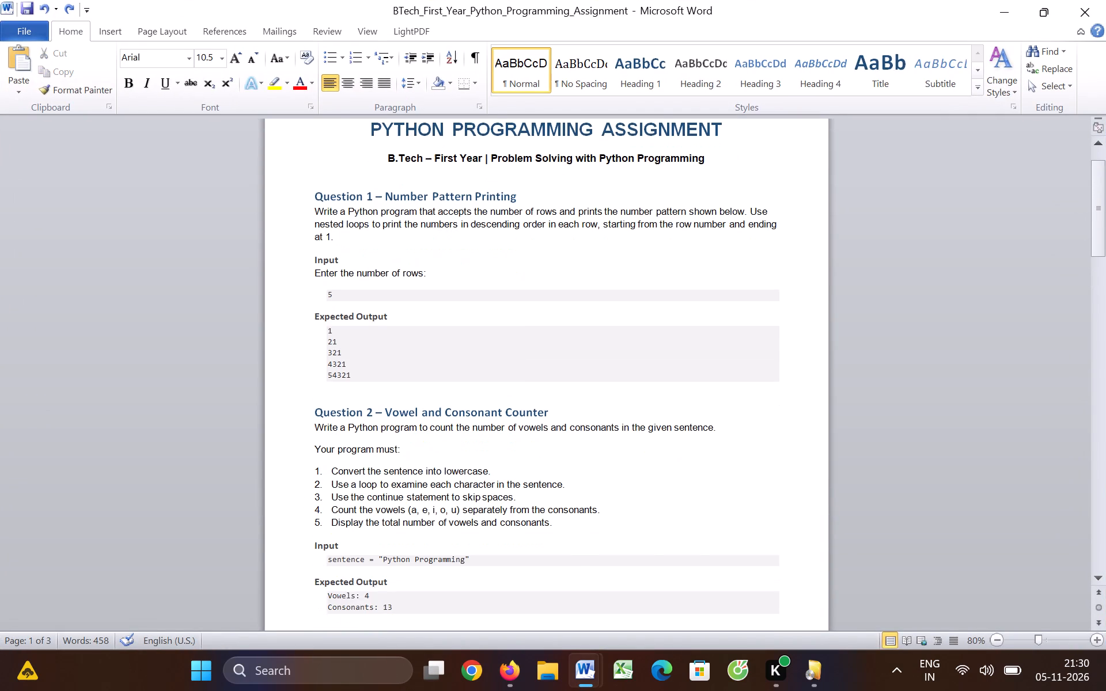
scroll(509, 367, down, 1)
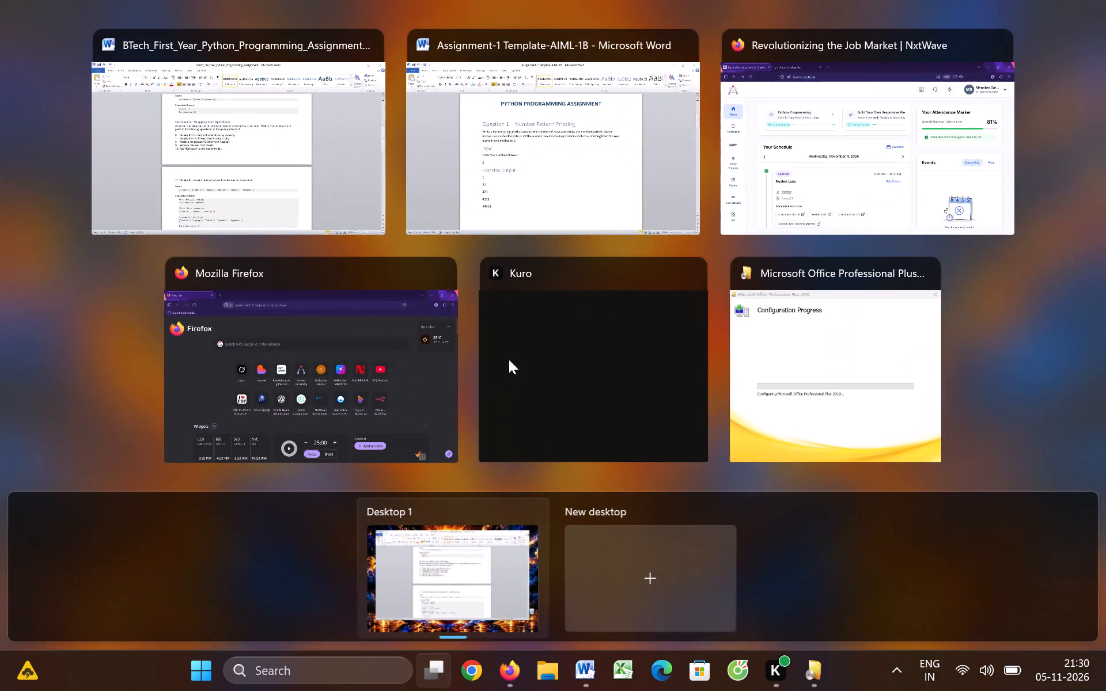
click(546, 155)
scroll(470, 380, down, 2)
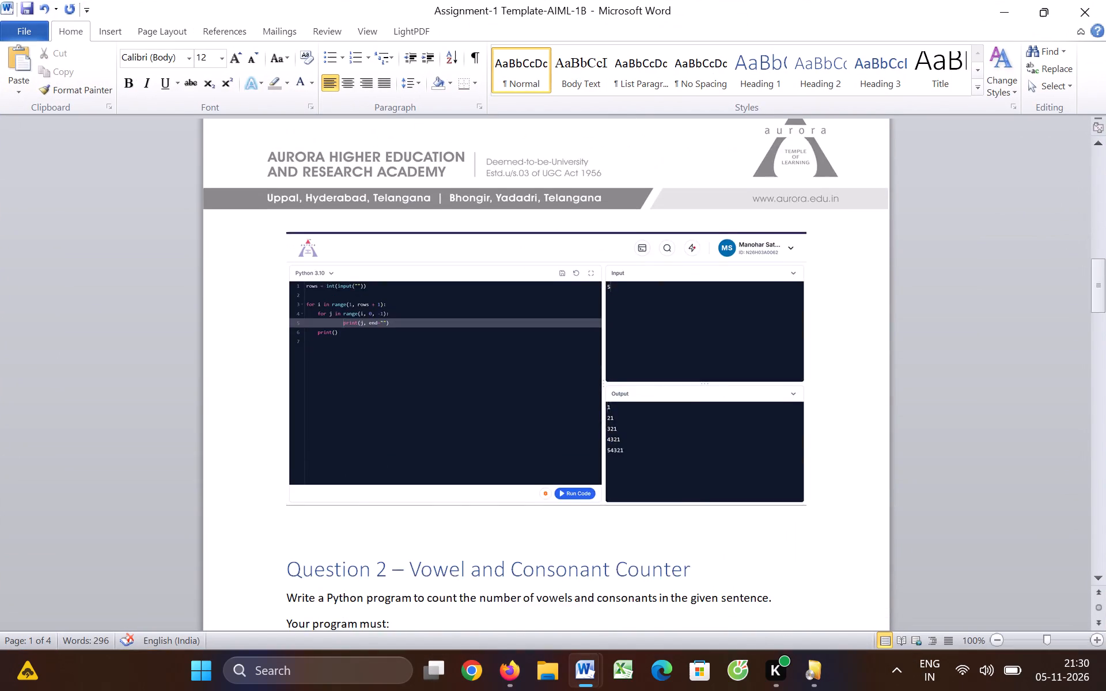
scroll(470, 380, down, 5)
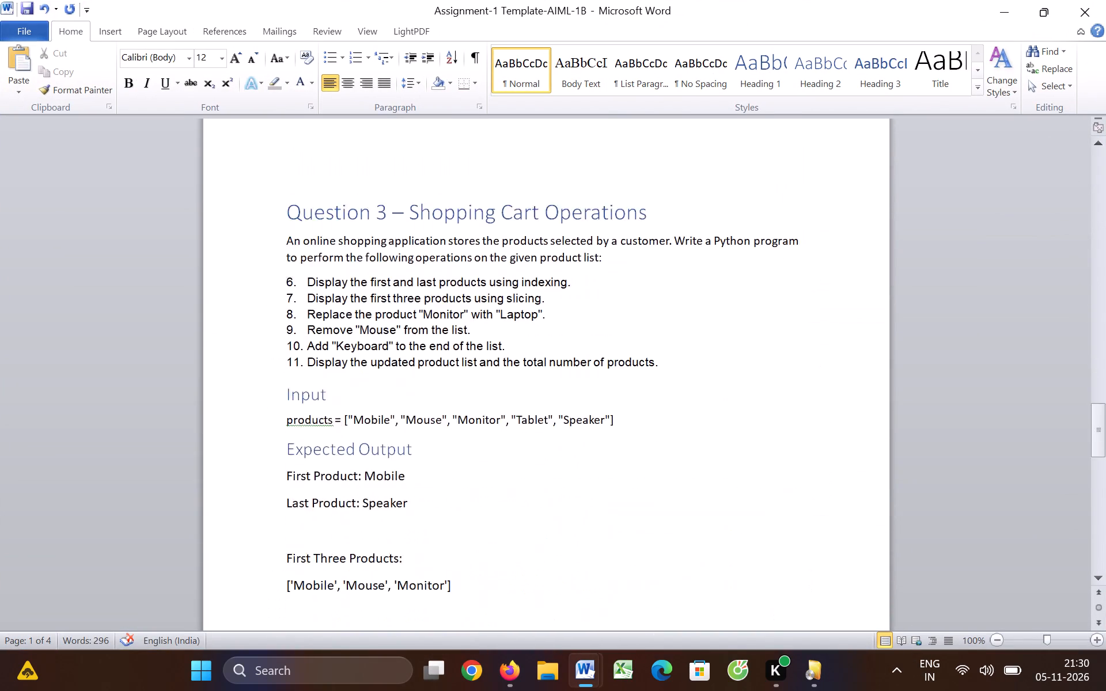
scroll(470, 380, down, 2)
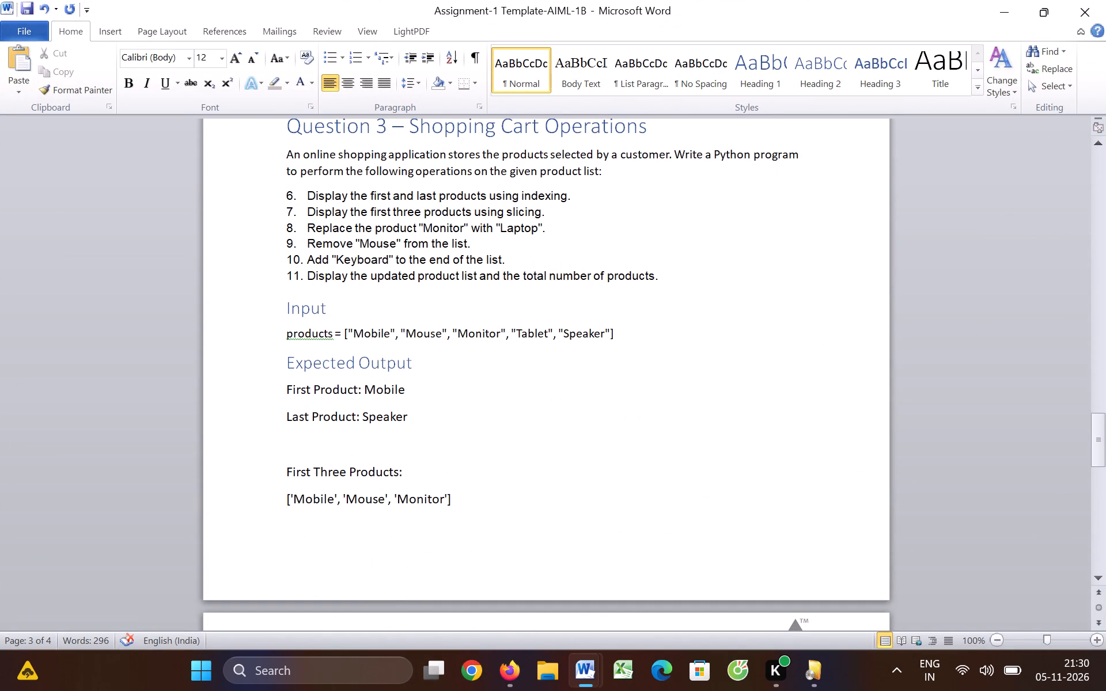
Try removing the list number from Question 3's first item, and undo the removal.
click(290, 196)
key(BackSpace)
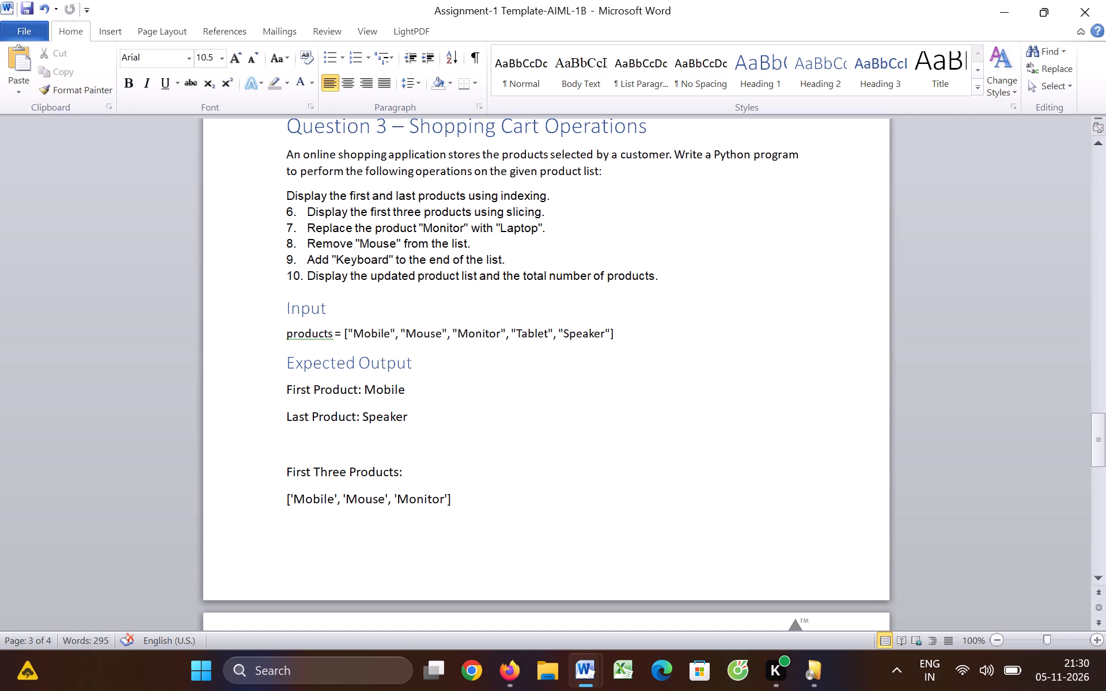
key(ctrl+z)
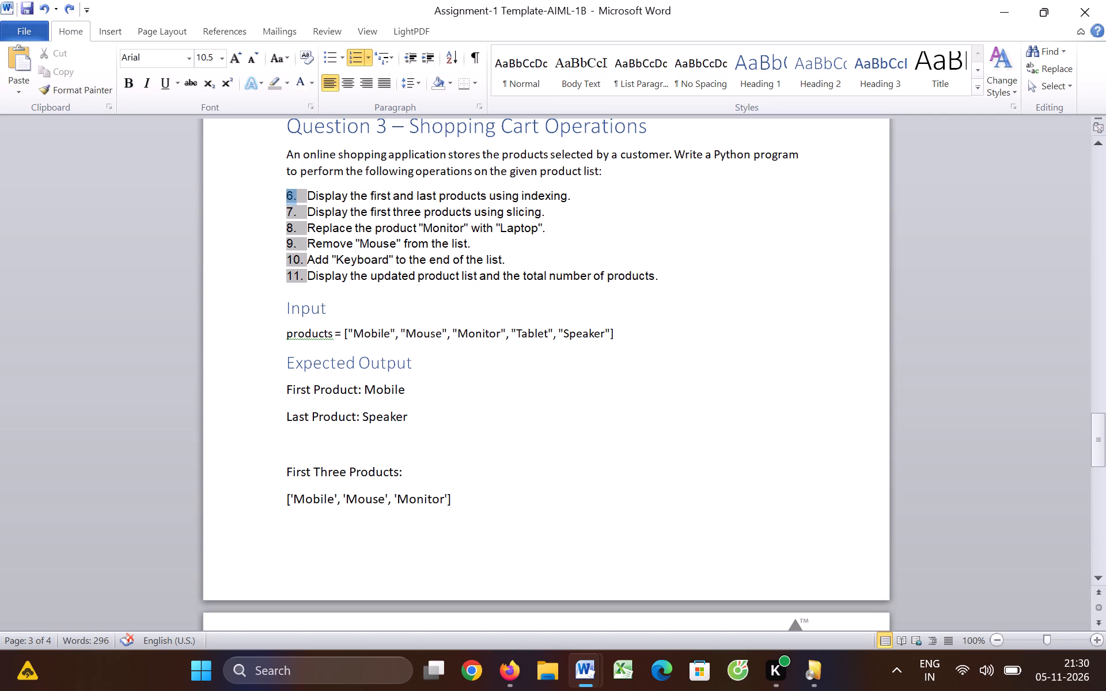
Select the list numbers of the six items under Question 3 – Shopping Cart Operations.
click(272, 205)
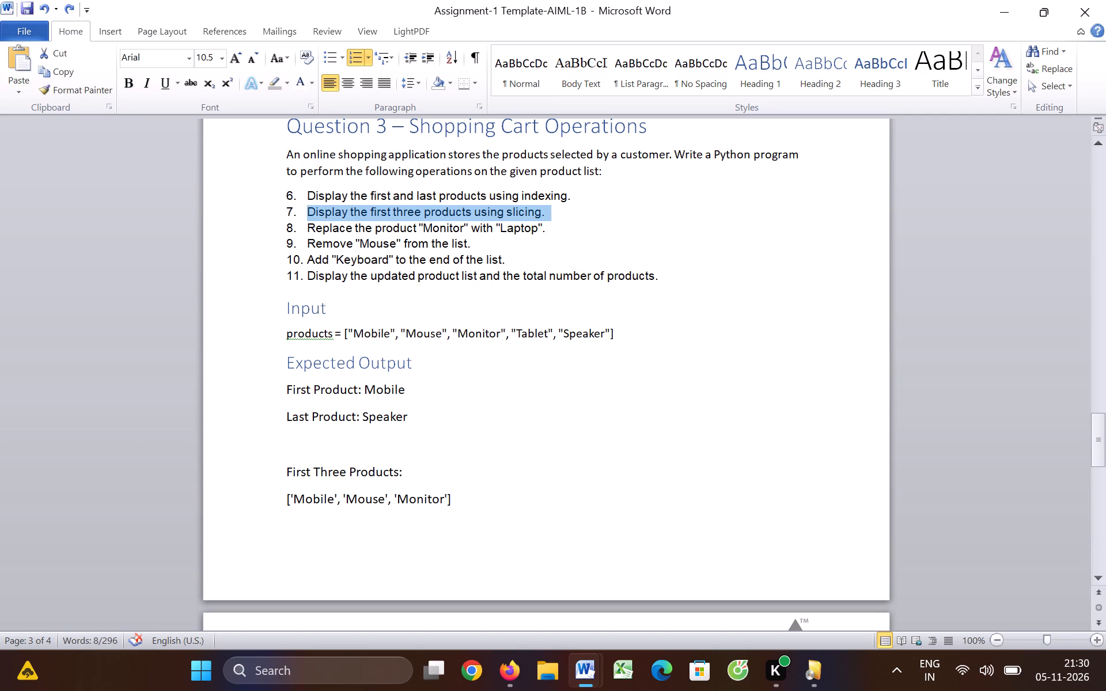
drag(300, 277, 297, 222)
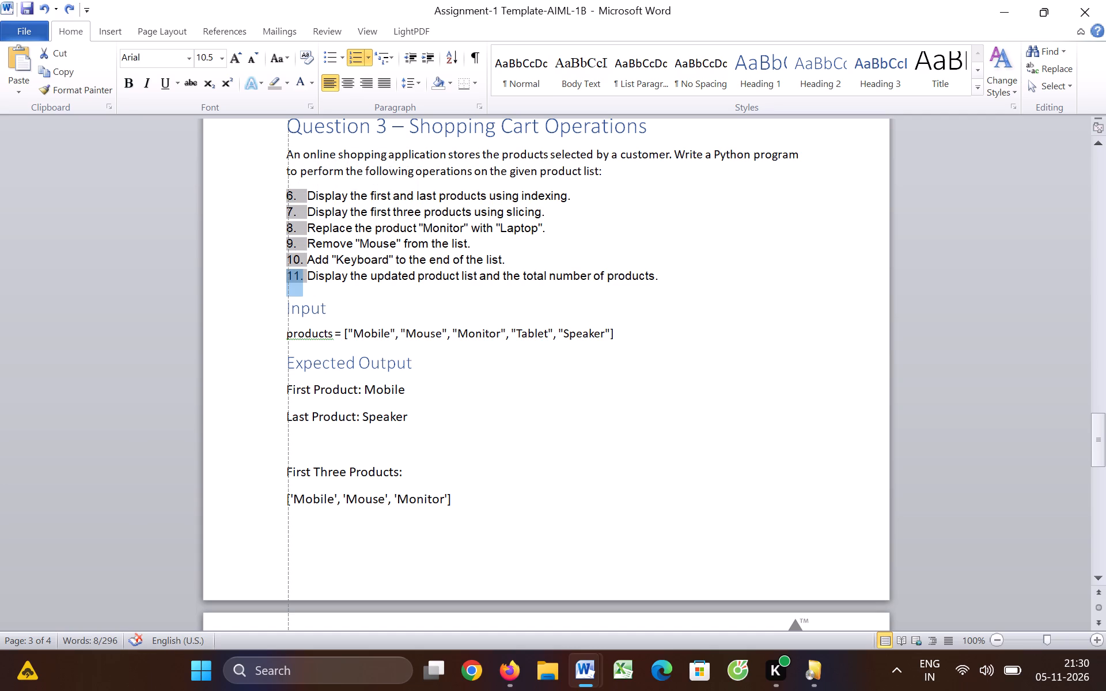
drag(297, 222, 296, 197)
click(296, 197)
click(296, 197)
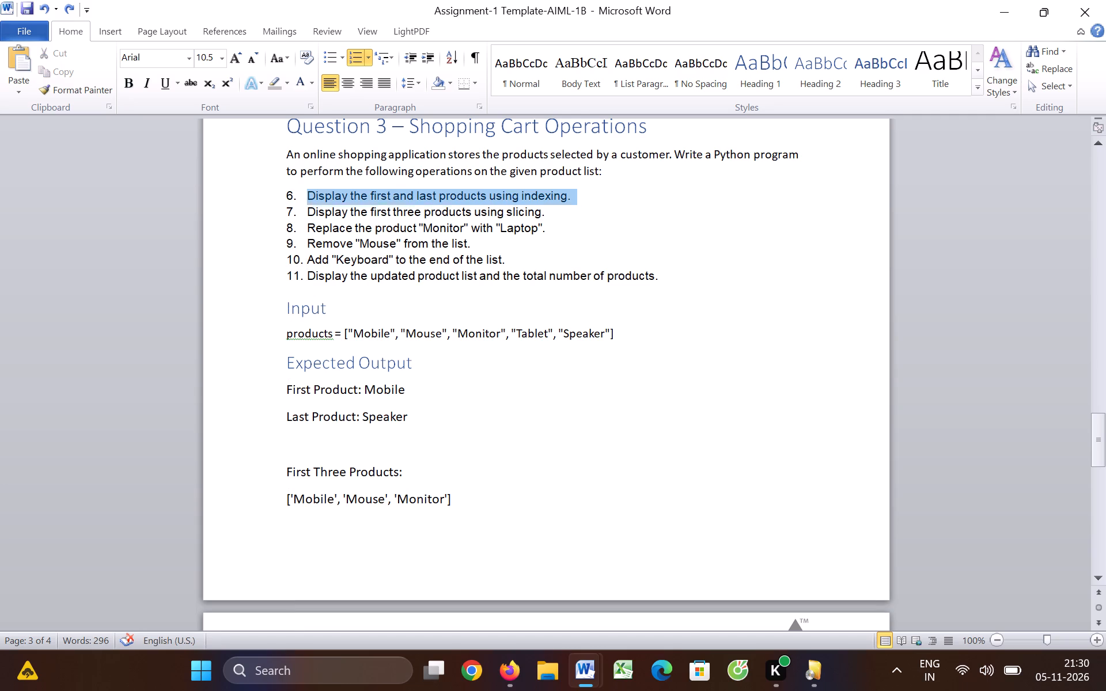
click(295, 199)
drag(295, 199, 292, 221)
drag(292, 221, 290, 198)
double_click(290, 198)
double_click(290, 198)
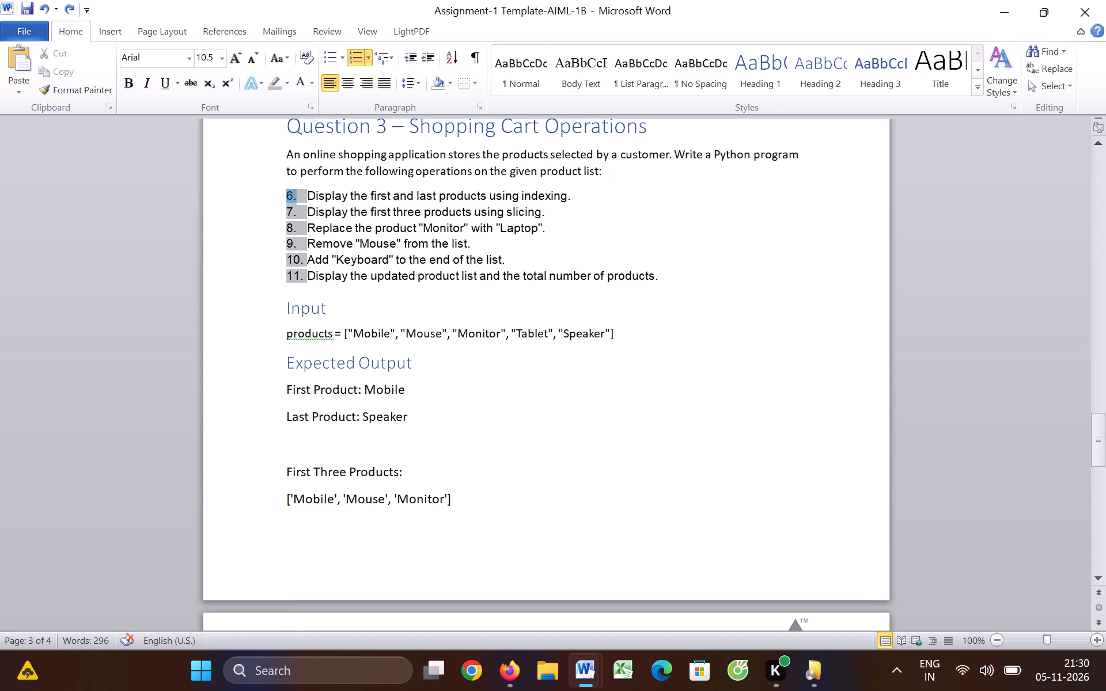
drag(290, 198, 293, 270)
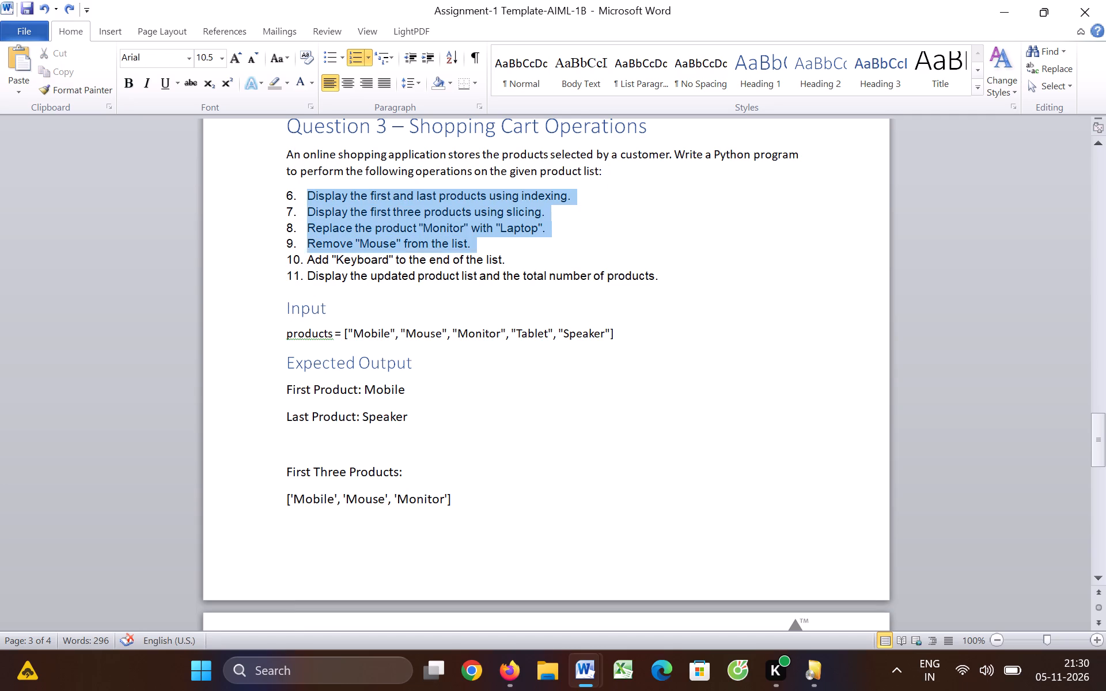
drag(293, 270, 297, 280)
click(297, 280)
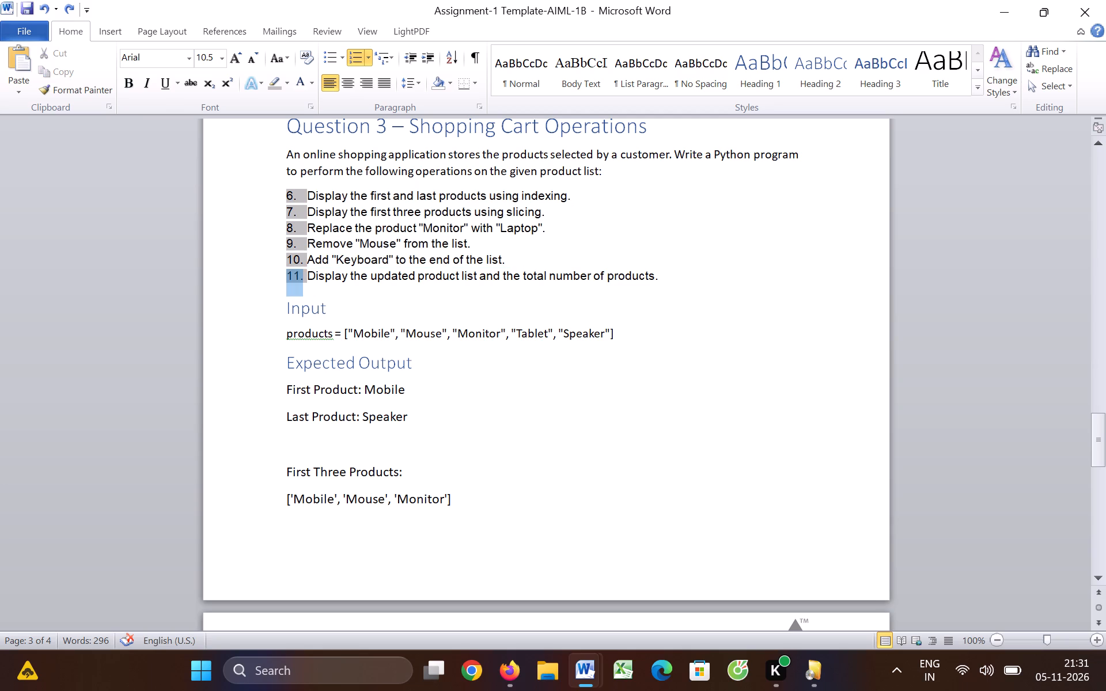
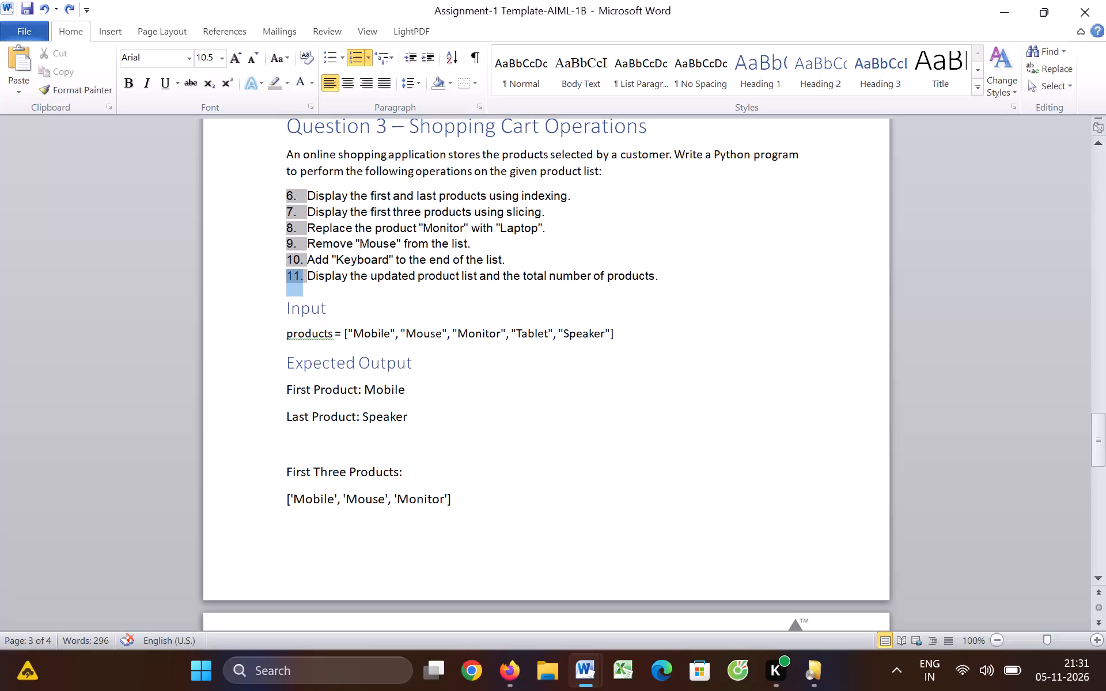
Replace the list number of Question 3's last item, 'Display the updated product list and the total number of products', with 6.
key(BackSpace)
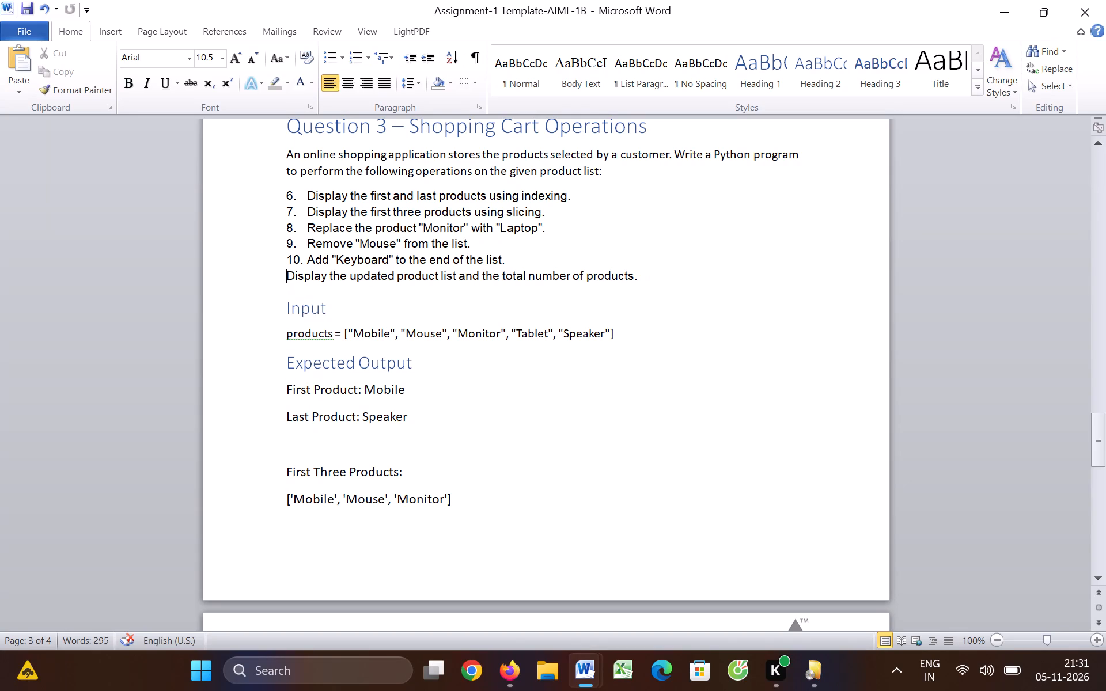
key(6)
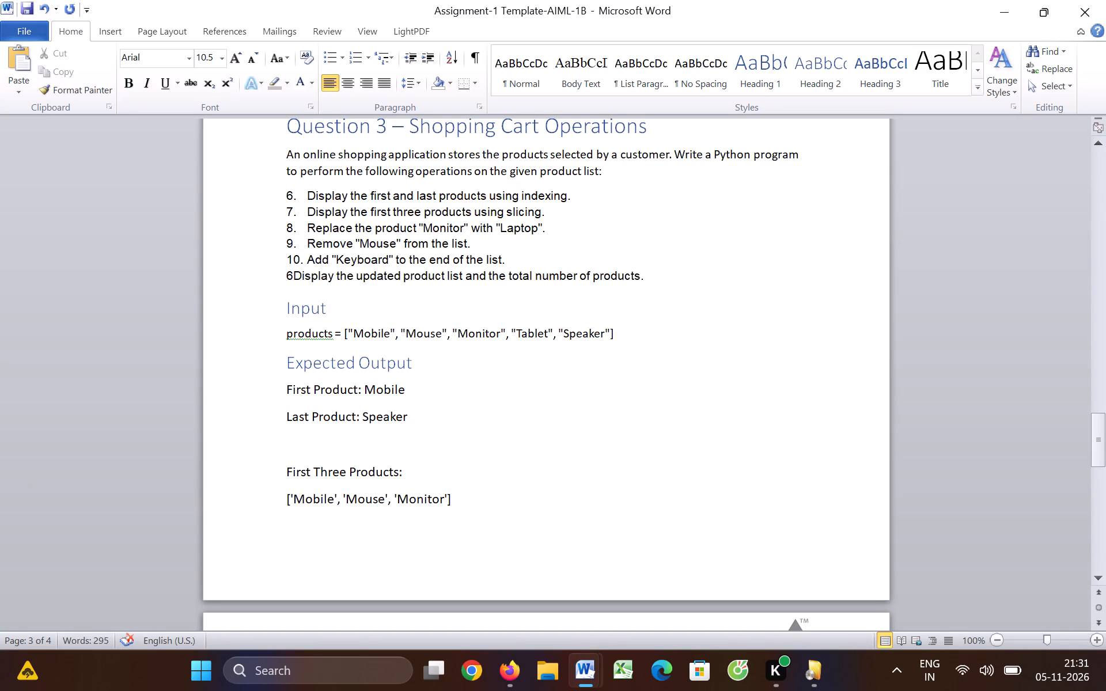
key(period)
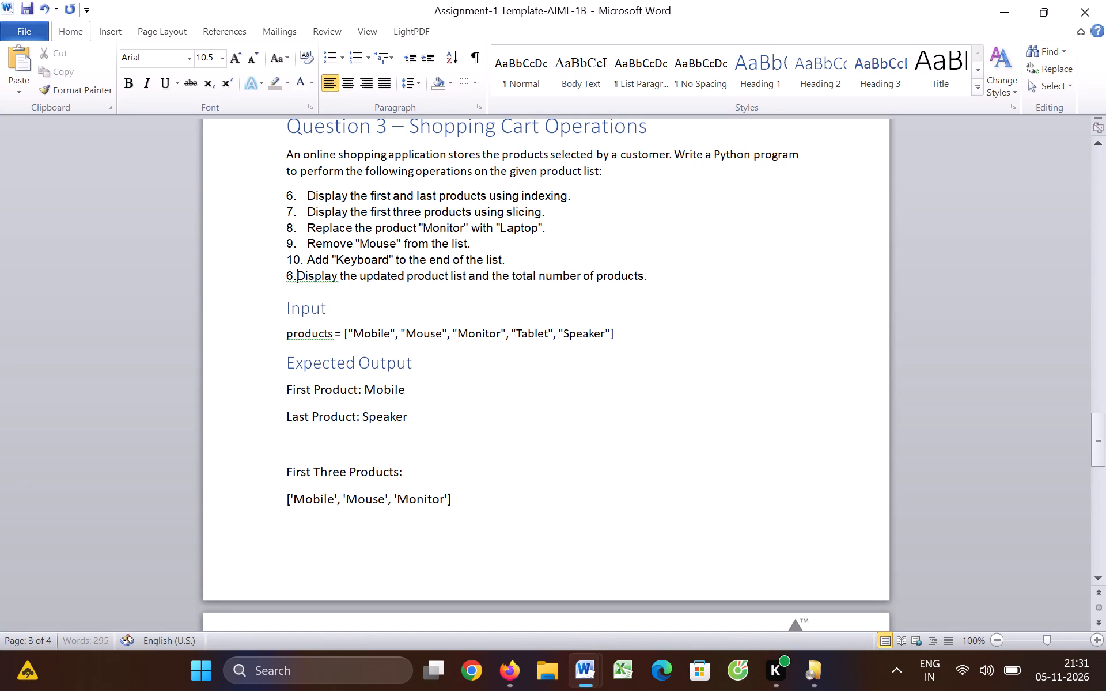
key(space)
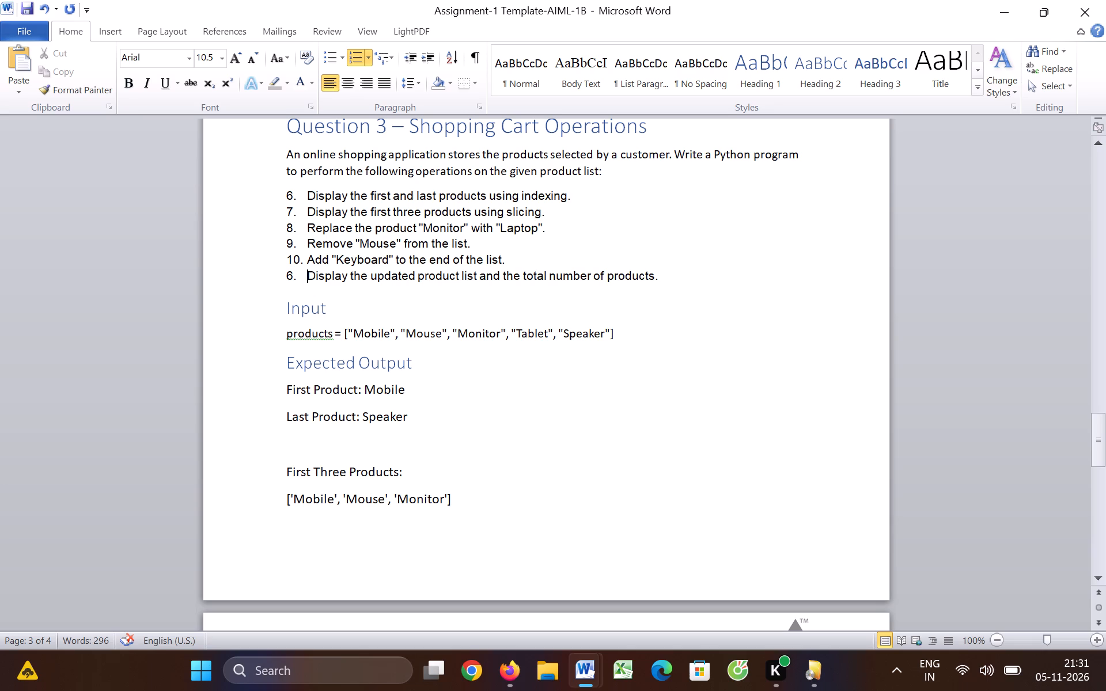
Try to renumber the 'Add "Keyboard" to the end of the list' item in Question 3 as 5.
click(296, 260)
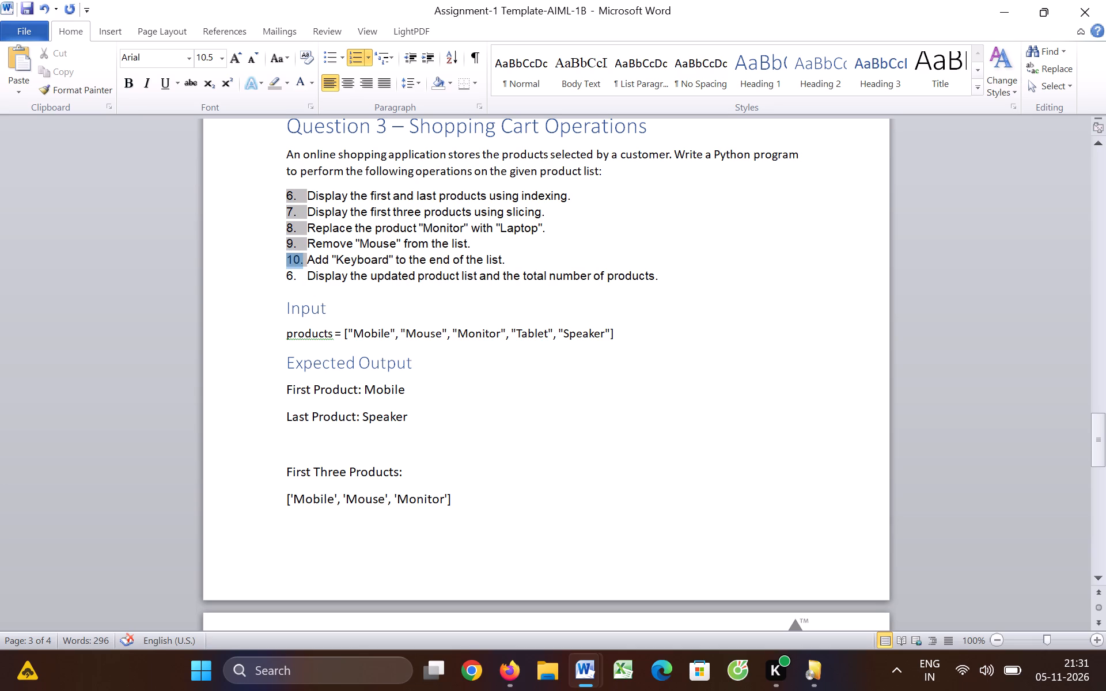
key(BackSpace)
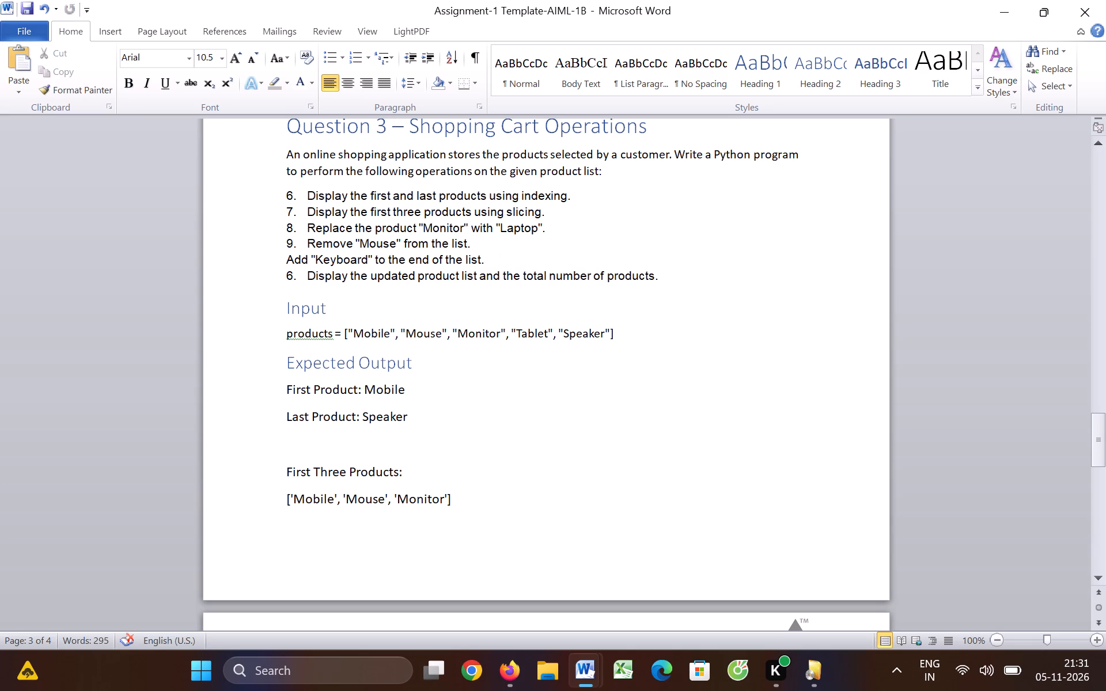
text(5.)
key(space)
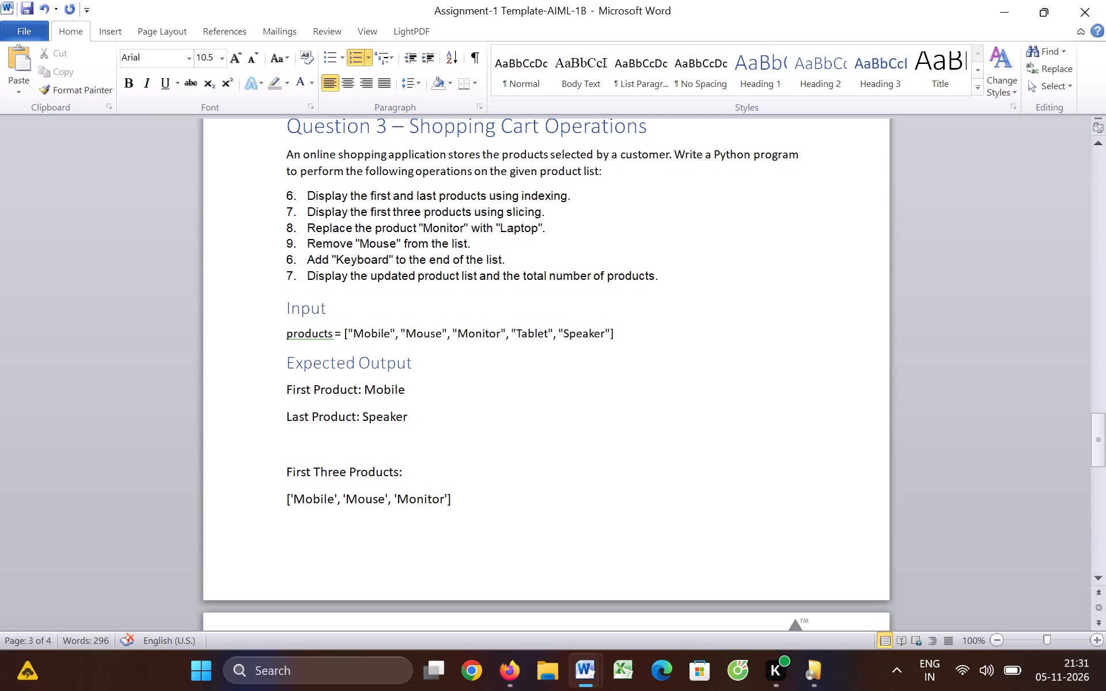
Examine Question 3's expected output and code screenshot, the end of Question 2, and Question 3's list numbering.
scroll(296, 252, down, 7)
scroll(296, 252, up, 1)
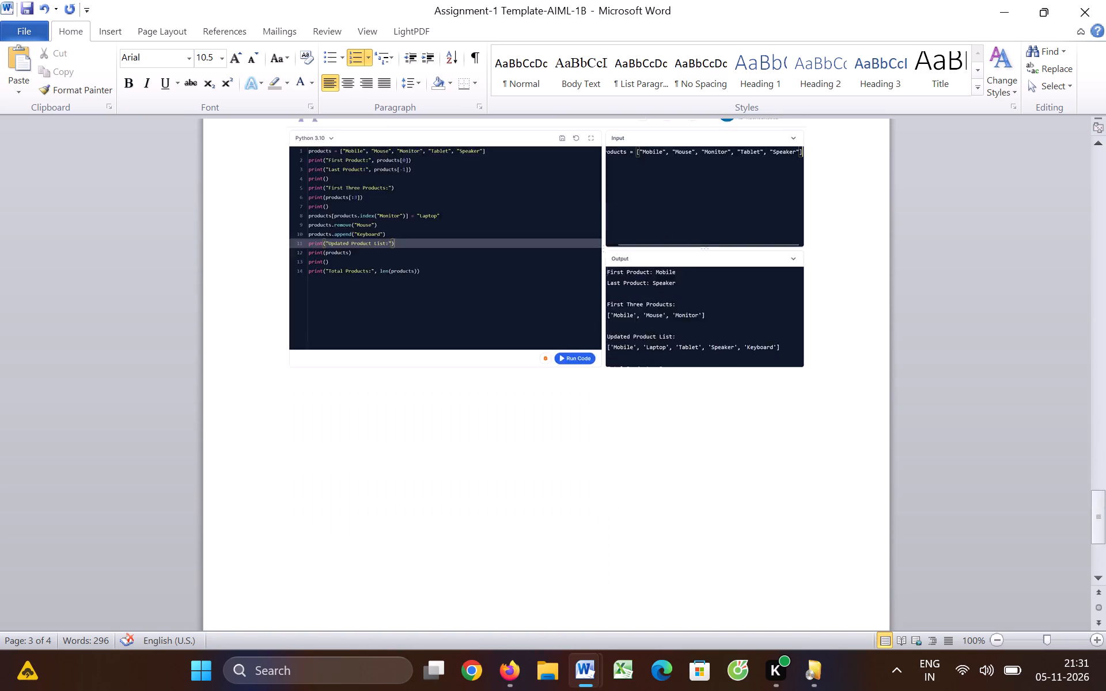
scroll(296, 252, up, 4)
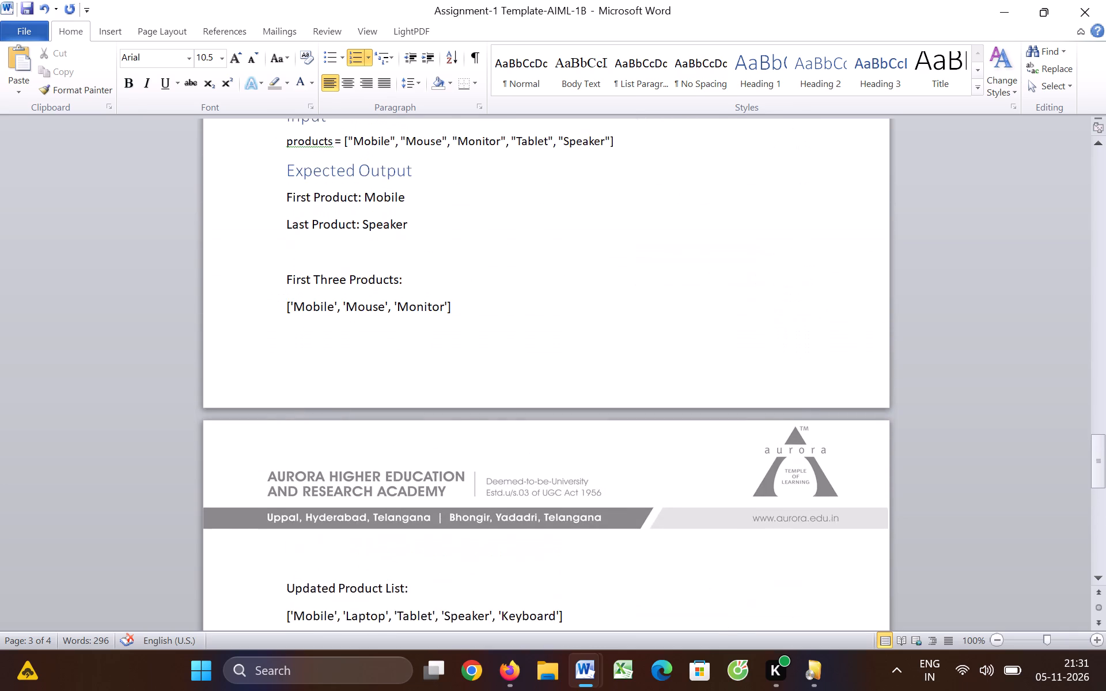
scroll(296, 252, up, 6)
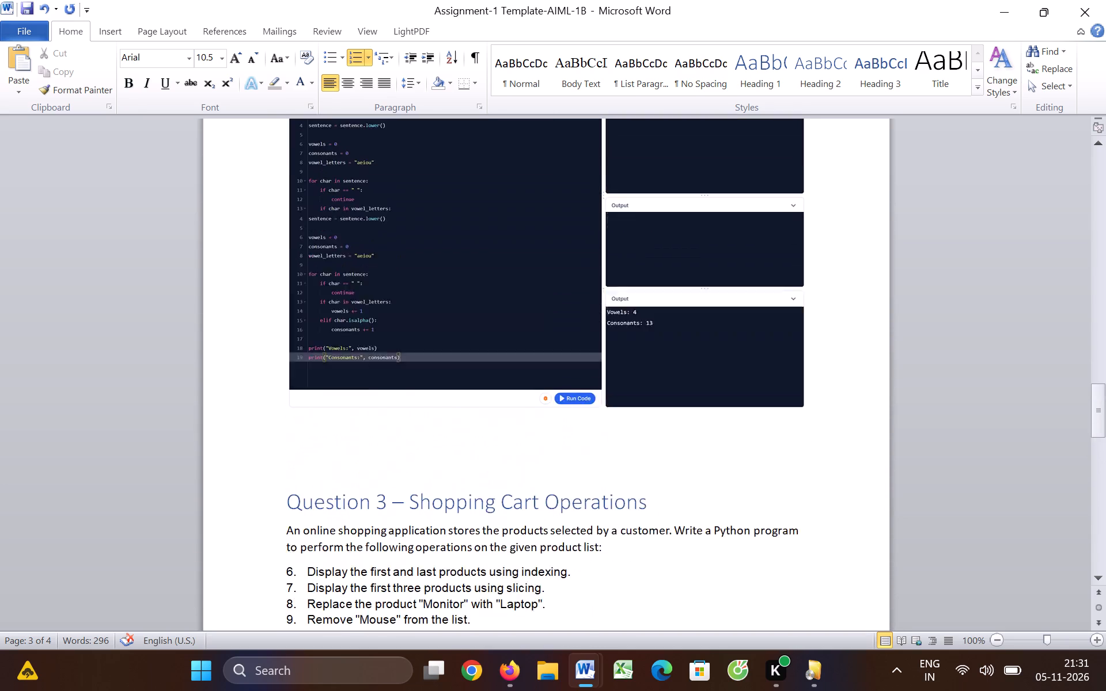
scroll(296, 252, up, 1)
scroll(296, 252, down, 2)
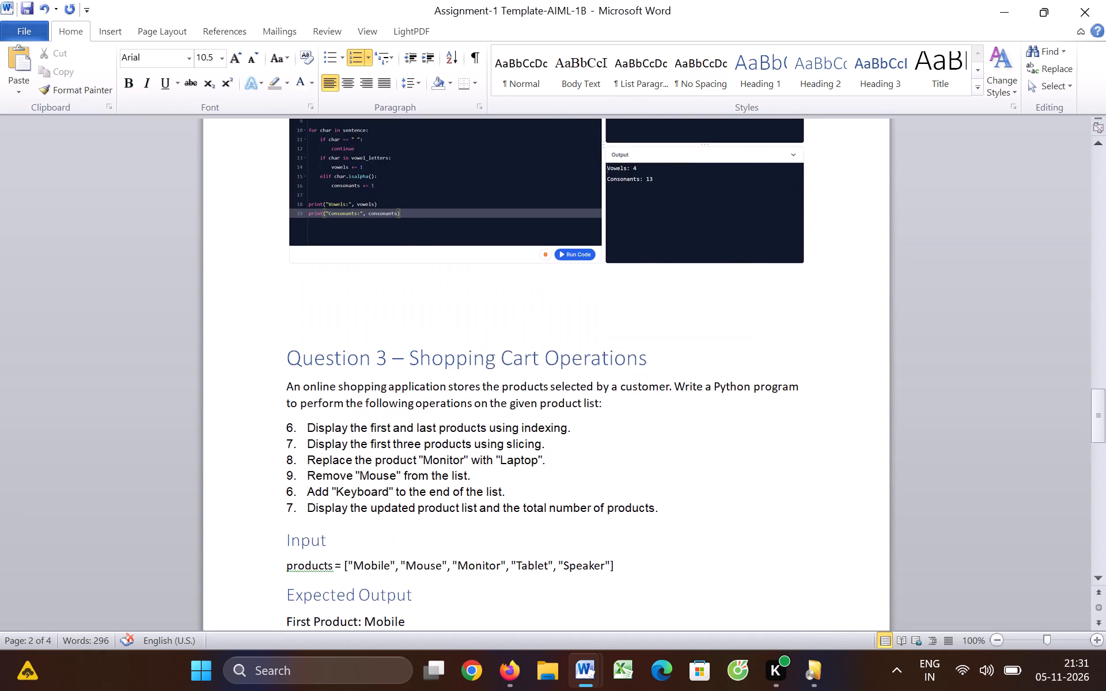
scroll(296, 252, down, 1)
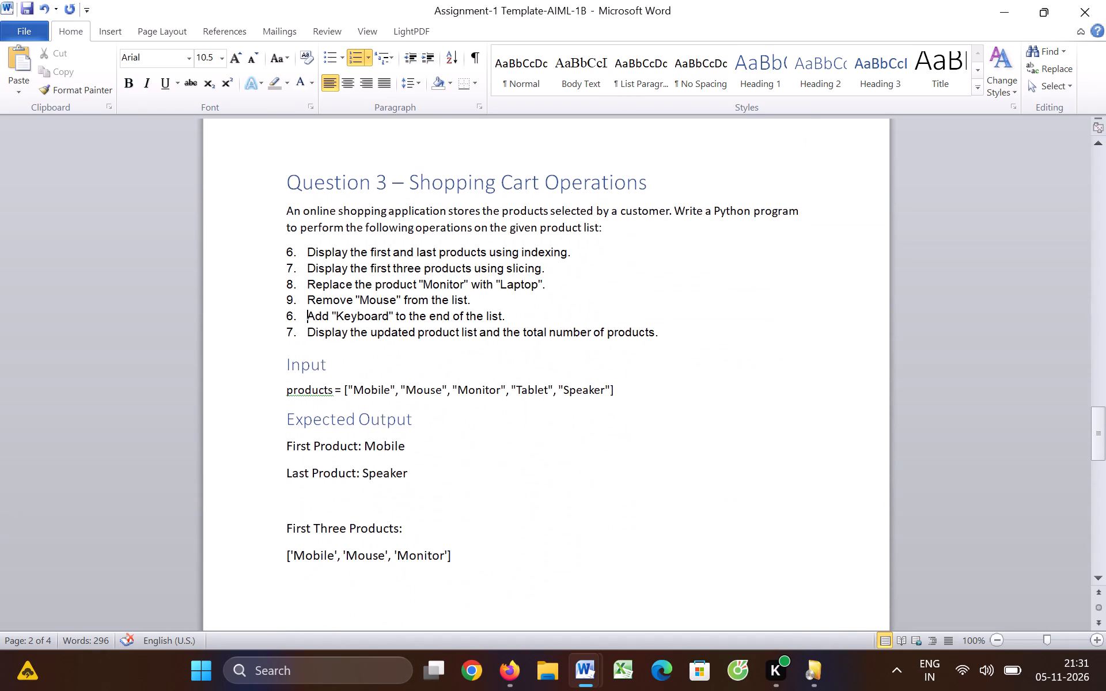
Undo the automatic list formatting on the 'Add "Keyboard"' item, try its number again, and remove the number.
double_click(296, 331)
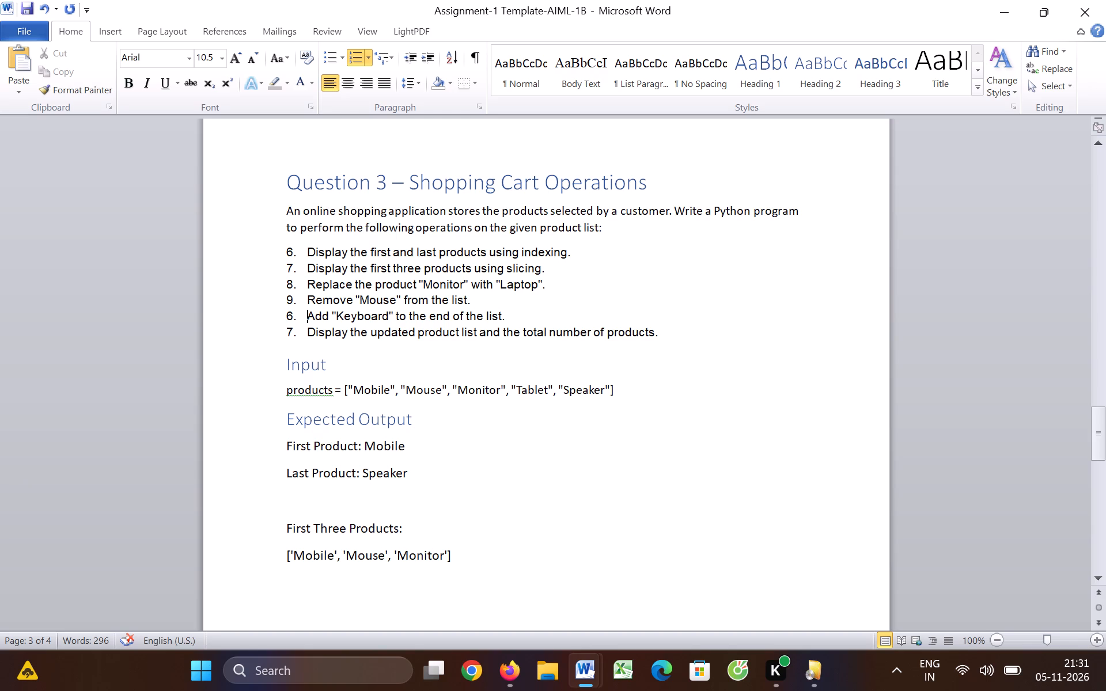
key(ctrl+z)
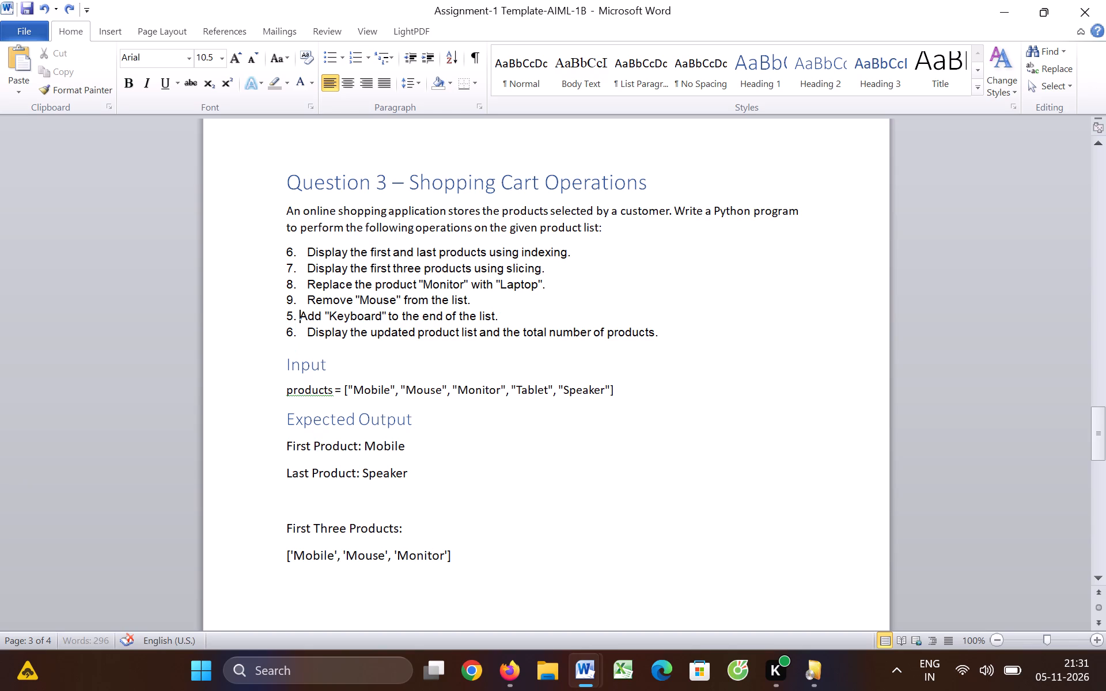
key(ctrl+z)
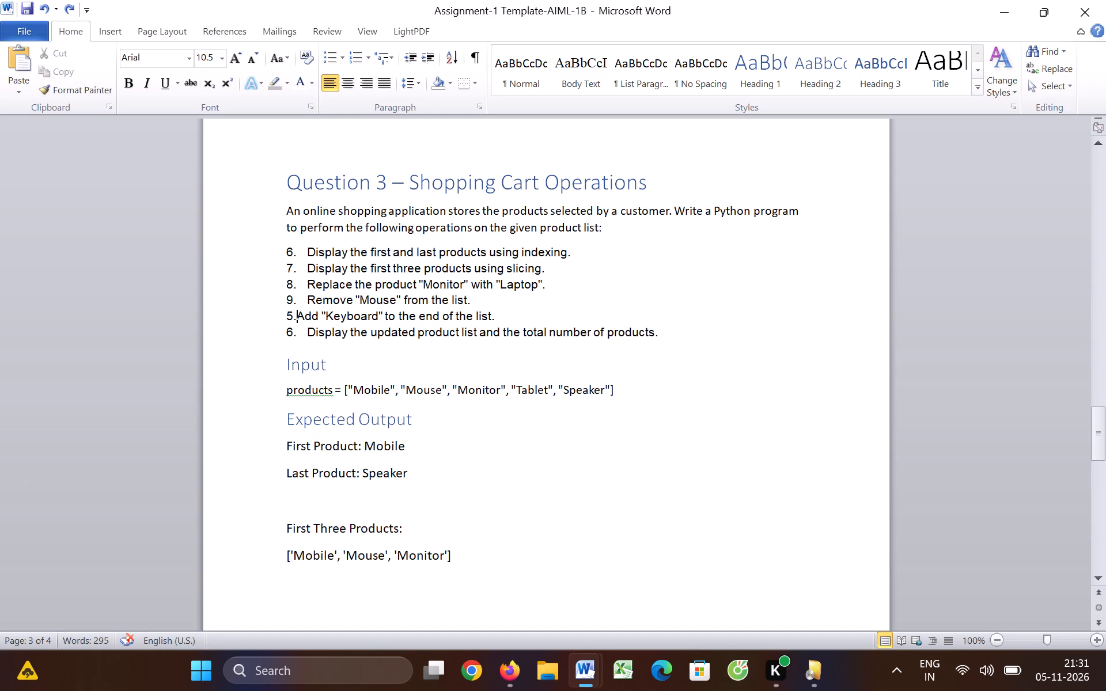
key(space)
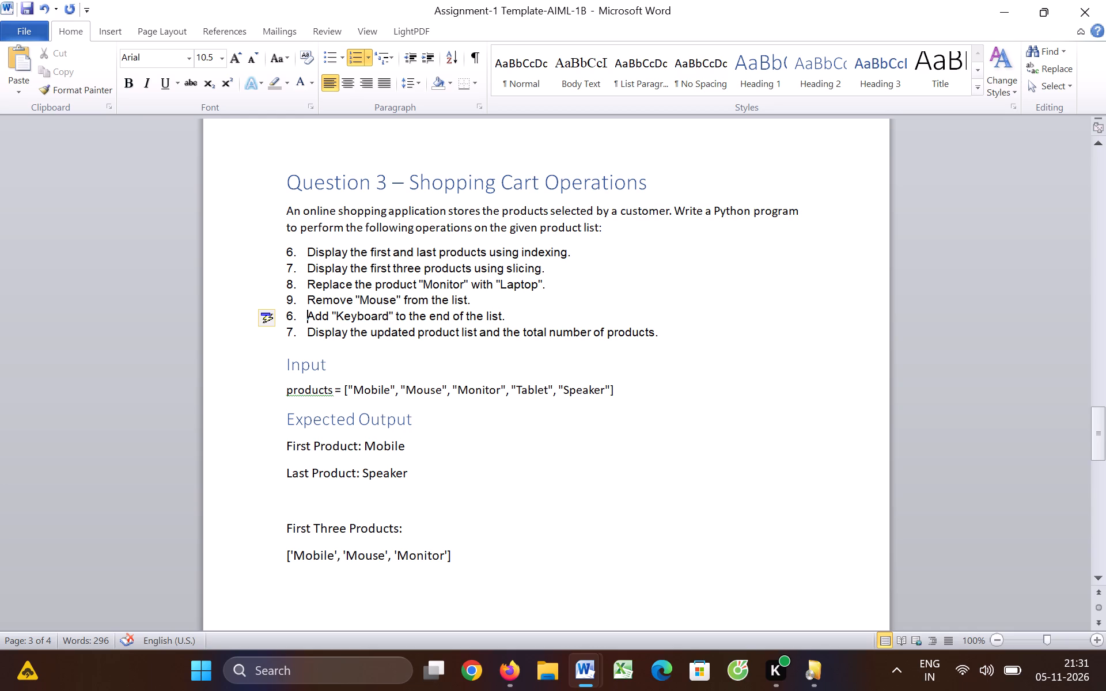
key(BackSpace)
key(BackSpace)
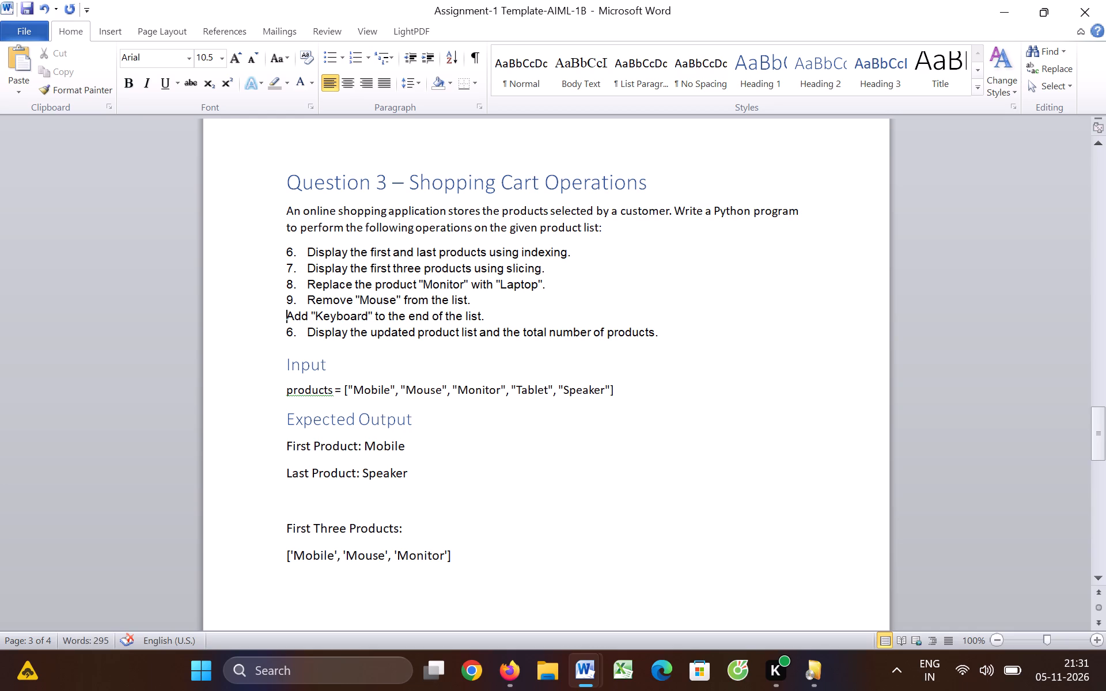
Replace the list number of Question 3's first item, 'Display the first and last products using indexing', with 1.
click(293, 252)
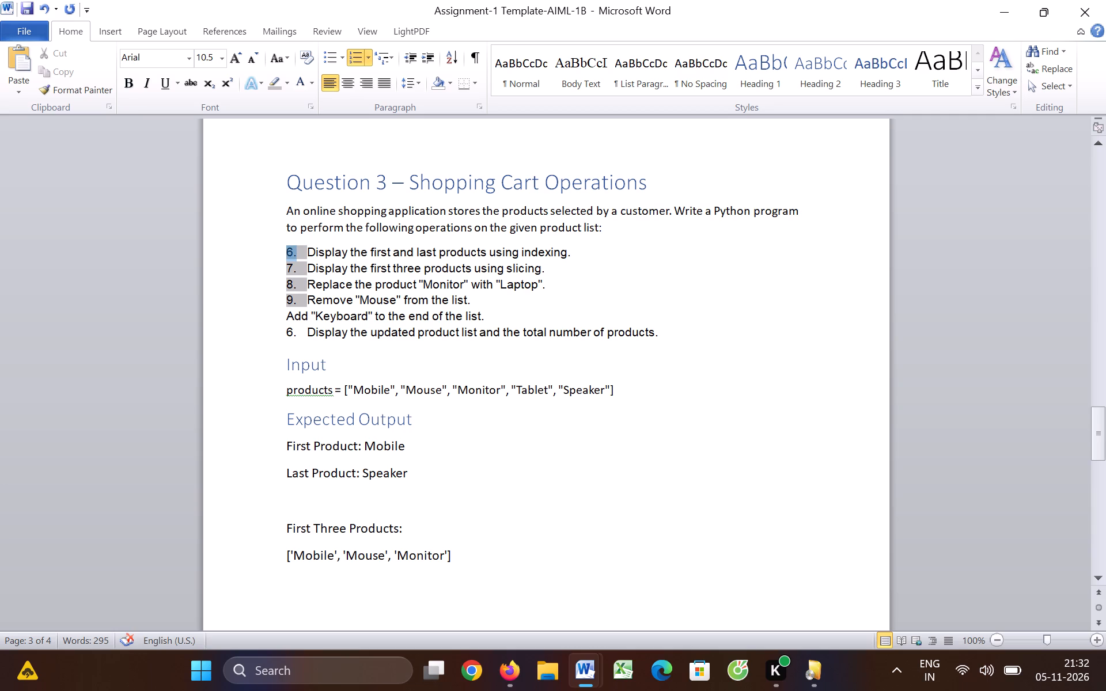
key(BackSpace)
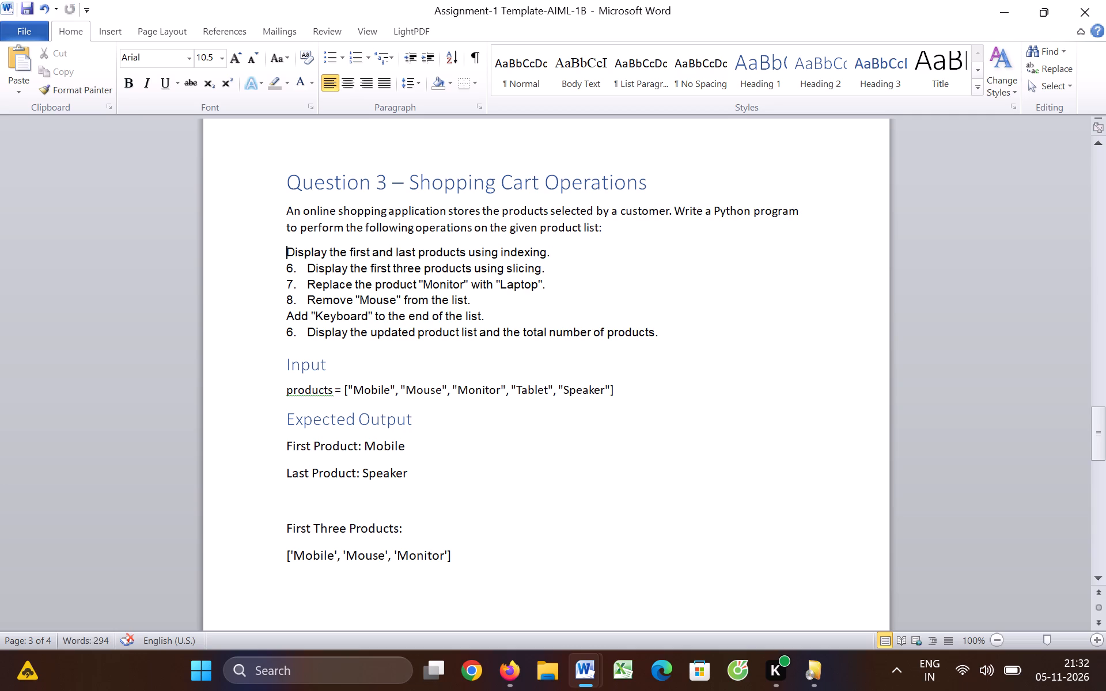
key(1)
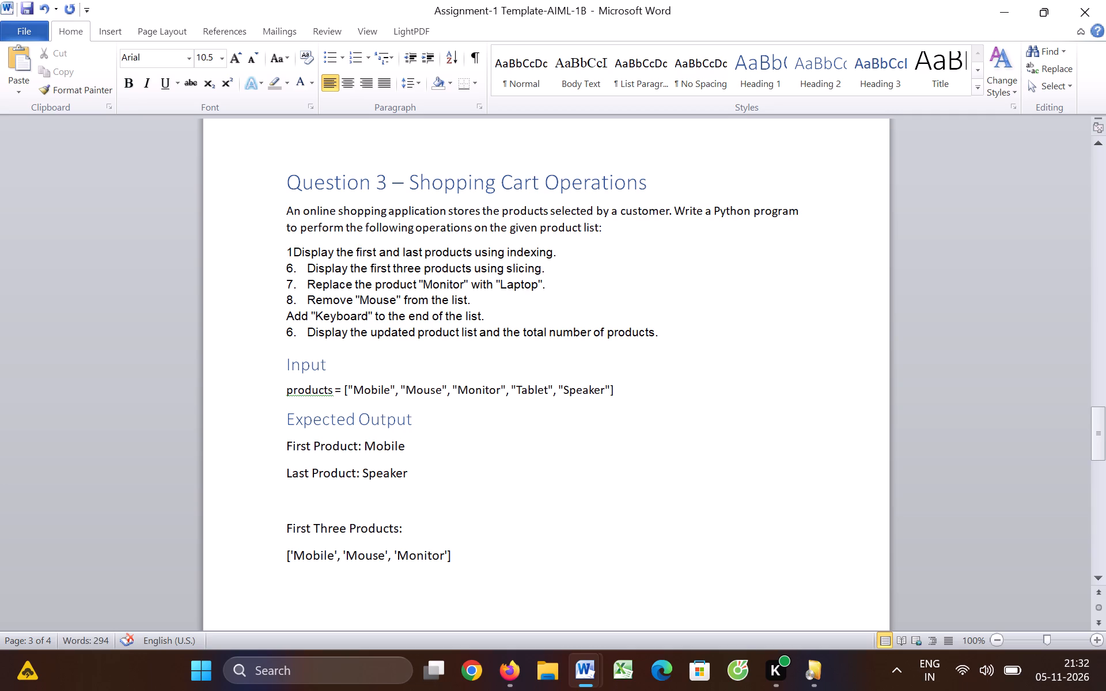
key(period)
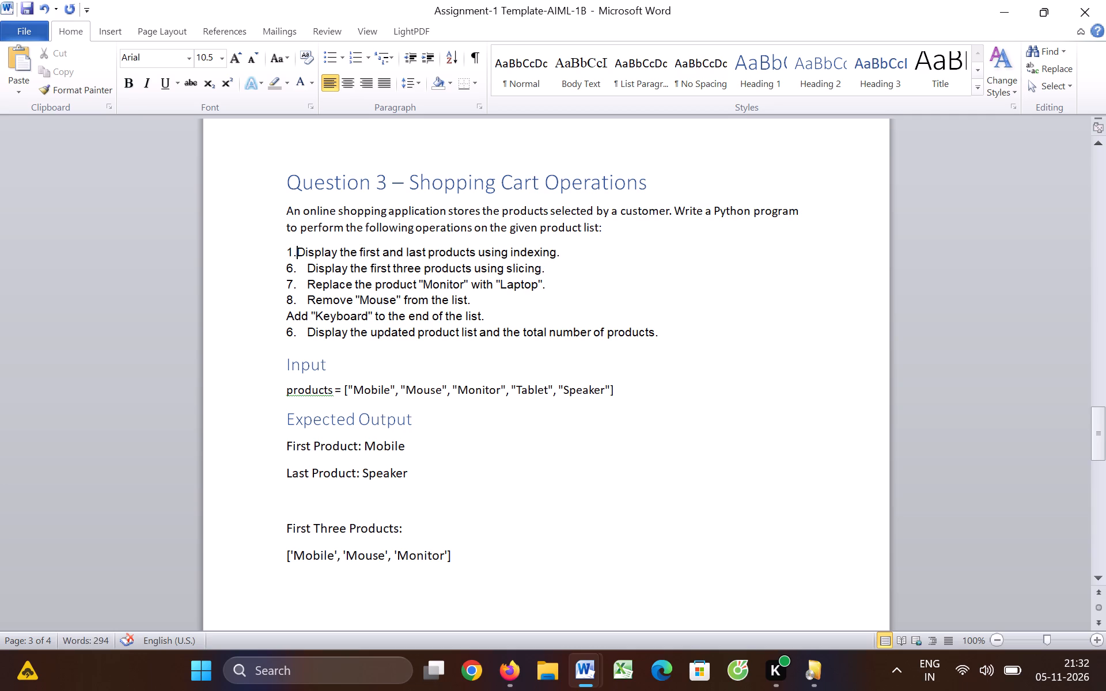
key(space)
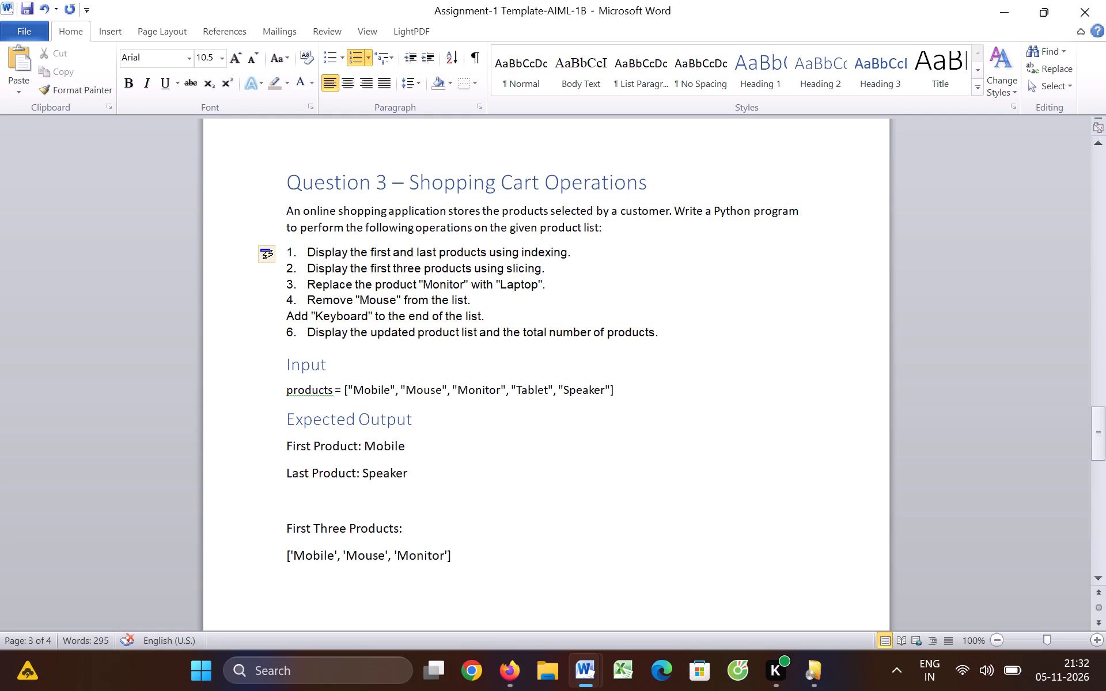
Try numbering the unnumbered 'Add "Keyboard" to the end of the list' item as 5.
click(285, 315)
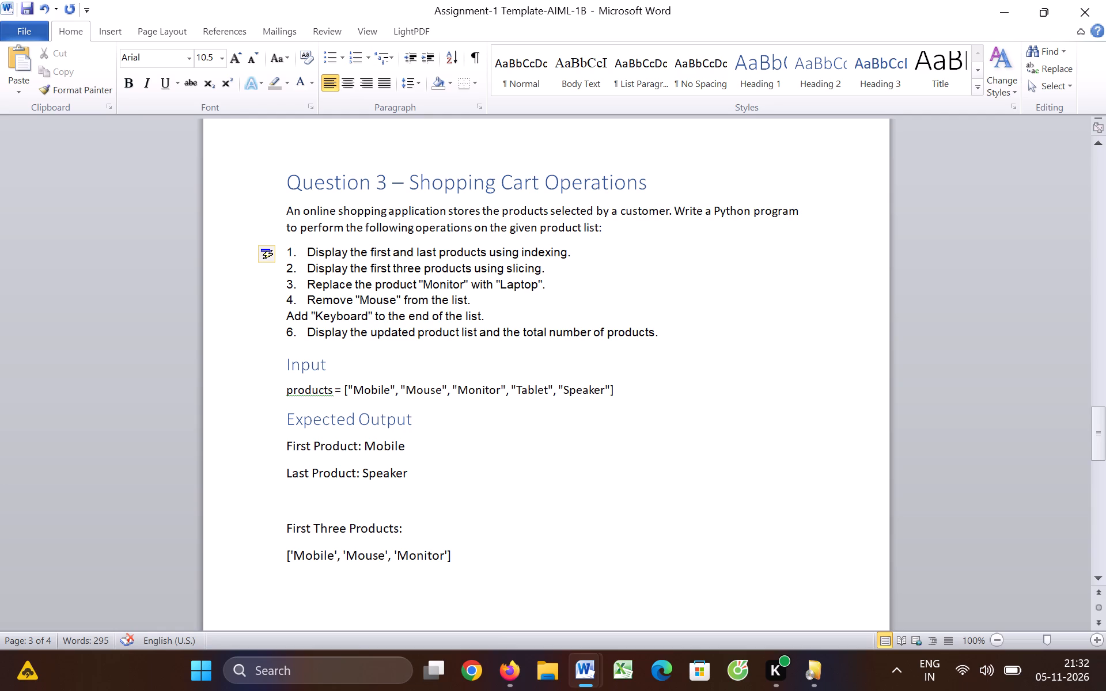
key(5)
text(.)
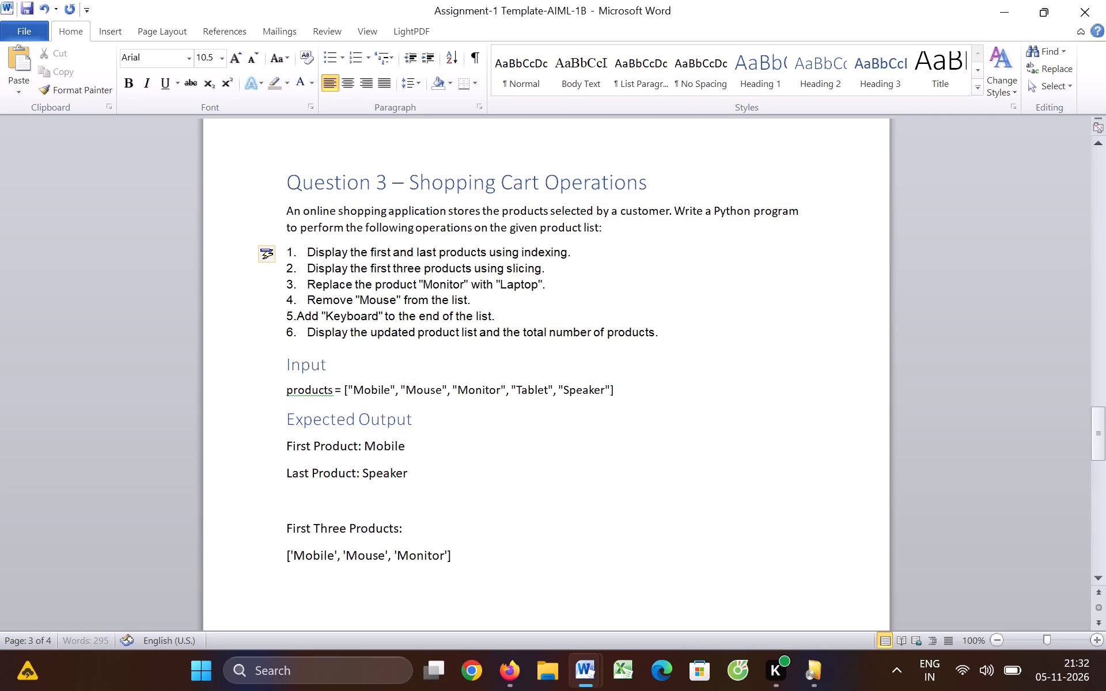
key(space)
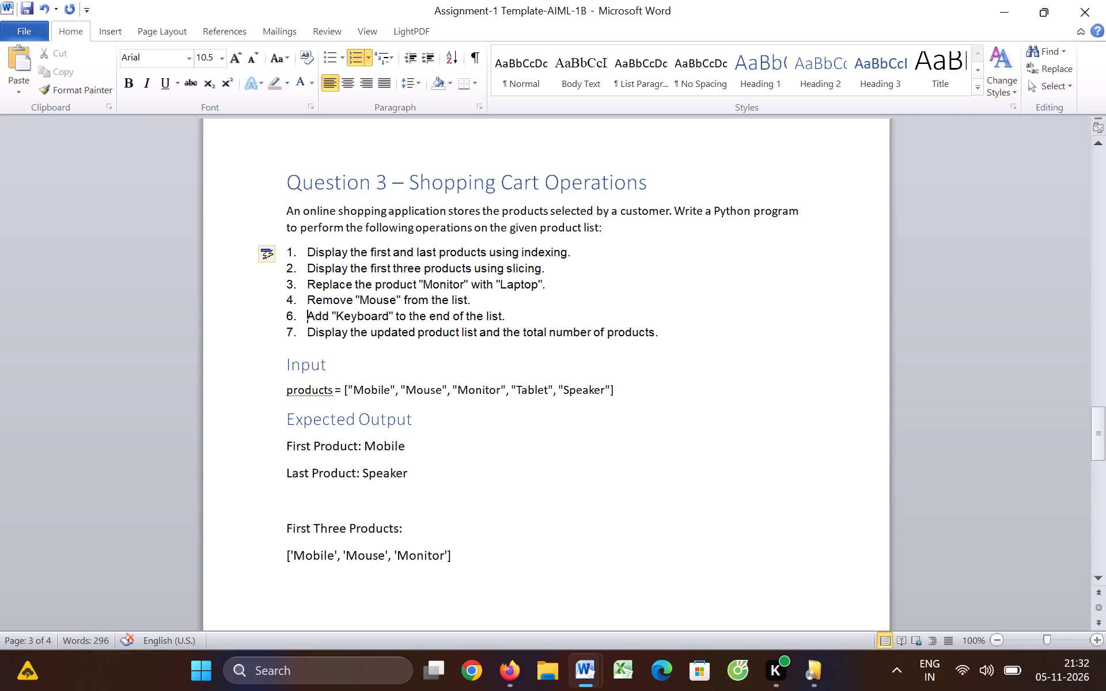
Remove the list number from the 'Add "Keyboard" to the end of the list' item and enter 5. in its place.
click(291, 314)
key(BackSpace)
key(6)
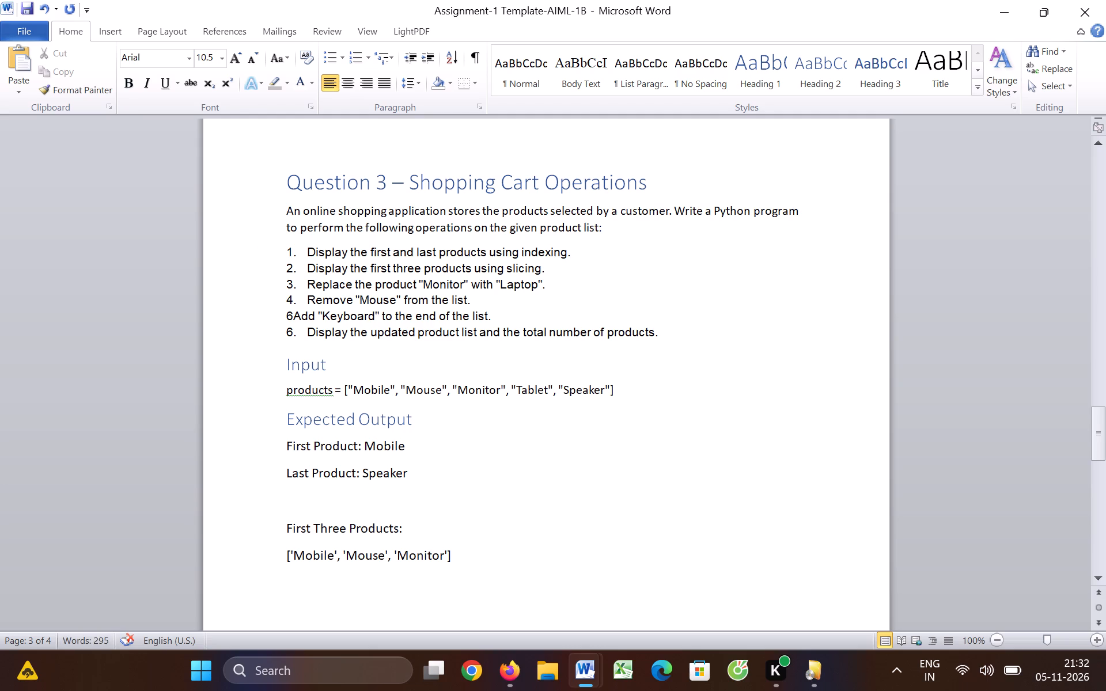
key(BackSpace)
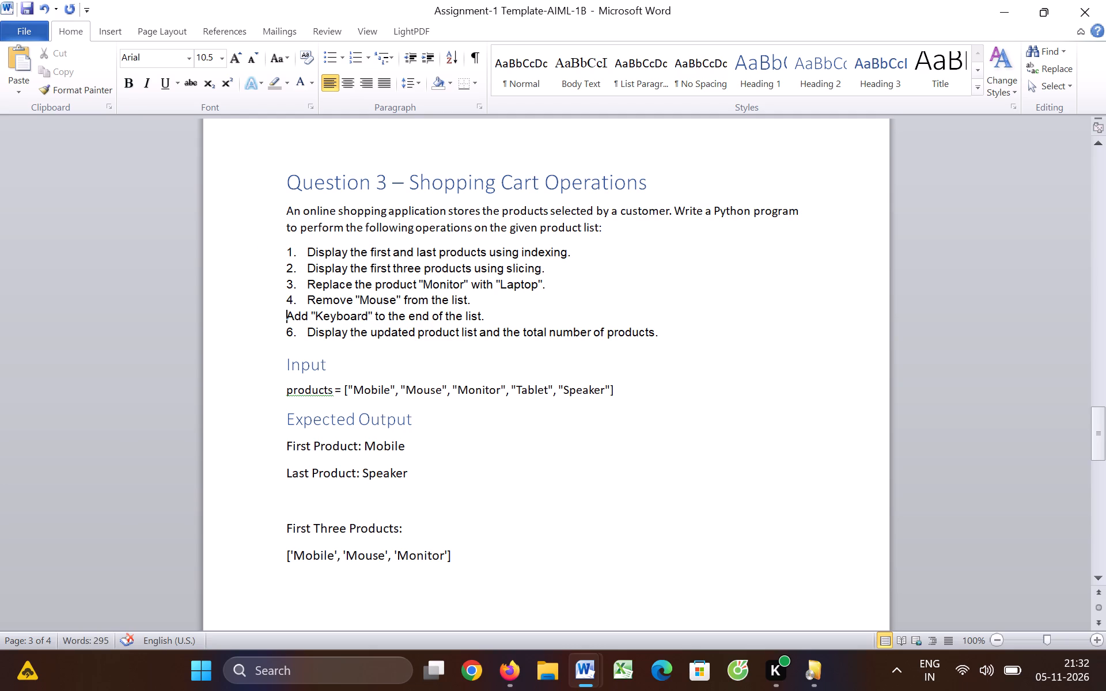
key(5)
key(period)
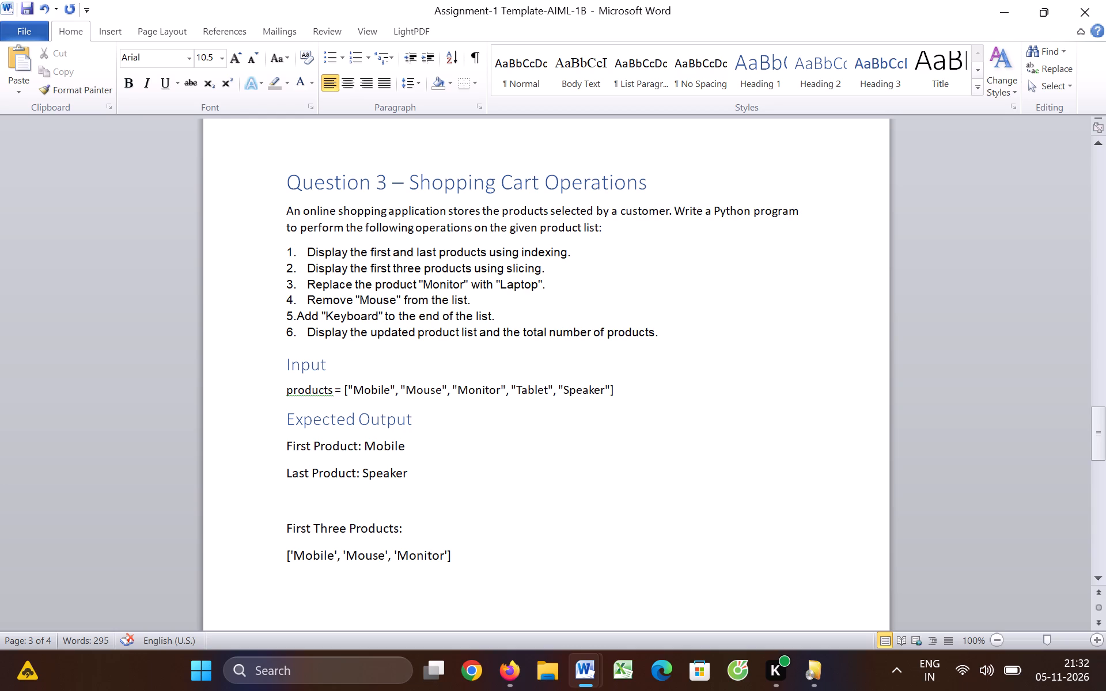
key(space)
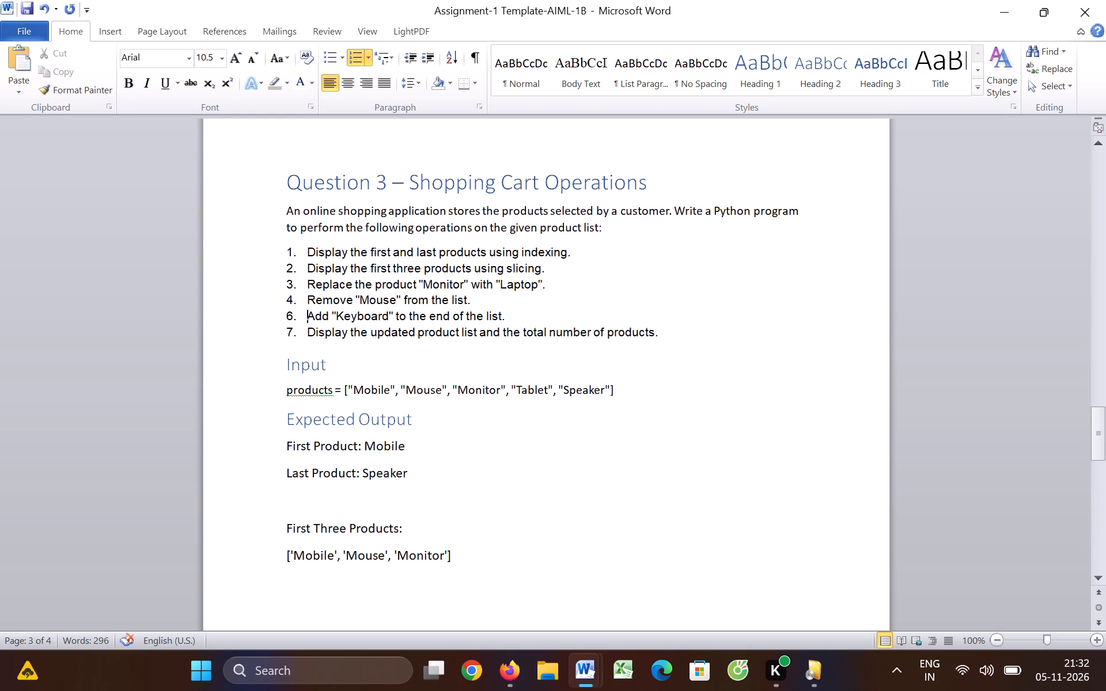
Check the filled template from Question 2's numbered list through Question 3's output, looking at how the lists are numbered.
scroll(264, 262, up, 3)
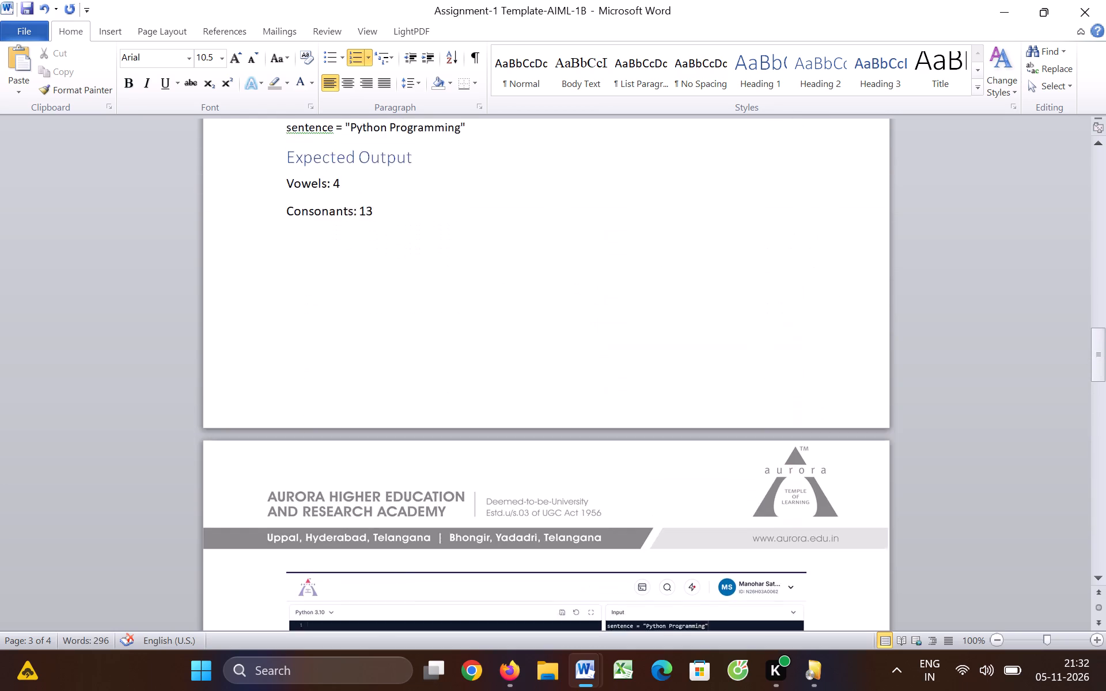
scroll(264, 262, up, 1)
scroll(264, 262, down, 3)
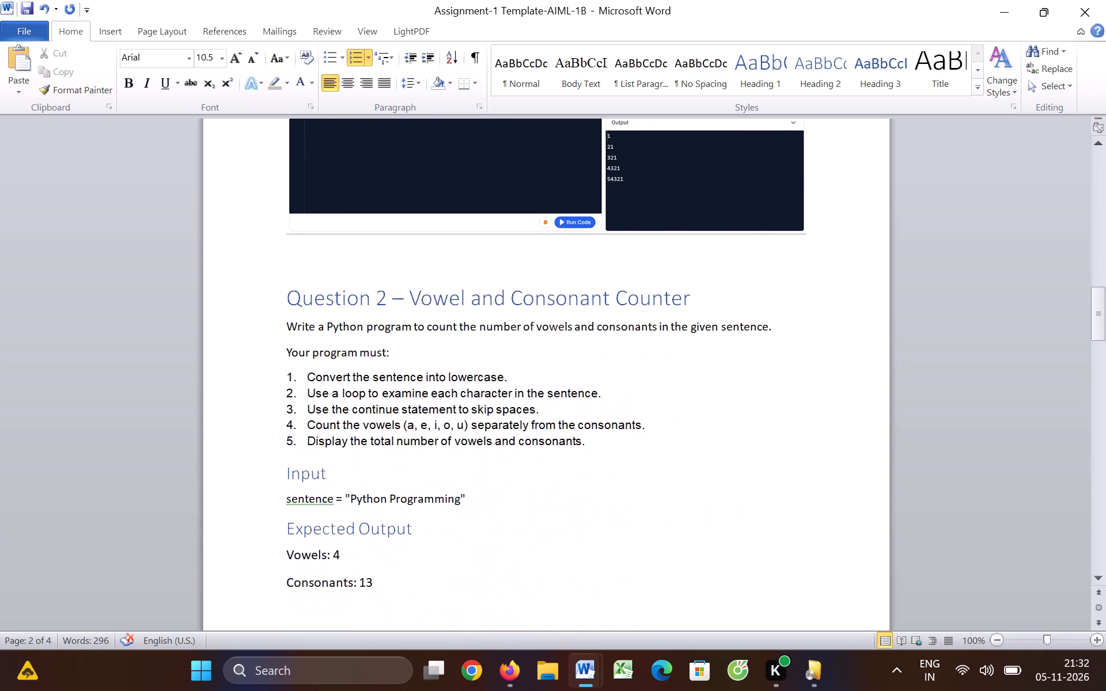
scroll(264, 262, down, 4)
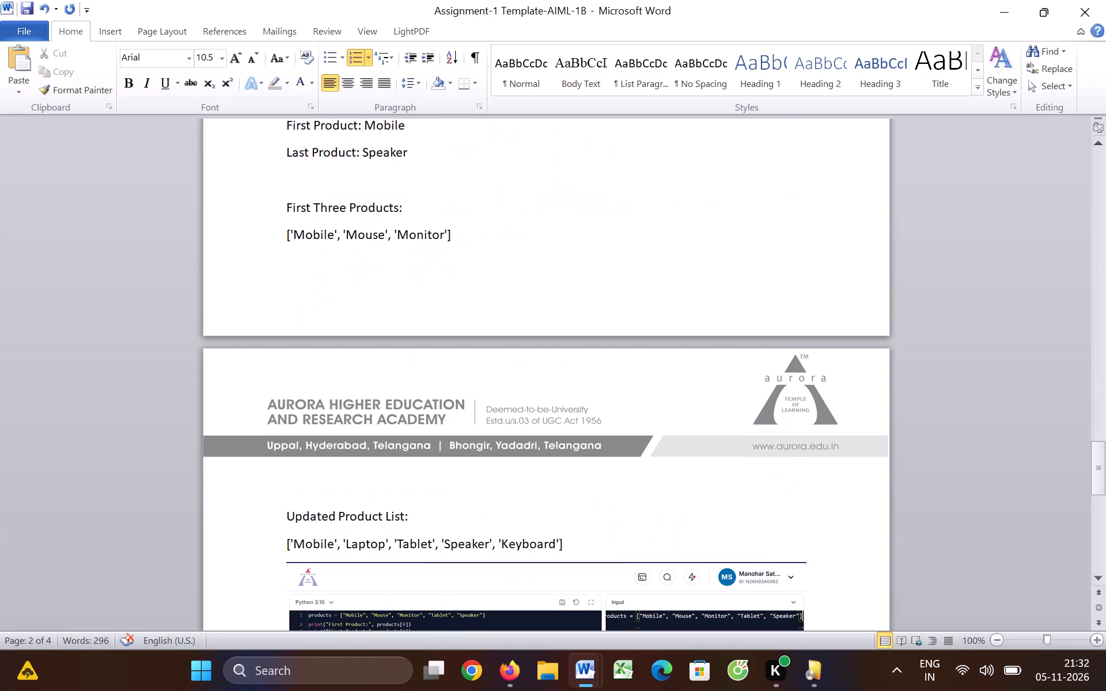
scroll(264, 262, down, 3)
scroll(264, 262, up, 3)
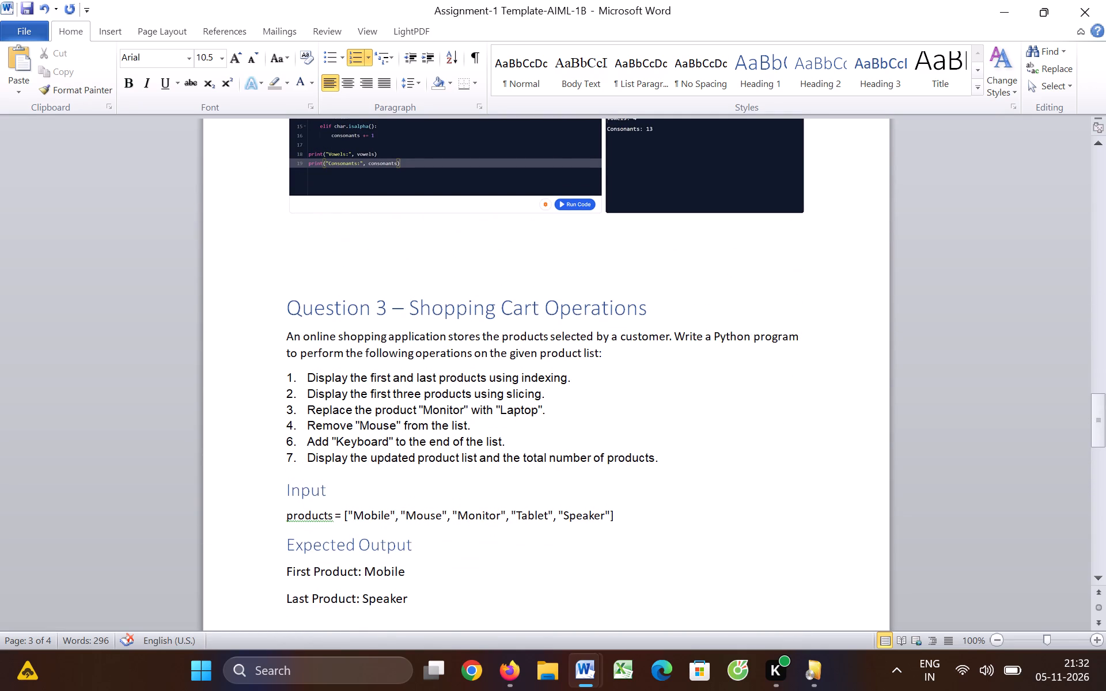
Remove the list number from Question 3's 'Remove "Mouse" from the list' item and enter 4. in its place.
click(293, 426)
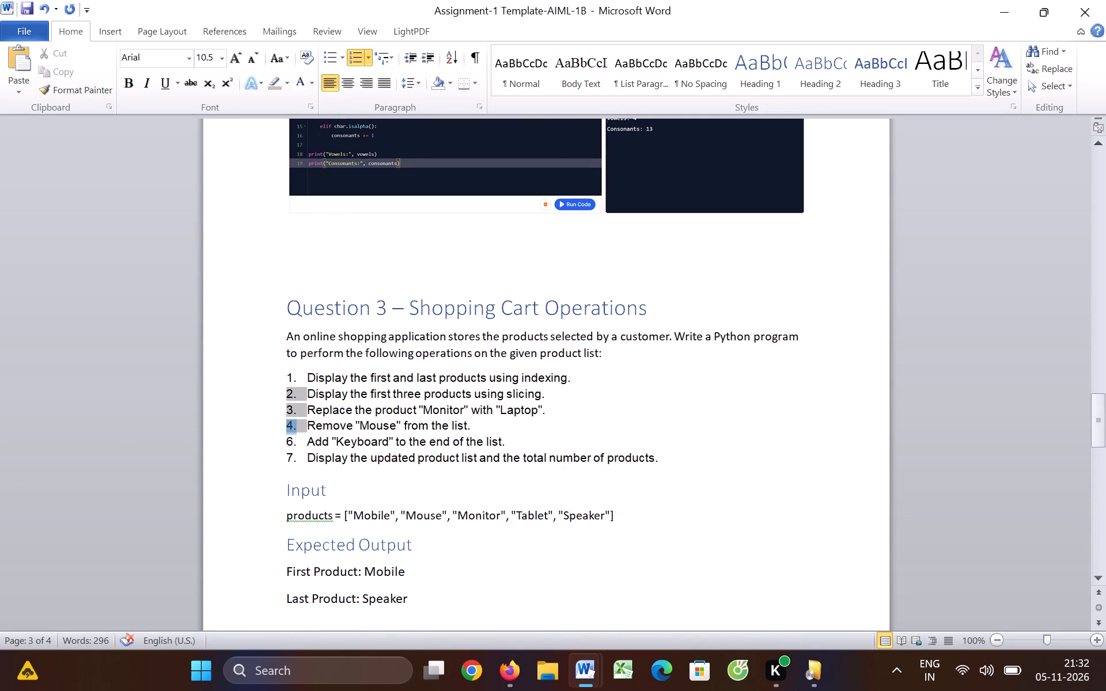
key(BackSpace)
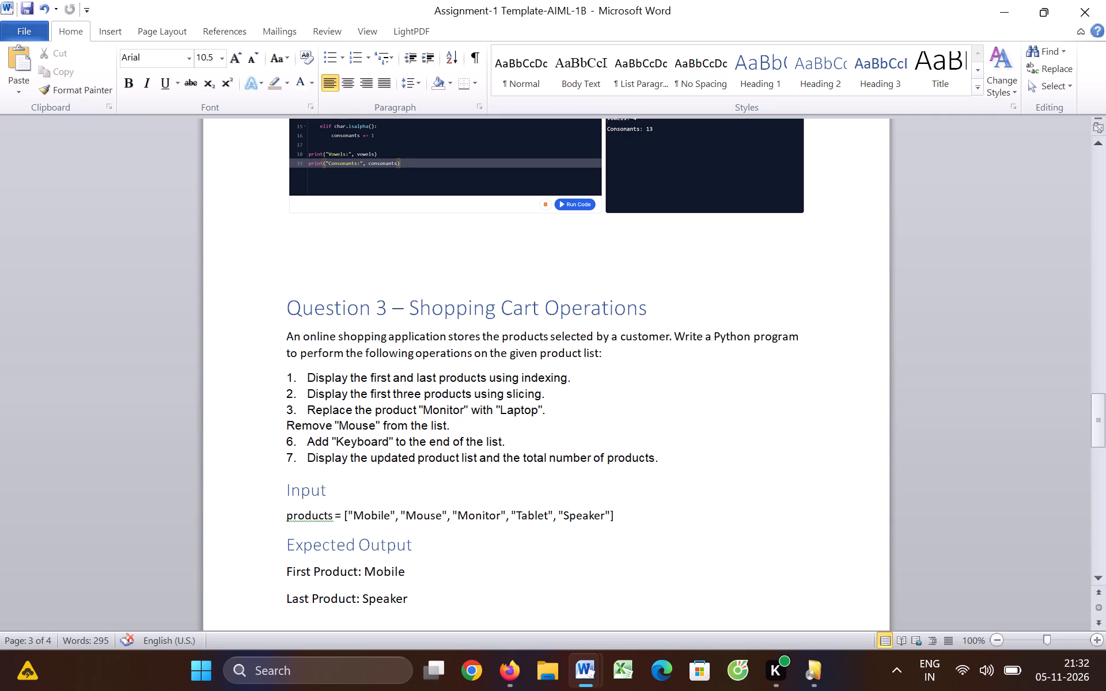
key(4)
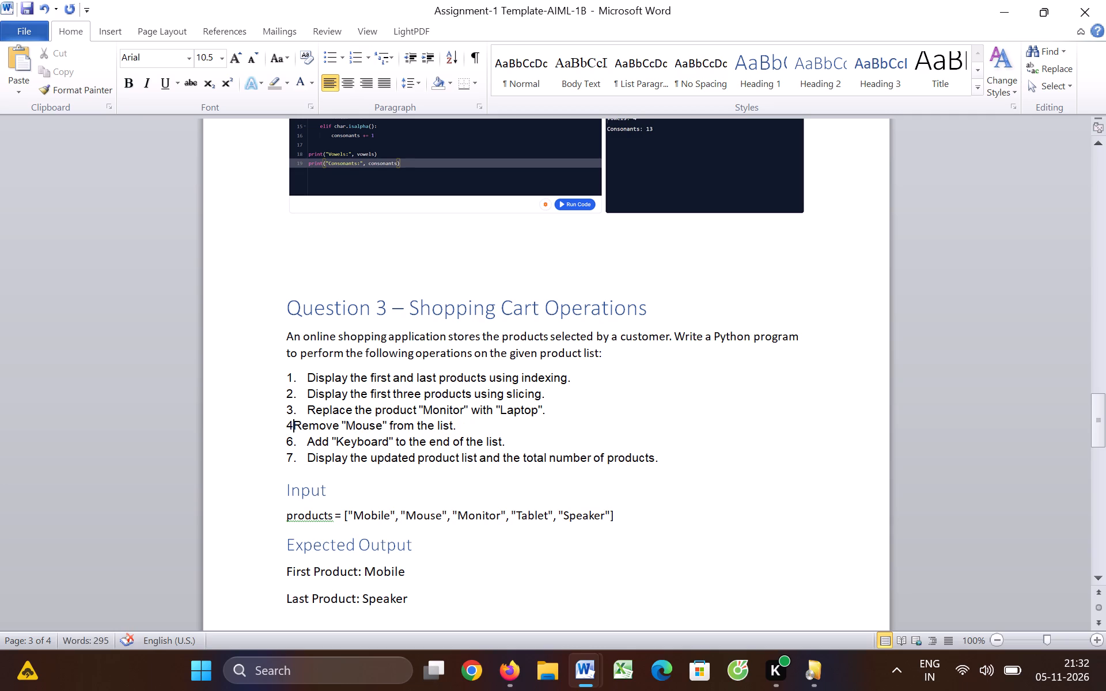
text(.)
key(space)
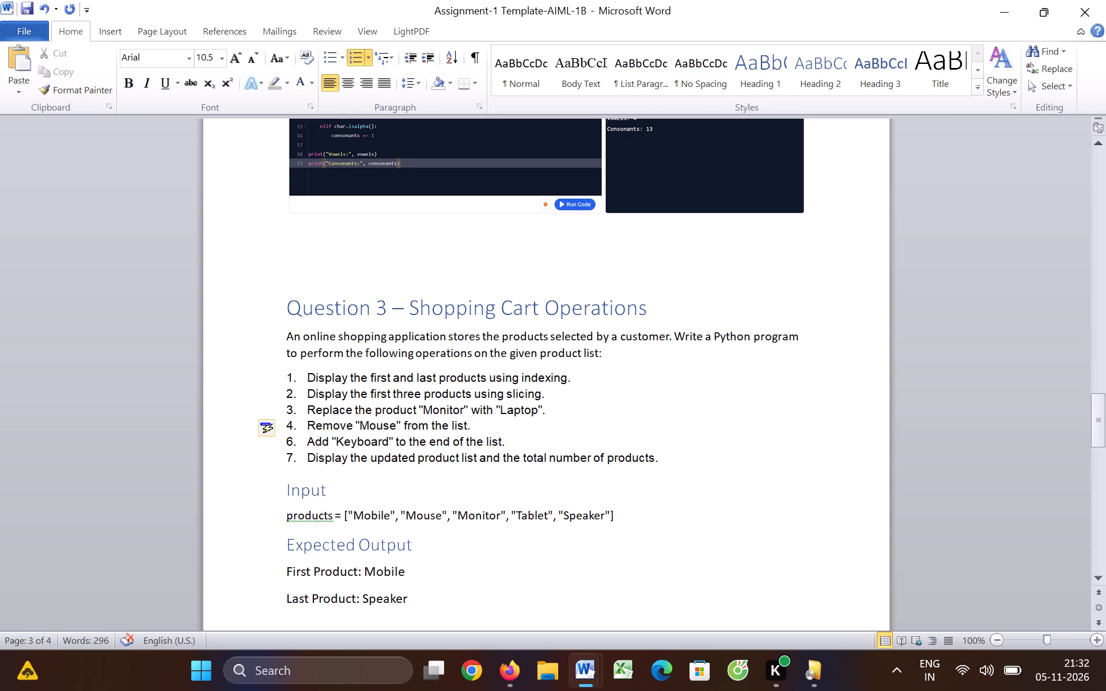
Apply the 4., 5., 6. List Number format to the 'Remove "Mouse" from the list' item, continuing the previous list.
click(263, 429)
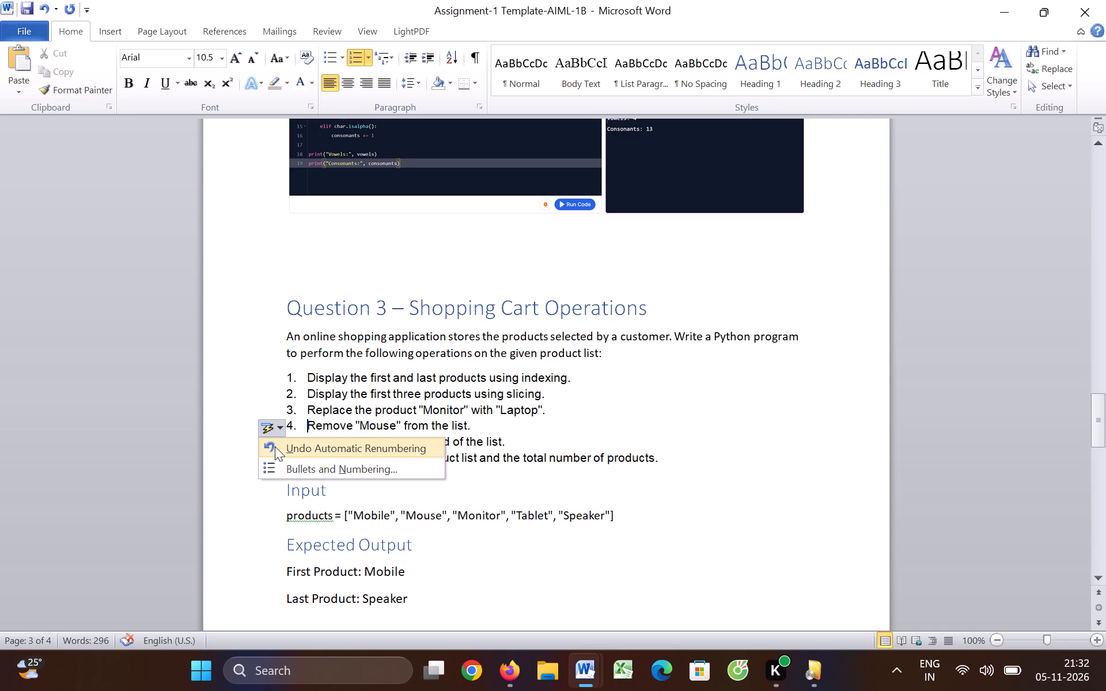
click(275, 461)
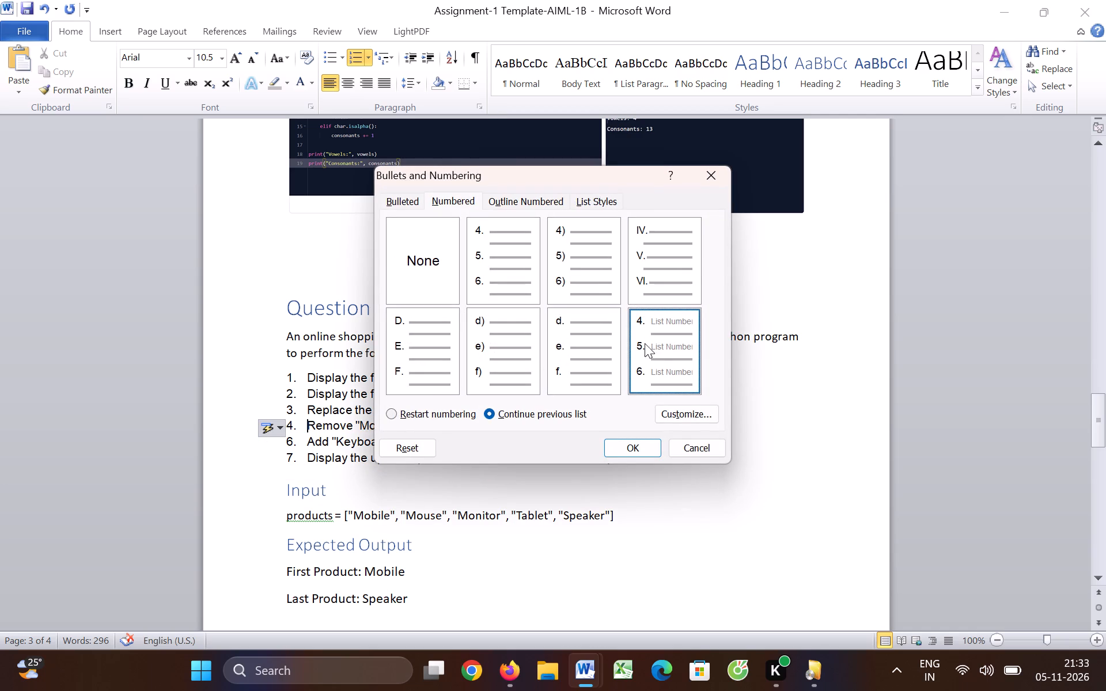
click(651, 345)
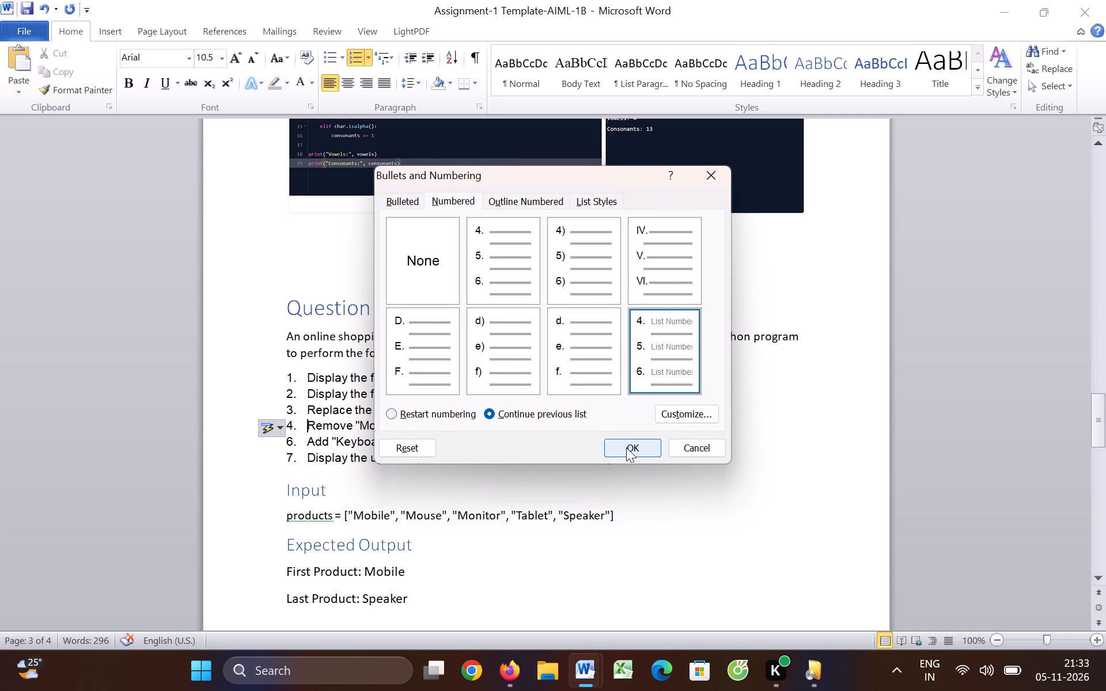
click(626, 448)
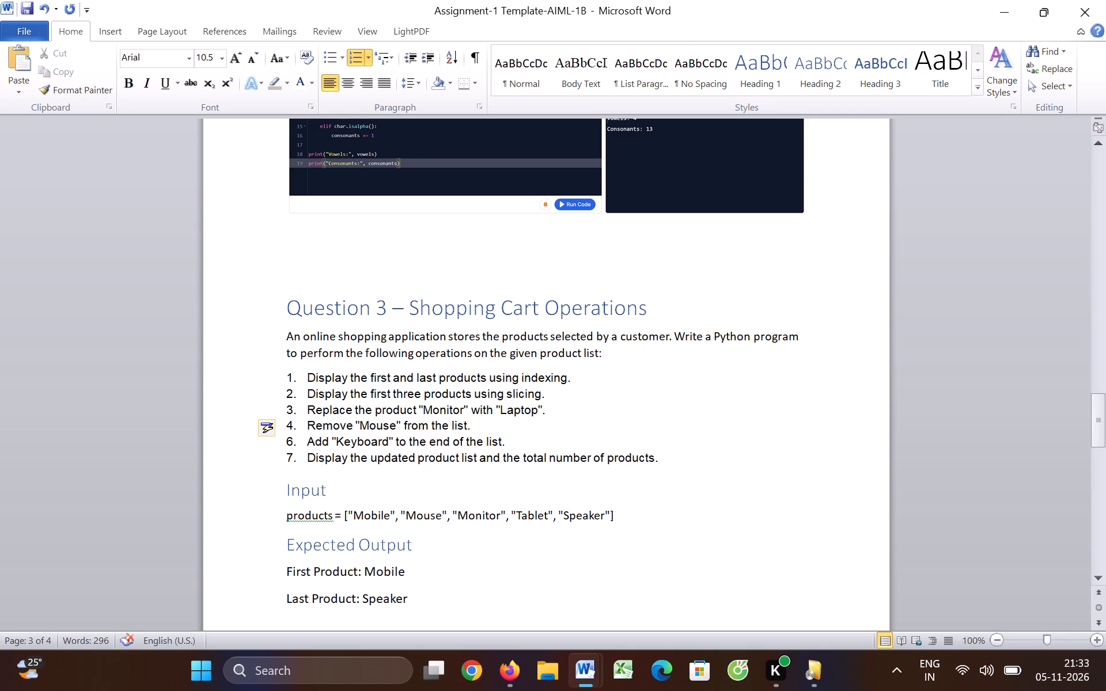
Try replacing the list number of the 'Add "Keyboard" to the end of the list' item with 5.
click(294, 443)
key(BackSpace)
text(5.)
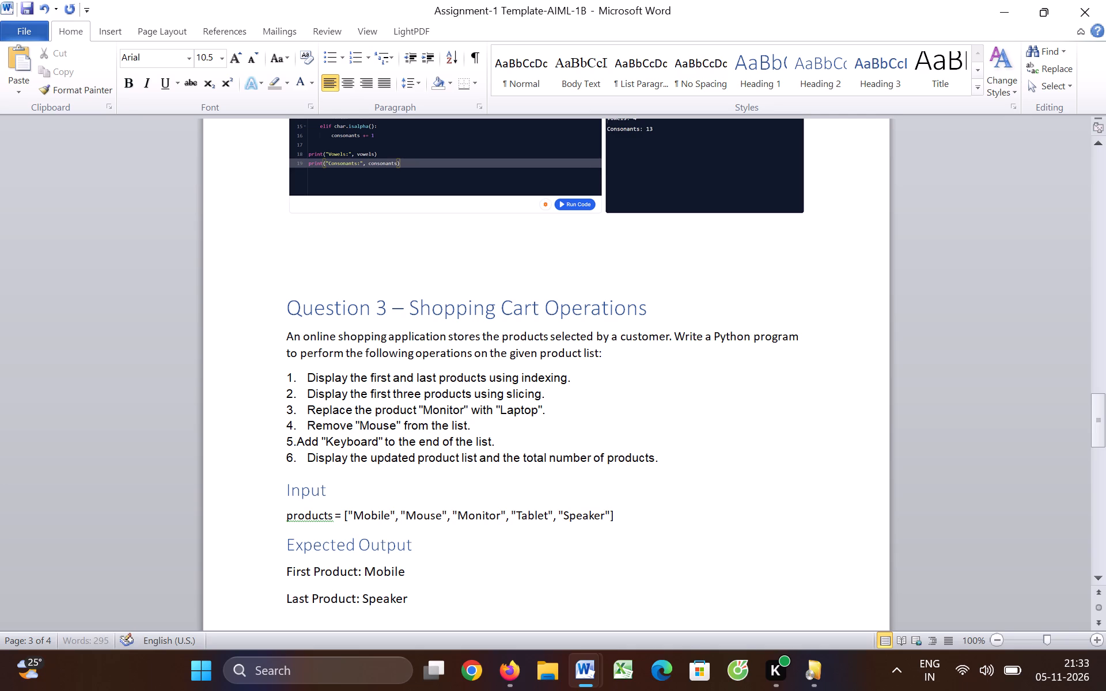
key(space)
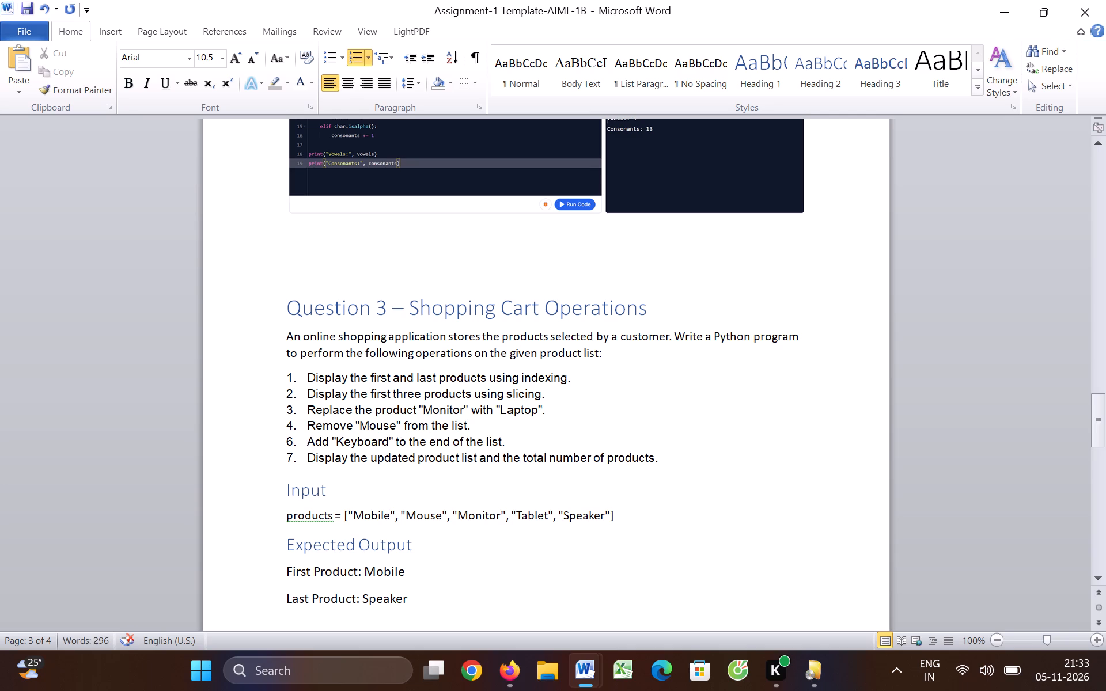
Review the rest of Question 3, from its input and expected output through the code screenshot on the last page.
scroll(280, 490, down, 2)
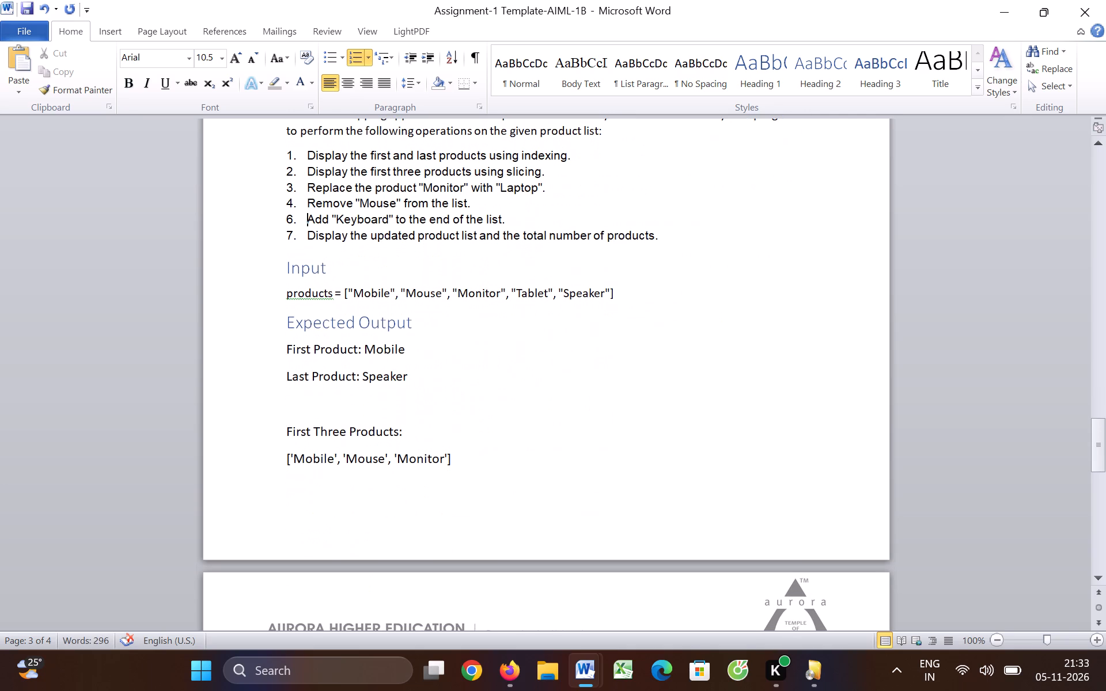
scroll(292, 464, down, 1)
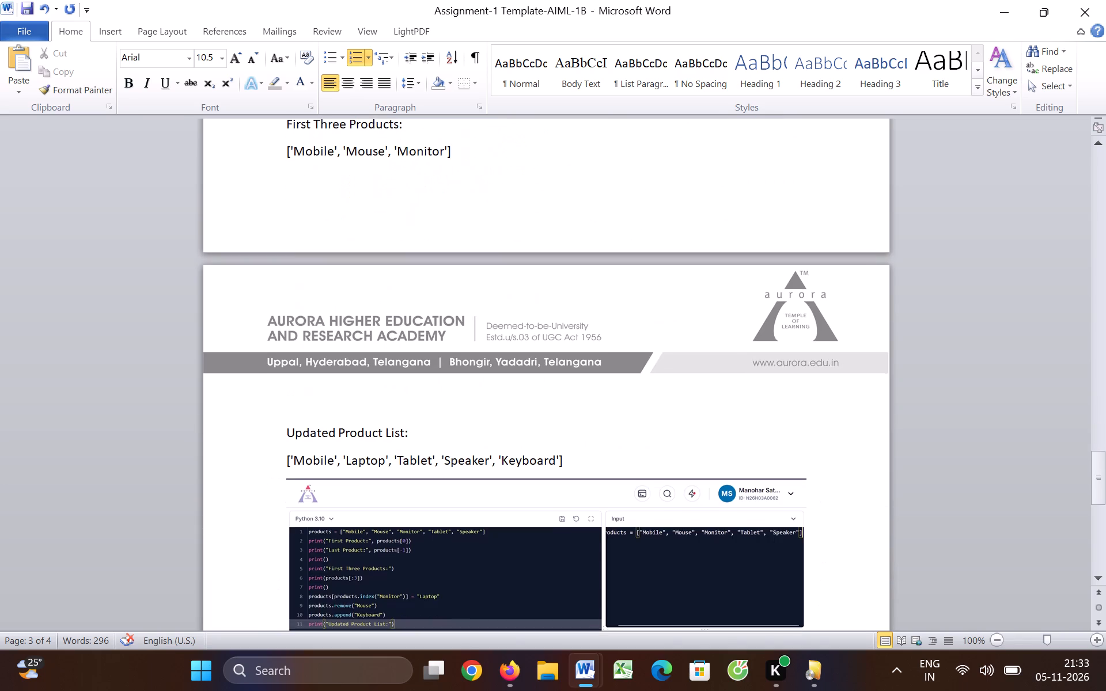
scroll(292, 464, down, 4)
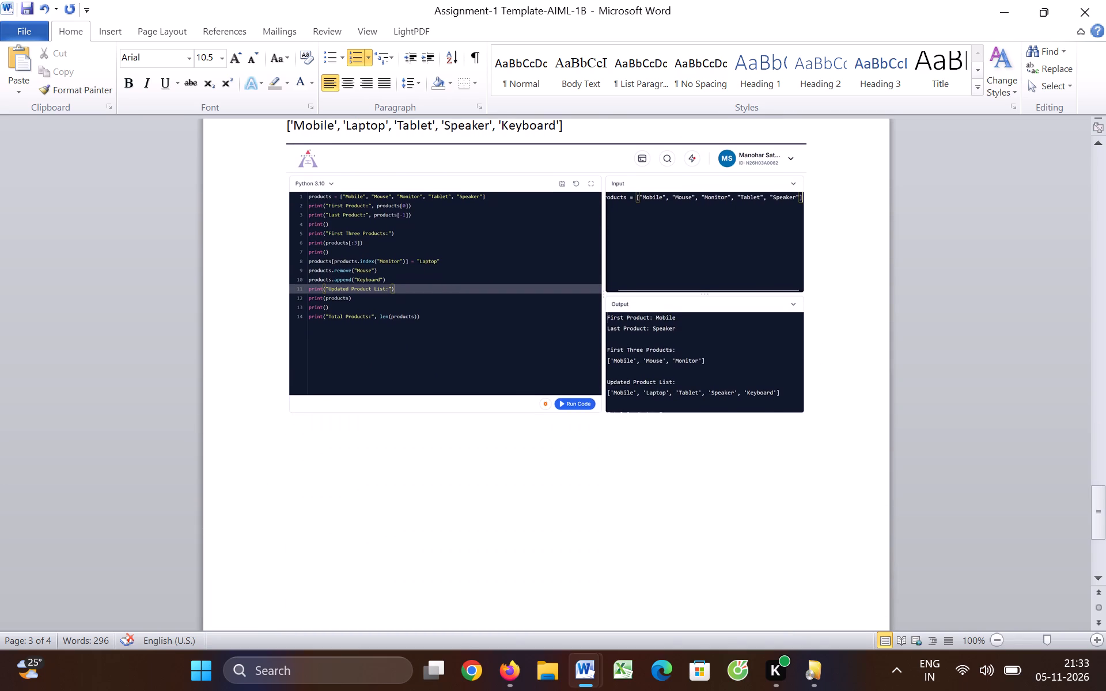
scroll(292, 464, down, 1)
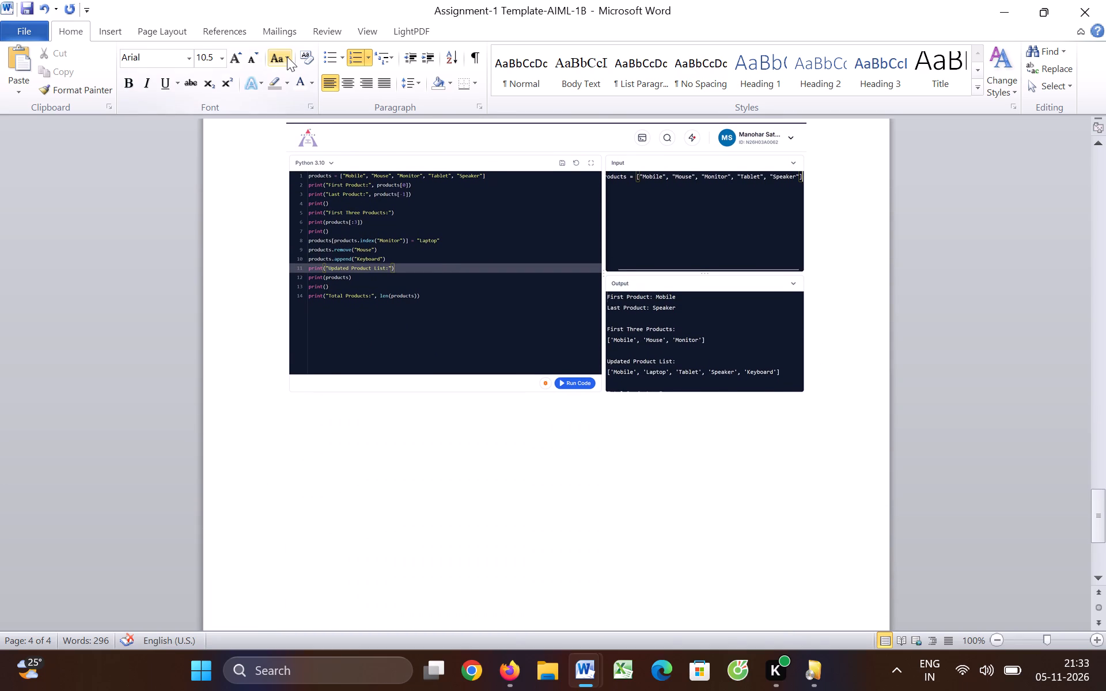
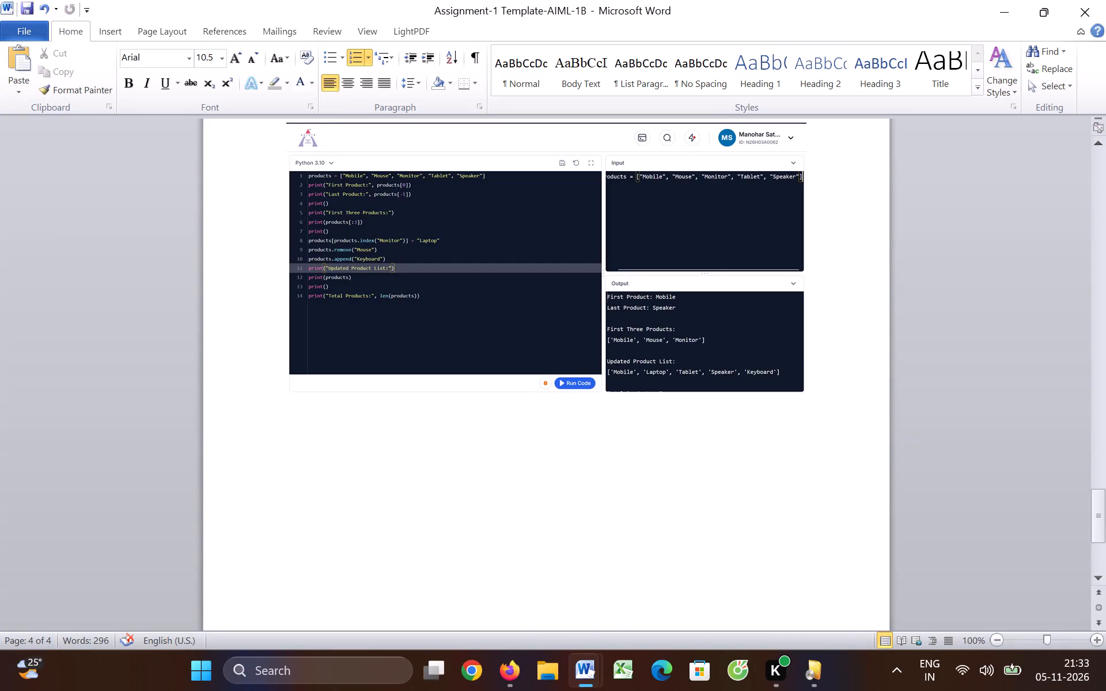
Add three blank lines below Question 3's code screenshot at the end of the document.
scroll(645, 394, up, 4)
scroll(645, 394, down, 2)
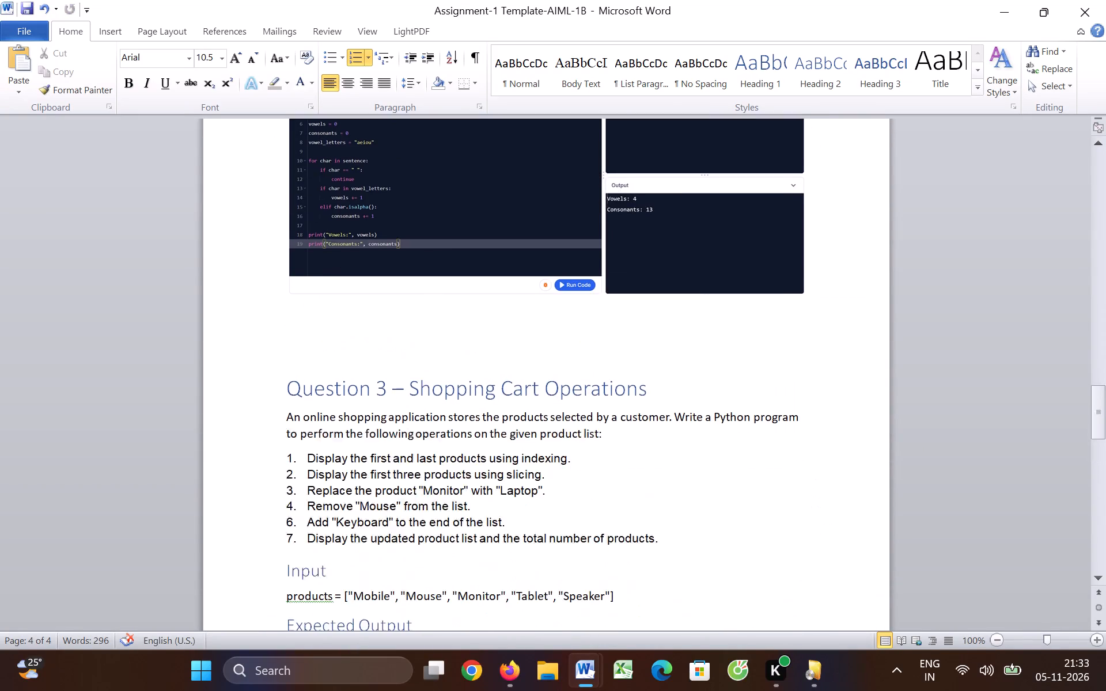
scroll(645, 394, down, 2)
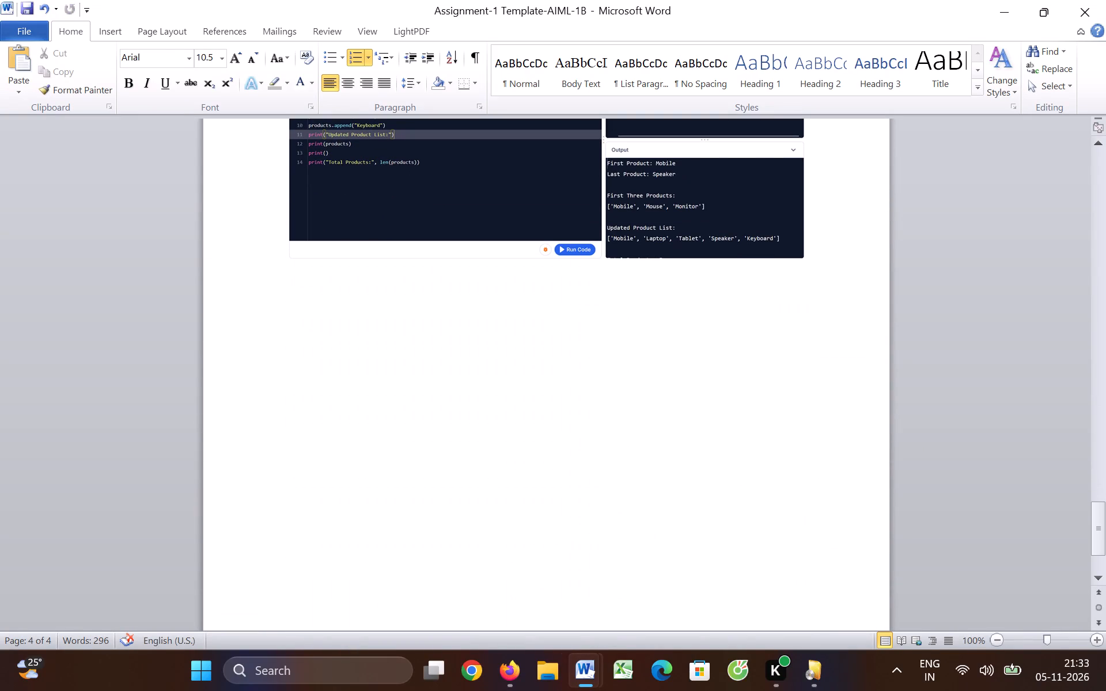
click(806, 263)
key(Return)
key(Return)
key(Return)
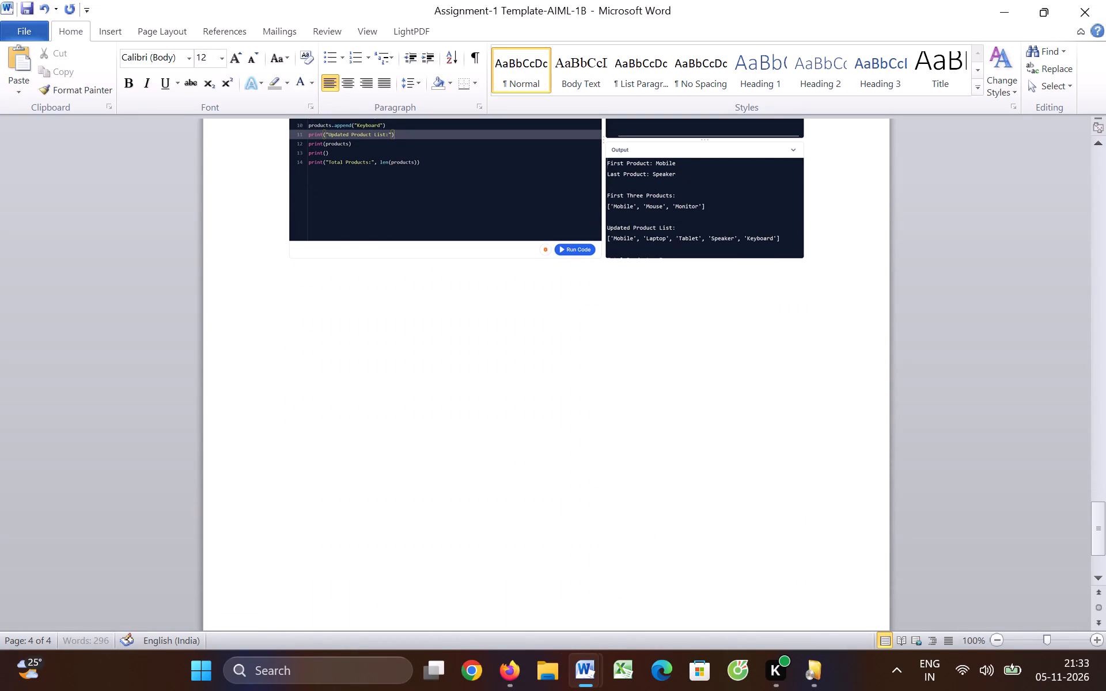
key(Return)
key(BackSpace)
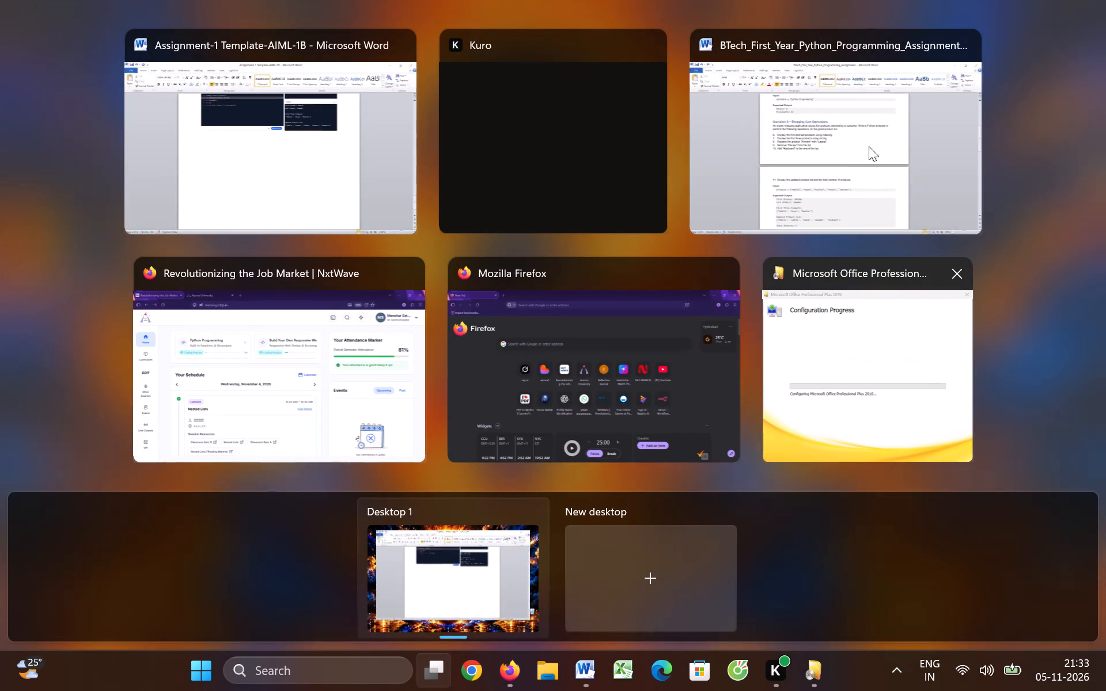
Switch to the BTech_First_Year_Python_Programming_Assignment document and copy all of Question 4, from its heading through the end of the expected output.
click(835, 130)
scroll(577, 309, down, 1)
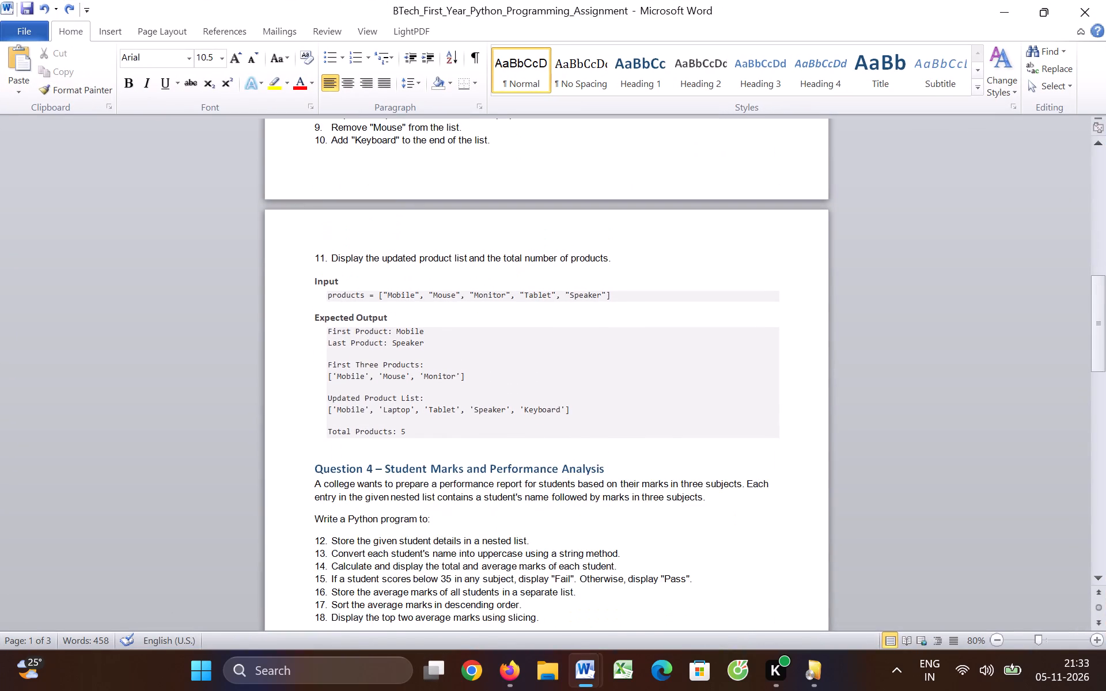
scroll(577, 309, down, 3)
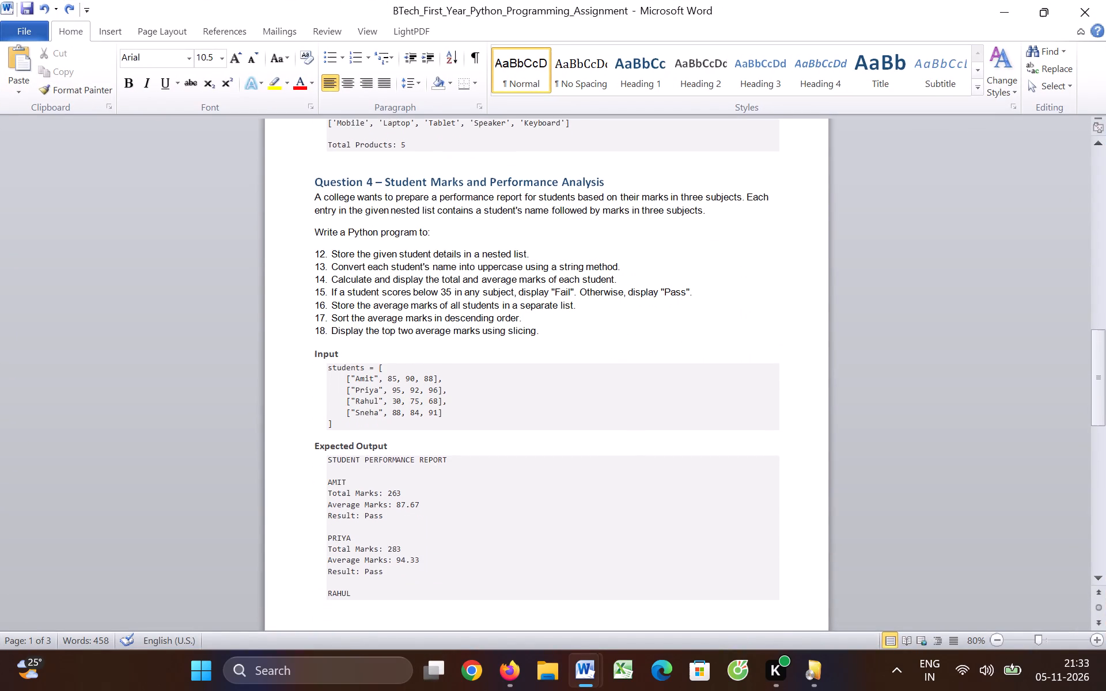
scroll(577, 309, down, 2)
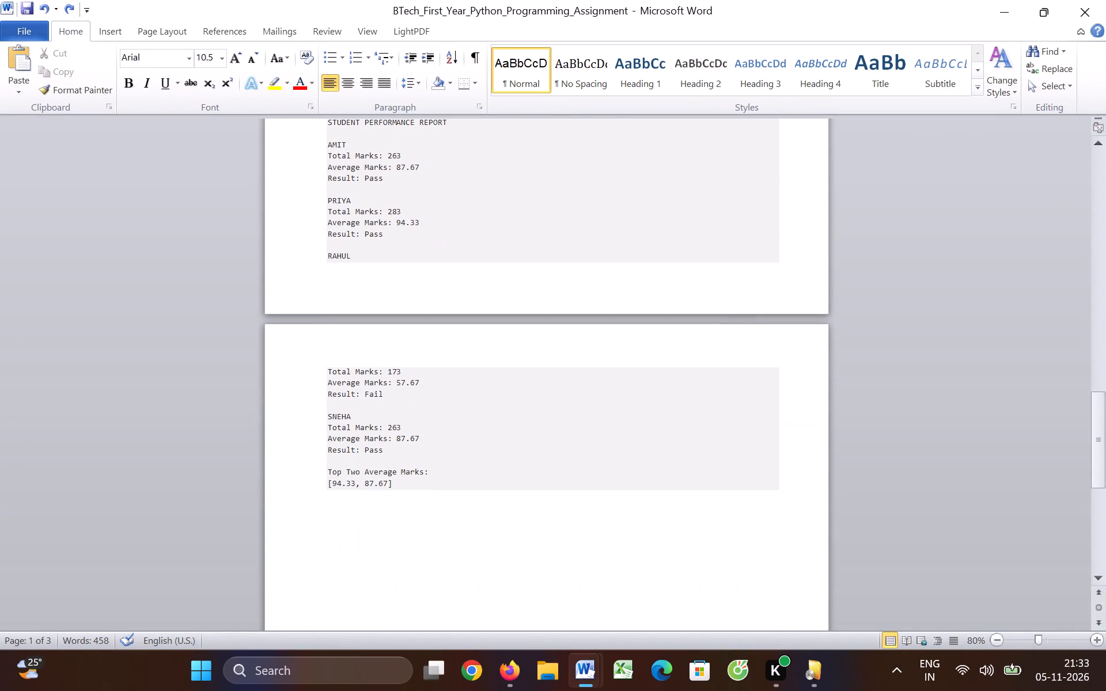
drag(414, 477, 408, 481)
click(408, 489)
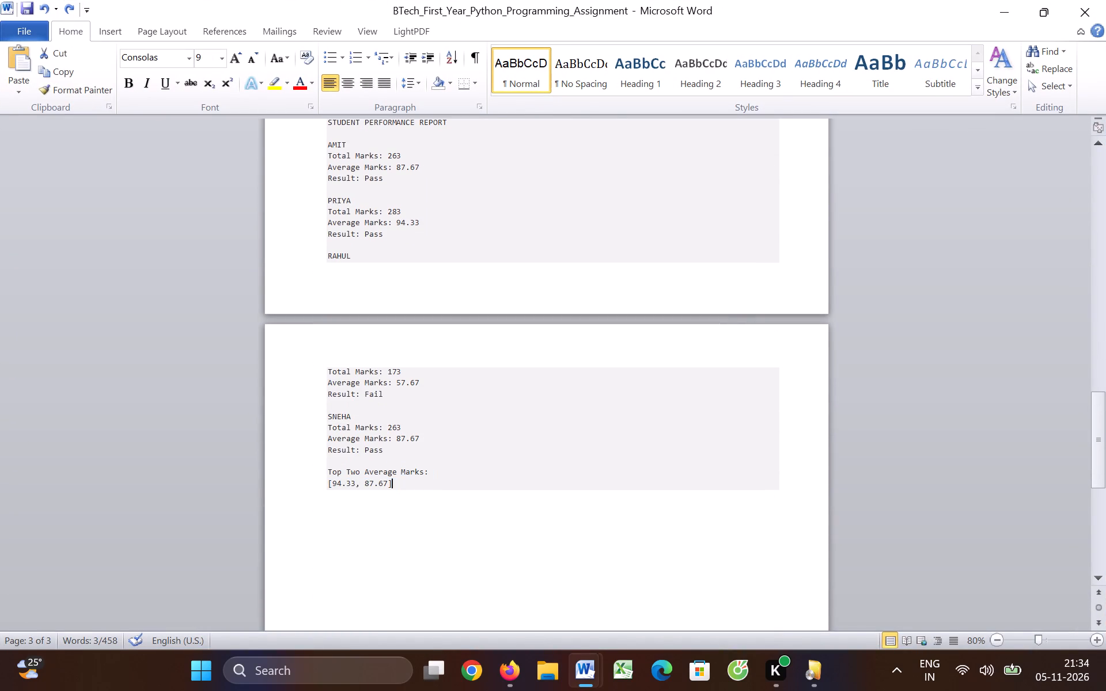
drag(408, 489, 327, 142)
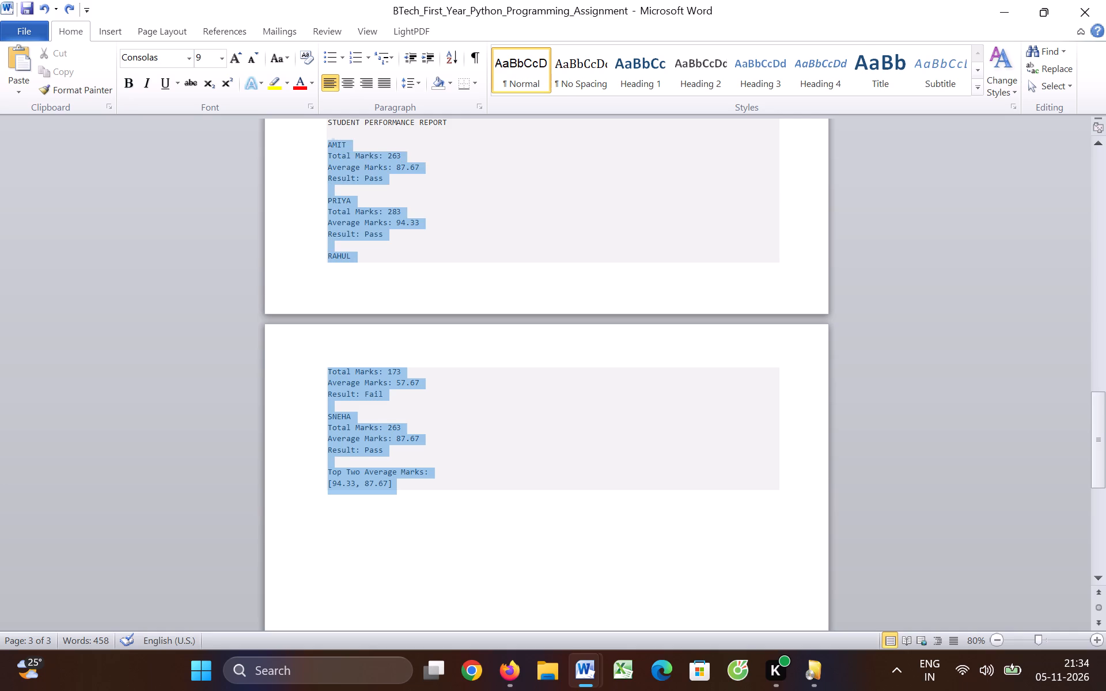
drag(327, 142, 330, 120)
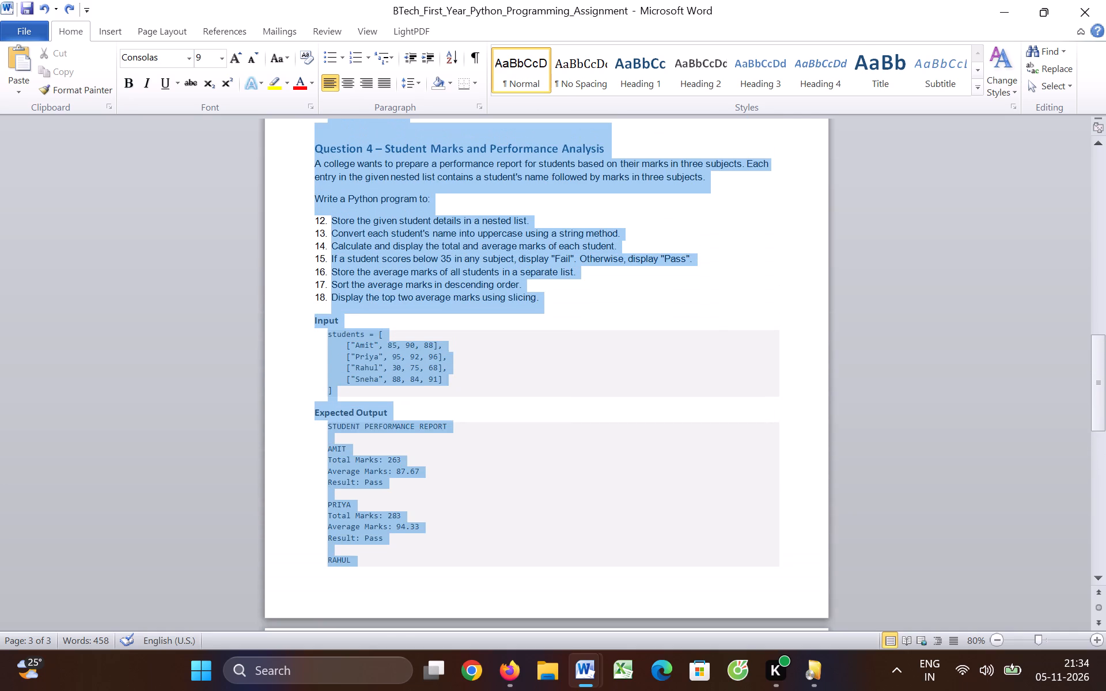
drag(330, 120, 309, 151)
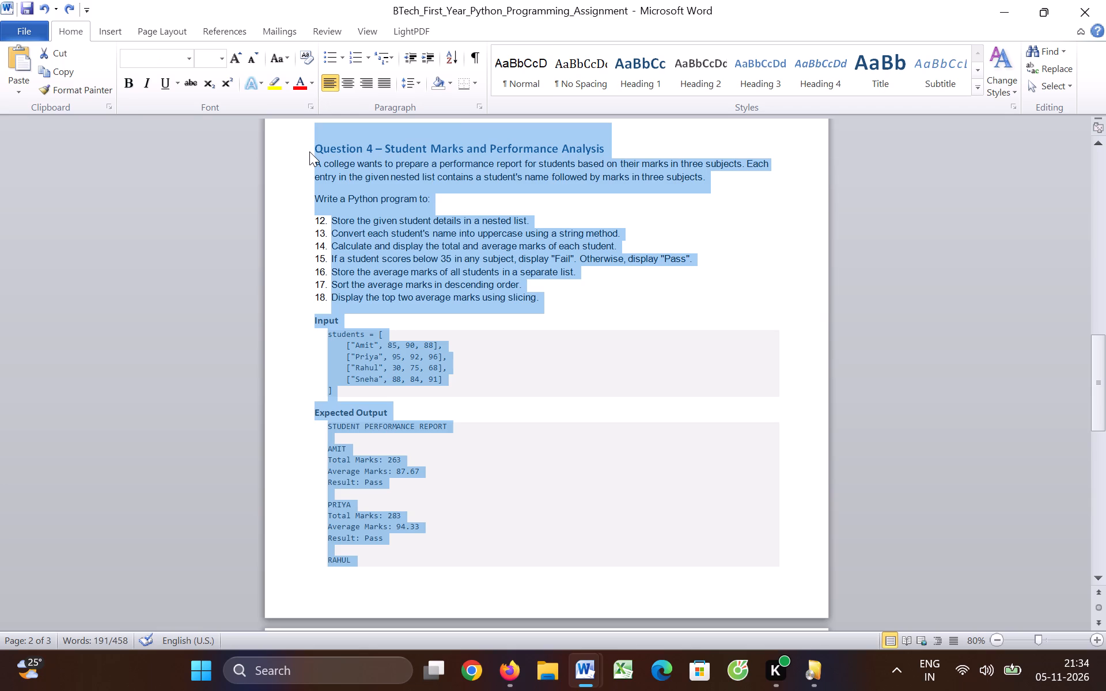
key(ctrl+c)
click(304, 152)
Switch back to the Assignment-1 Template document and paste Question 4 on the blank line below Question 3's code screenshot.
scroll(304, 152, up, 1)
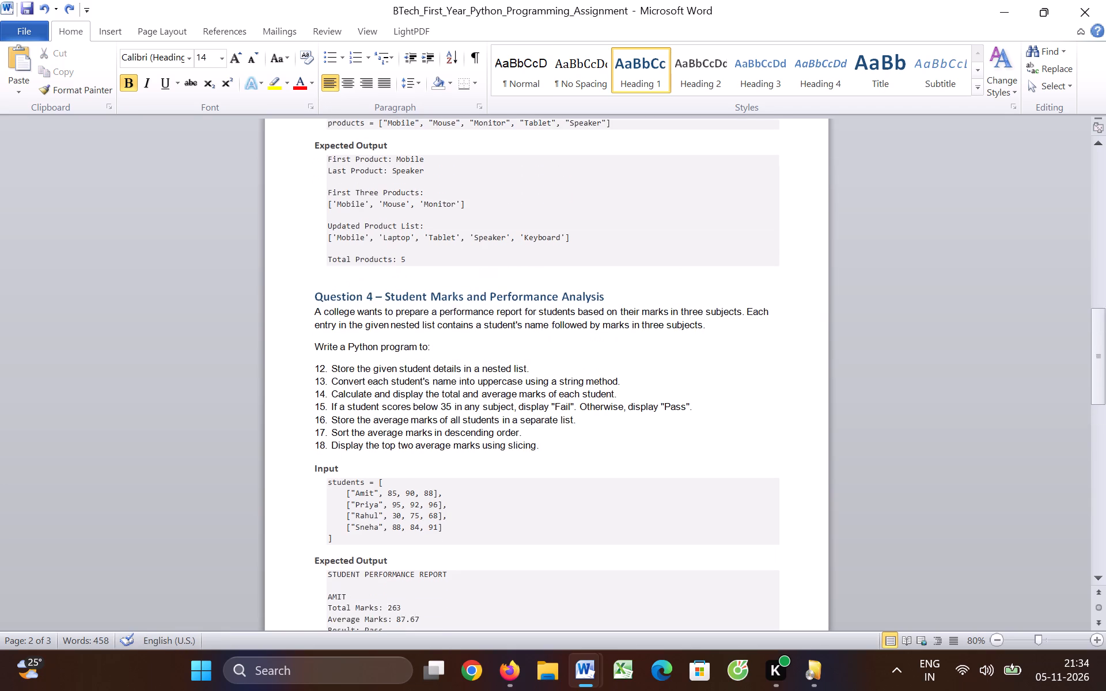
scroll(304, 152, up, 3)
scroll(304, 152, down, 1)
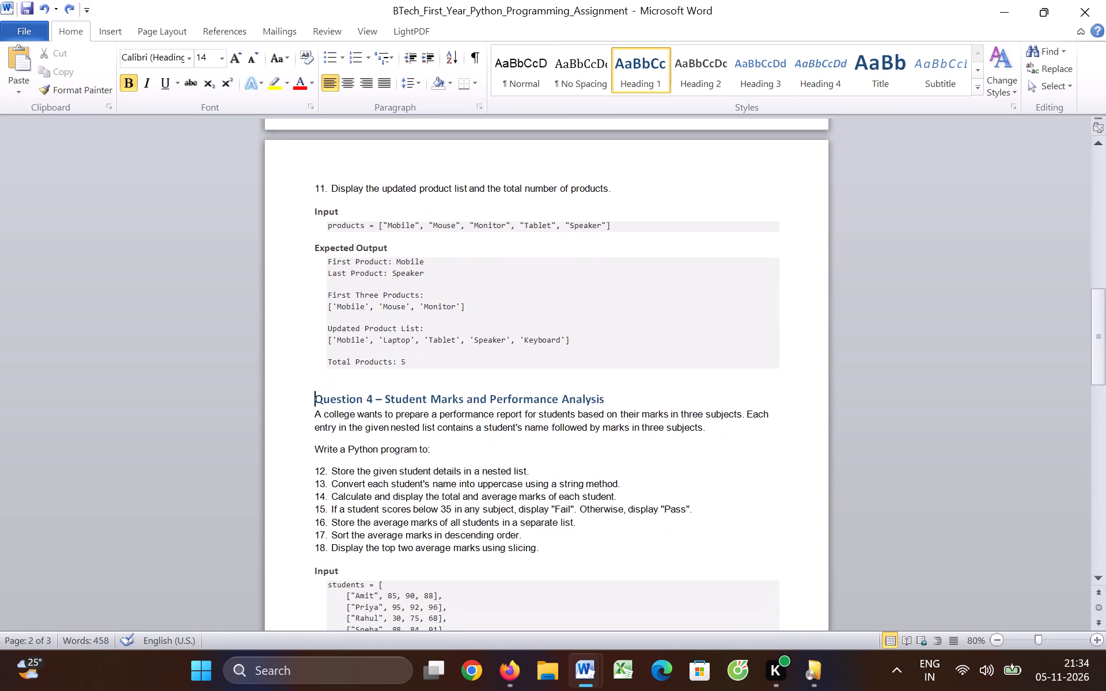
click(493, 158)
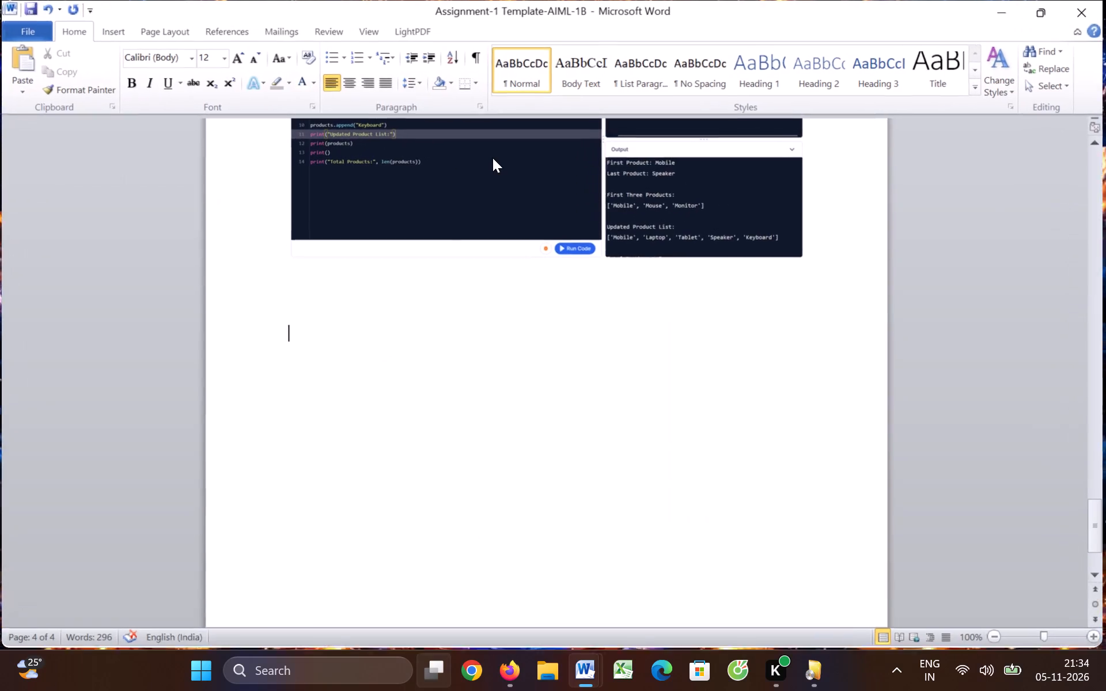
scroll(437, 208, up, 5)
scroll(437, 208, down, 1)
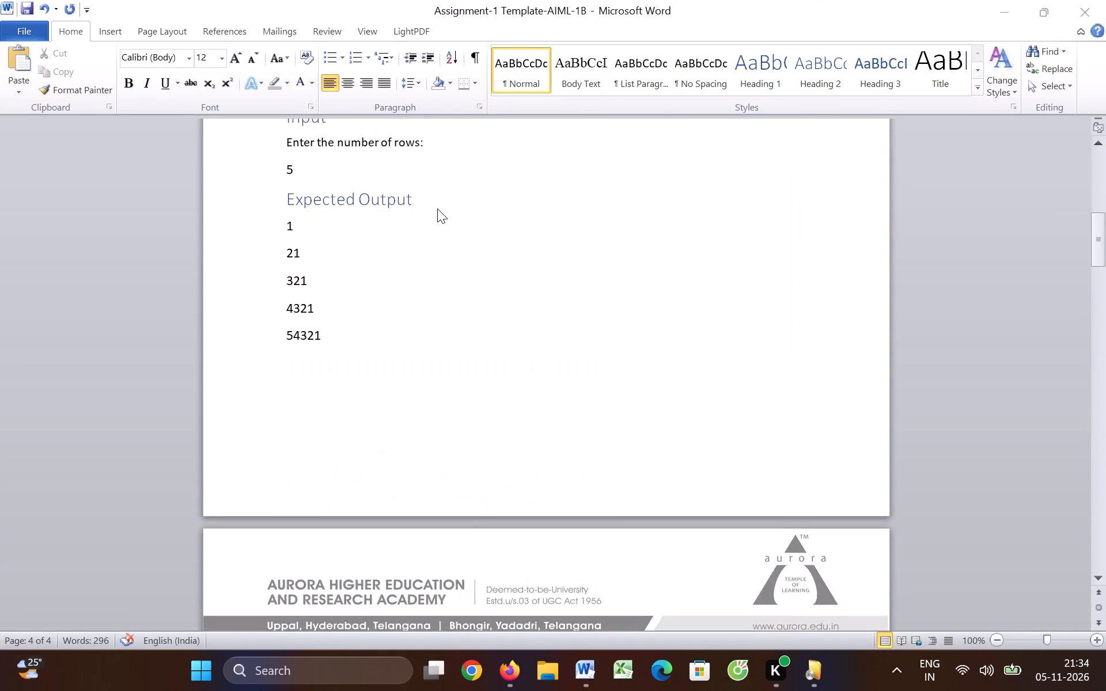
scroll(437, 208, down, 3)
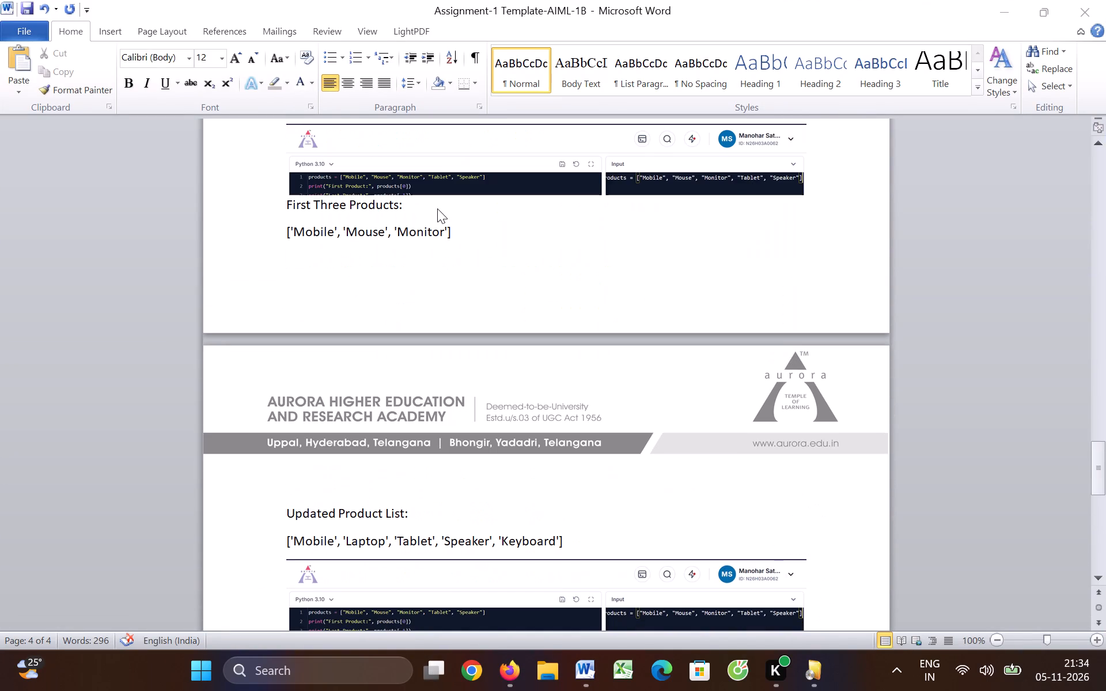
scroll(437, 208, down, 1)
scroll(437, 208, up, 1)
click(428, 272)
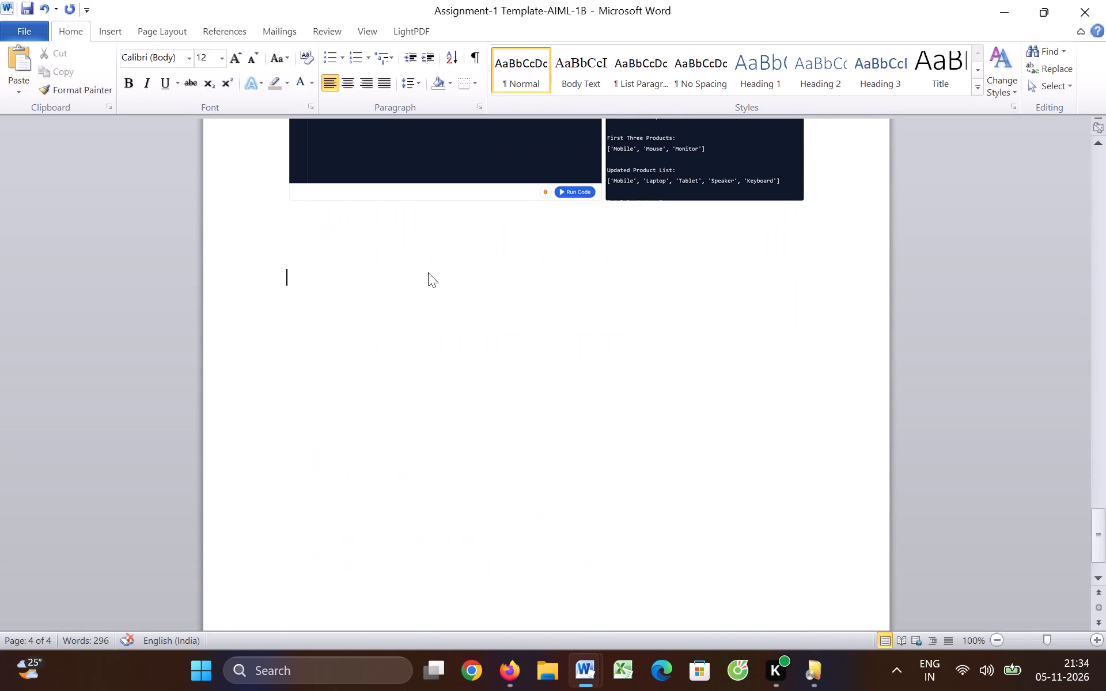
ctrl+click(428, 272)
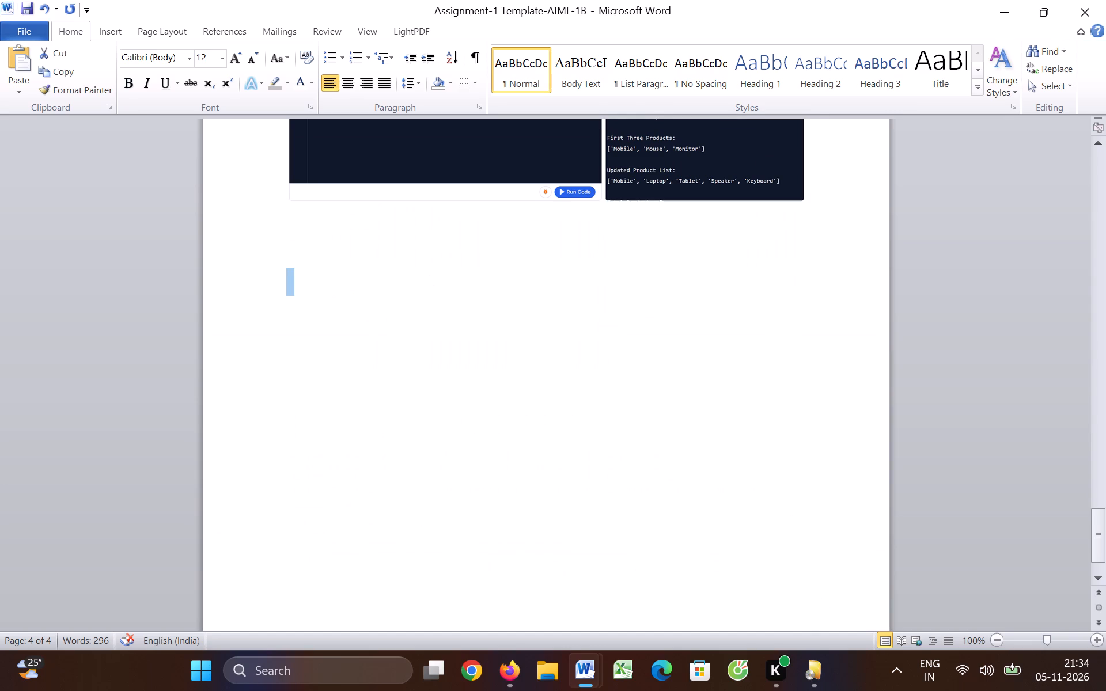
key(ctrl+v)
Restart Question 4's numbered list at 1. from the 'Store the given student details in a nested list' item.
scroll(428, 272, up, 2)
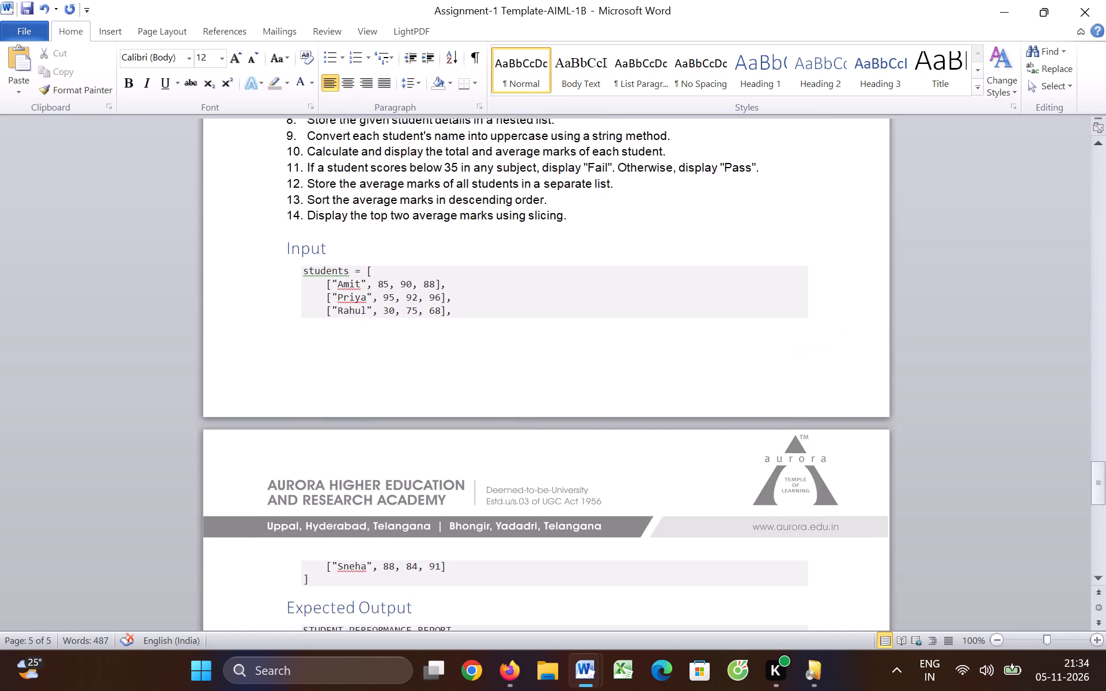
scroll(428, 272, up, 2)
scroll(428, 272, down, 1)
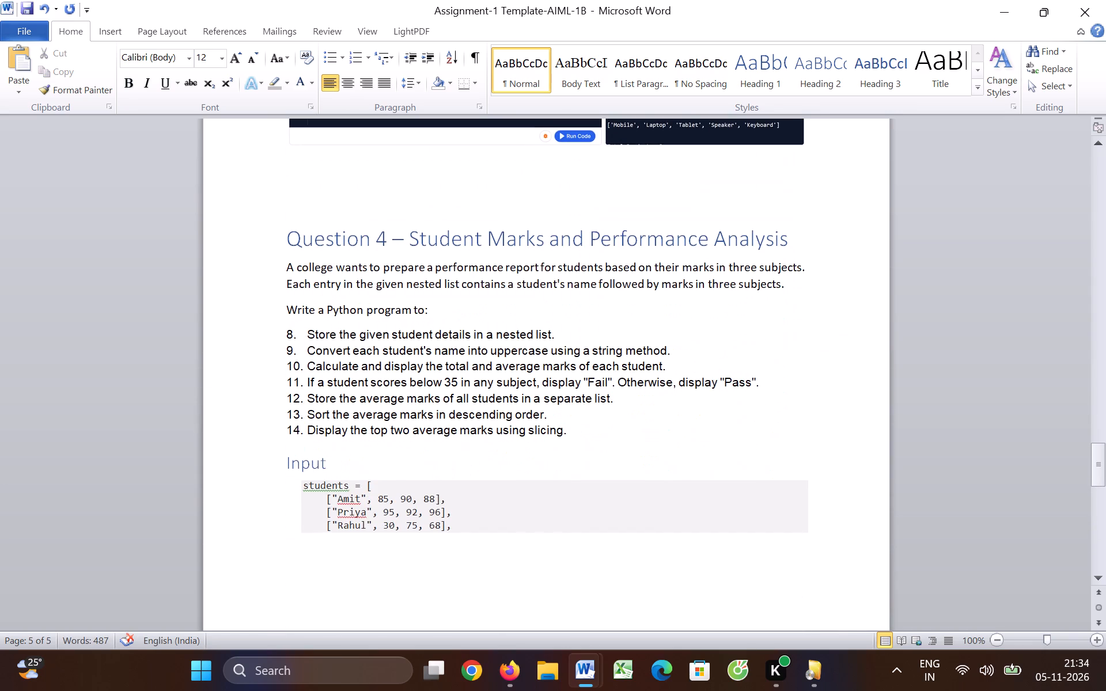
scroll(428, 272, down, 1)
scroll(428, 272, up, 1)
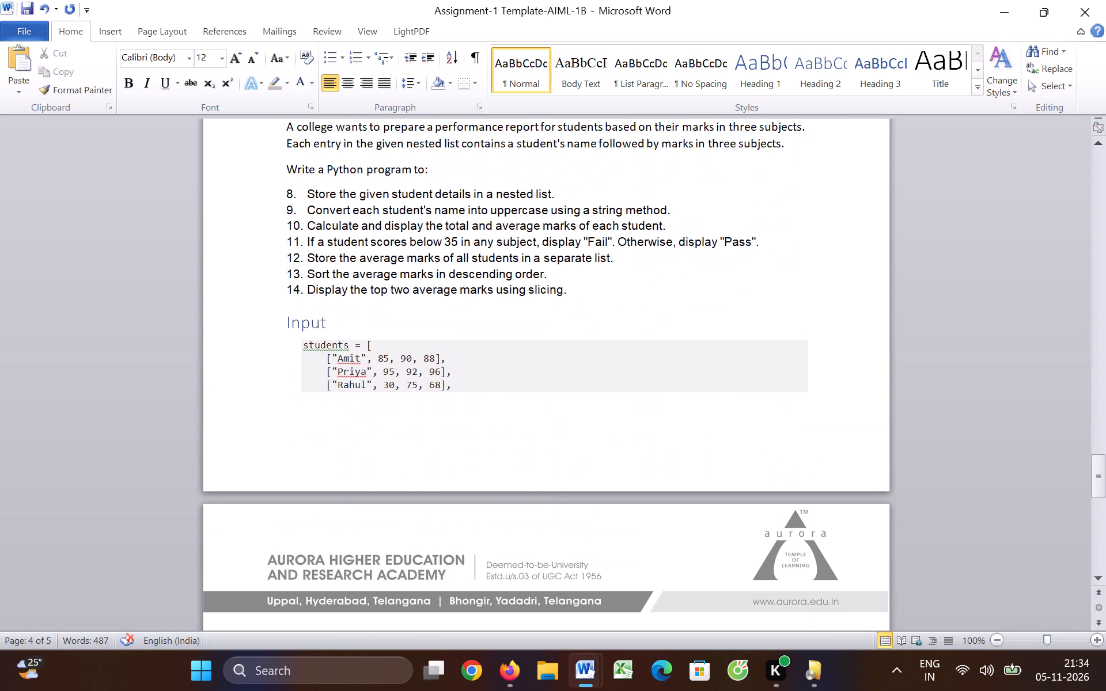
click(292, 196)
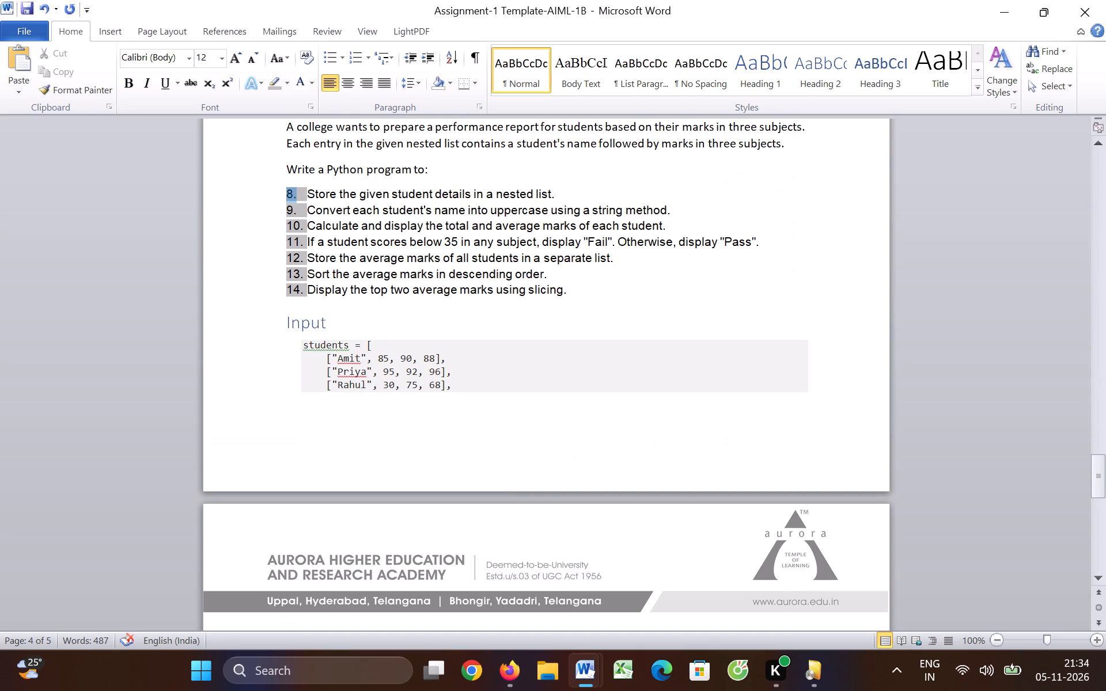
key(BackSpace)
key(1)
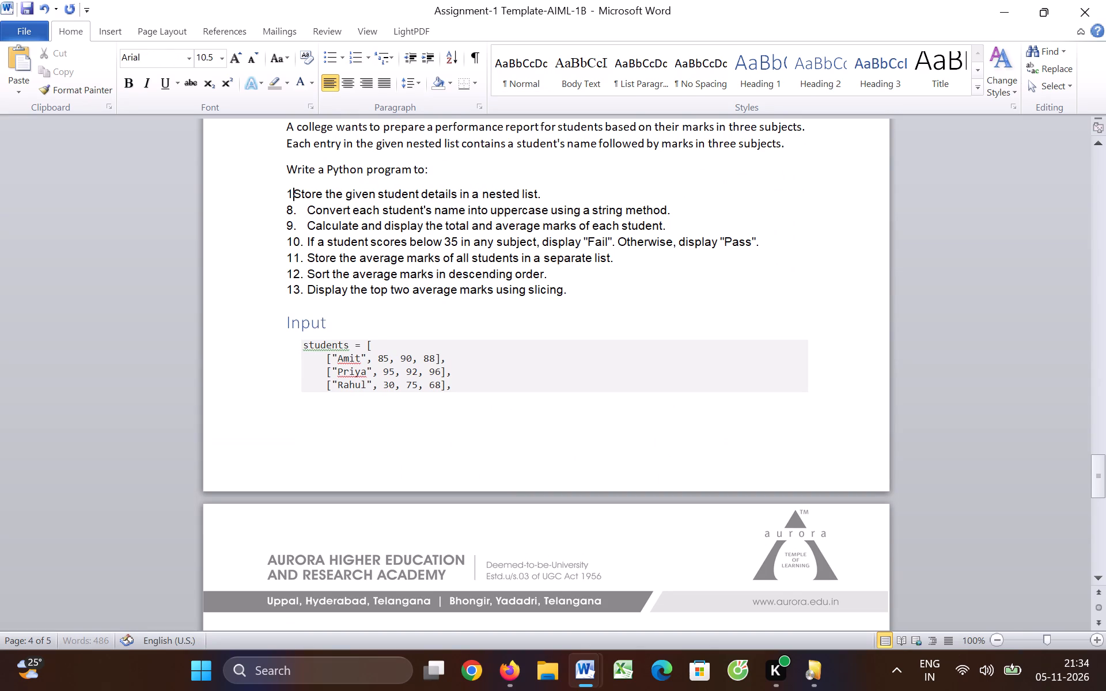
key(period)
key(space)
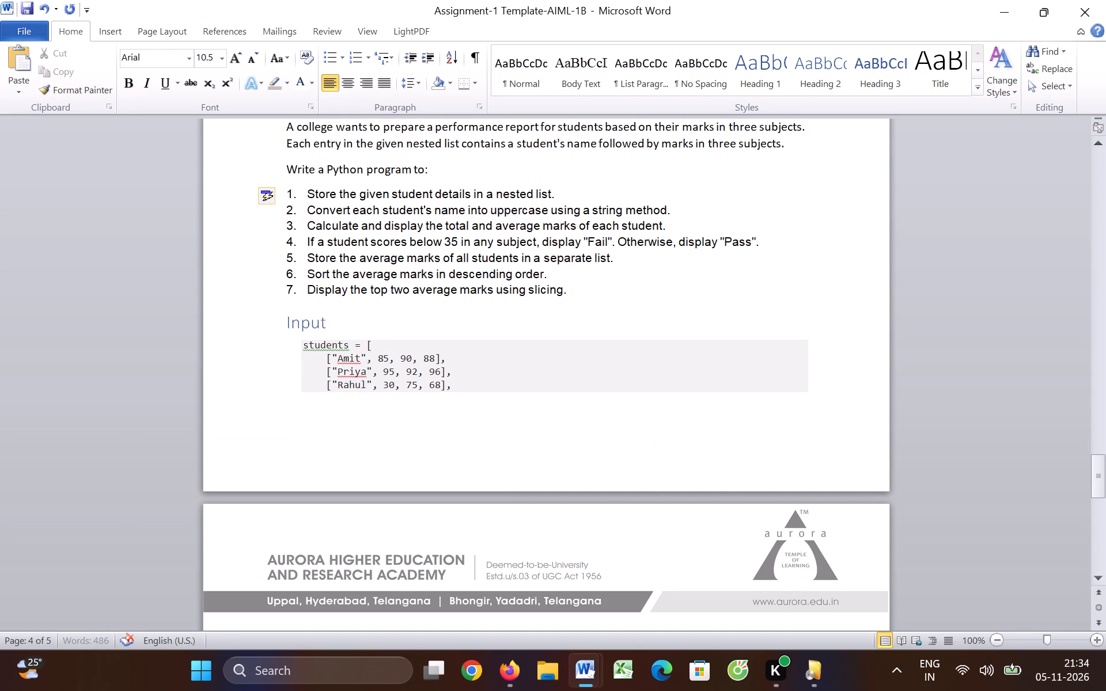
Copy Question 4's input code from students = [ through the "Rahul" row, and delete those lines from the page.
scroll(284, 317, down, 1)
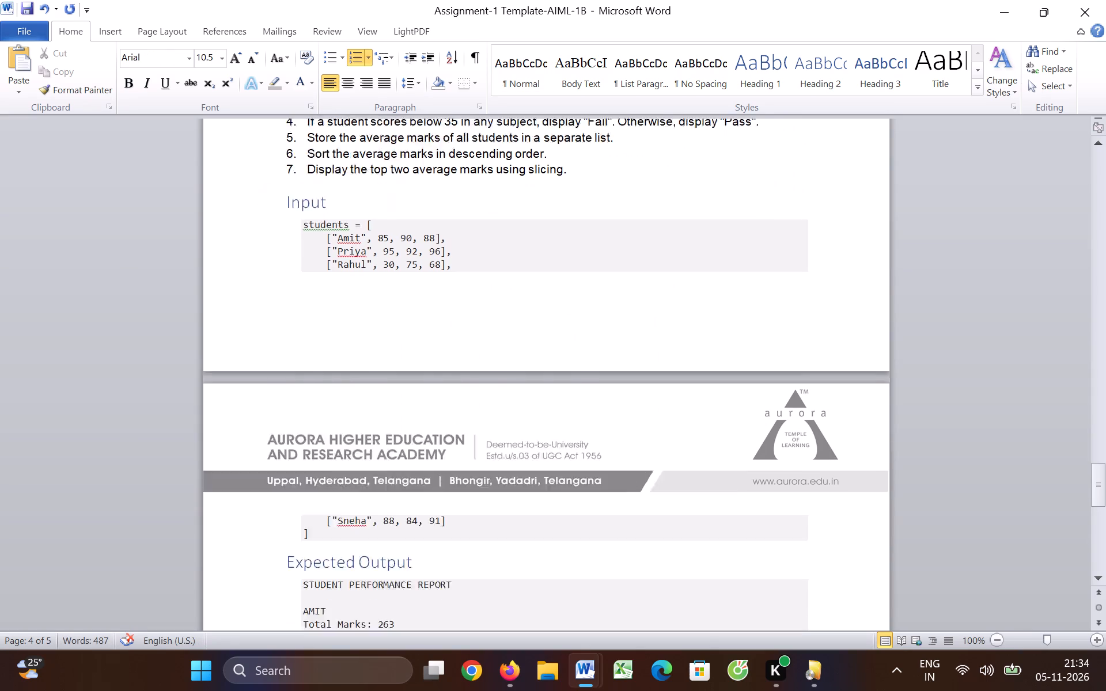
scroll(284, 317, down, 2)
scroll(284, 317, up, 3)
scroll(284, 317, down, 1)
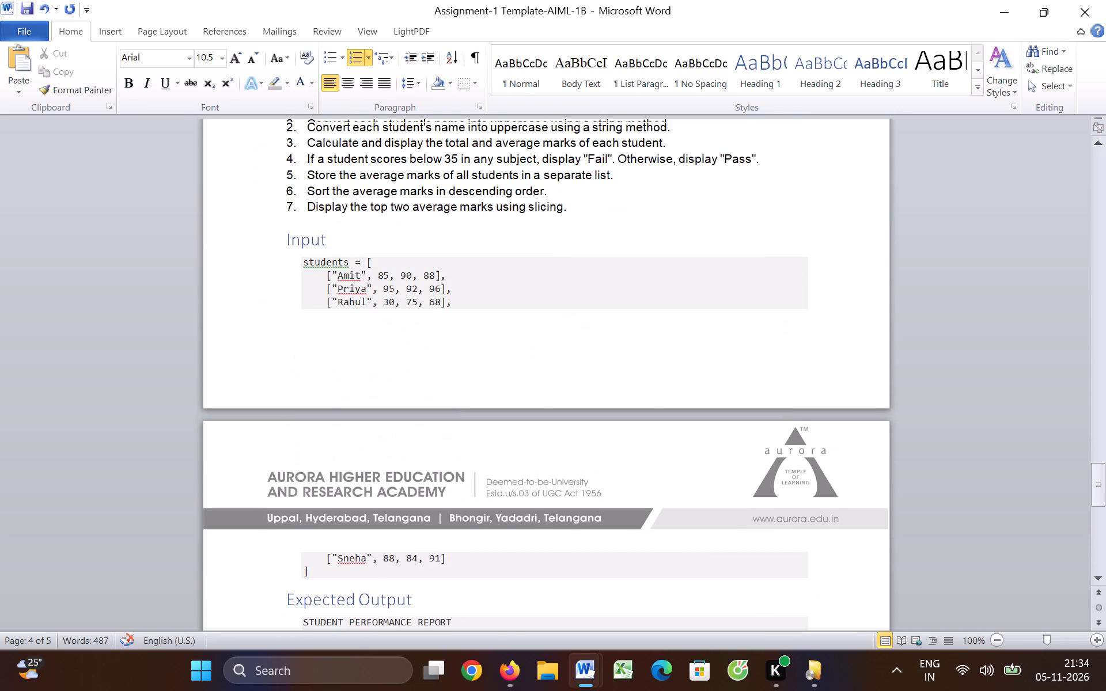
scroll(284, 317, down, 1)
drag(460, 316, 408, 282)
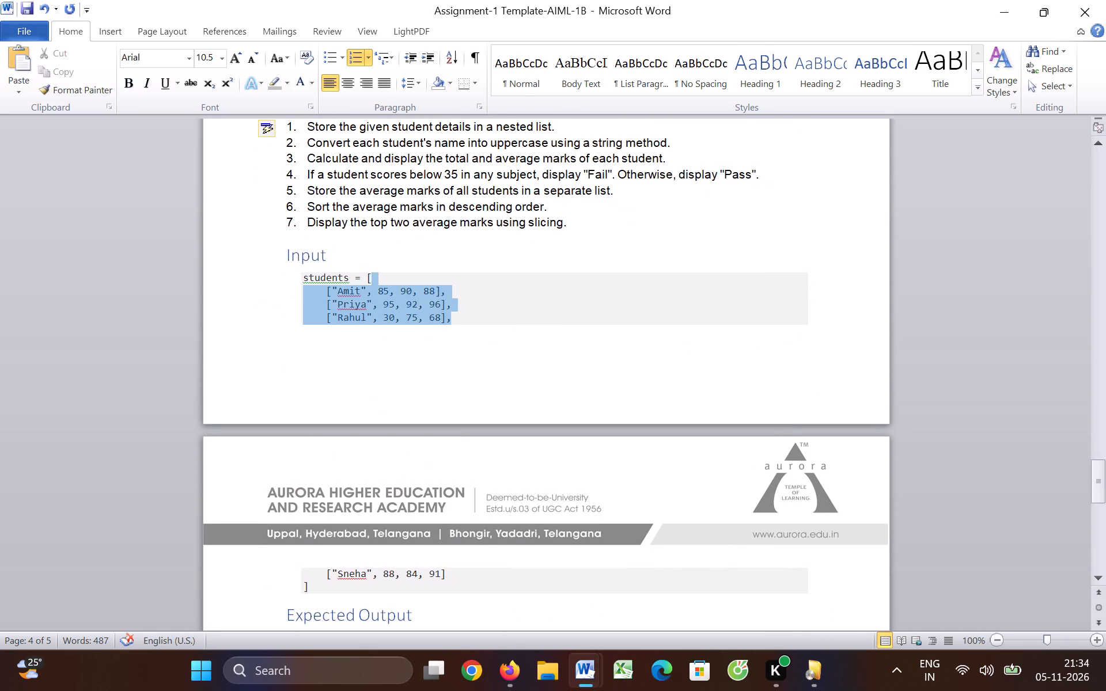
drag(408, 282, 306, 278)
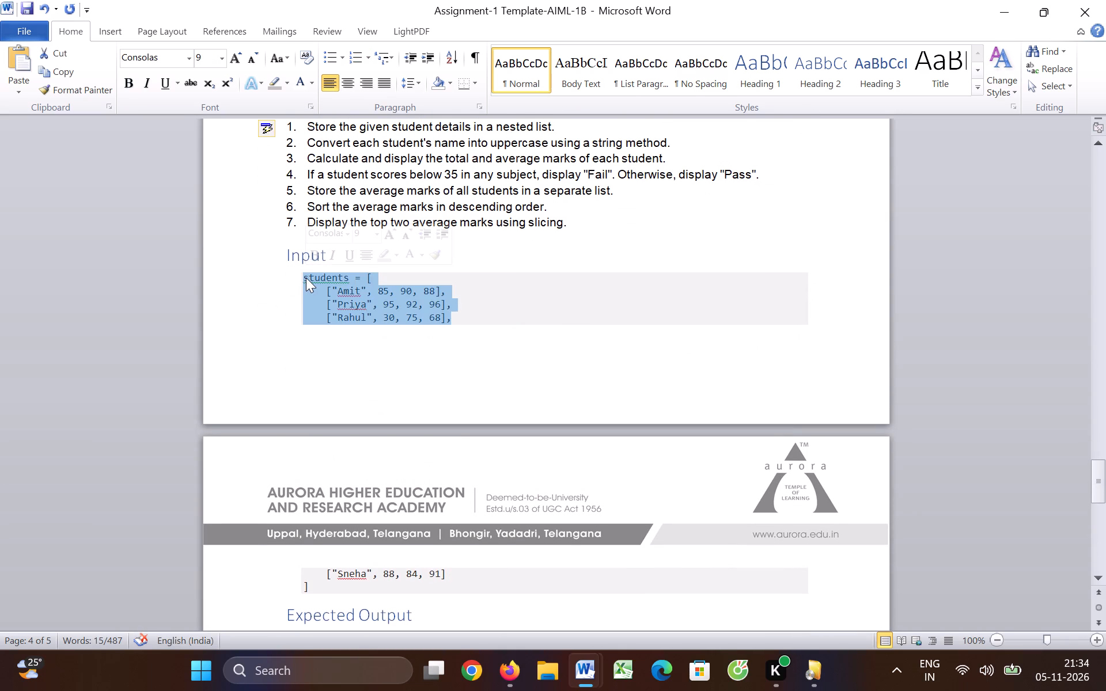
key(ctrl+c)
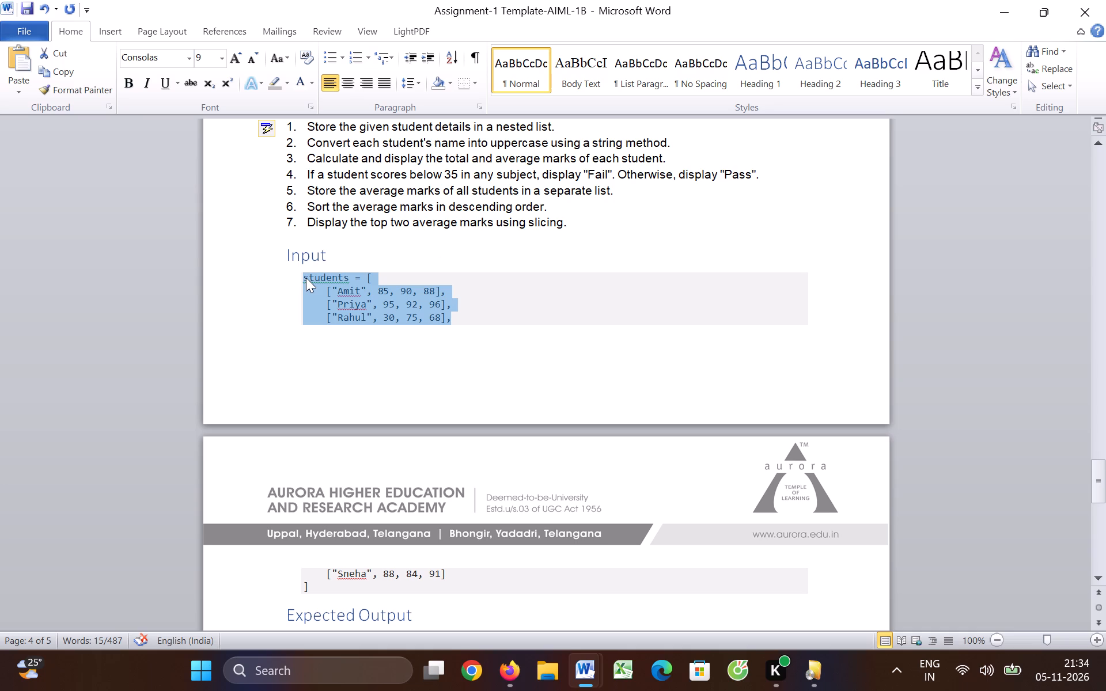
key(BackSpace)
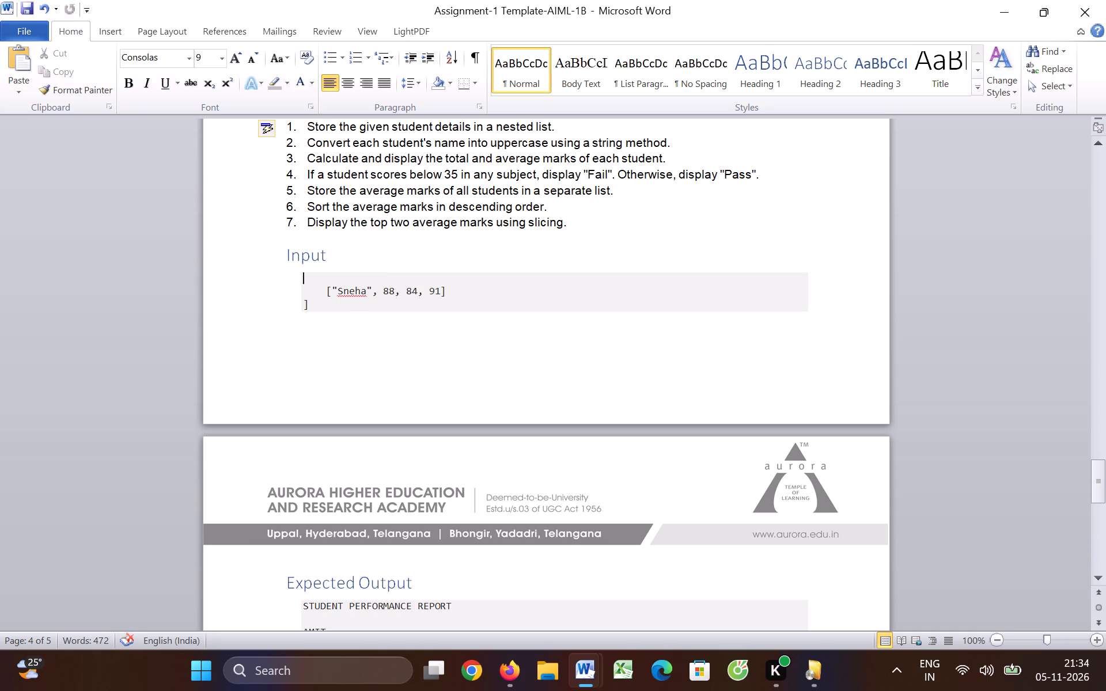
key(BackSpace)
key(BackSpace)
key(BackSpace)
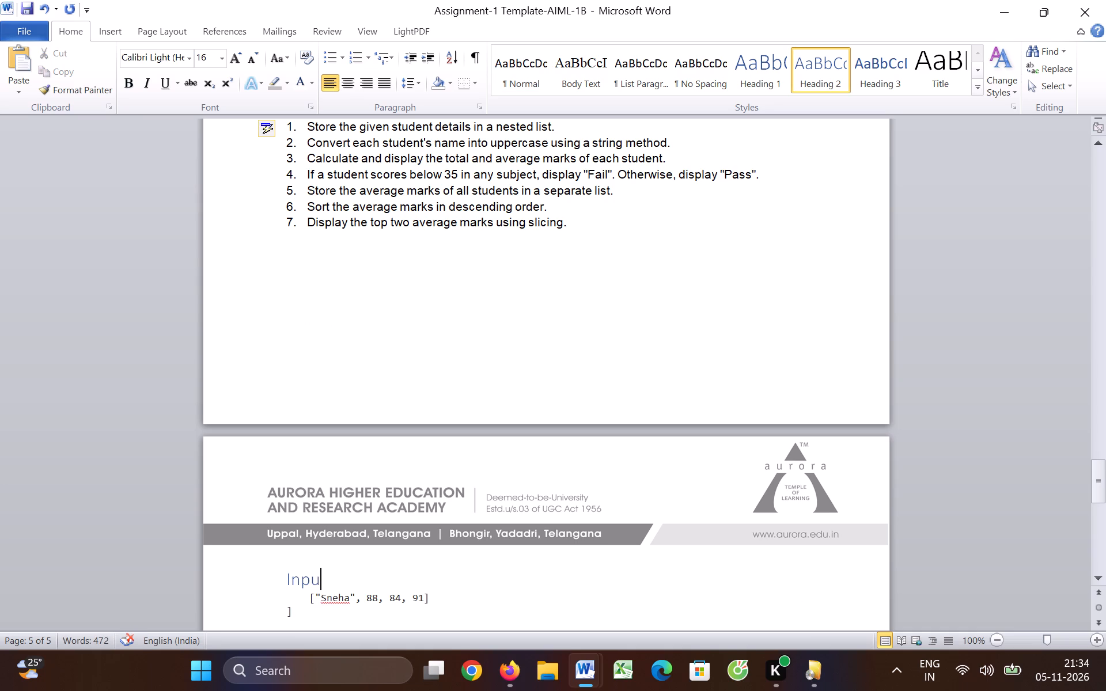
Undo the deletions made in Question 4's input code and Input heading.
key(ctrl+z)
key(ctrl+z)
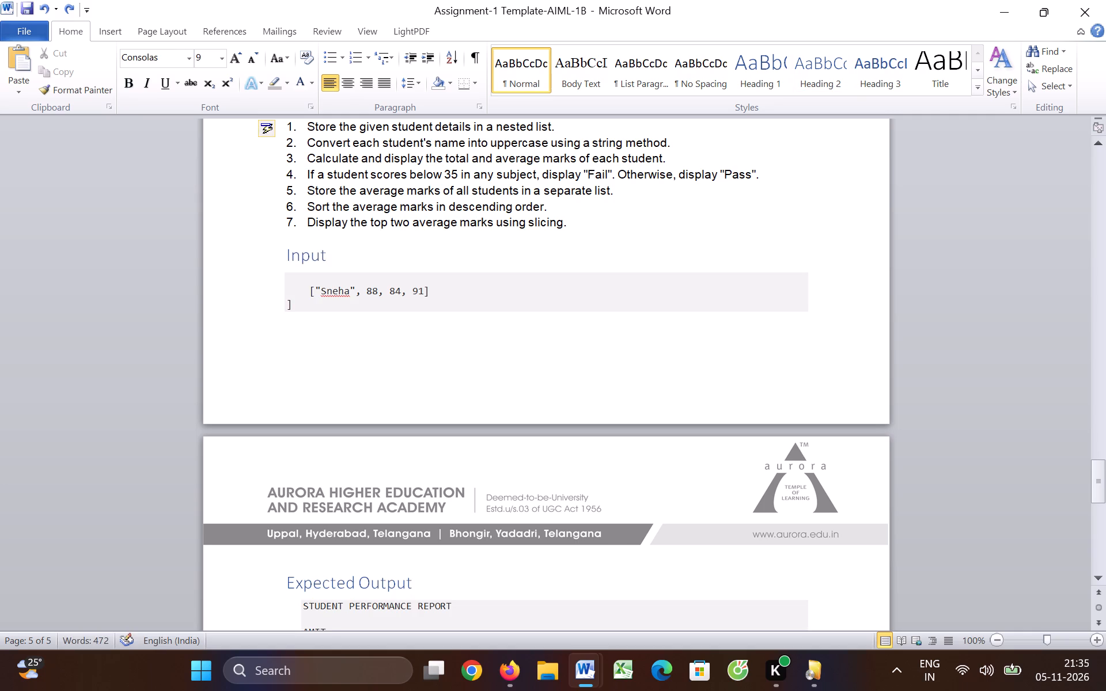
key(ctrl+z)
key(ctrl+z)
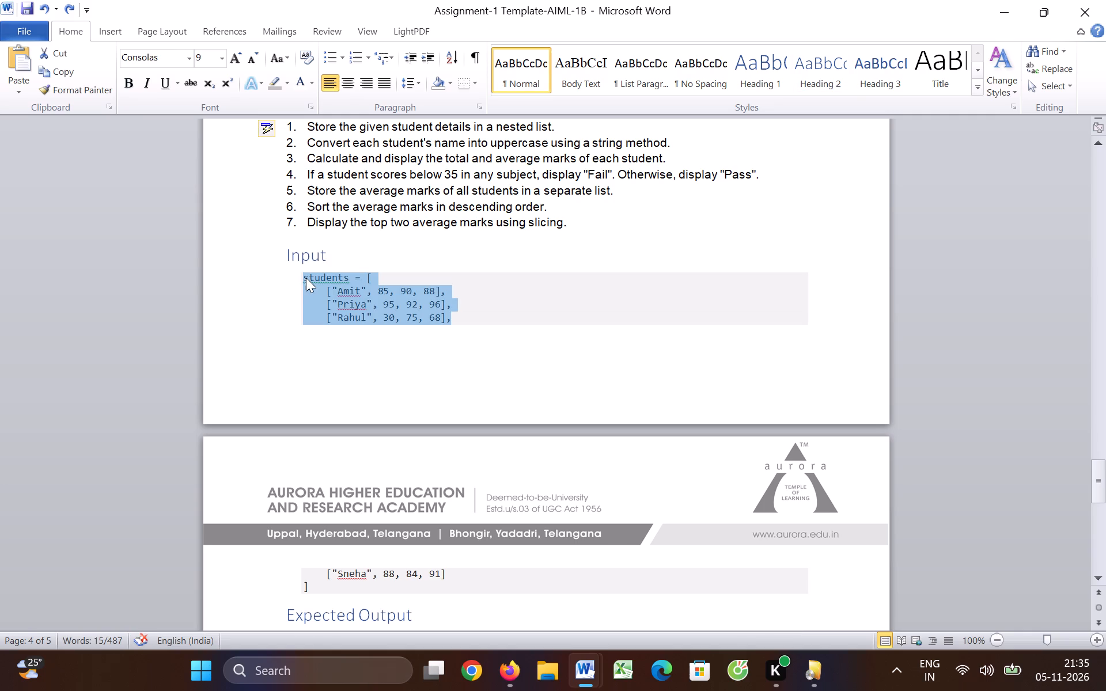
Clear all items from the clipboard history.
key(super+v)
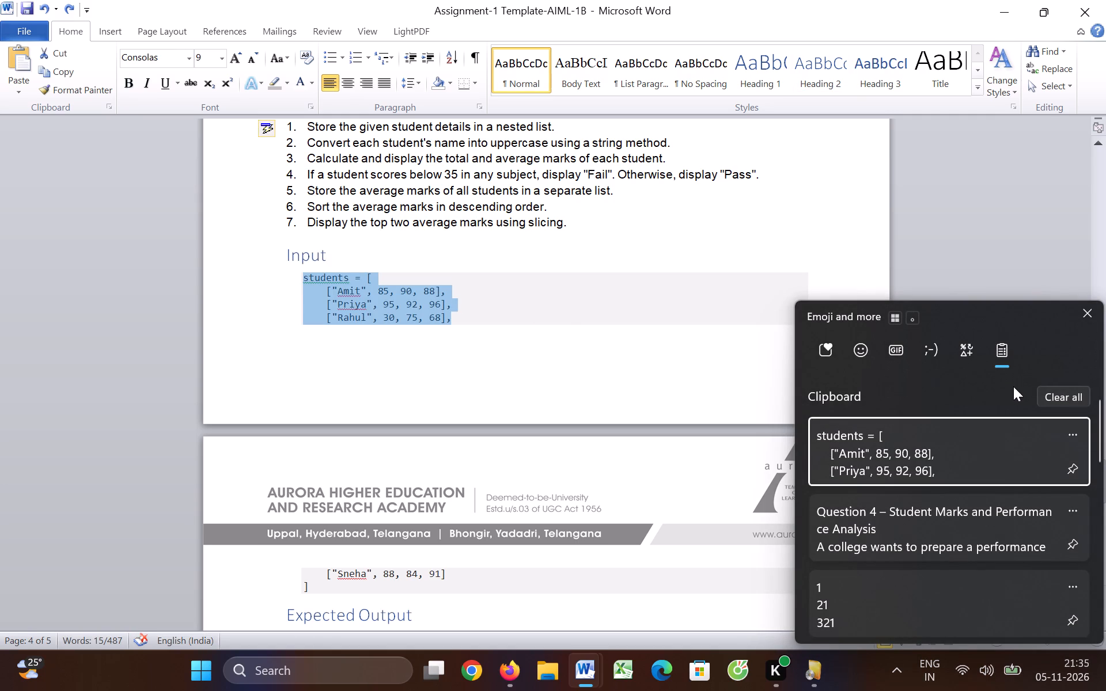
click(1058, 392)
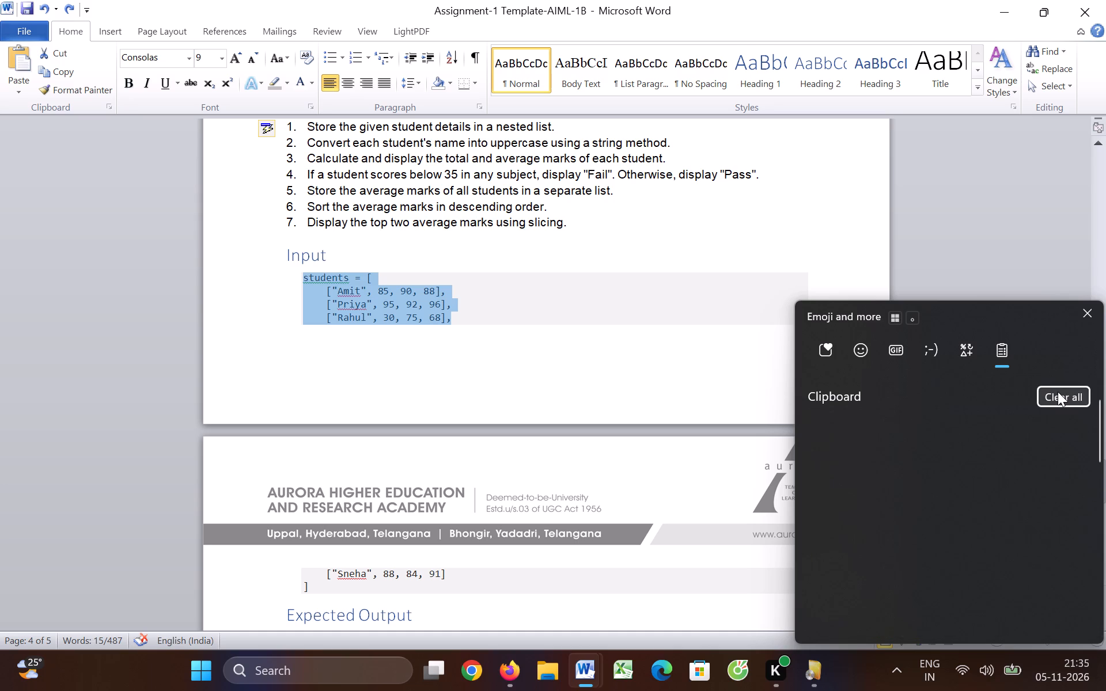
Replace Question 4's shaded input code, from students = [ to the closing bracket, with a text-only paste of itself under the Input heading.
click(1082, 312)
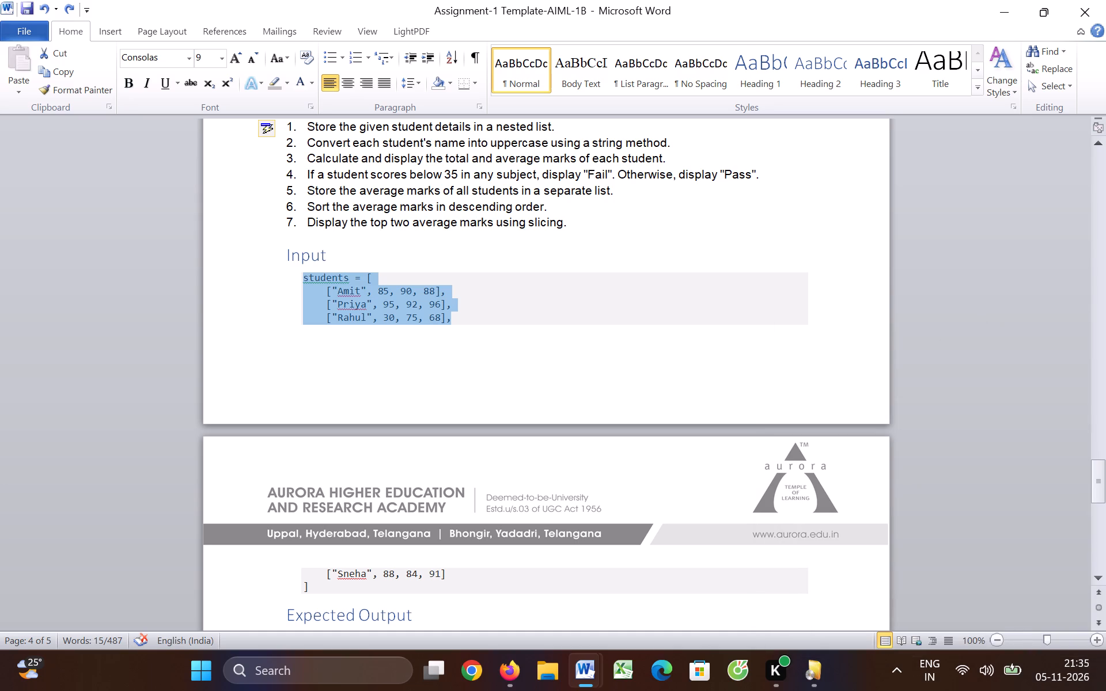
click(718, 355)
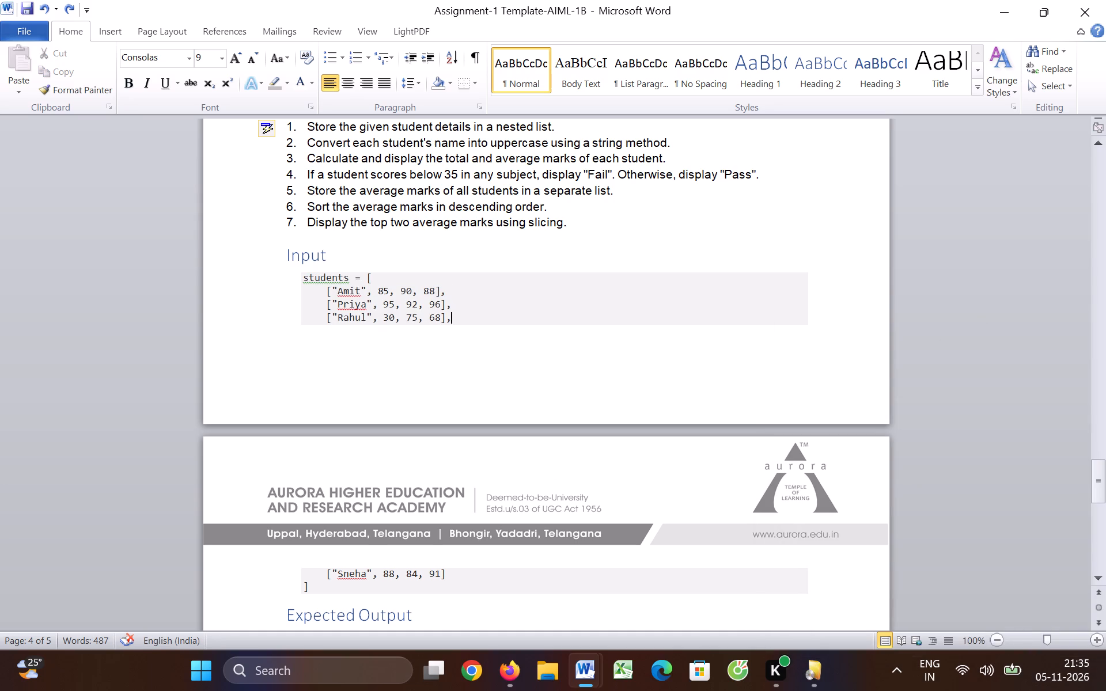
drag(317, 589, 270, 392)
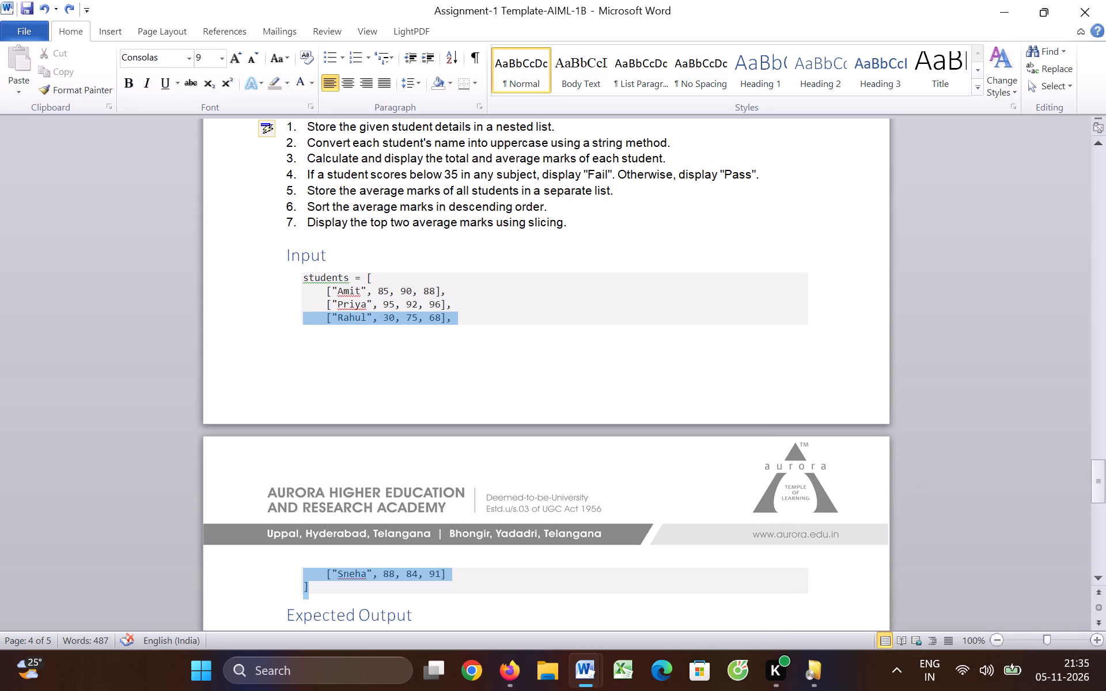
drag(270, 392, 254, 276)
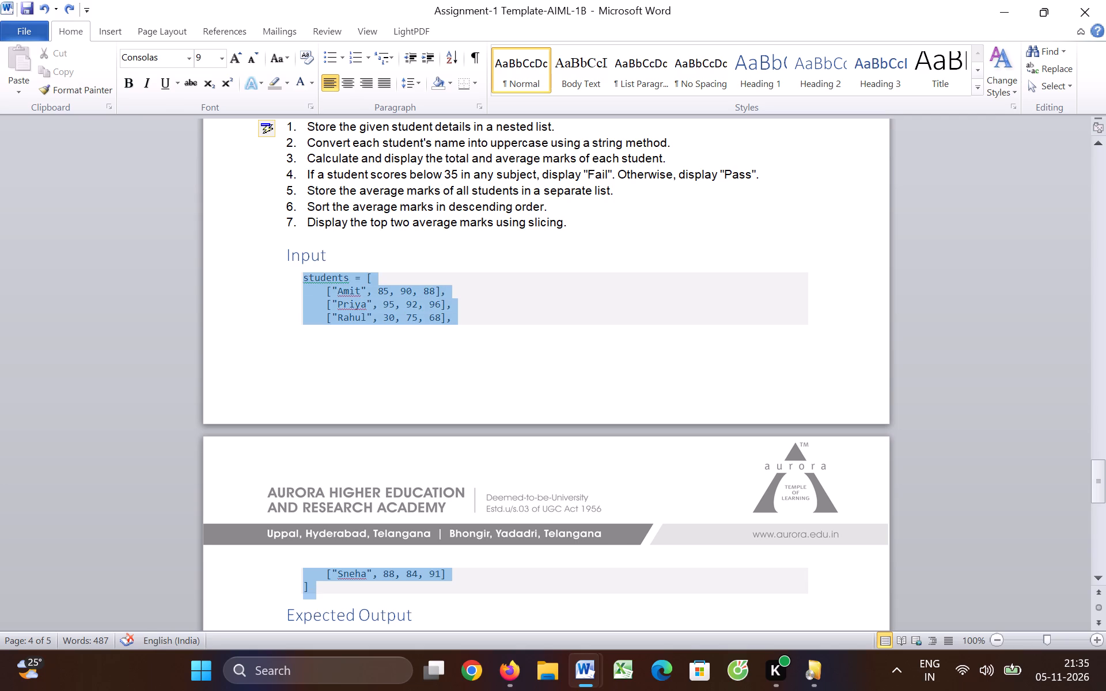
key(ctrl+c)
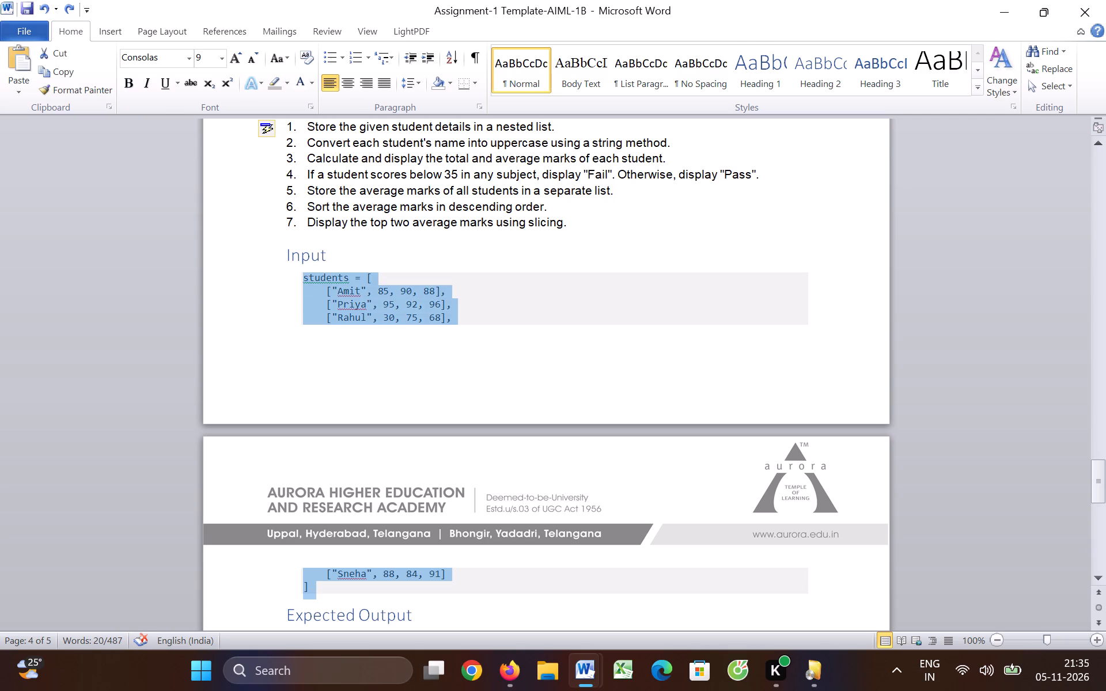
key(super+v)
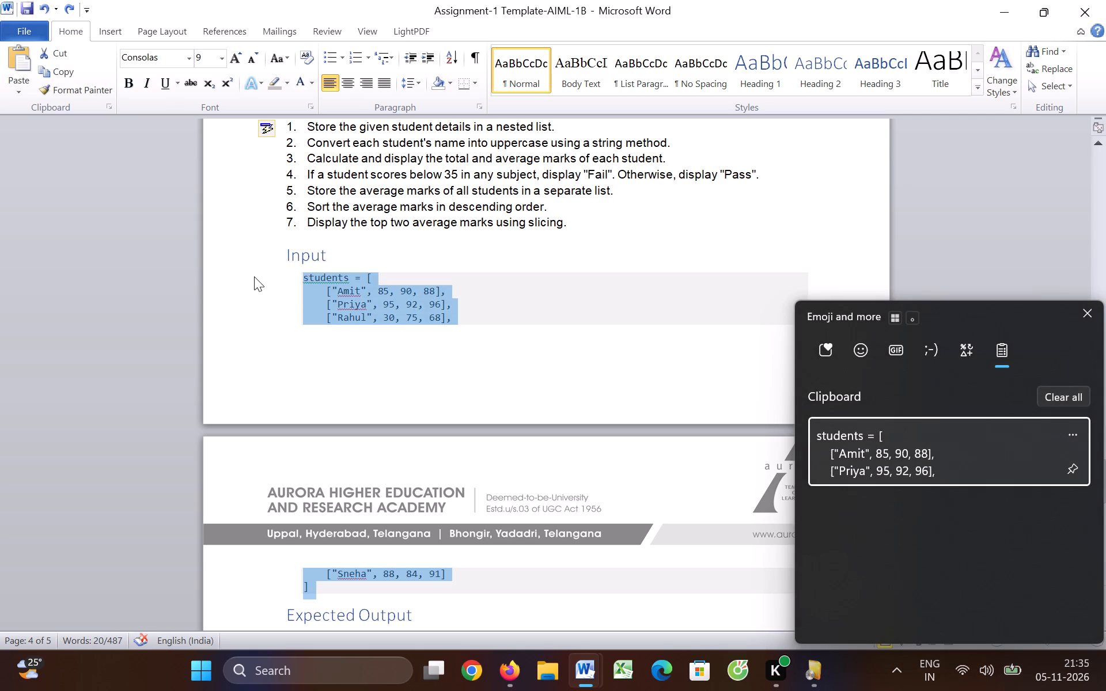
click(547, 322)
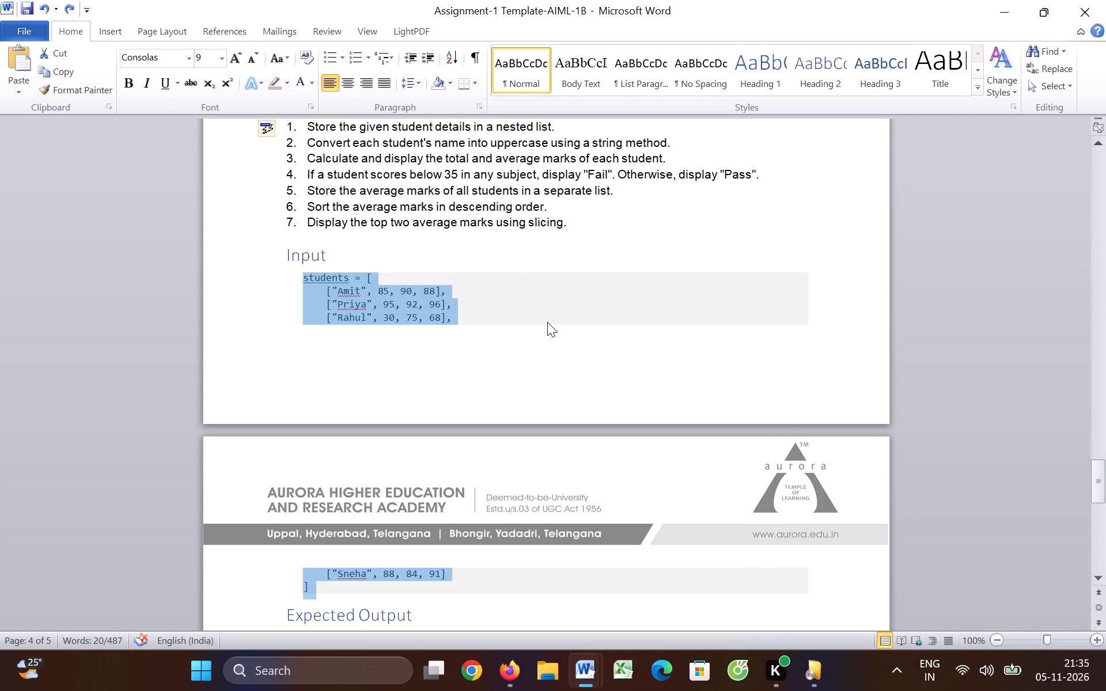
key(BackSpace)
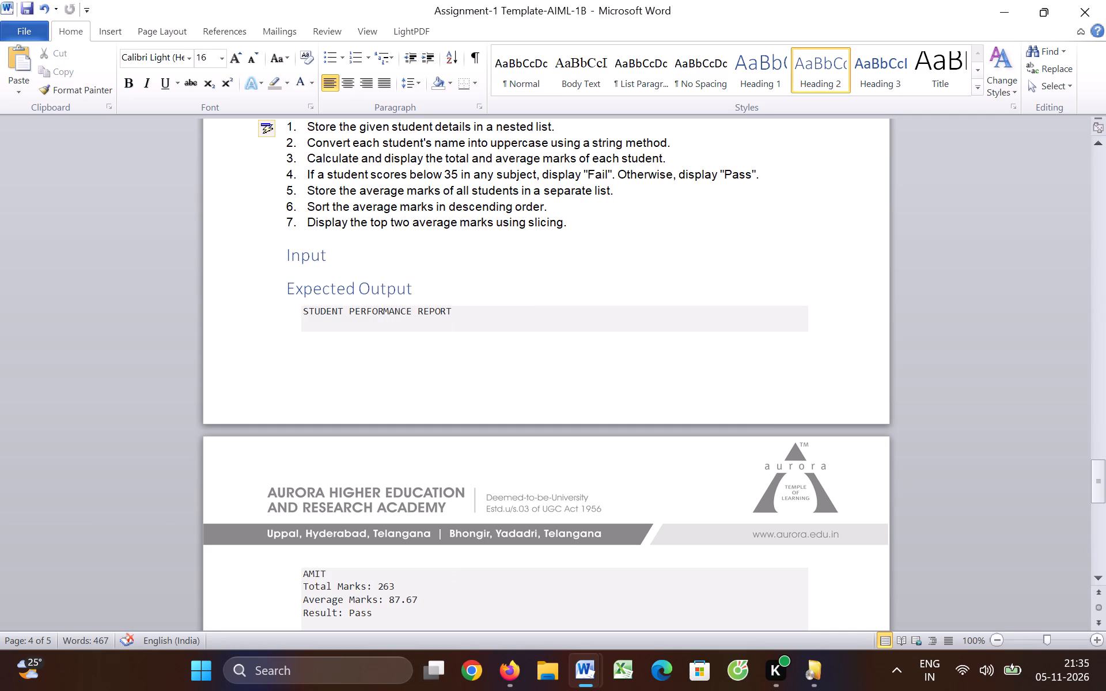
click(361, 255)
key(Return)
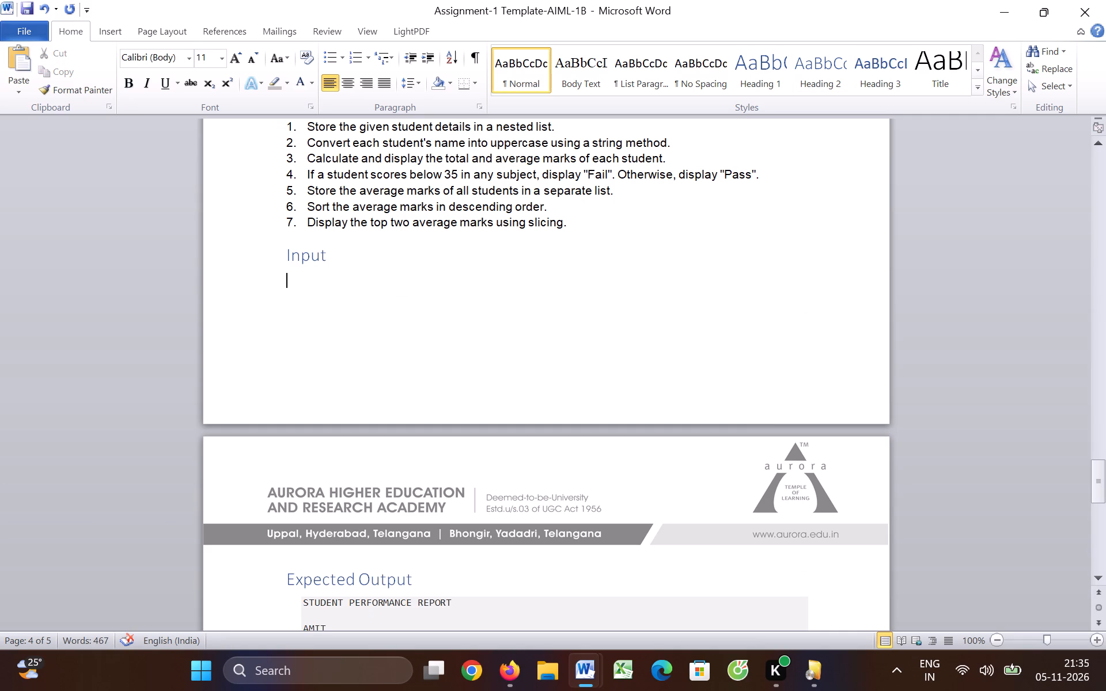
key(ctrl+v)
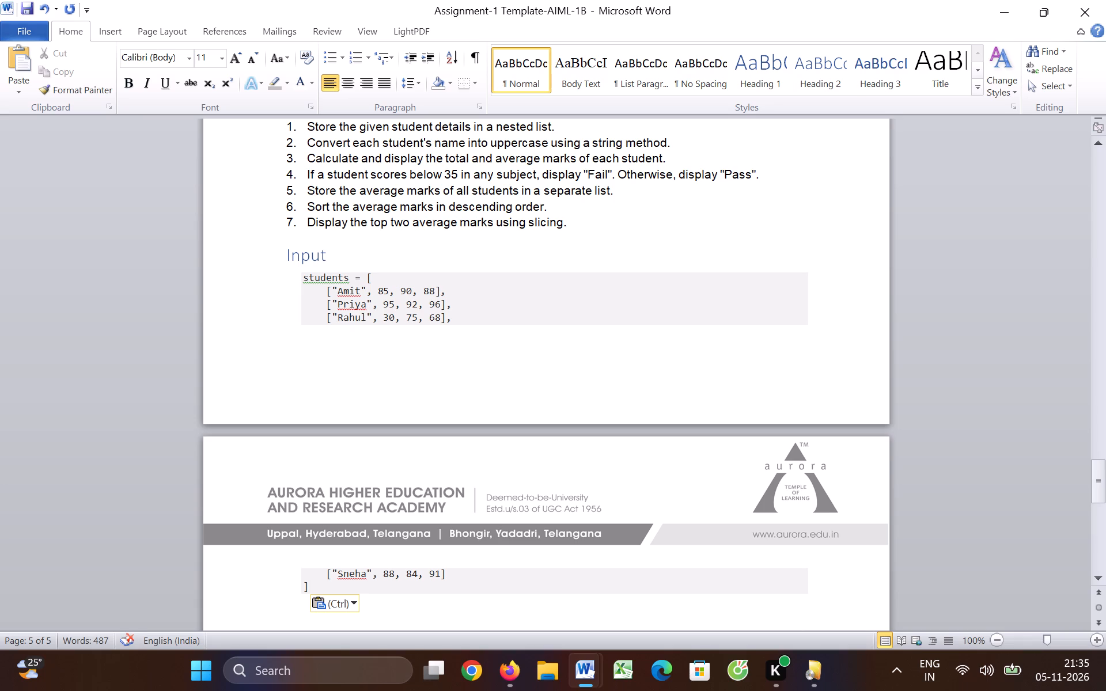
click(356, 608)
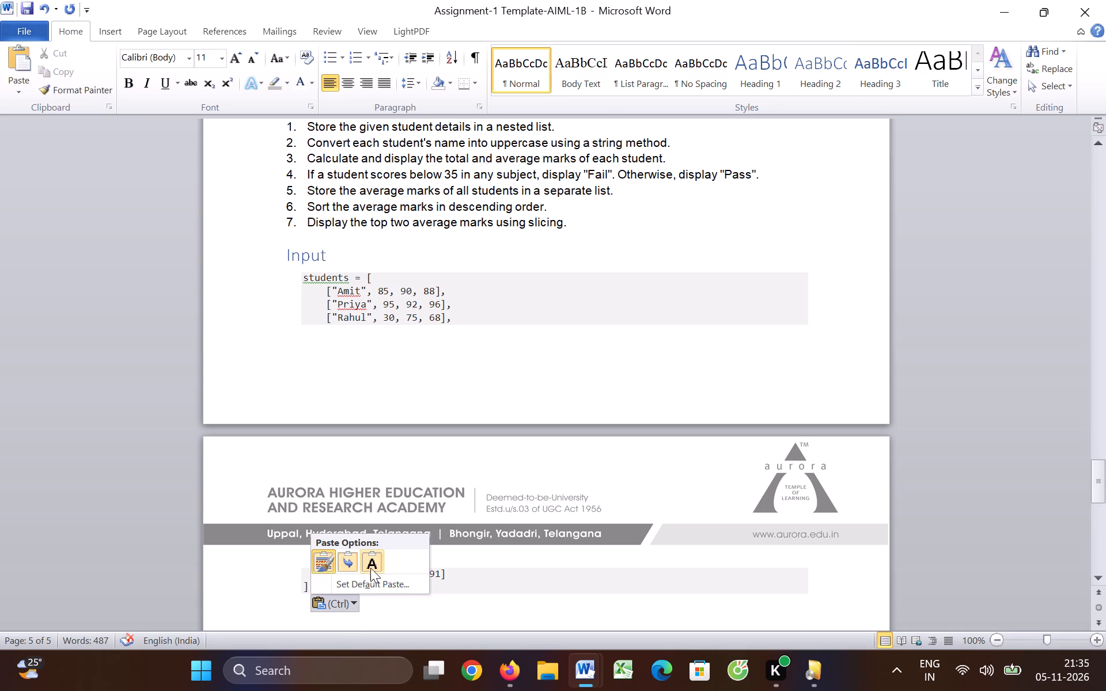
click(371, 562)
Replace Question 4's shaded expected output, from STUDENT PERFORMANCE REPORT to the top two average marks, with a text-only paste of itself.
scroll(439, 567, down, 1)
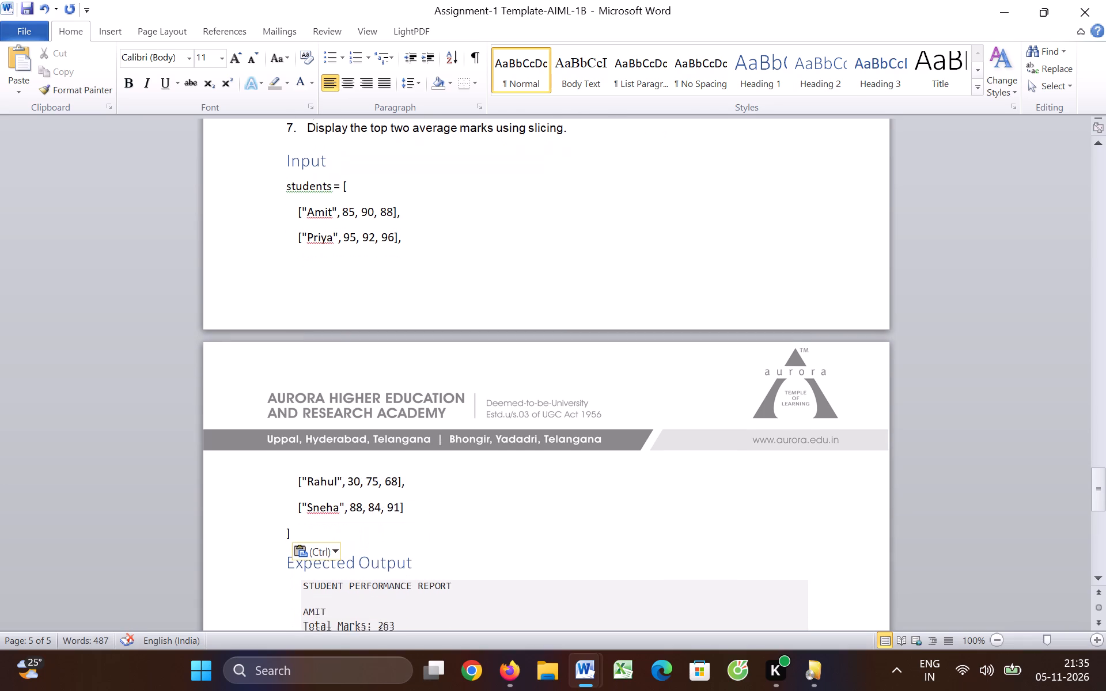
scroll(439, 567, down, 2)
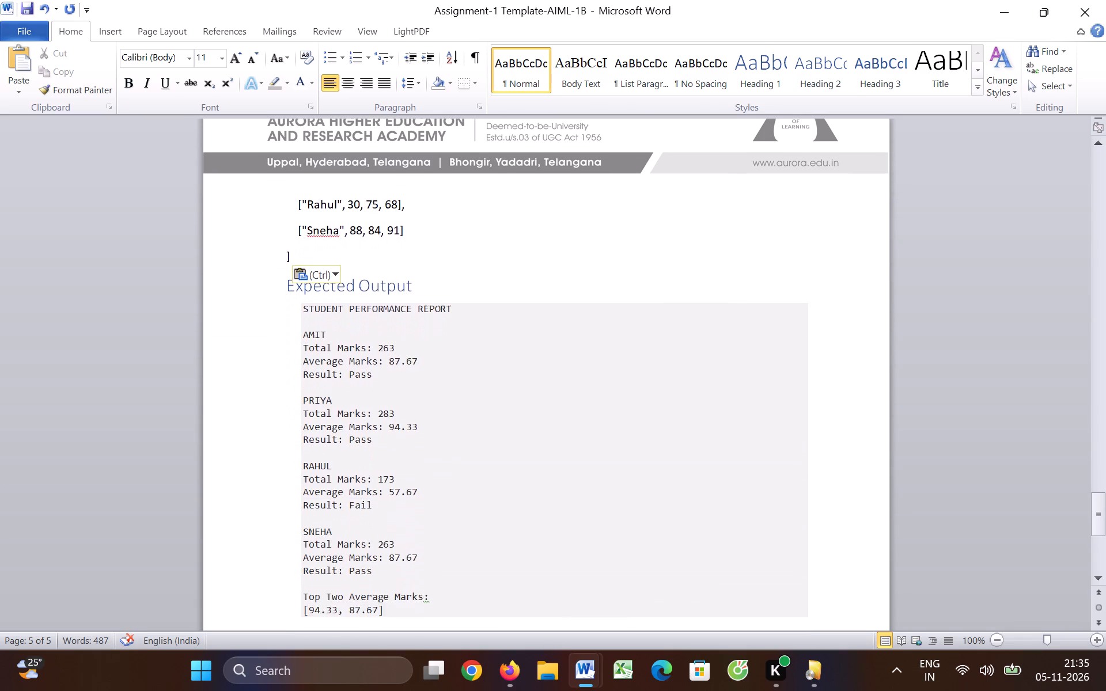
click(439, 567)
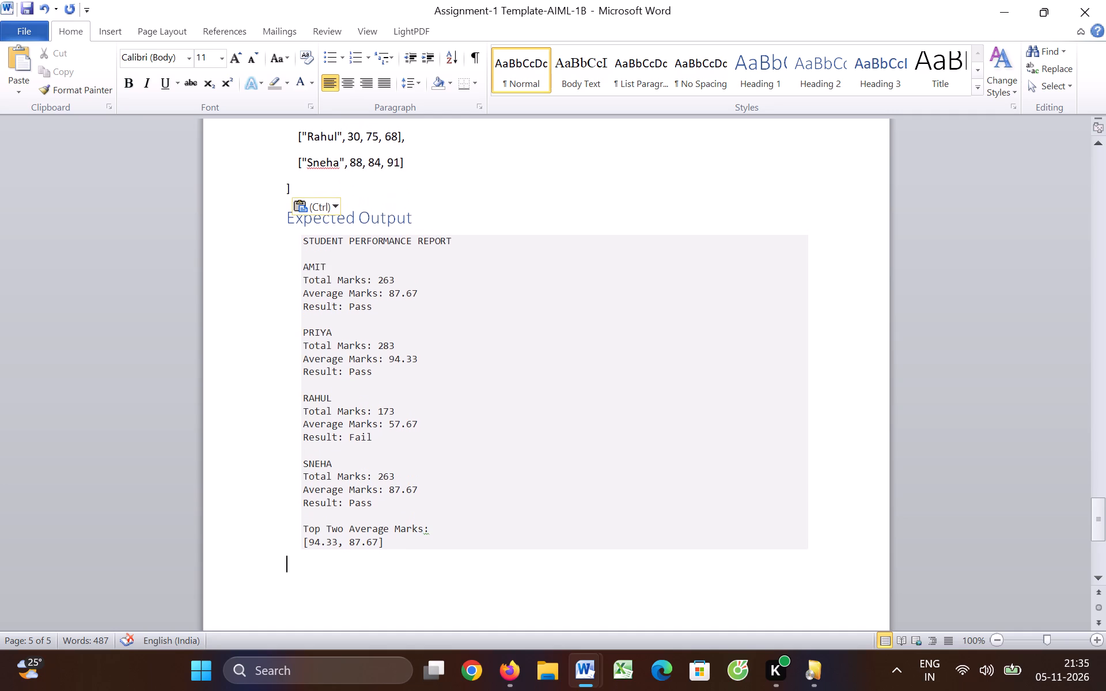
click(416, 549)
drag(416, 549, 331, 485)
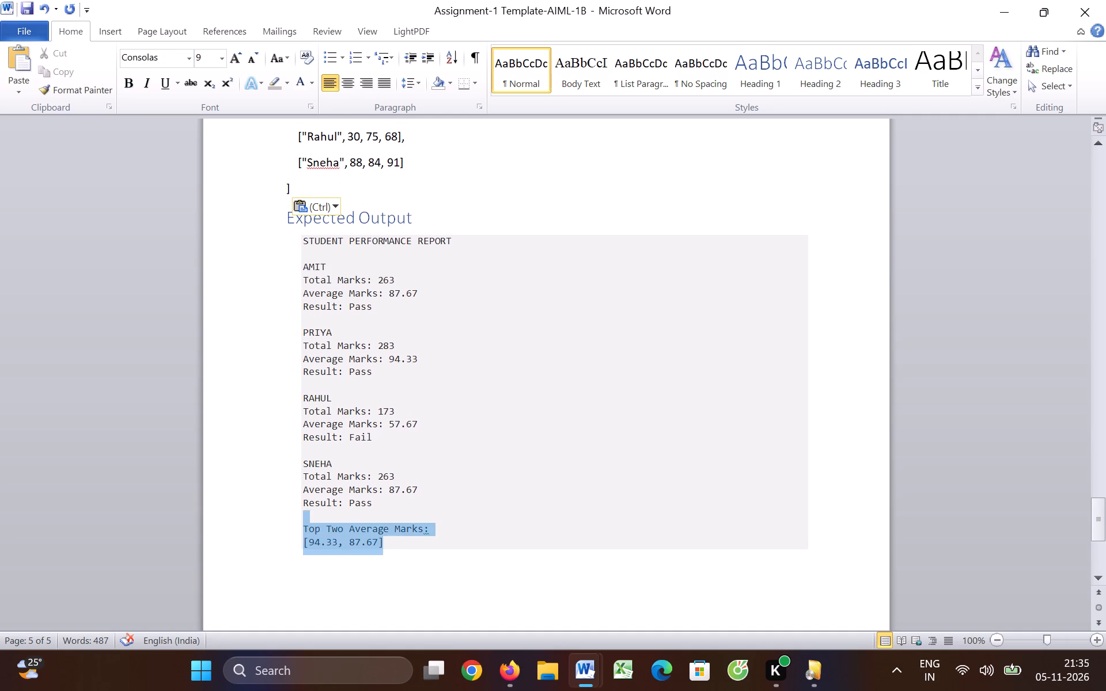
drag(331, 485, 272, 243)
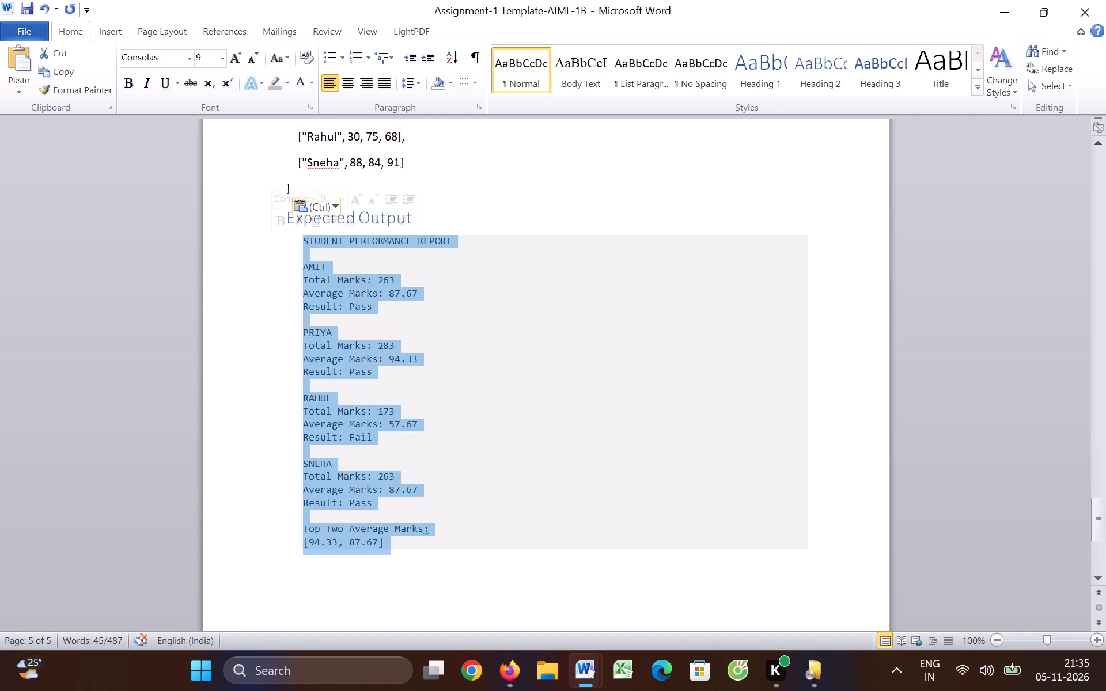
key(ctrl+c)
key(BackSpace)
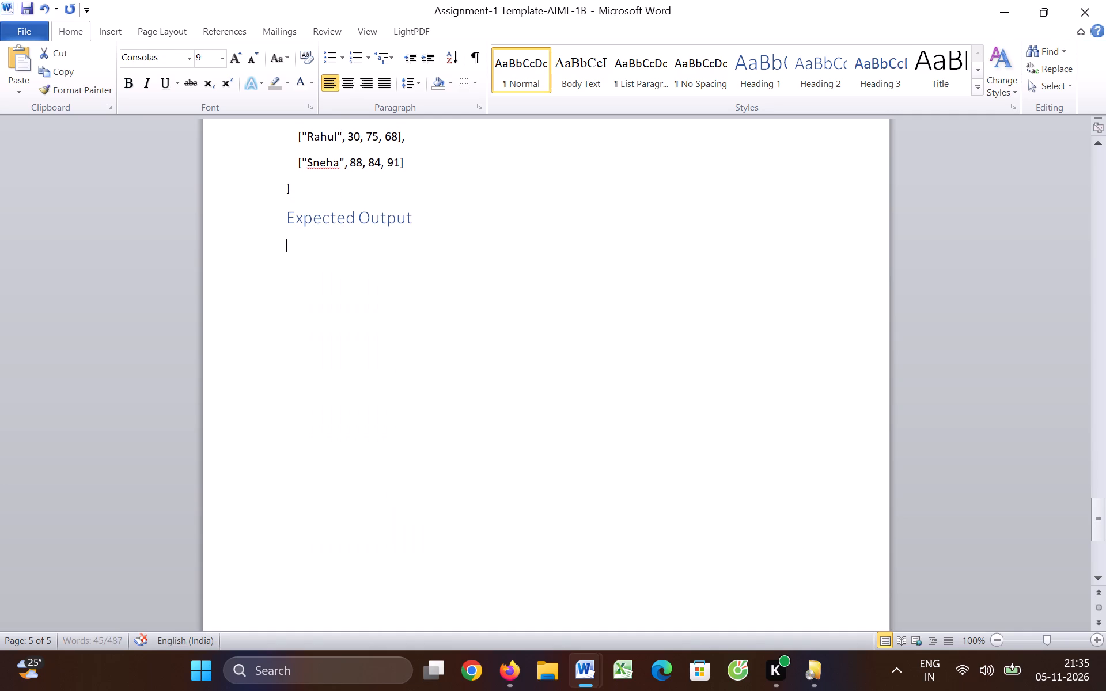
key(ctrl+v)
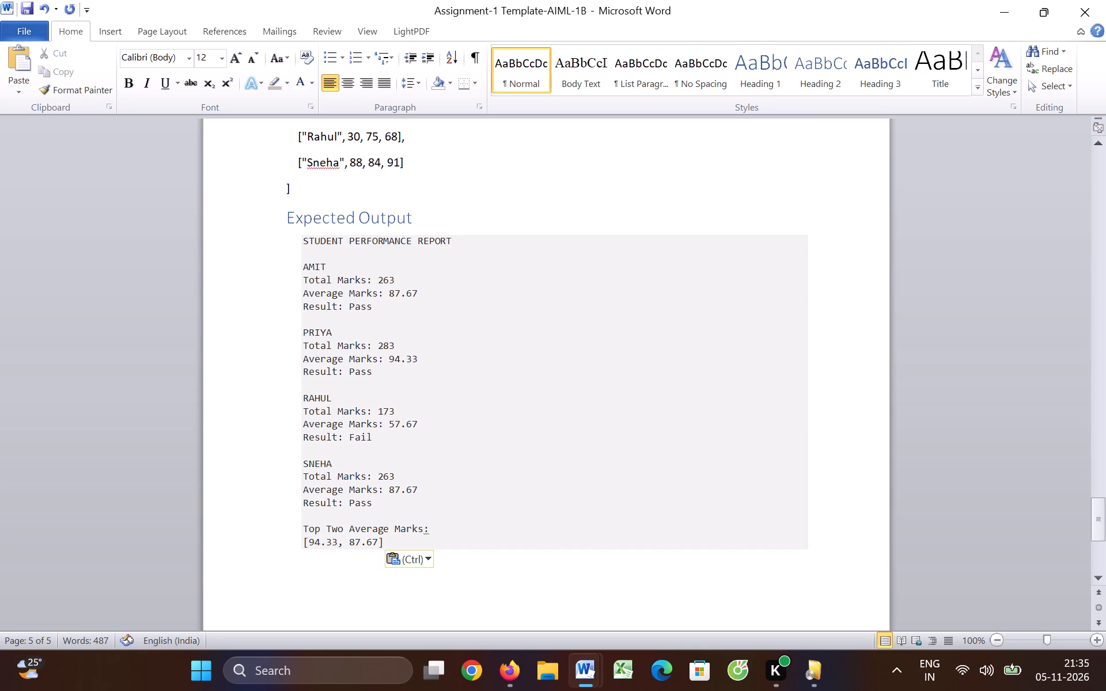
click(428, 557)
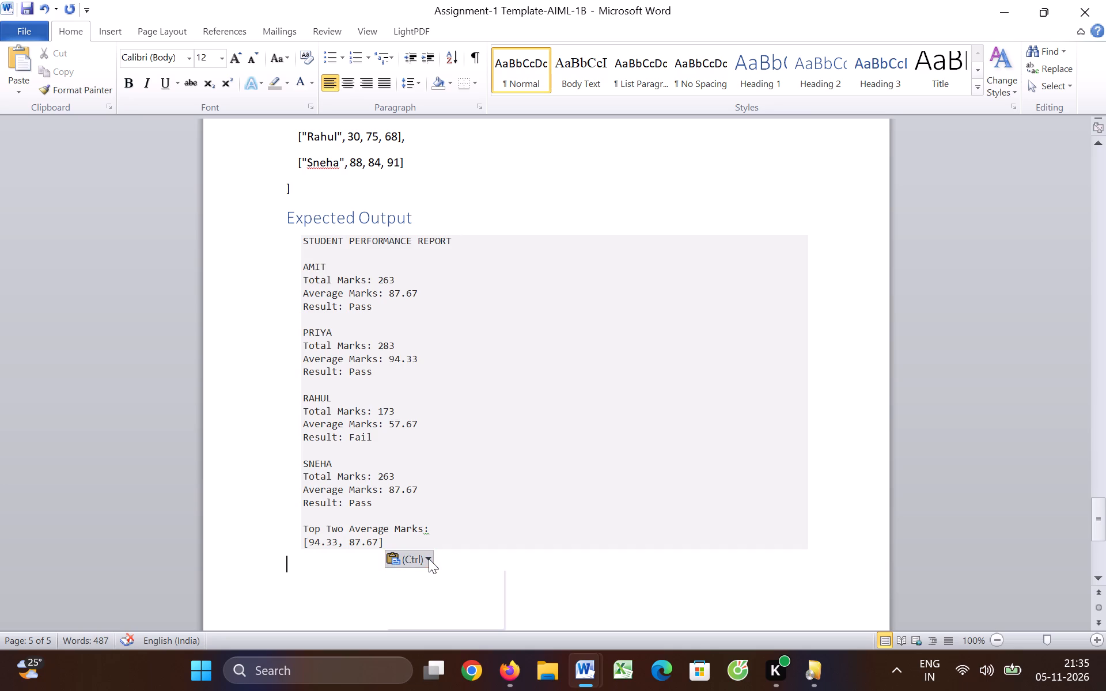
click(445, 589)
click(484, 508)
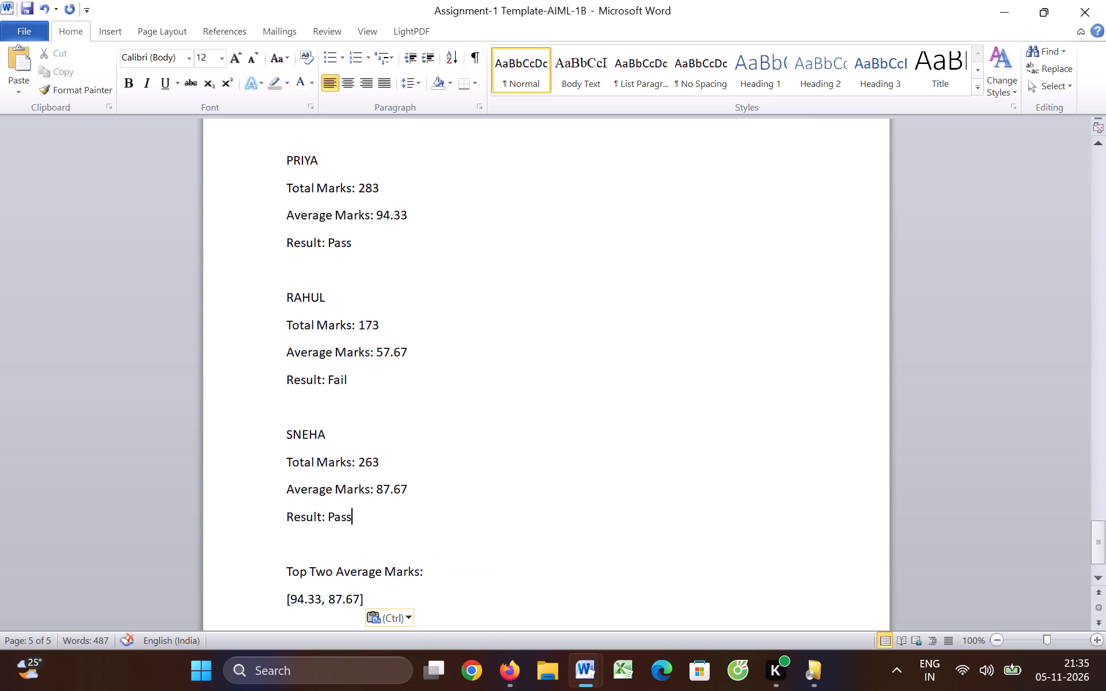
scroll(484, 508, down, 2)
click(474, 533)
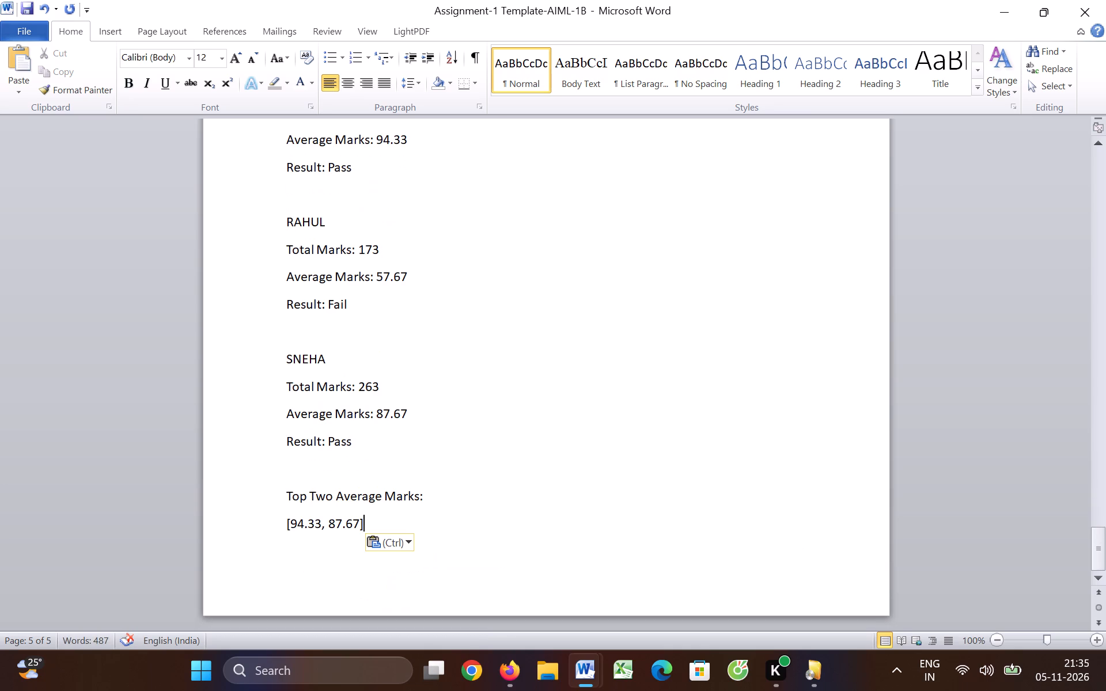
key(Return)
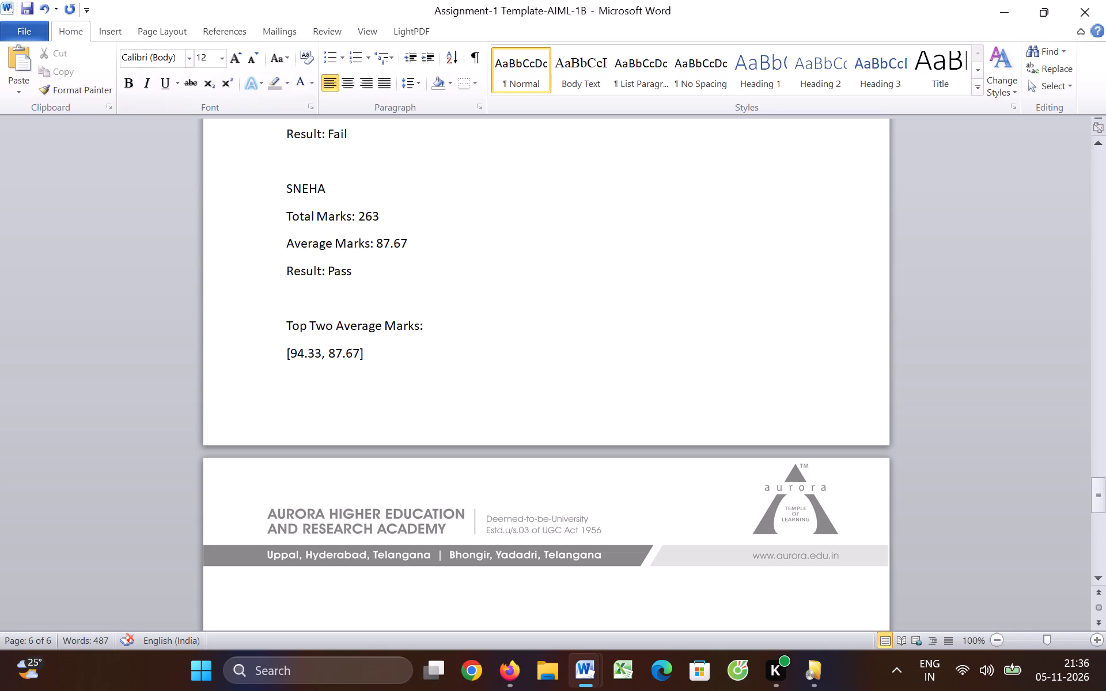
click(118, 25)
click(165, 88)
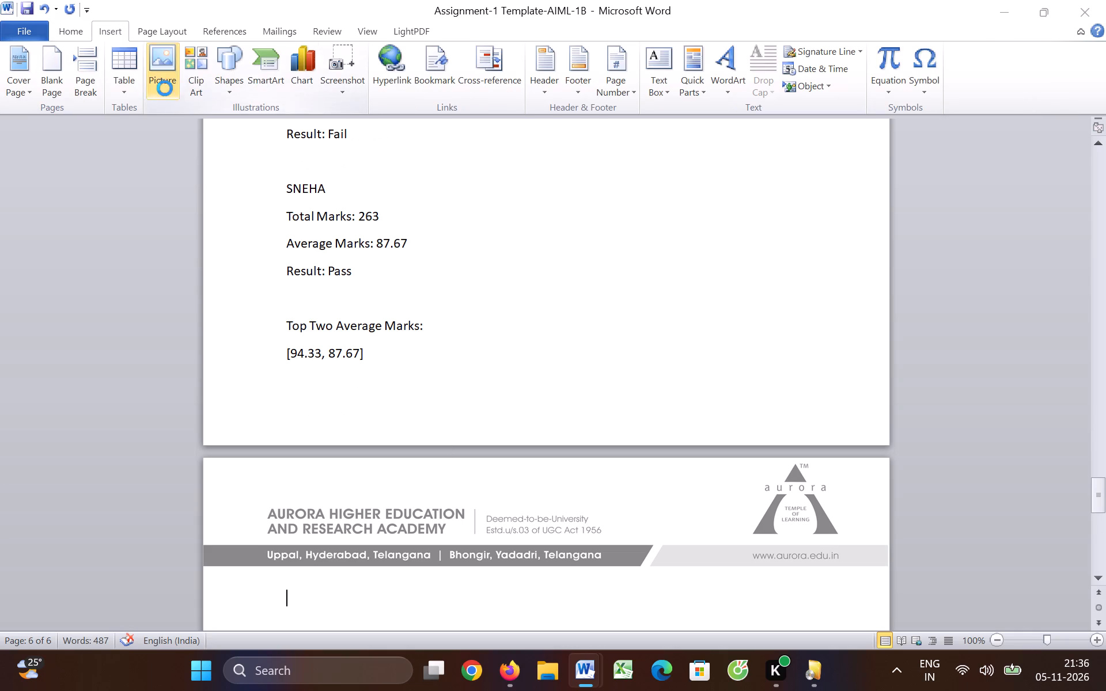
click(377, 267)
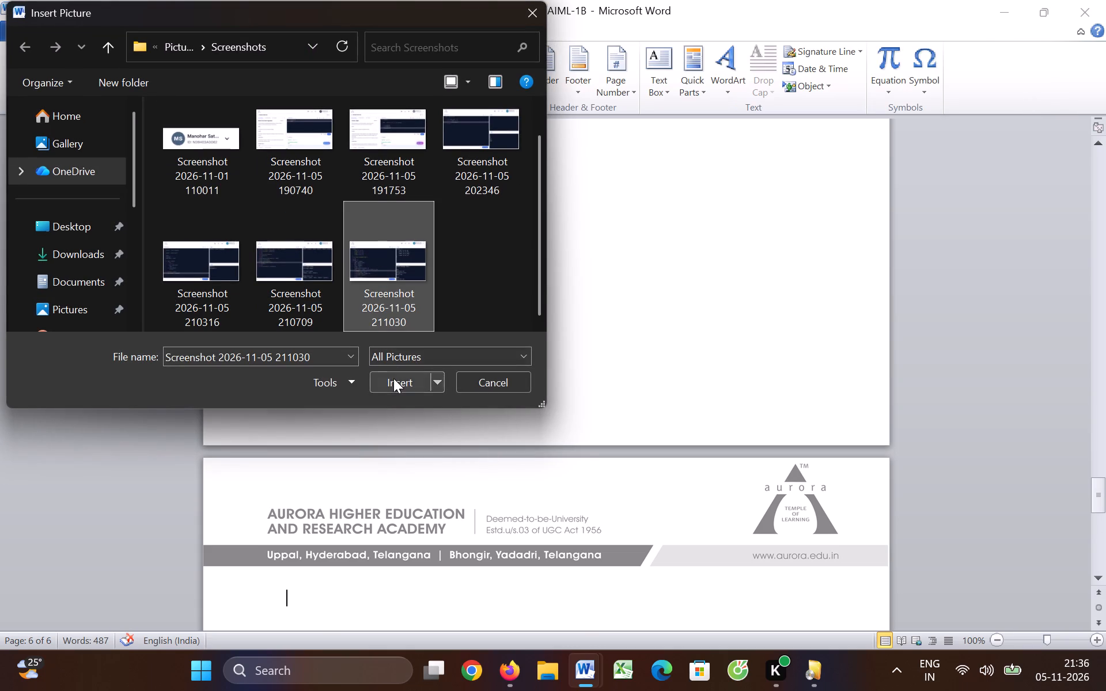
click(393, 378)
click(477, 429)
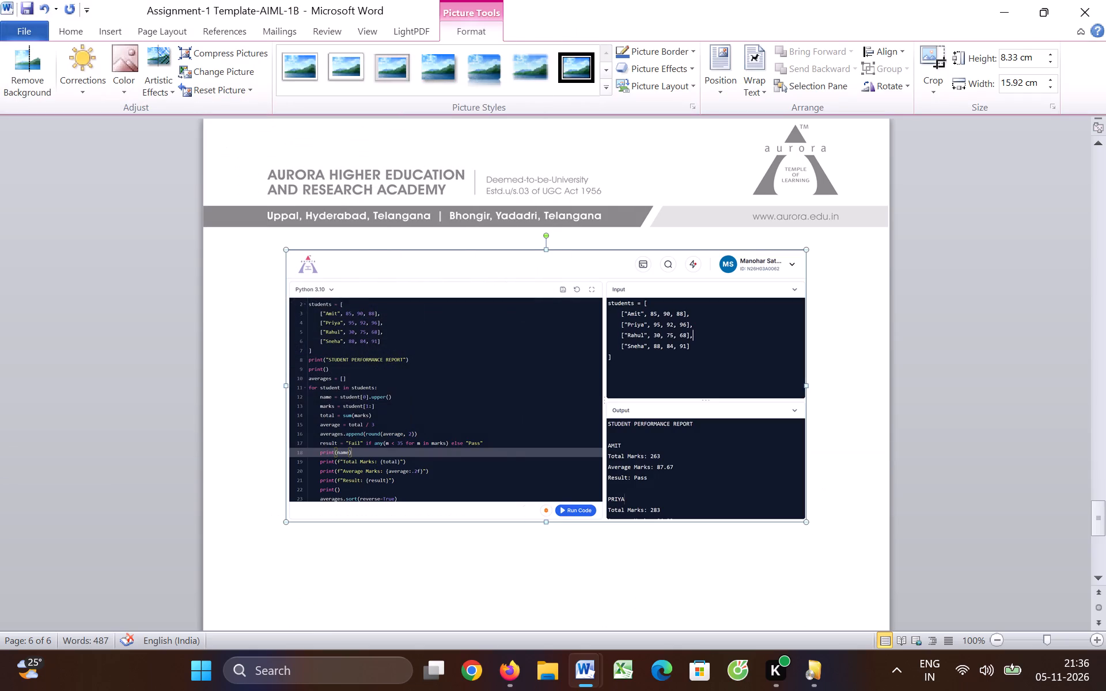
click(466, 553)
Remove all blank lines between the student details table and the title PYTHON PROGRAMMING ASSIGNMENT, leaving the title left-aligned directly below the table.
scroll(466, 553, up, 1)
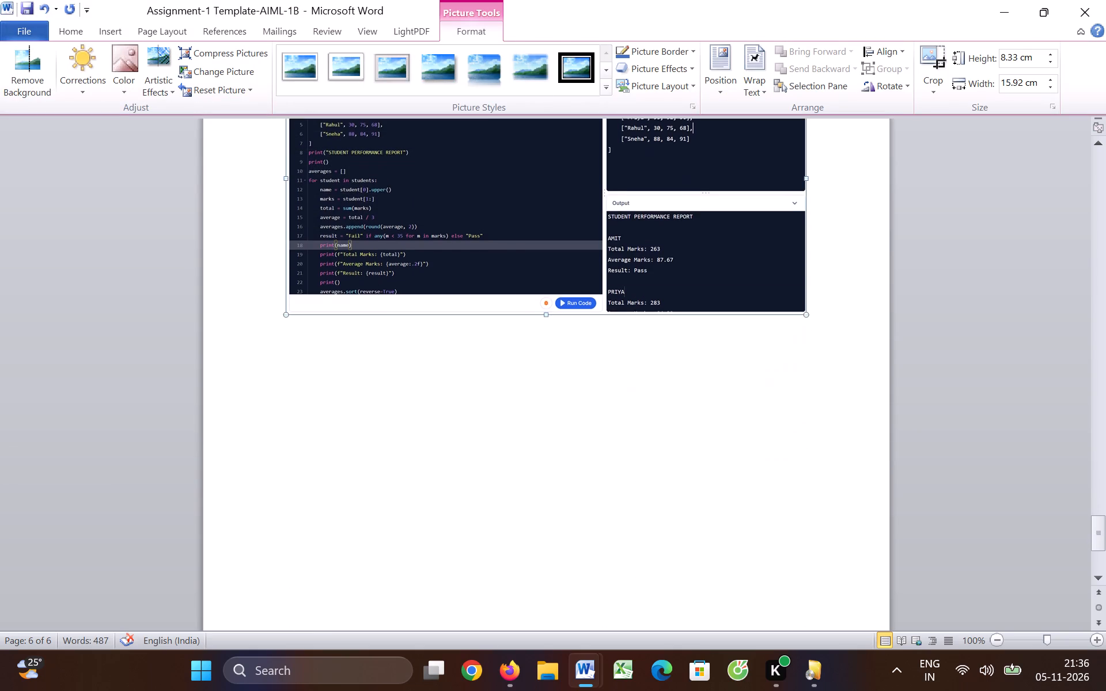
scroll(466, 553, up, 8)
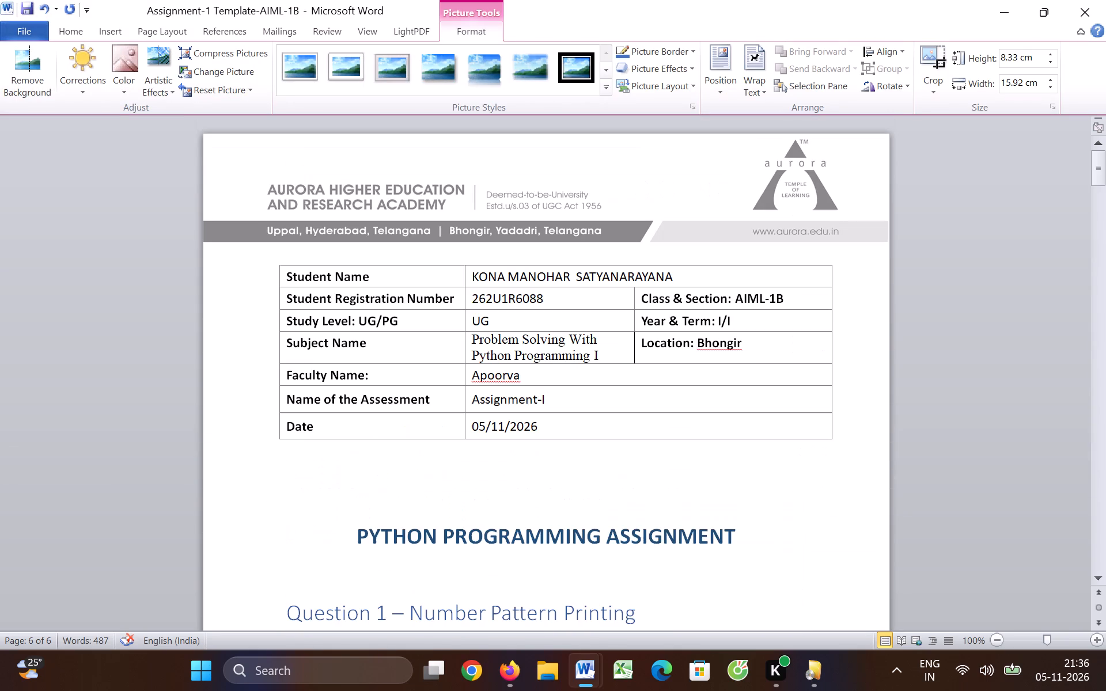
scroll(466, 553, up, 1)
click(621, 582)
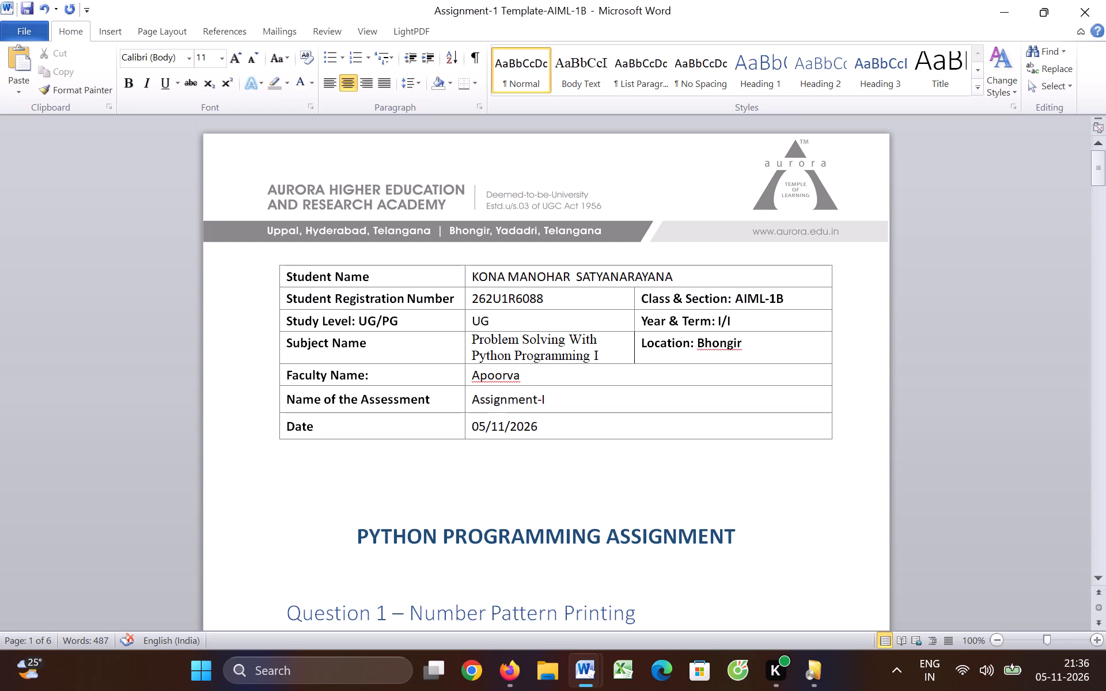
drag(638, 532, 718, 536)
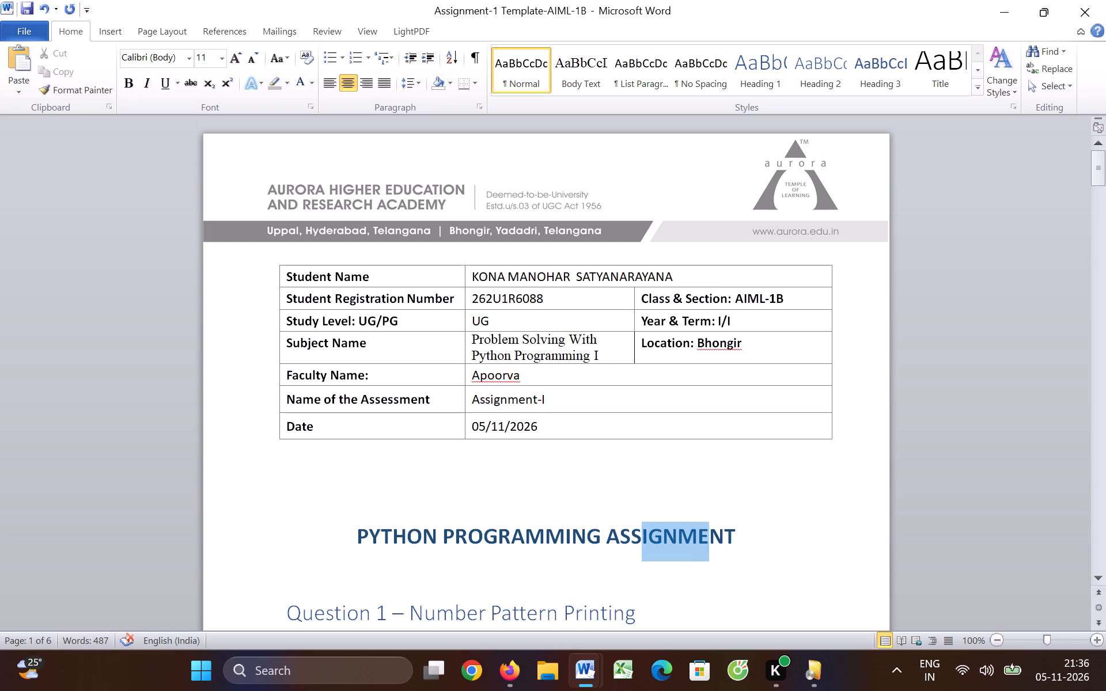
drag(718, 536, 744, 537)
click(744, 537)
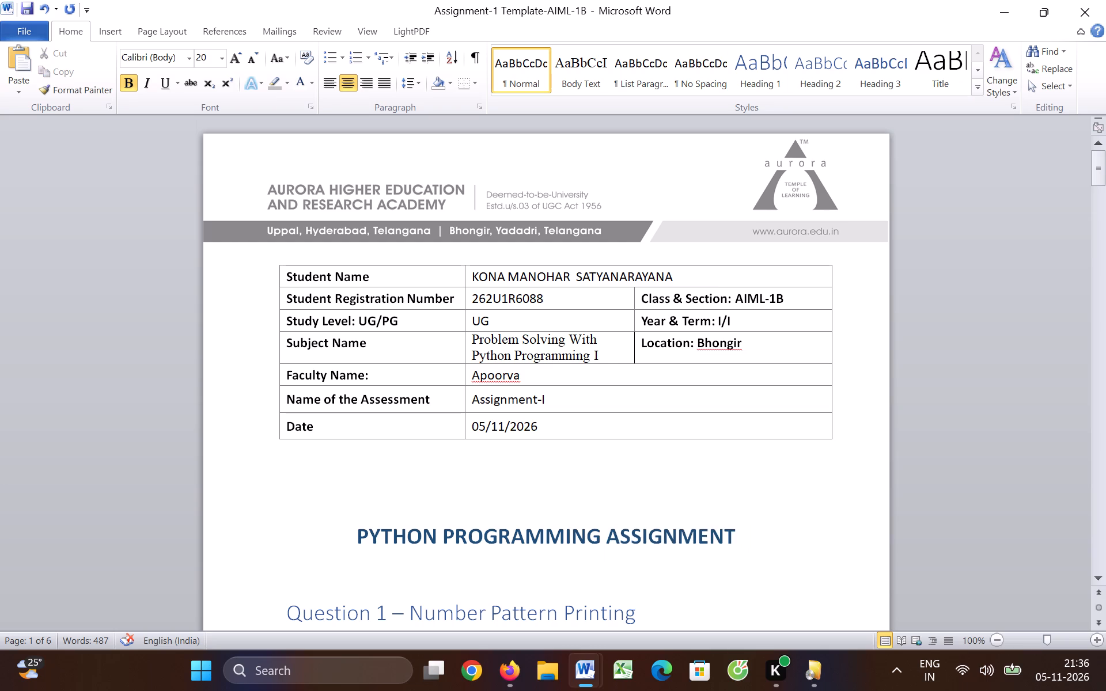
drag(730, 538, 581, 521)
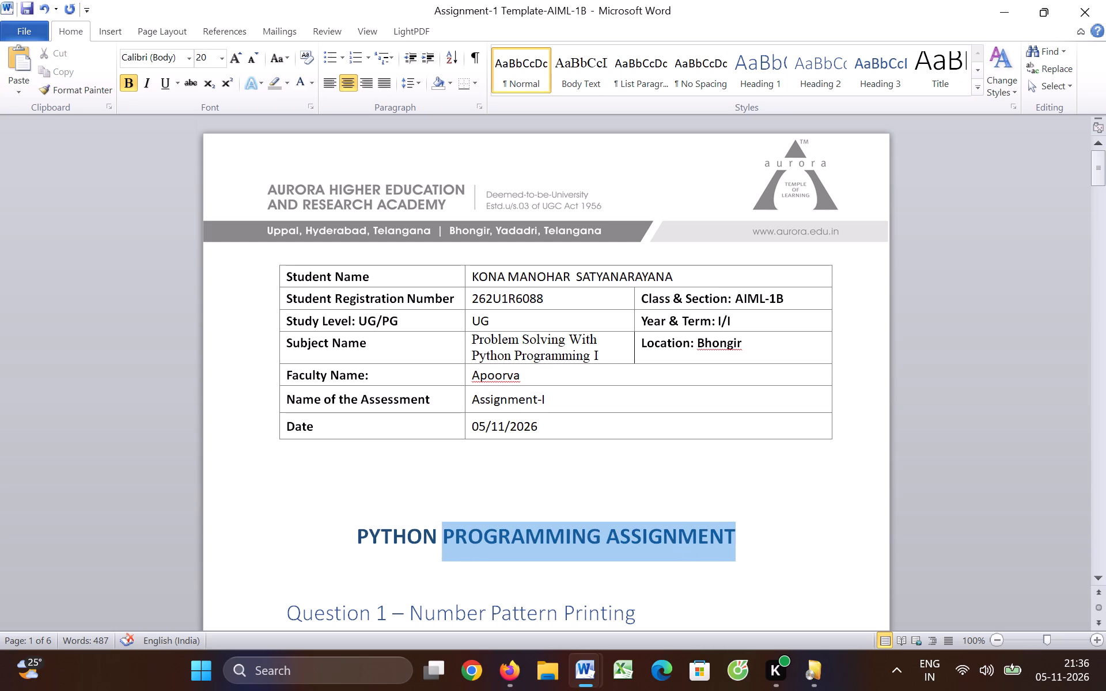
drag(581, 521, 416, 534)
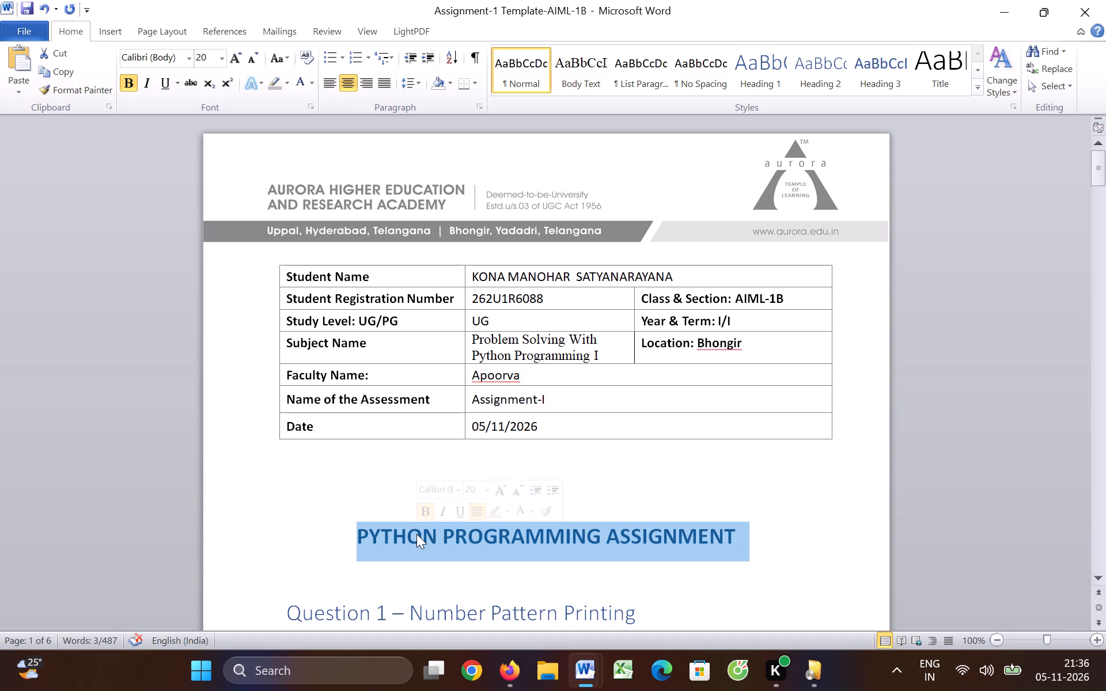
click(358, 530)
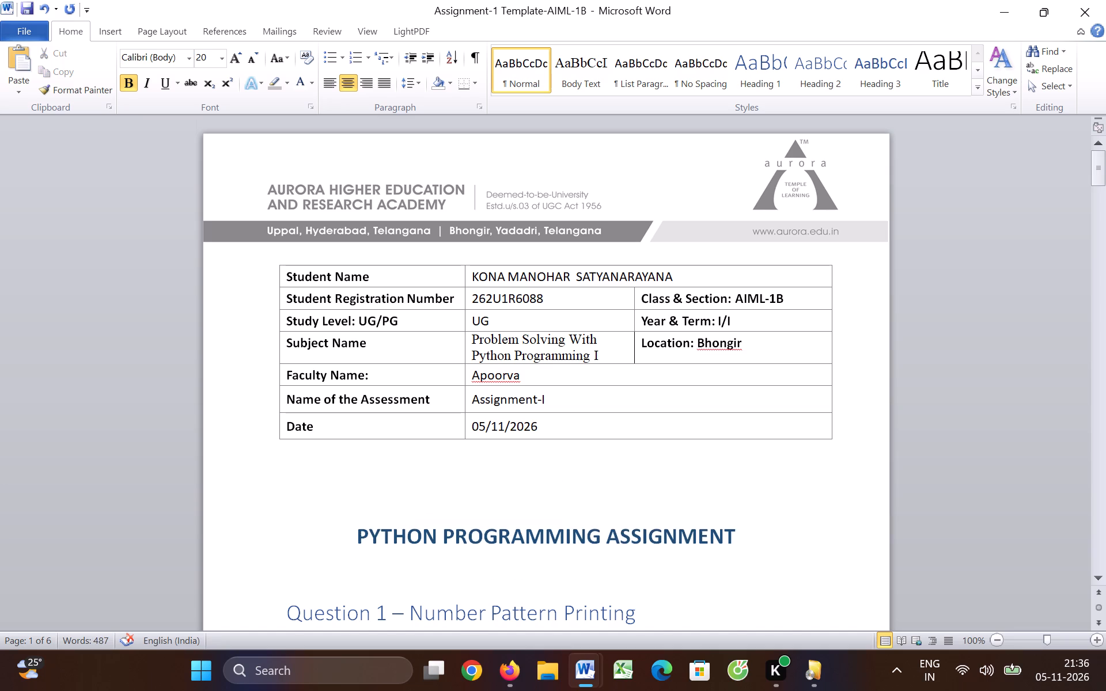
key(BackSpace)
key(BackSpace)
key(BackSpace)
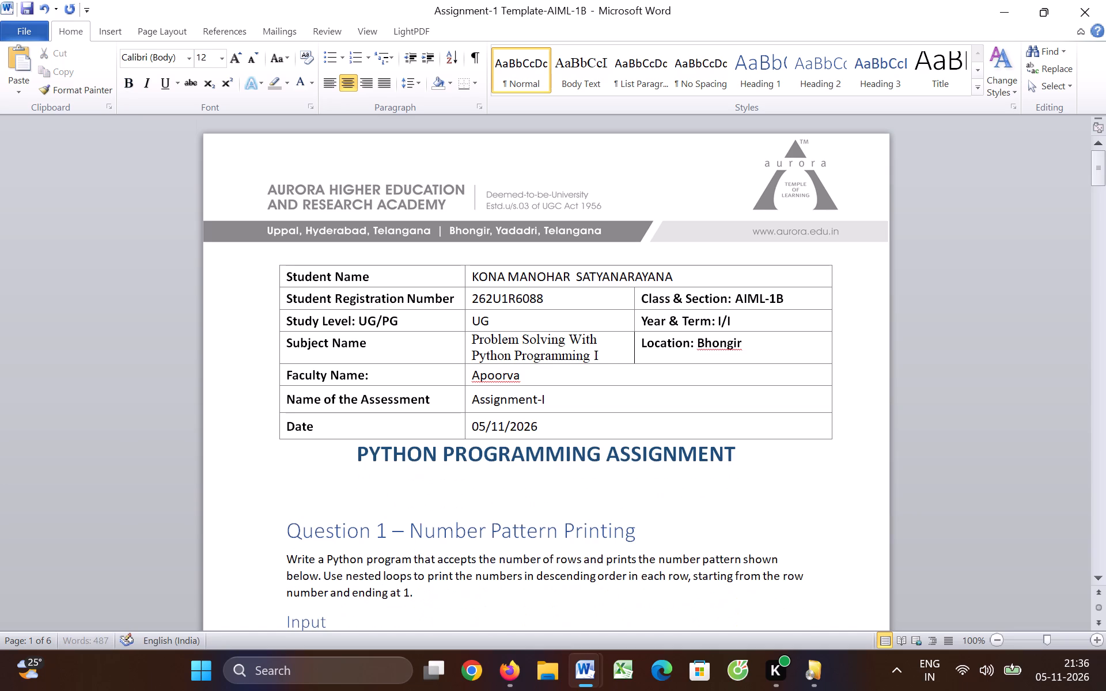
key(BackSpace)
key(BackSpace)
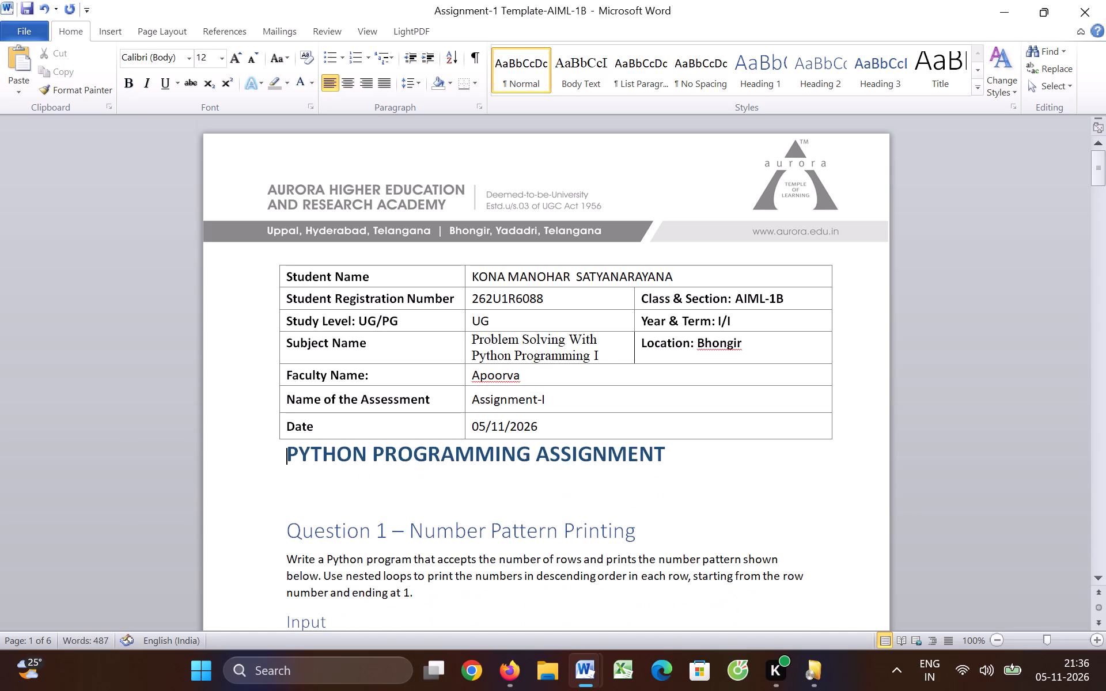
key(BackSpace)
key(BackSpace)
key(BackSpace)
key(BackSpace)
Insert two blank lines between the student details table and the title PYTHON PROGRAMMING ASSIGNMENT.
key(Return)
key(Return)
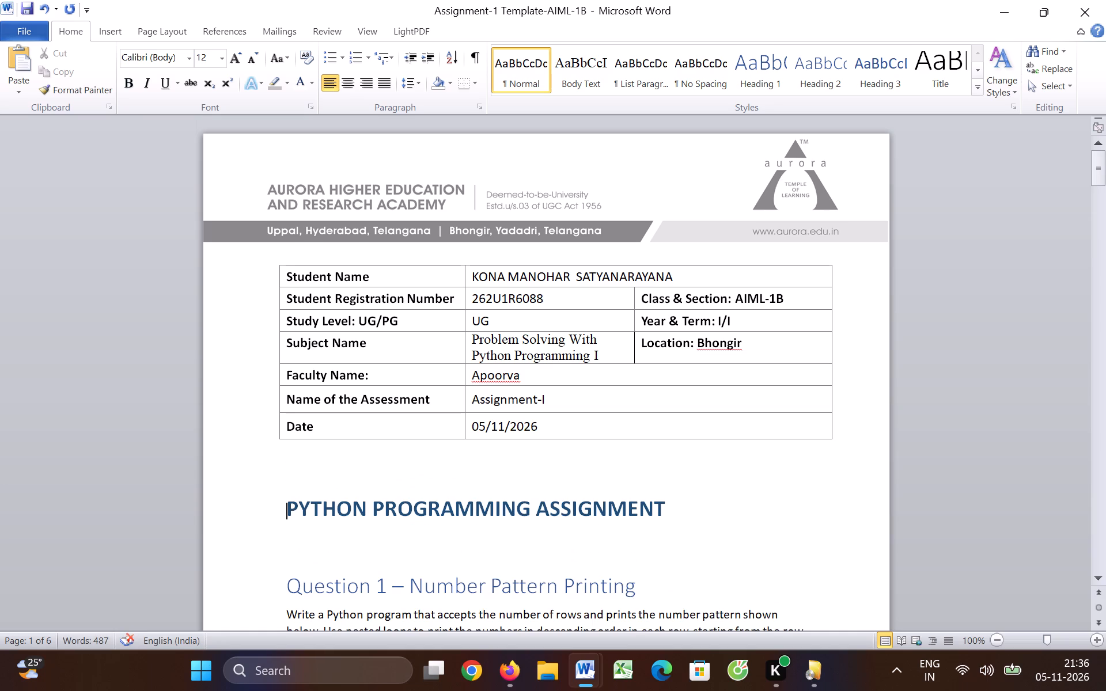
Review the whole assignment from the first page to the last and back, checking the questions, outputs and screenshots.
scroll(324, 506, down, 5)
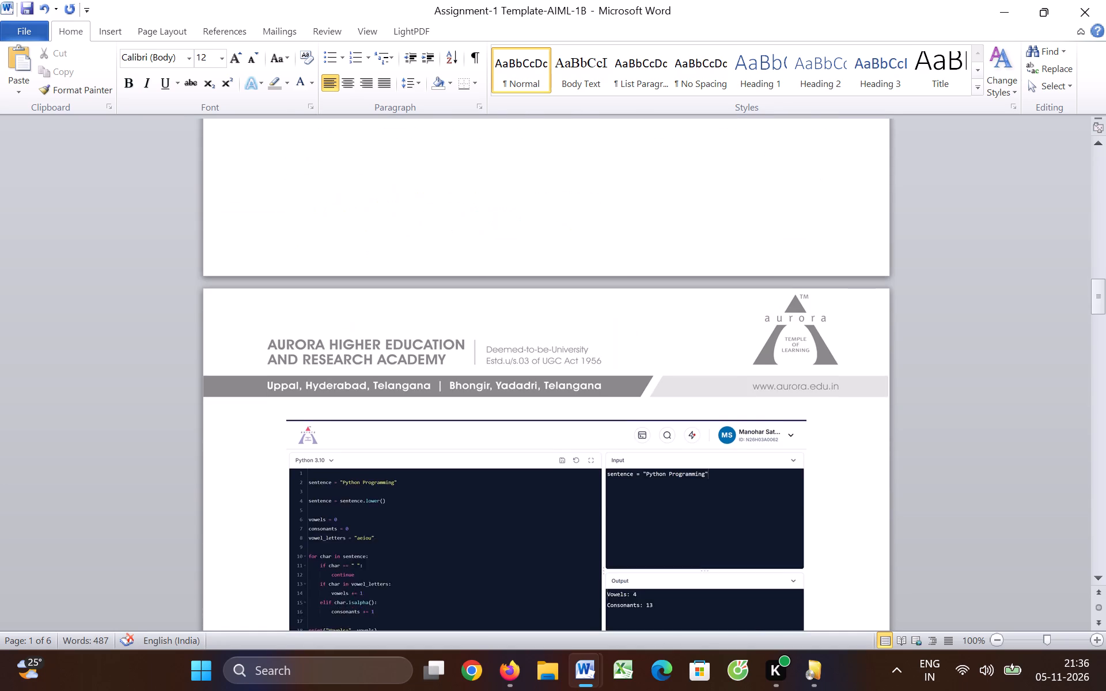
scroll(324, 506, down, 5)
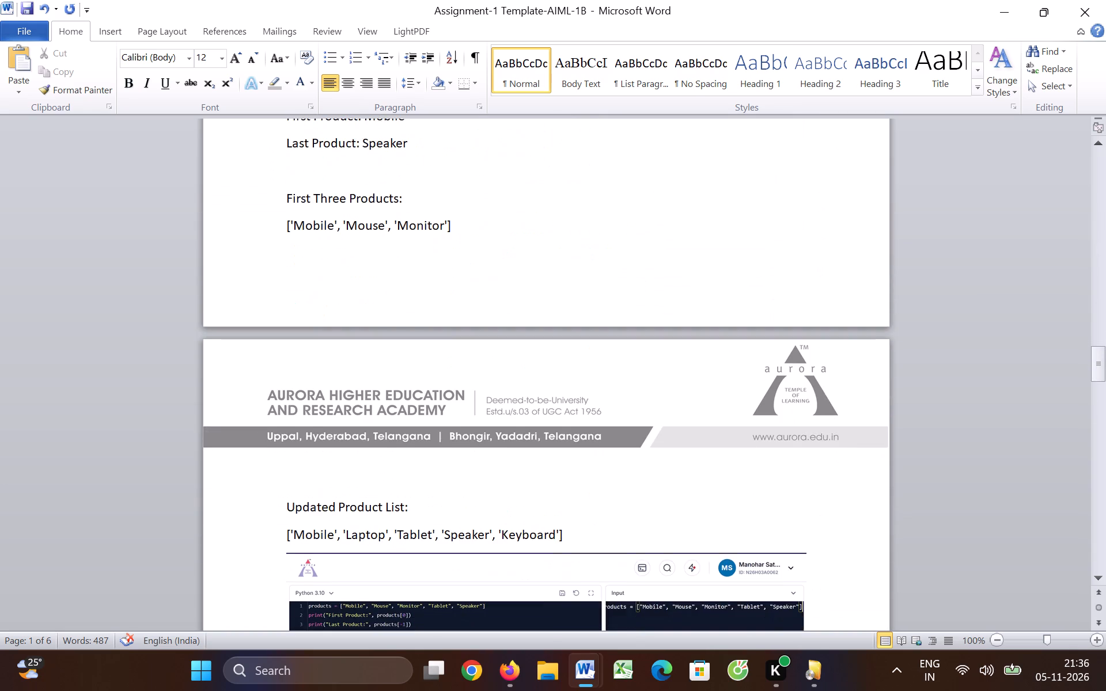
scroll(324, 506, down, 6)
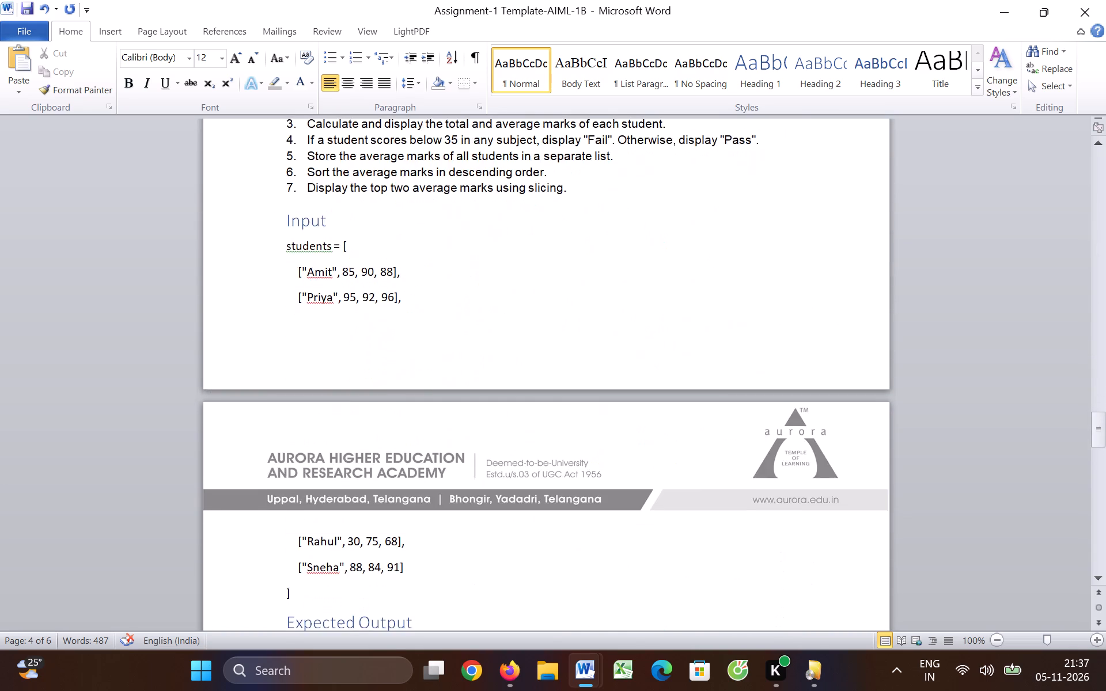
scroll(324, 506, down, 2)
scroll(324, 506, up, 2)
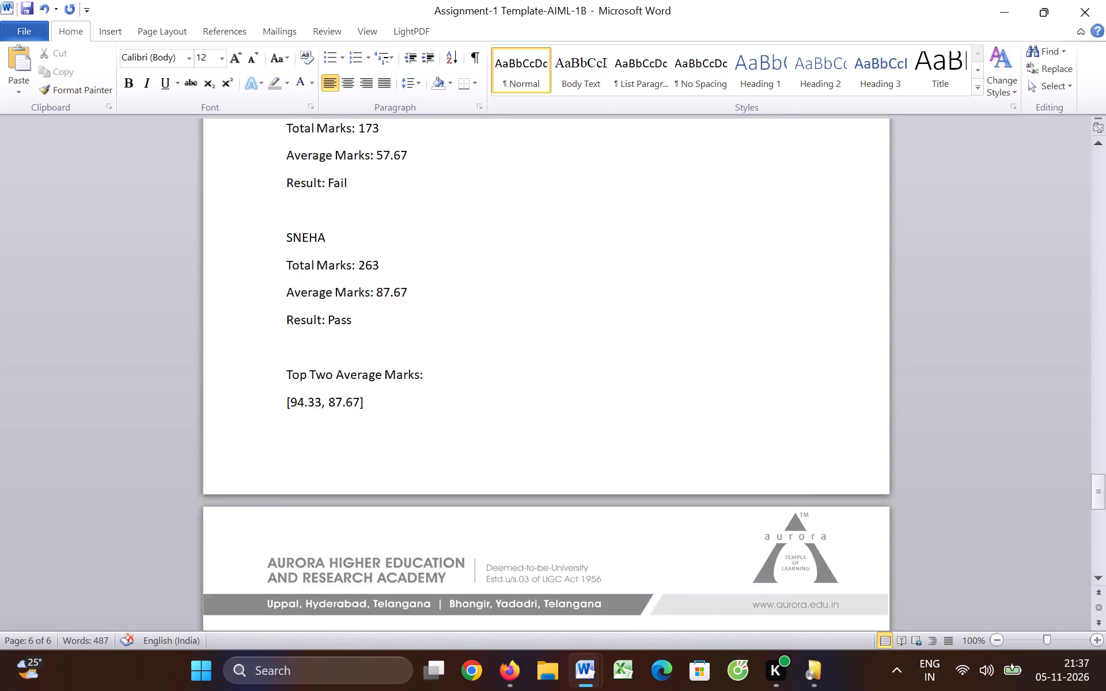
scroll(324, 506, up, 3)
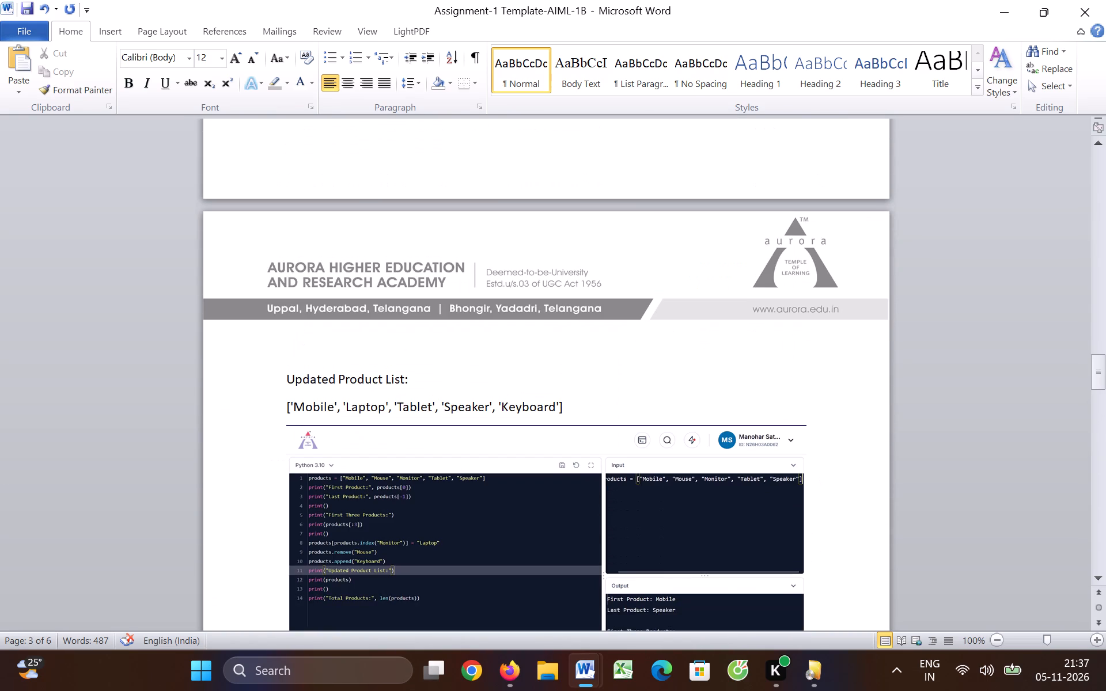
scroll(380, 392, up, 2)
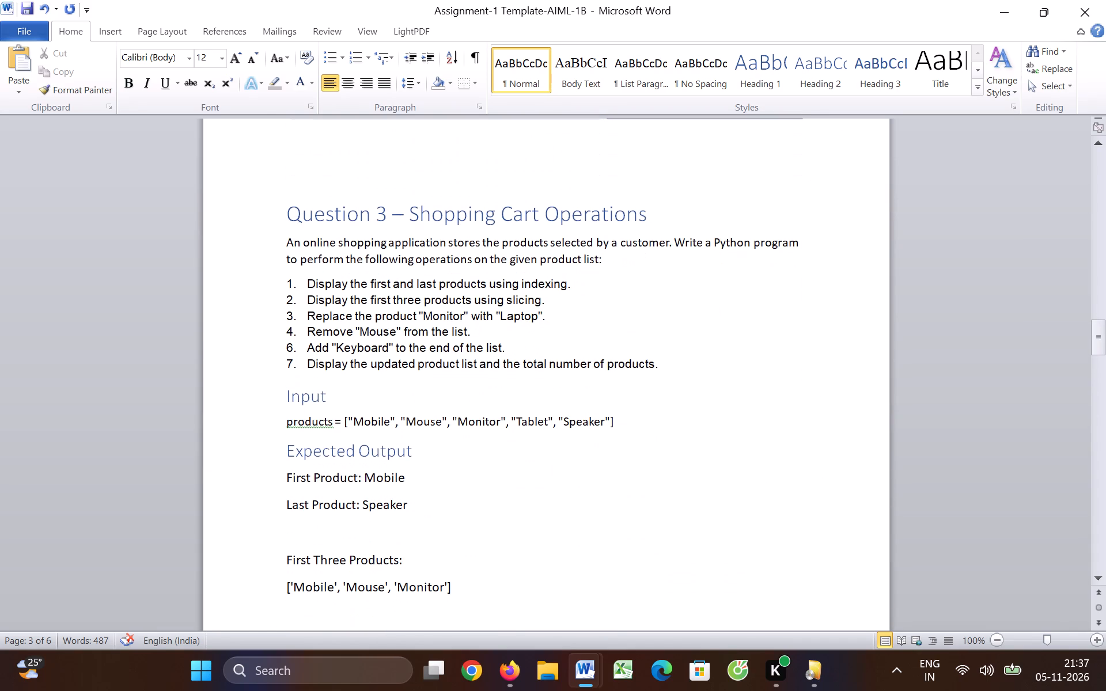
scroll(526, 260, up, 10)
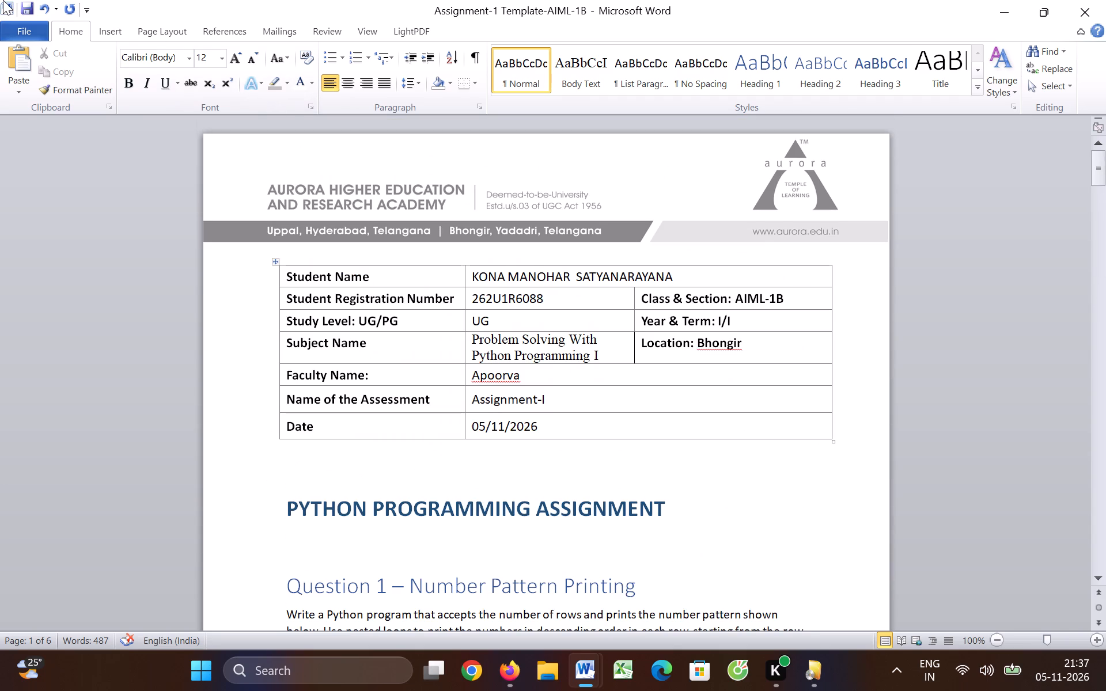
Save the Assignment-1 Template-AIML-1B document and close it.
click(26, 0)
click(204, 3)
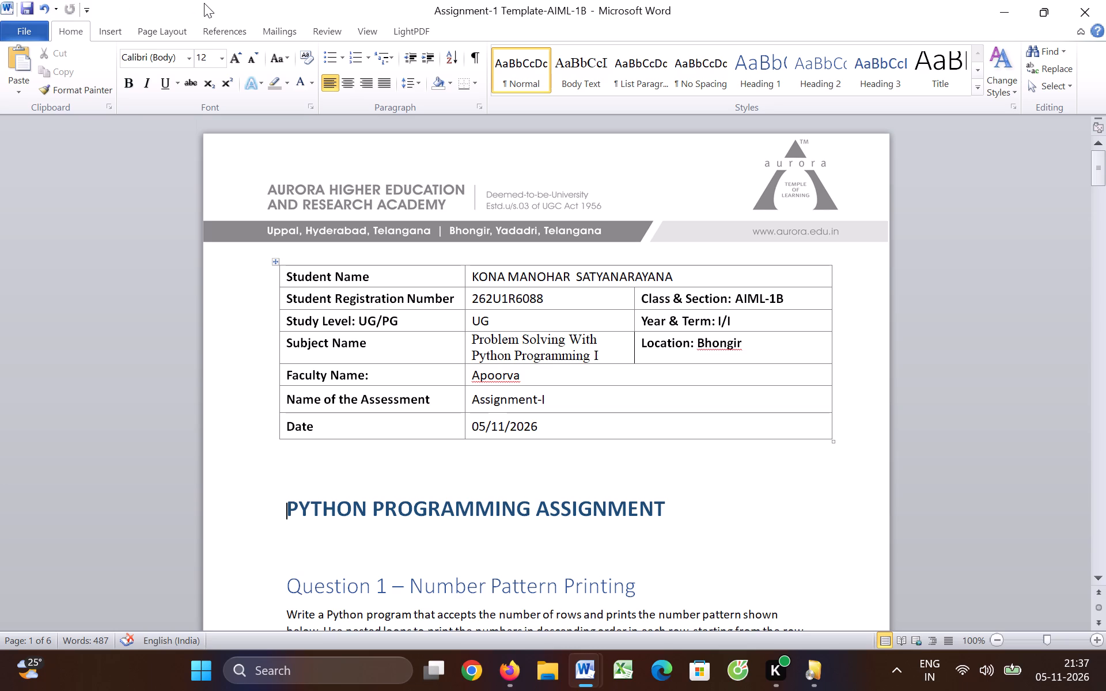
key(ctrl+s)
click(1099, 0)
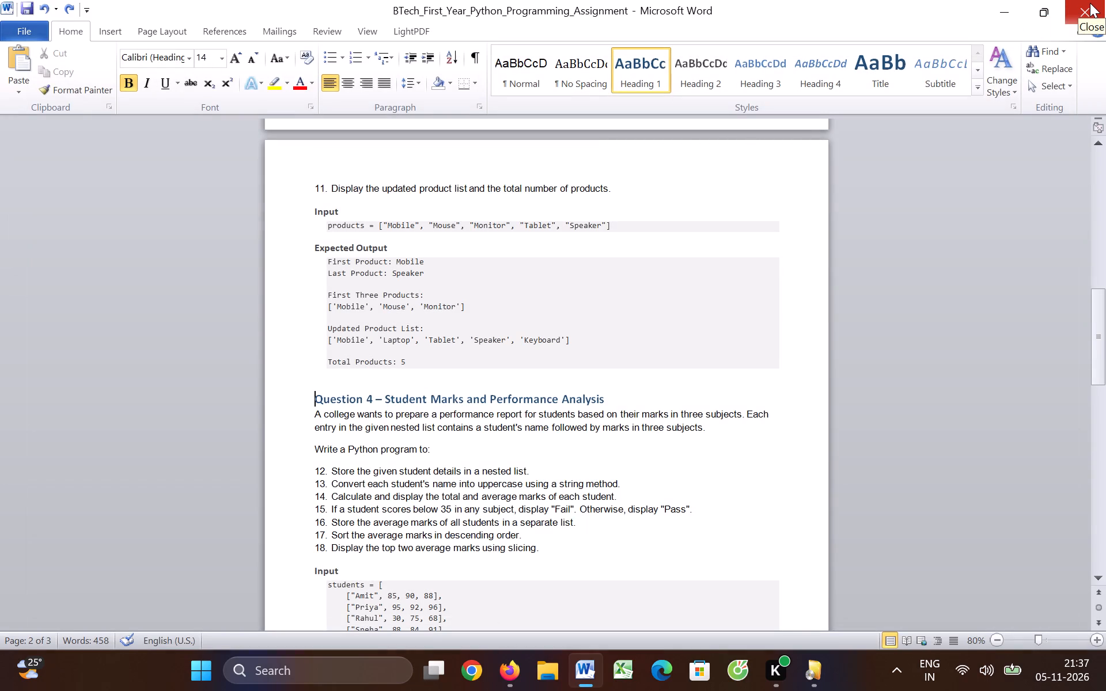
Close the source document BTech_First_Year_Python_Programming_Assignment.
click(1090, 3)
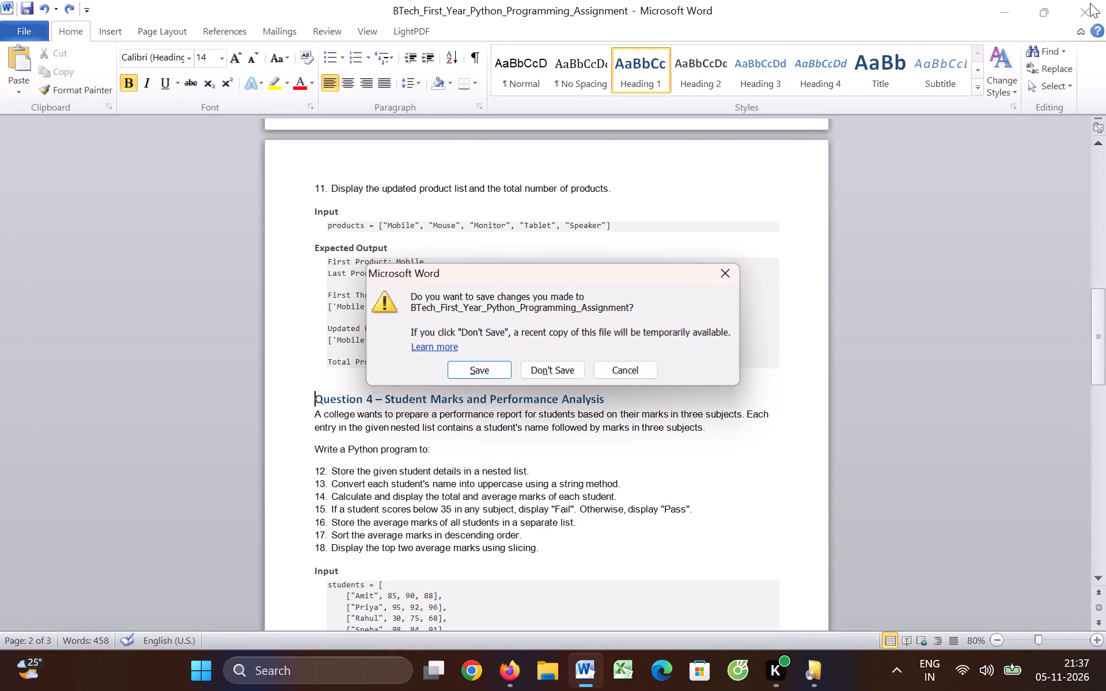
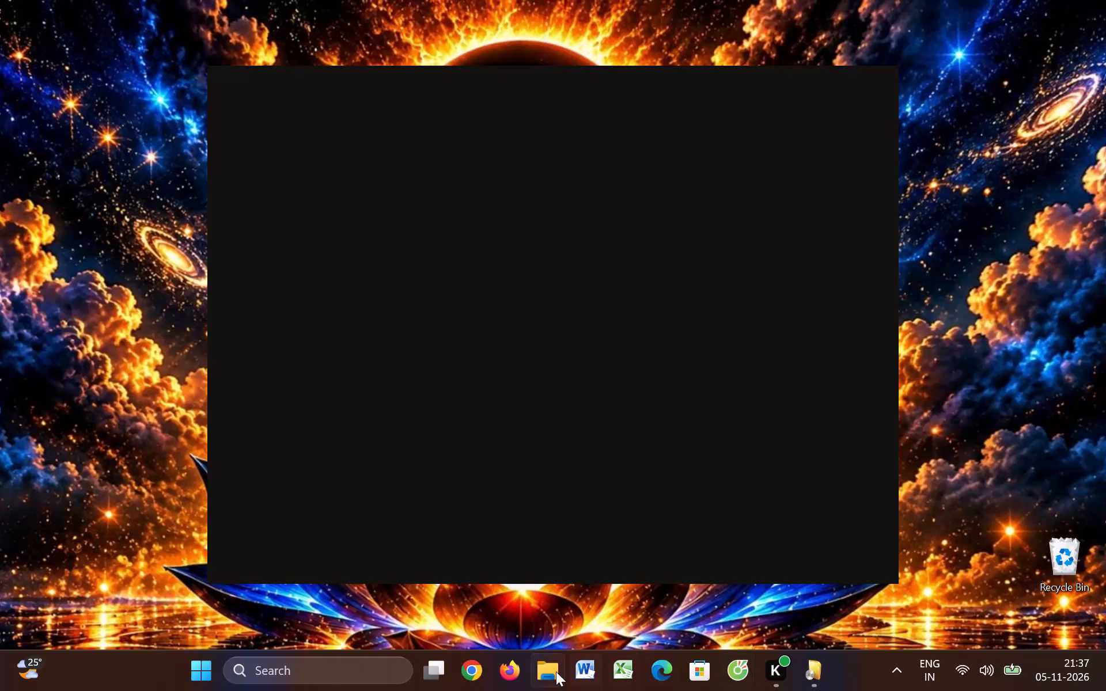
Open the Downloads folder in File Explorer.
click(551, 666)
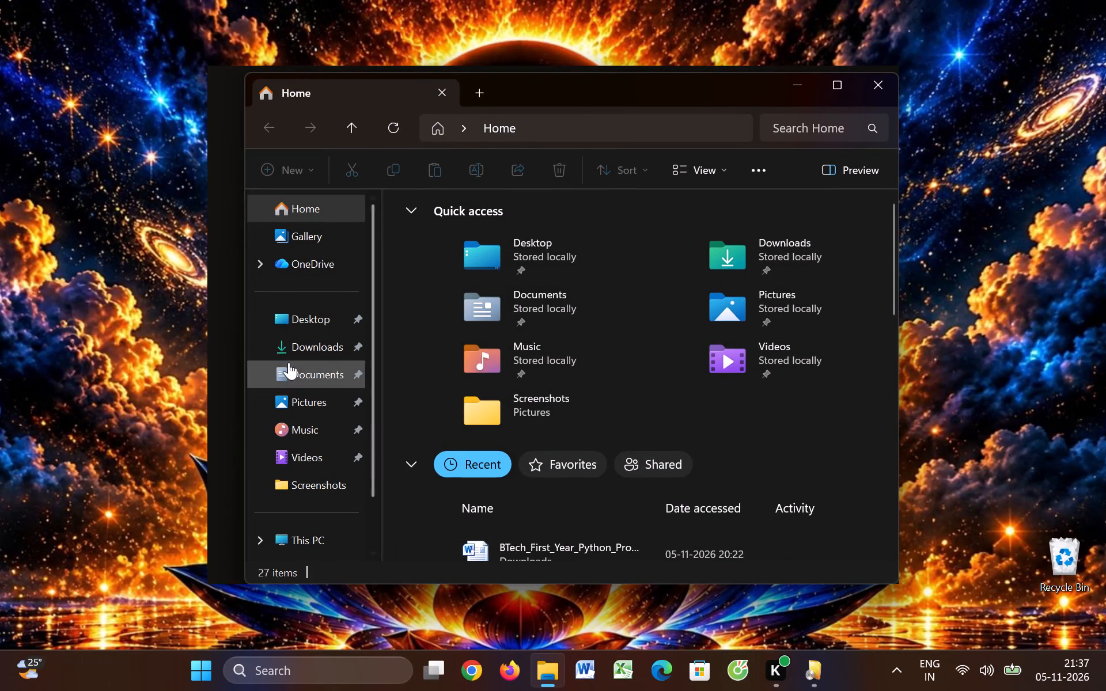
click(307, 336)
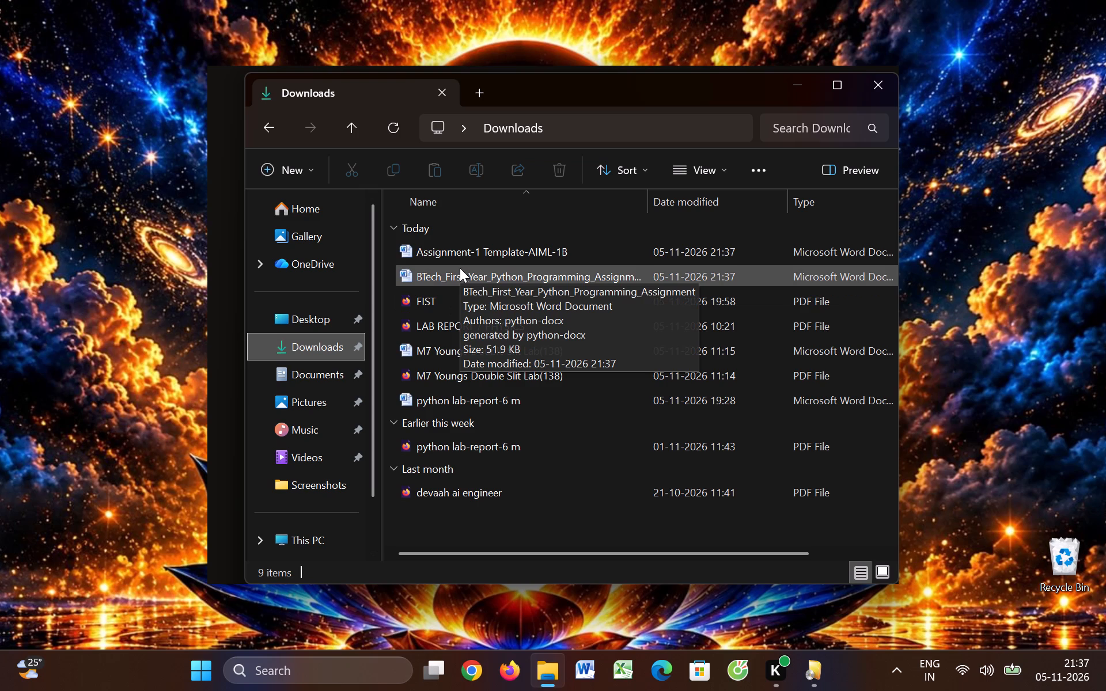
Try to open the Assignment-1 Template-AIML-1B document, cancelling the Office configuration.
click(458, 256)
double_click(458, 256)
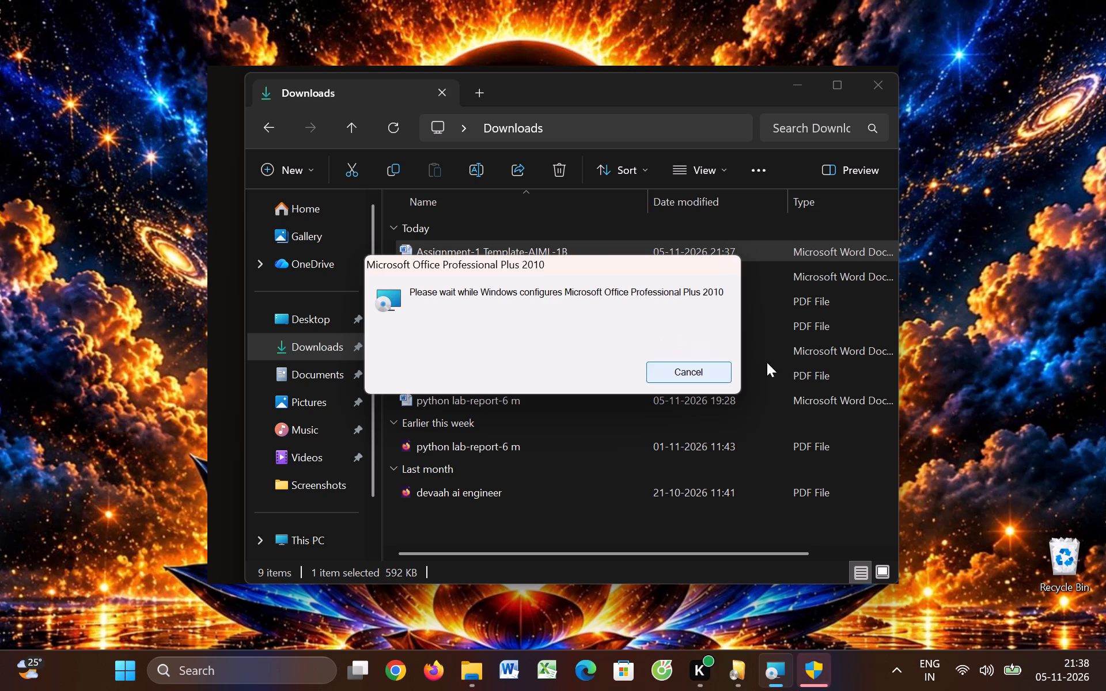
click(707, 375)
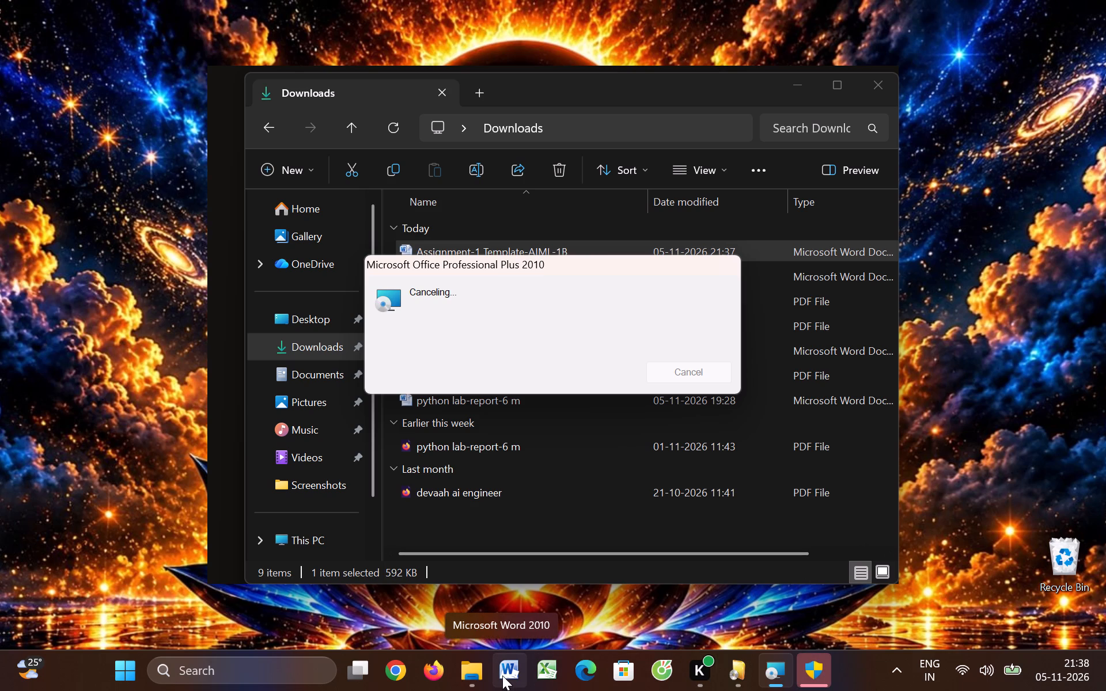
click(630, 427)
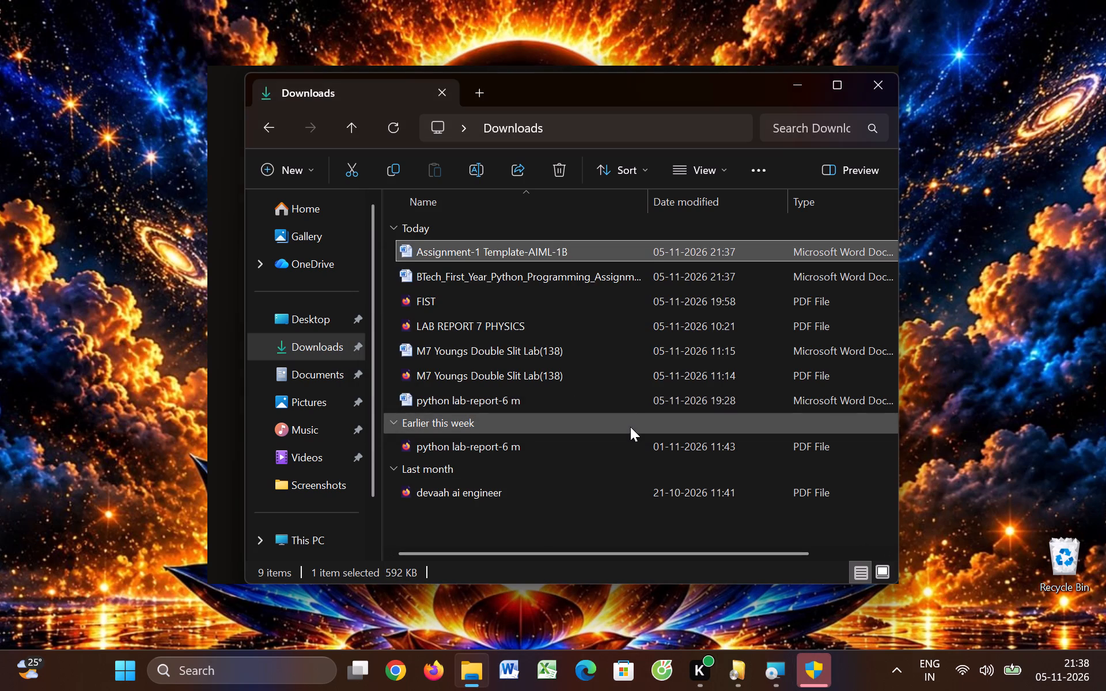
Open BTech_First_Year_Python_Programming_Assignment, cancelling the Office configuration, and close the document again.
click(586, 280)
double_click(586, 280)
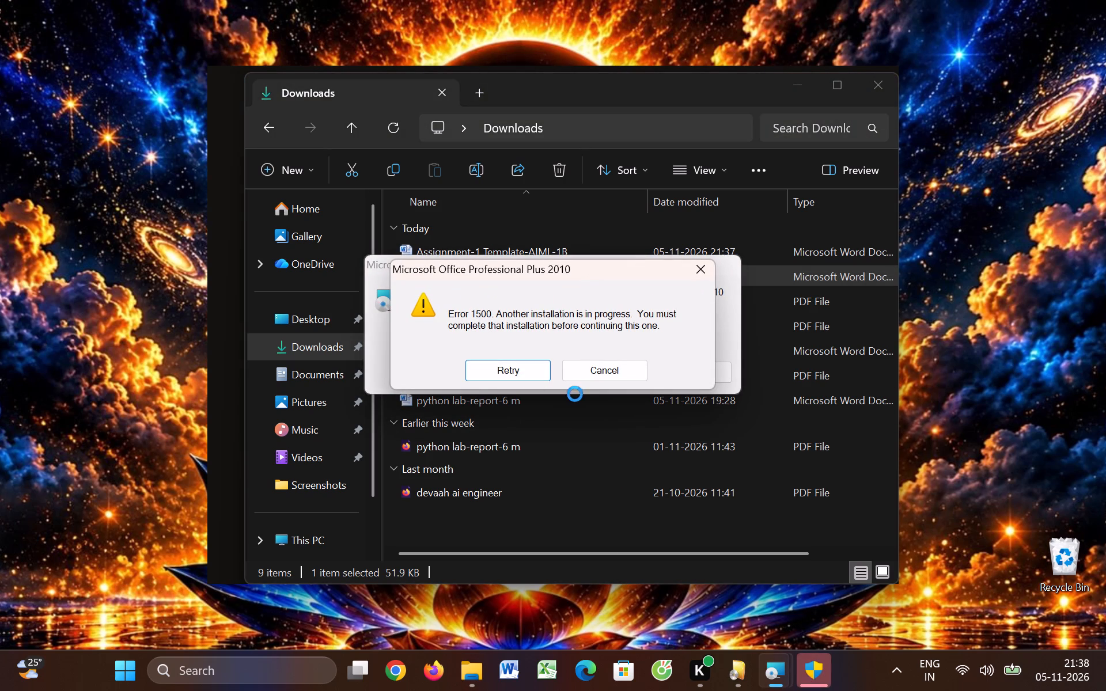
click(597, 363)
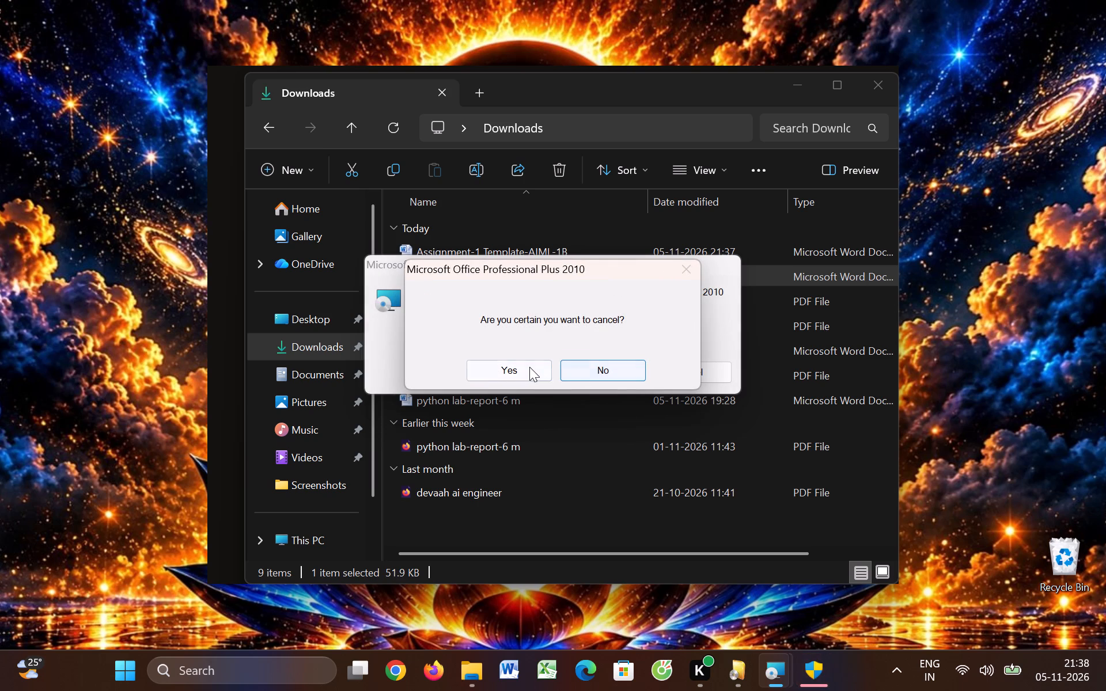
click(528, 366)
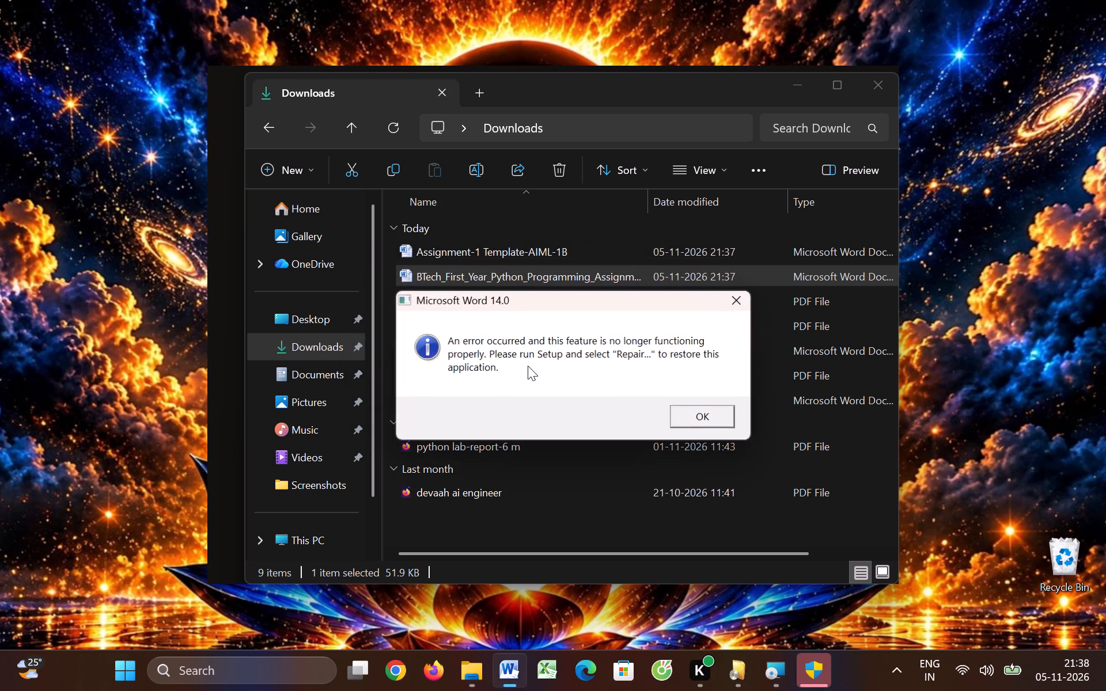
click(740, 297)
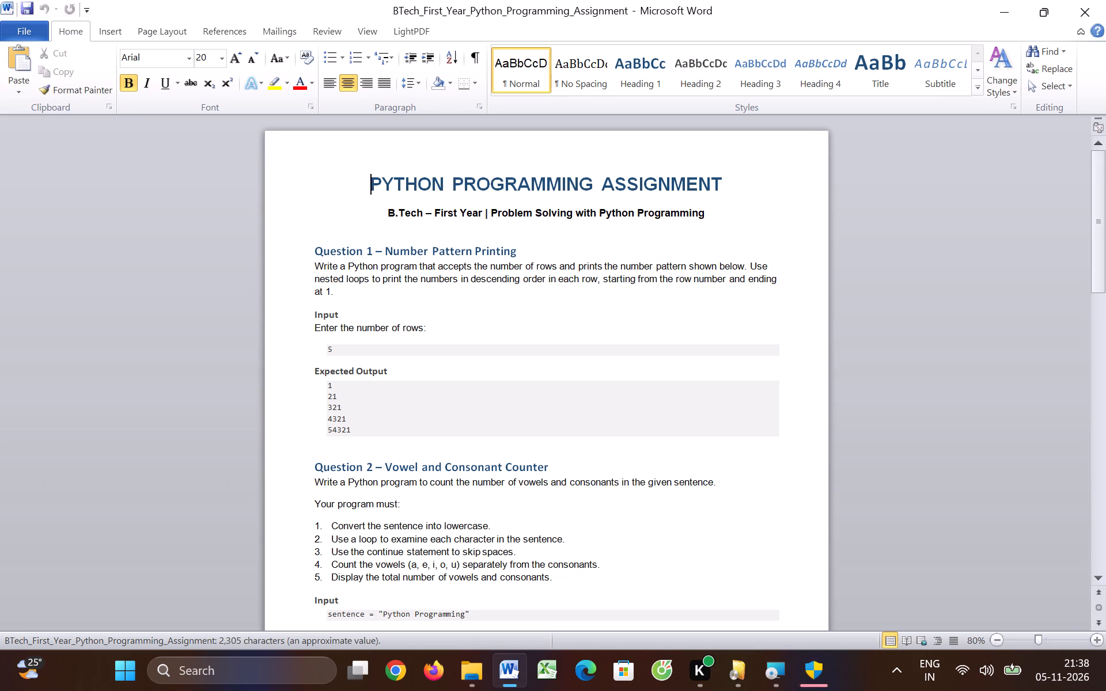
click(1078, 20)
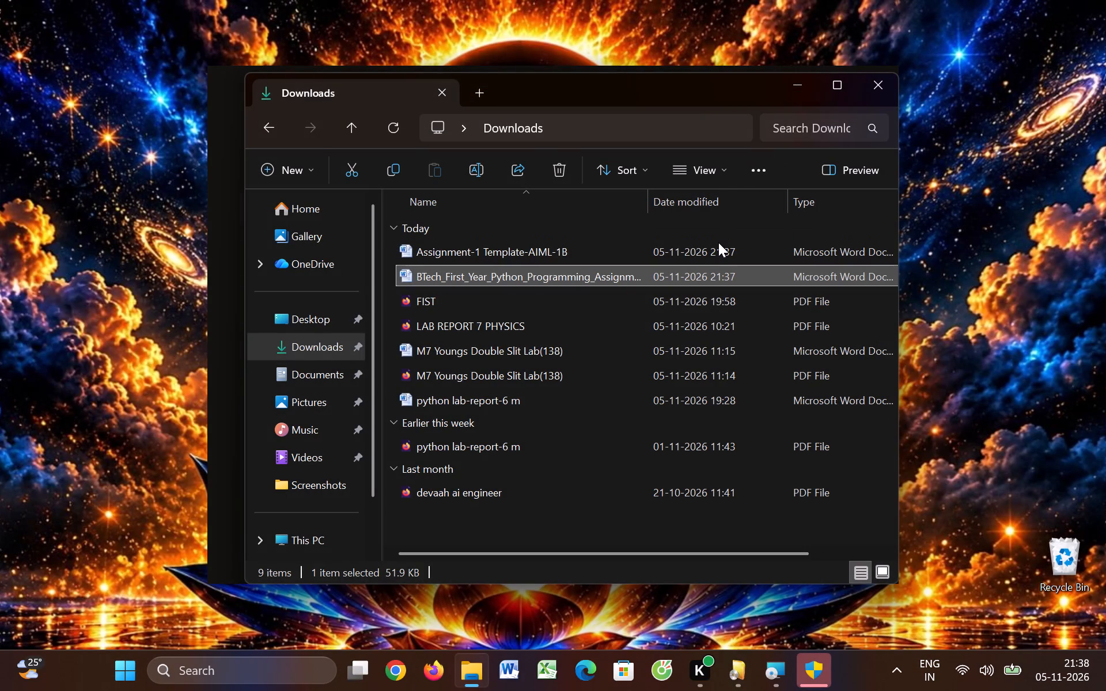
Open the Assignment-1 Template-AIML-1B document from Downloads, cancelling the Office configuration.
double_click(718, 245)
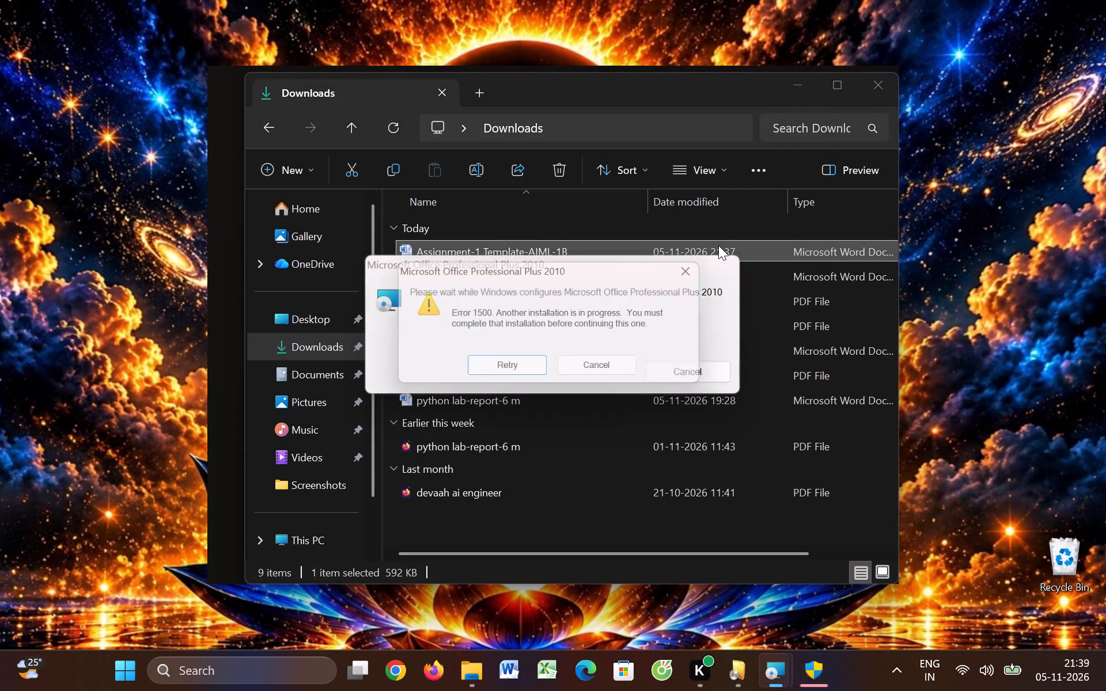
click(498, 372)
click(503, 372)
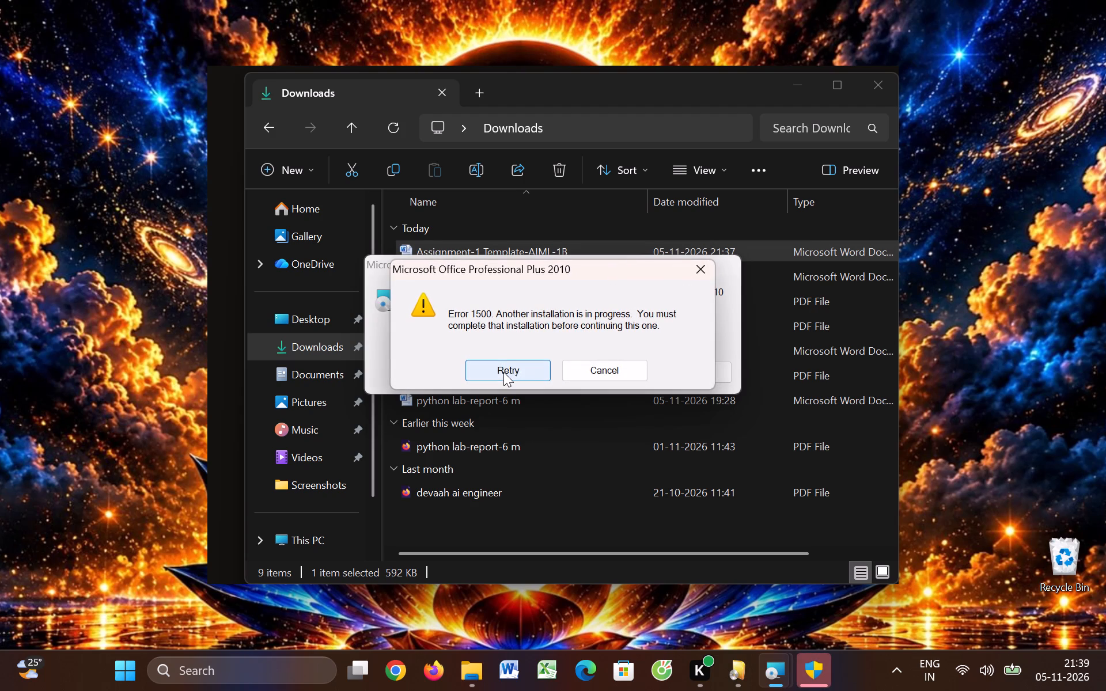
click(571, 367)
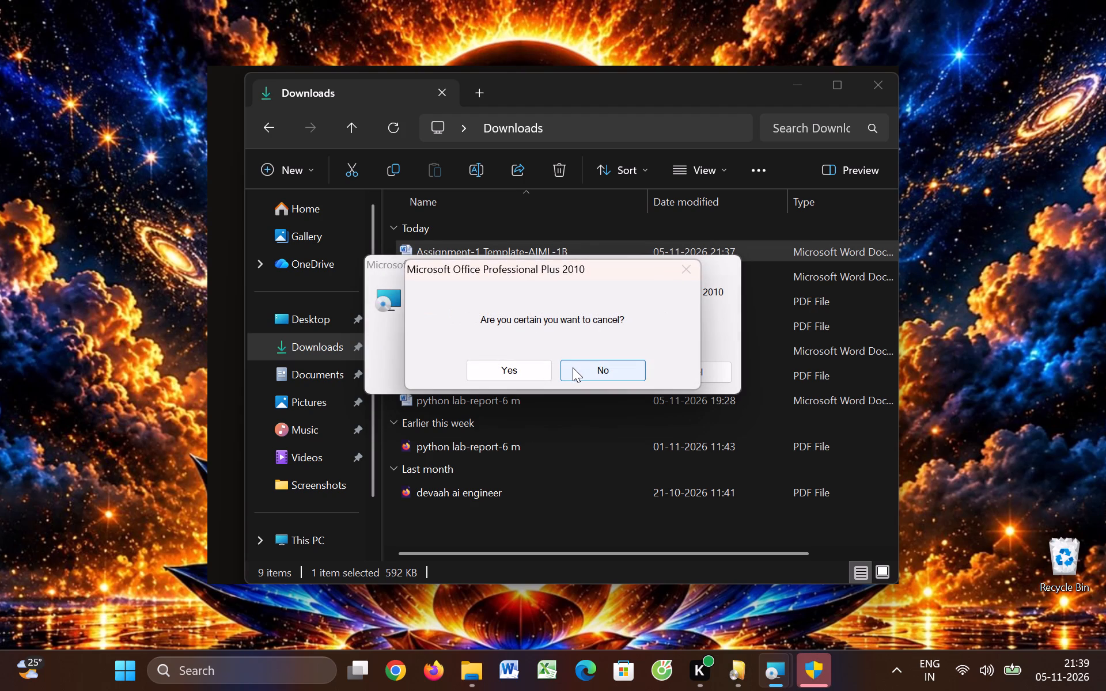
click(528, 377)
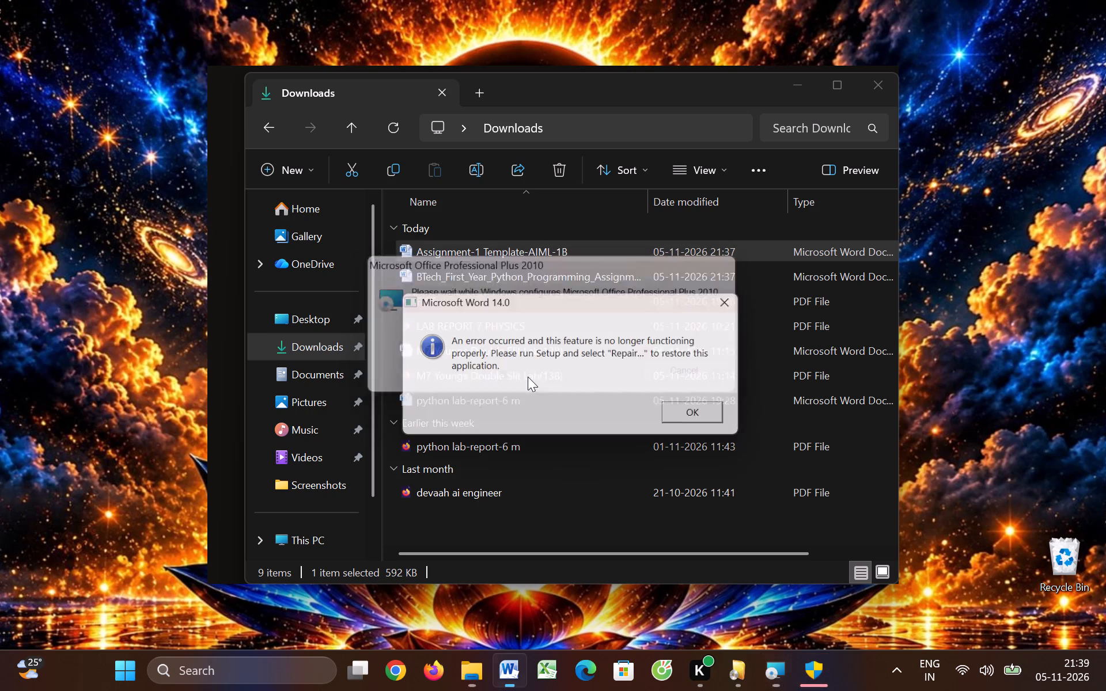
click(672, 417)
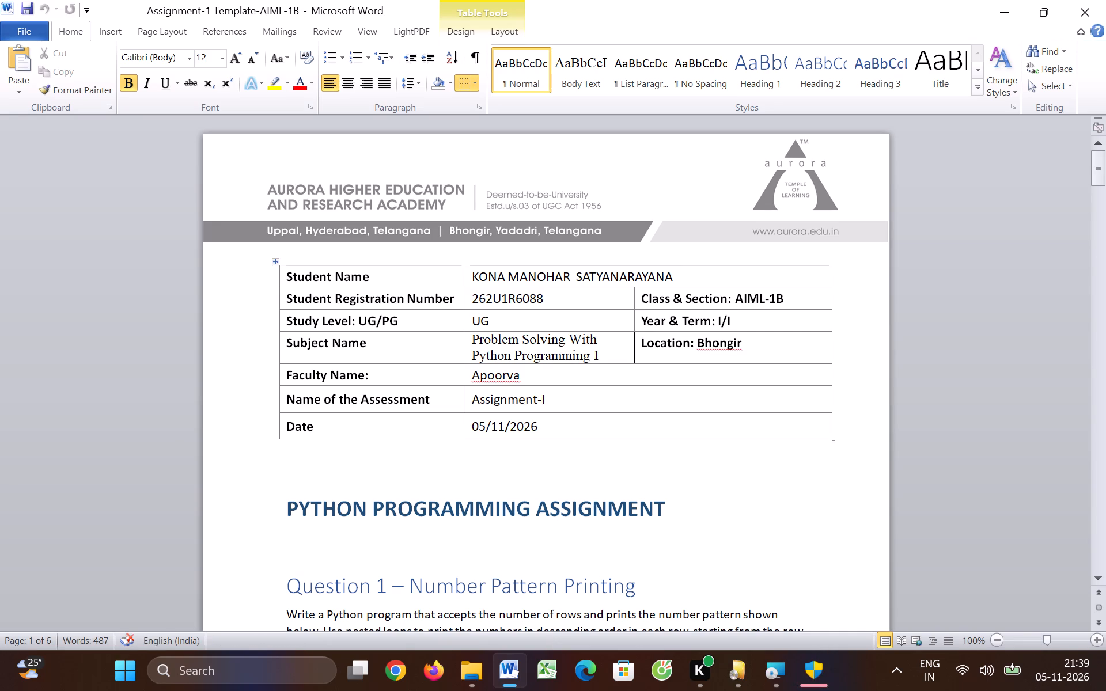
Set the student name in the details table to font size 12.
drag(676, 277, 491, 274)
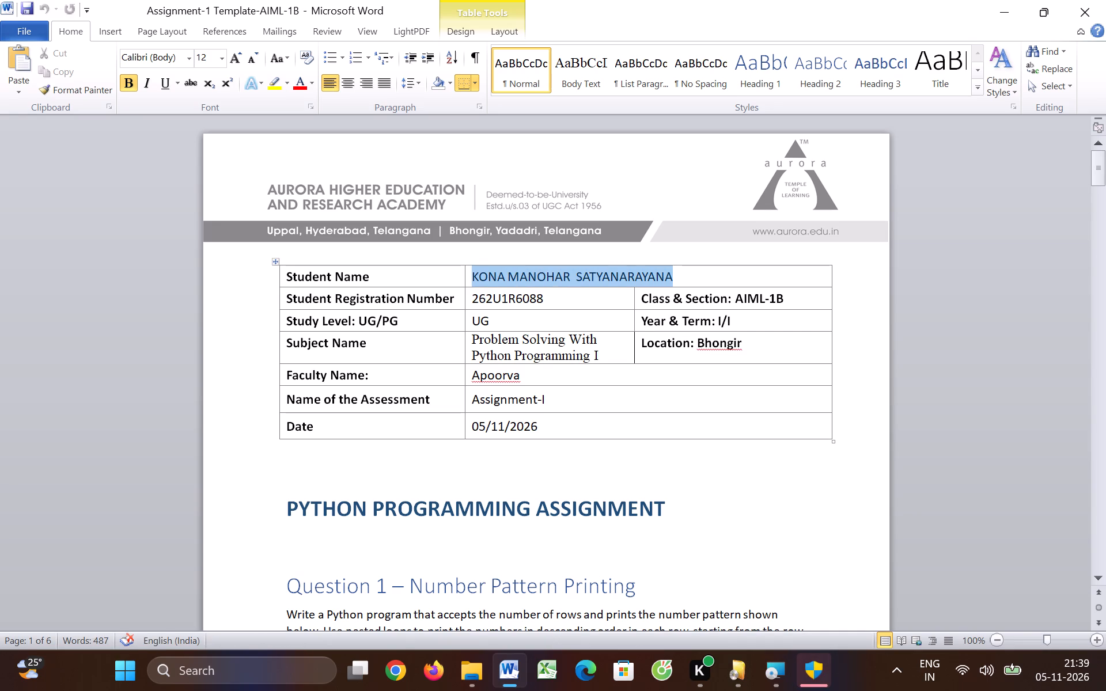
drag(491, 274, 484, 274)
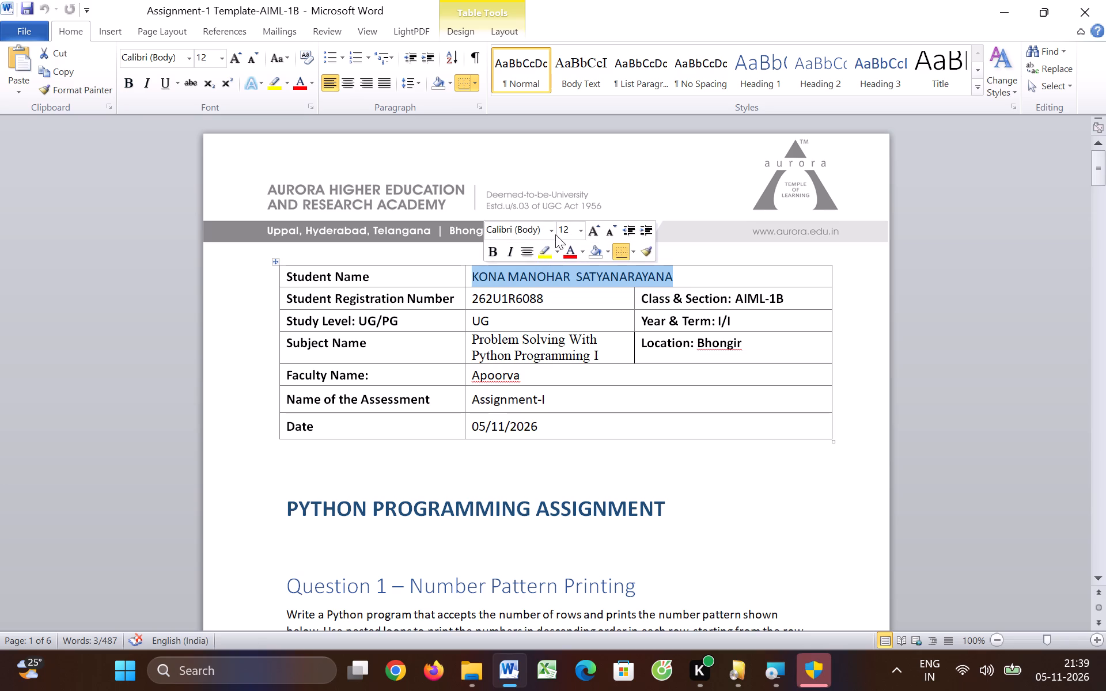
click(585, 233)
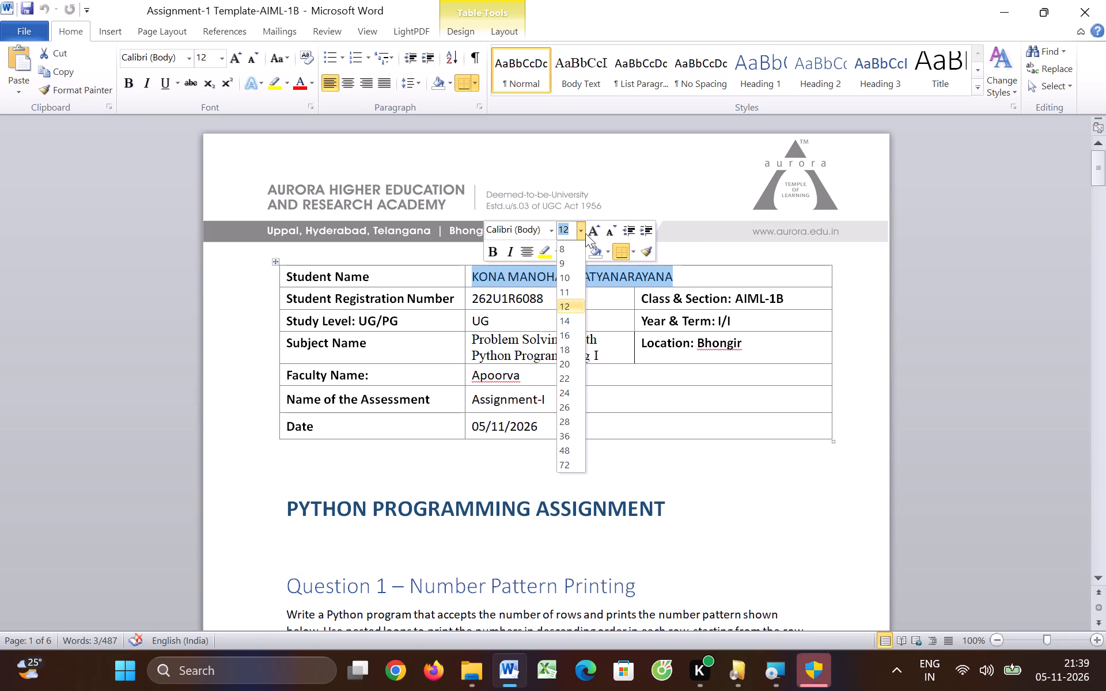
click(574, 308)
click(679, 286)
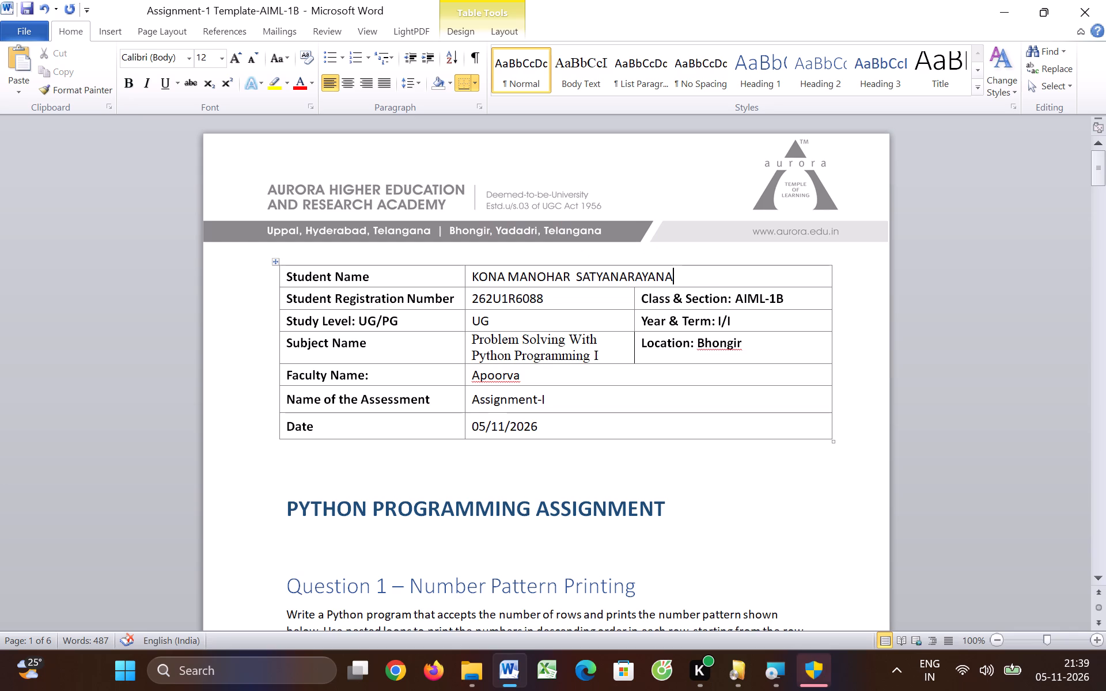
Examine the assignment's questions, outputs and code screenshots through the last pages and return to the first page.
scroll(679, 286, down, 9)
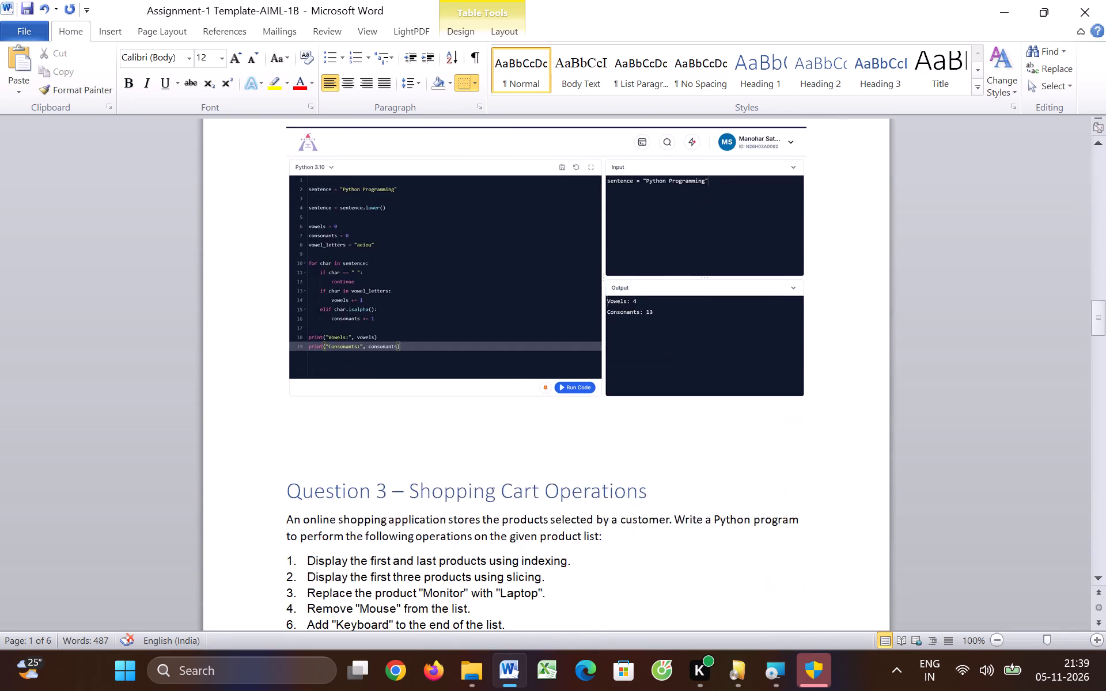
scroll(679, 286, down, 7)
scroll(679, 286, up, 1)
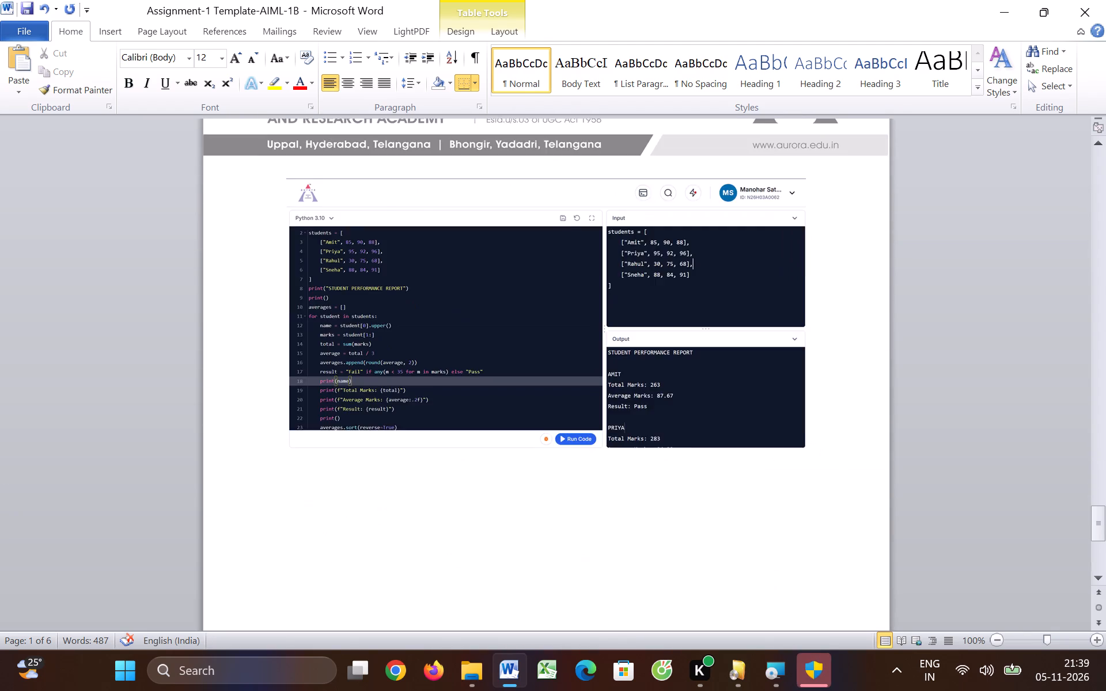
scroll(679, 286, up, 11)
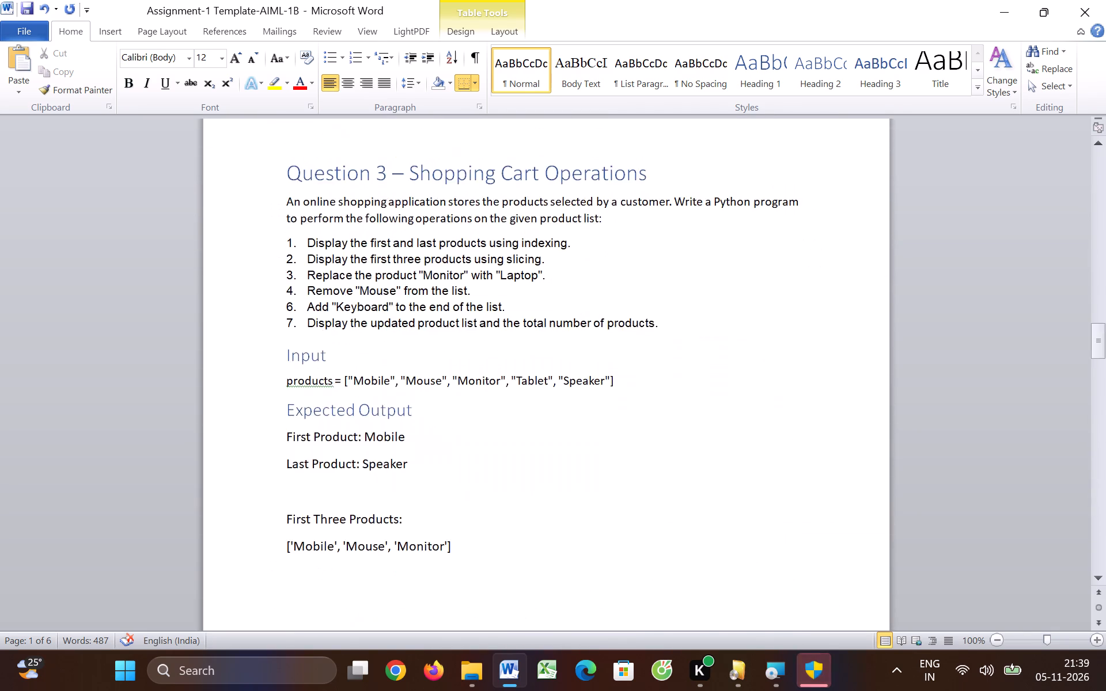
scroll(679, 286, up, 3)
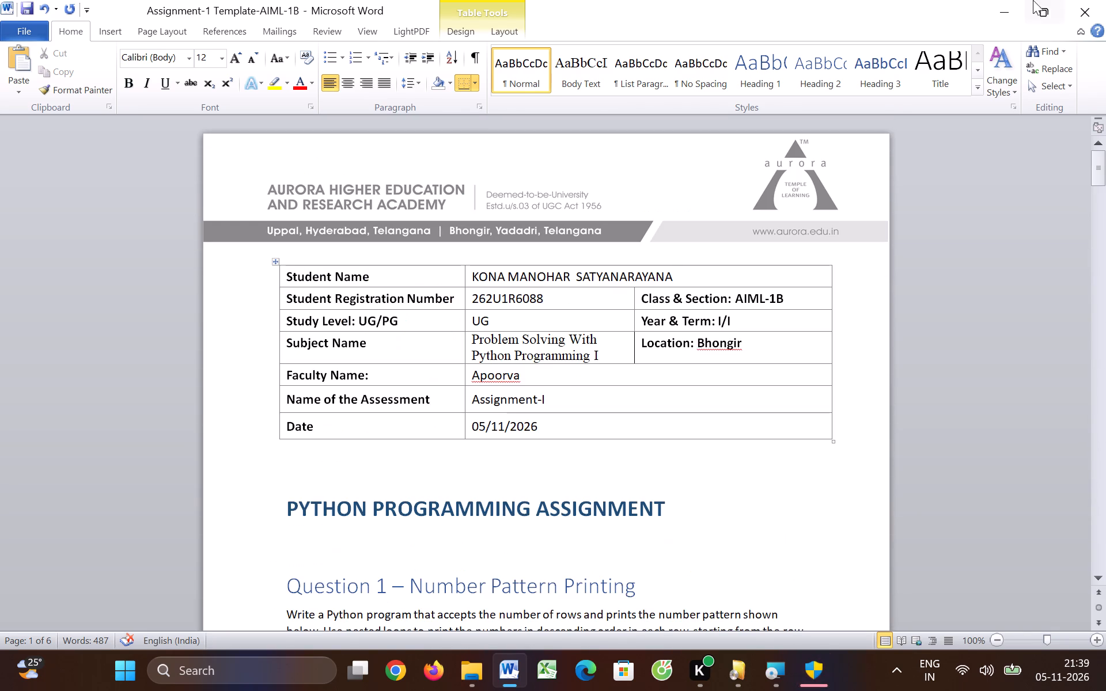
Close the Assignment-1 Template-AIML-1B document, saving its changes.
click(1103, 0)
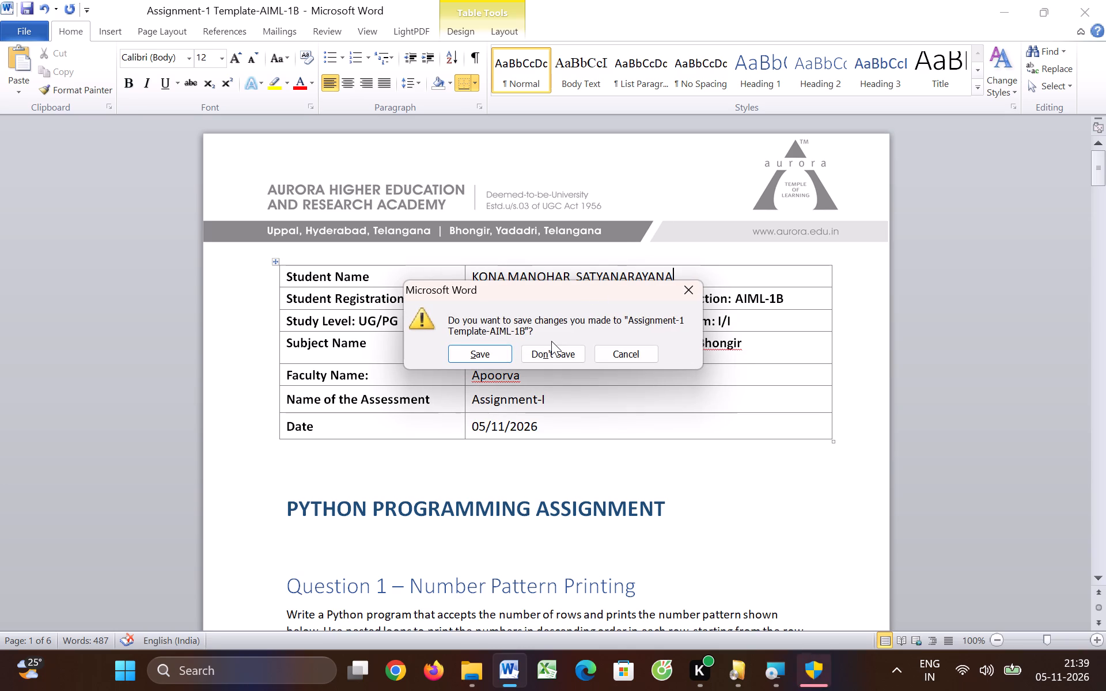
click(483, 352)
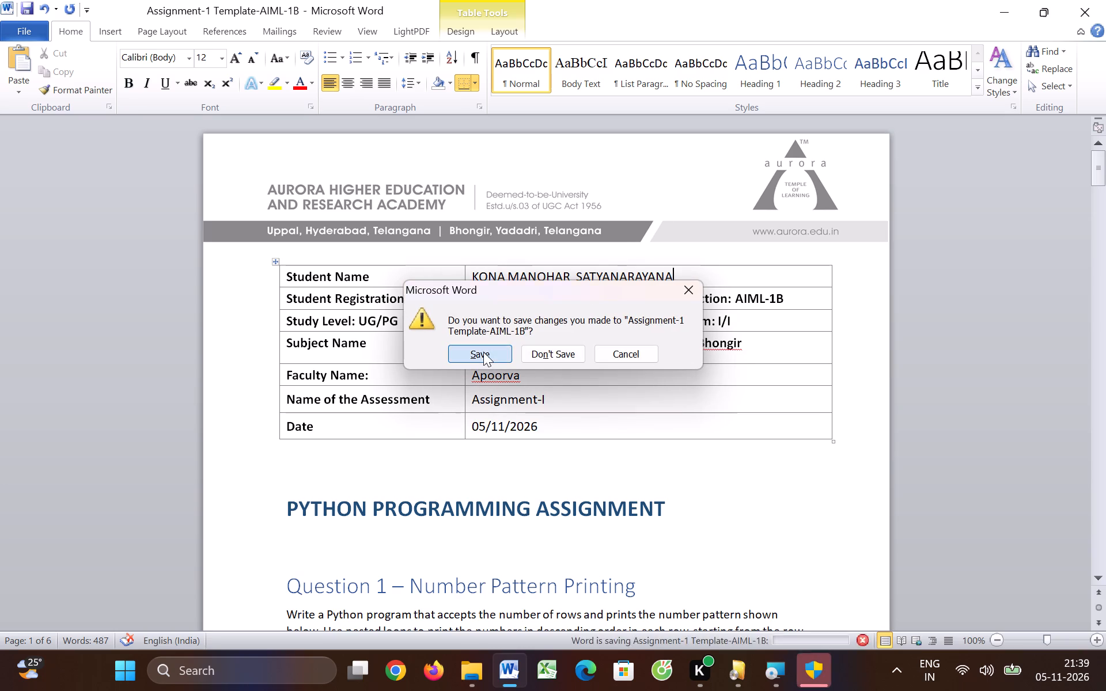
Close the Downloads folder window.
click(807, 332)
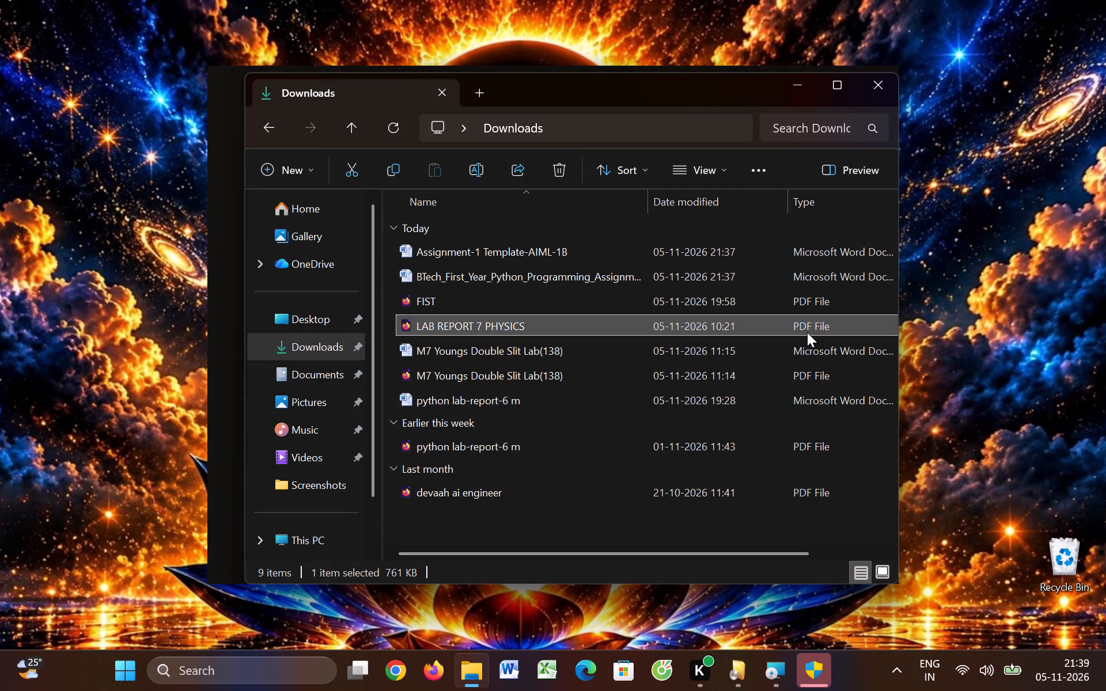
click(869, 78)
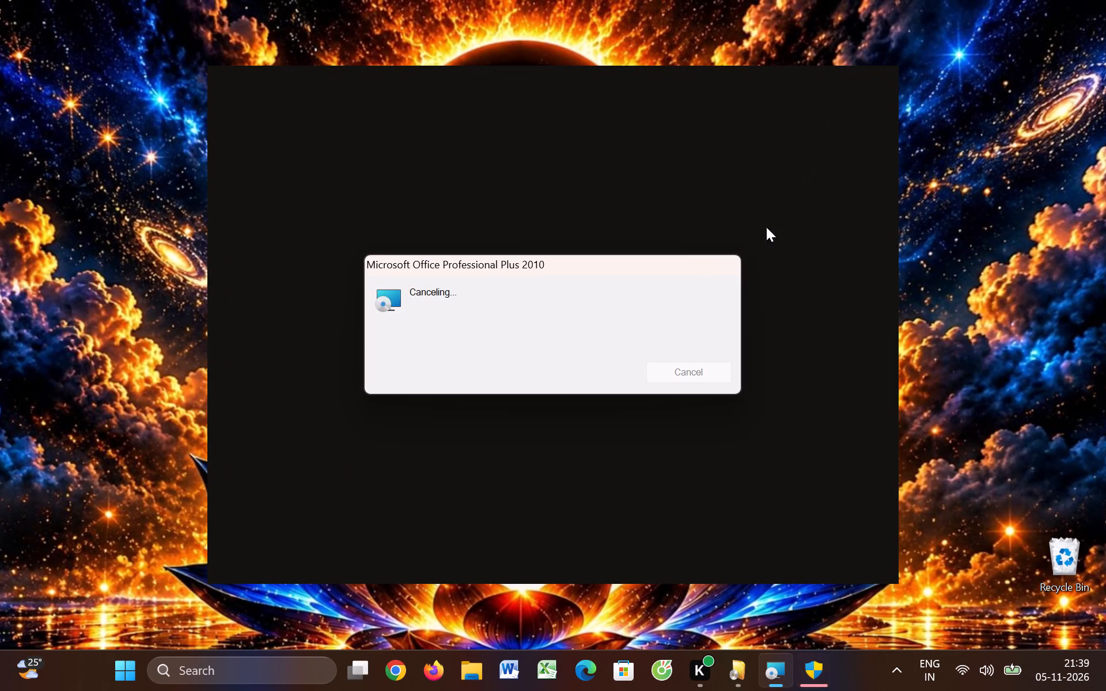
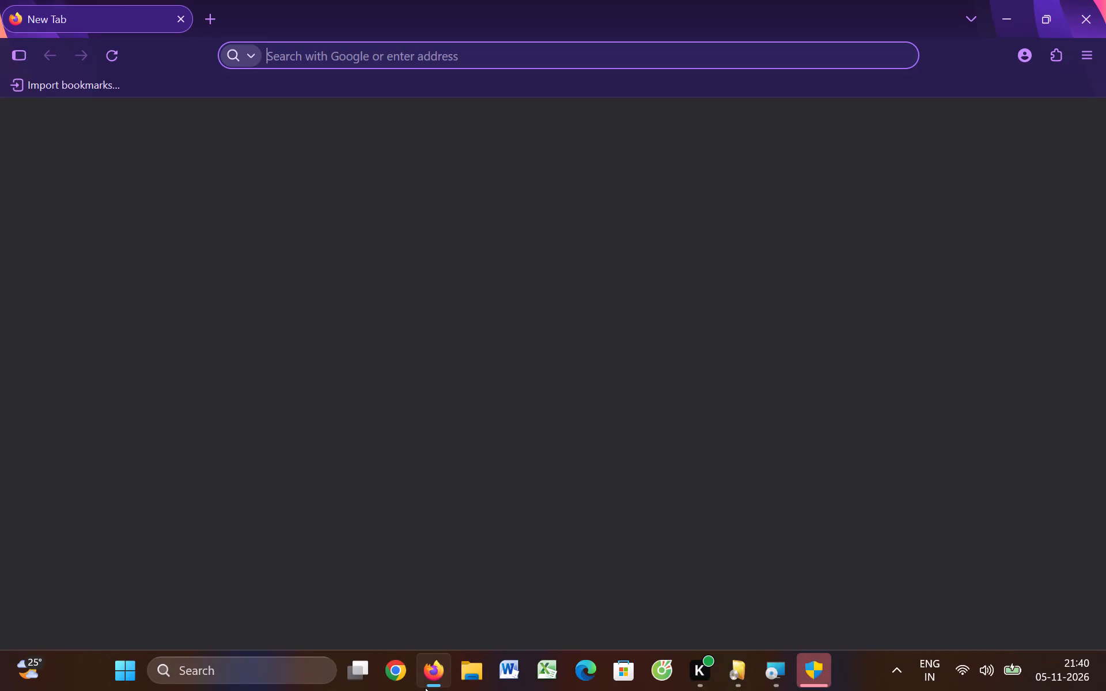
Open the Aurora University assessments page in Firefox and show the Python course assessments as a card grid.
click(520, 301)
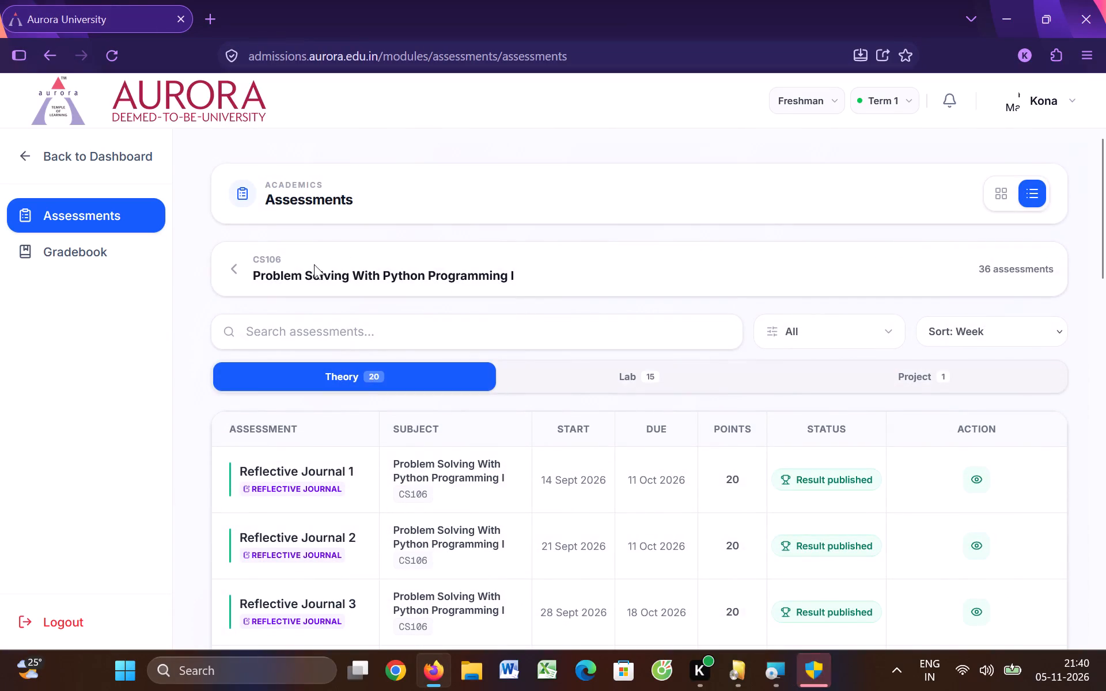
click(995, 200)
Look through the Problem Solving With Python Programming I assessment cards for the Assignment I upload entry.
scroll(836, 393, down, 3)
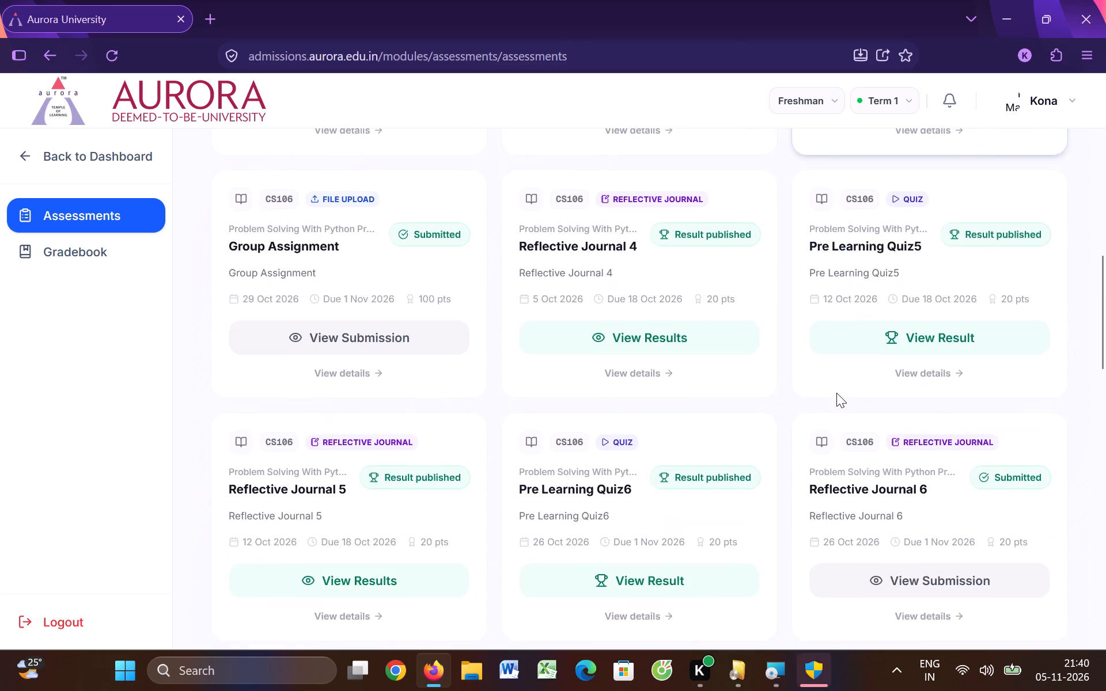
scroll(836, 393, down, 6)
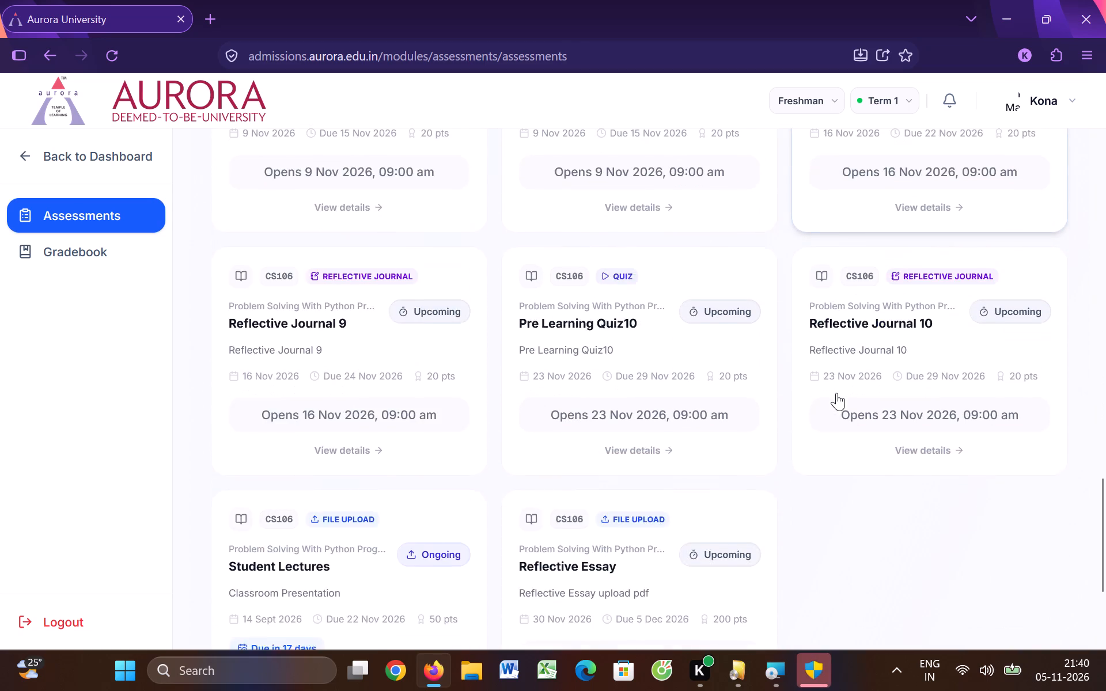
scroll(836, 393, down, 1)
scroll(836, 393, up, 6)
scroll(836, 393, down, 2)
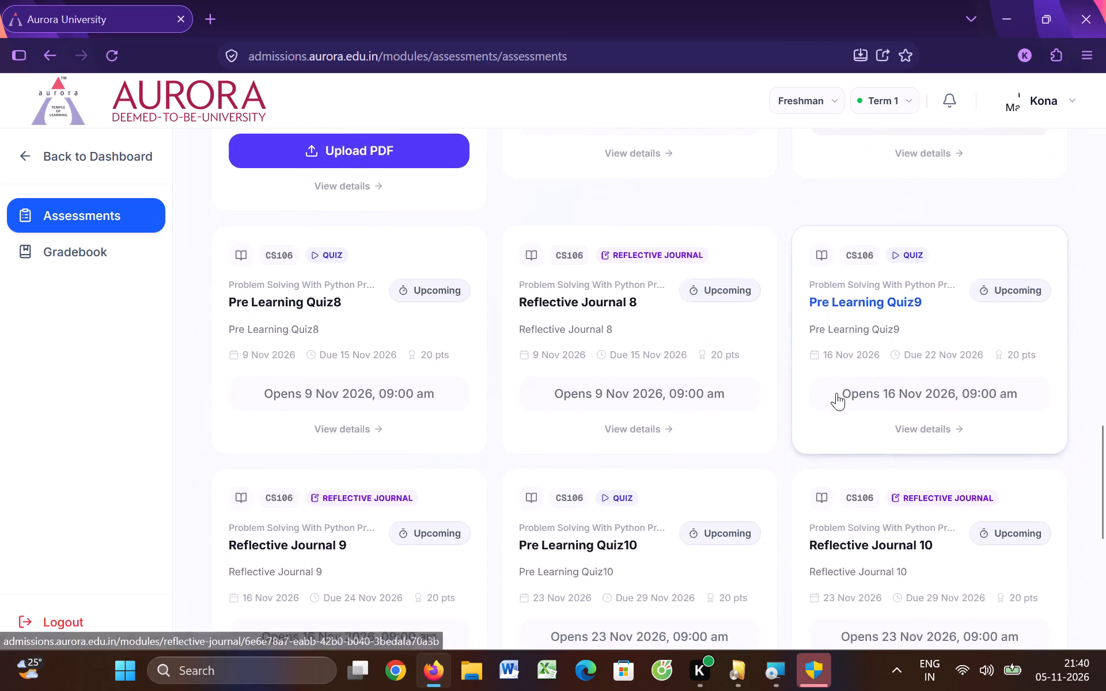
scroll(836, 393, down, 3)
scroll(845, 437, up, 5)
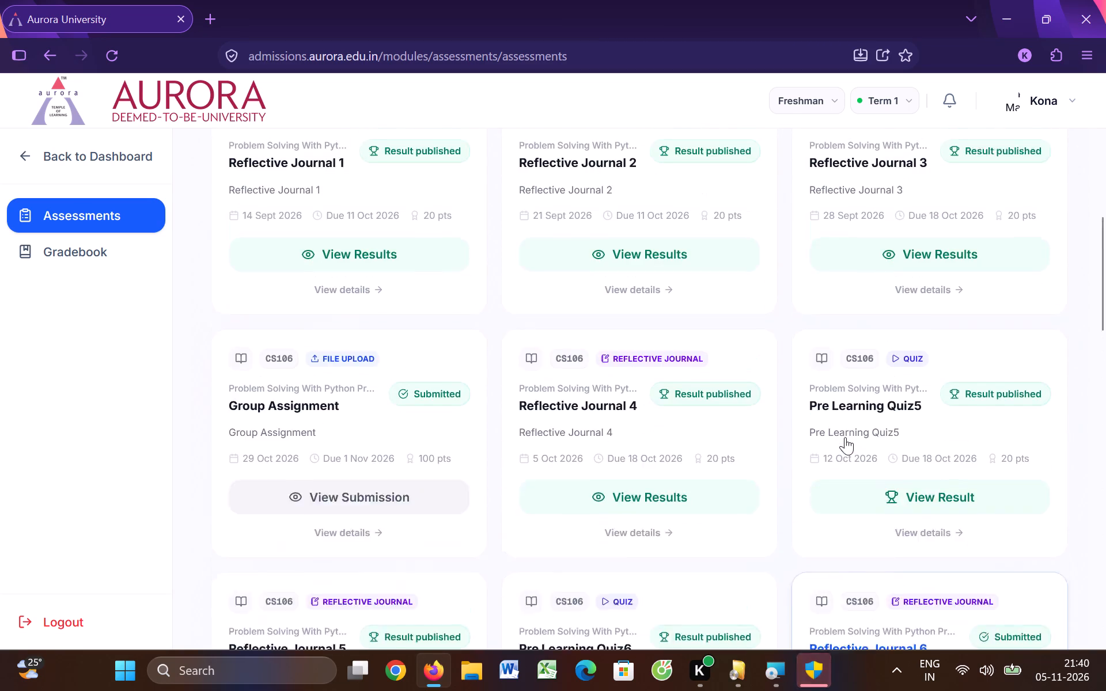
scroll(845, 437, down, 4)
scroll(843, 348, down, 1)
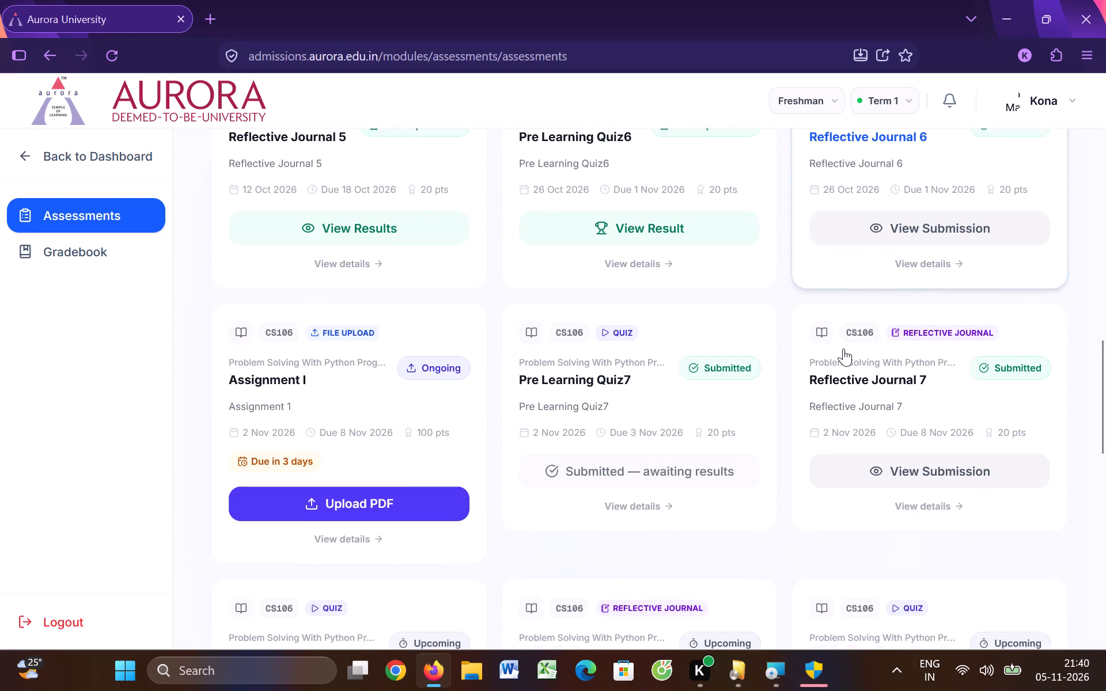
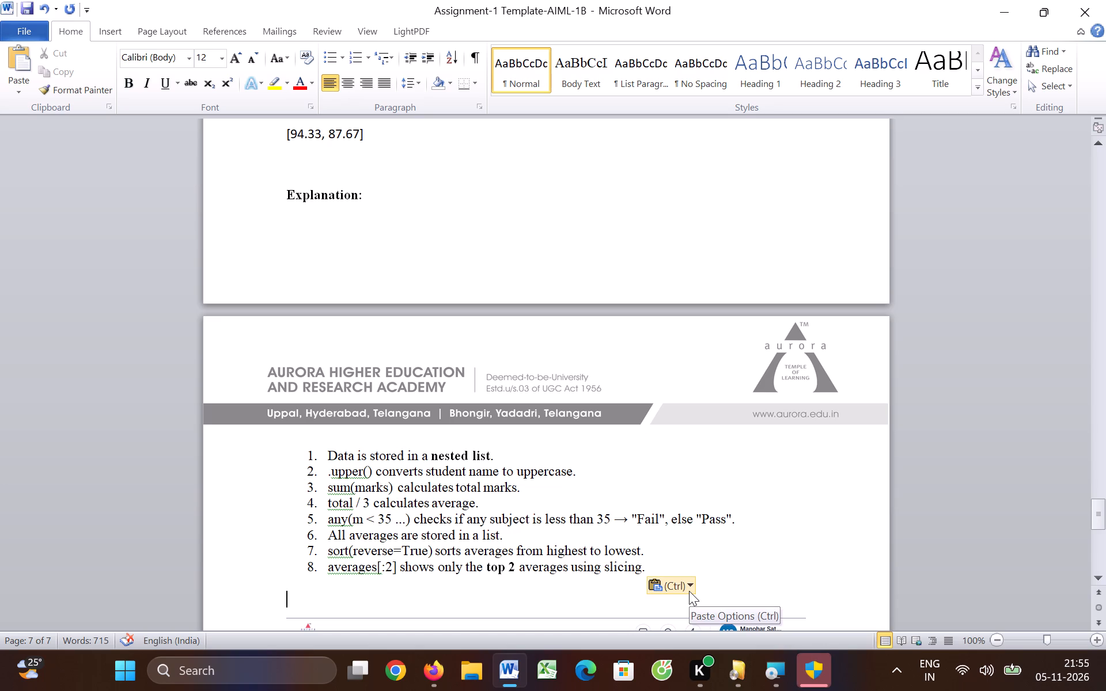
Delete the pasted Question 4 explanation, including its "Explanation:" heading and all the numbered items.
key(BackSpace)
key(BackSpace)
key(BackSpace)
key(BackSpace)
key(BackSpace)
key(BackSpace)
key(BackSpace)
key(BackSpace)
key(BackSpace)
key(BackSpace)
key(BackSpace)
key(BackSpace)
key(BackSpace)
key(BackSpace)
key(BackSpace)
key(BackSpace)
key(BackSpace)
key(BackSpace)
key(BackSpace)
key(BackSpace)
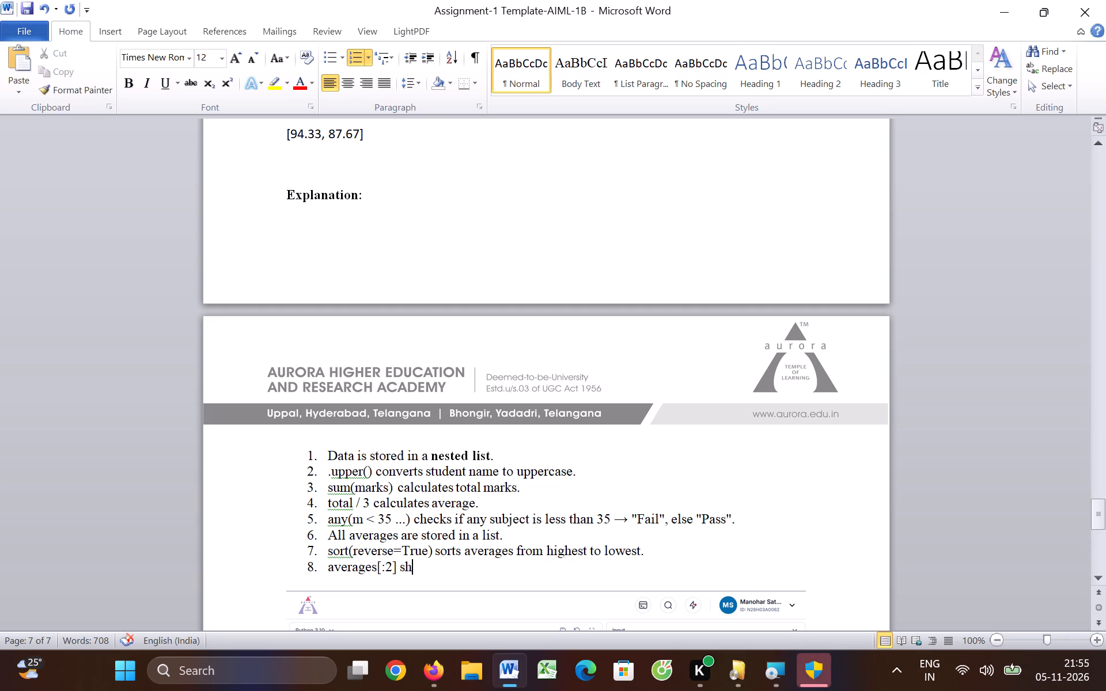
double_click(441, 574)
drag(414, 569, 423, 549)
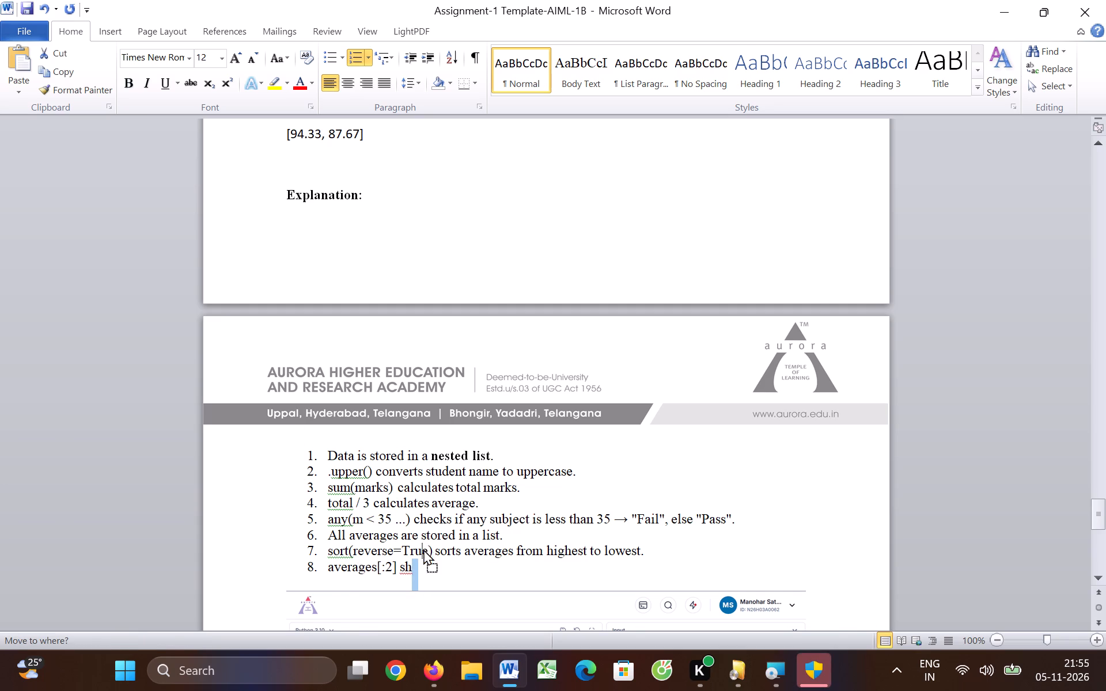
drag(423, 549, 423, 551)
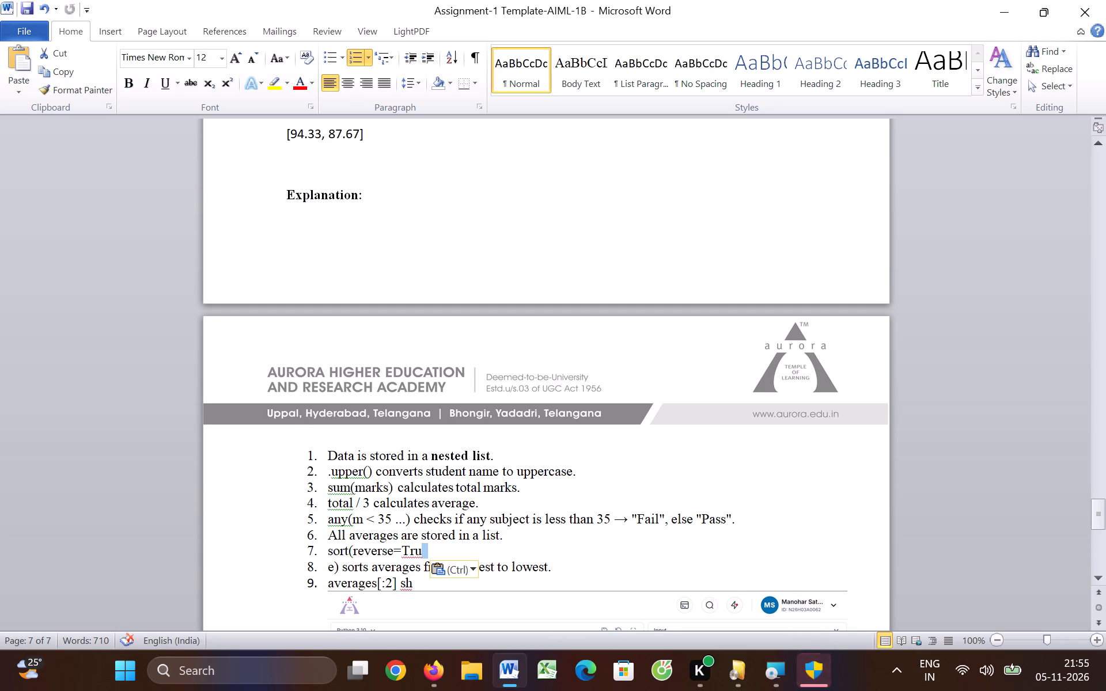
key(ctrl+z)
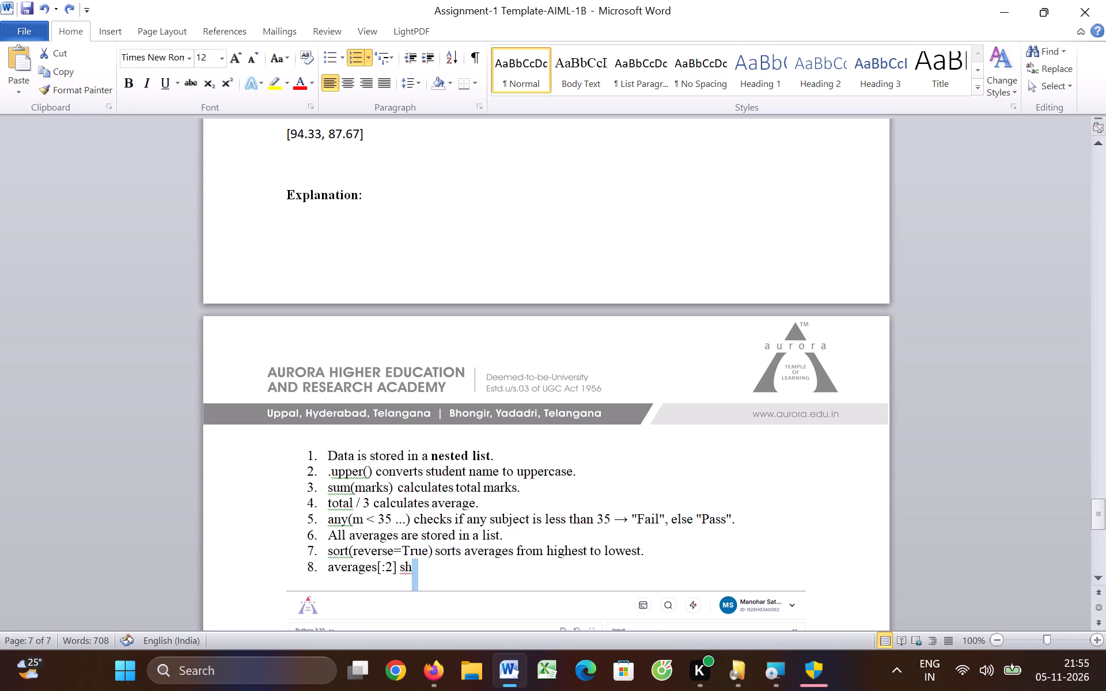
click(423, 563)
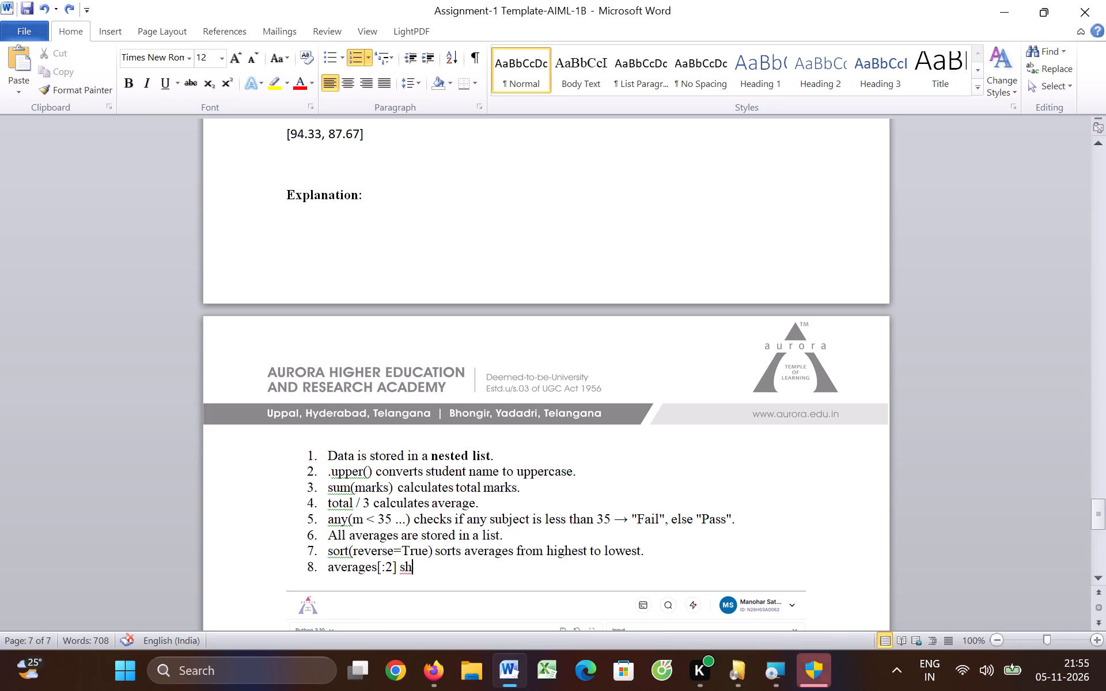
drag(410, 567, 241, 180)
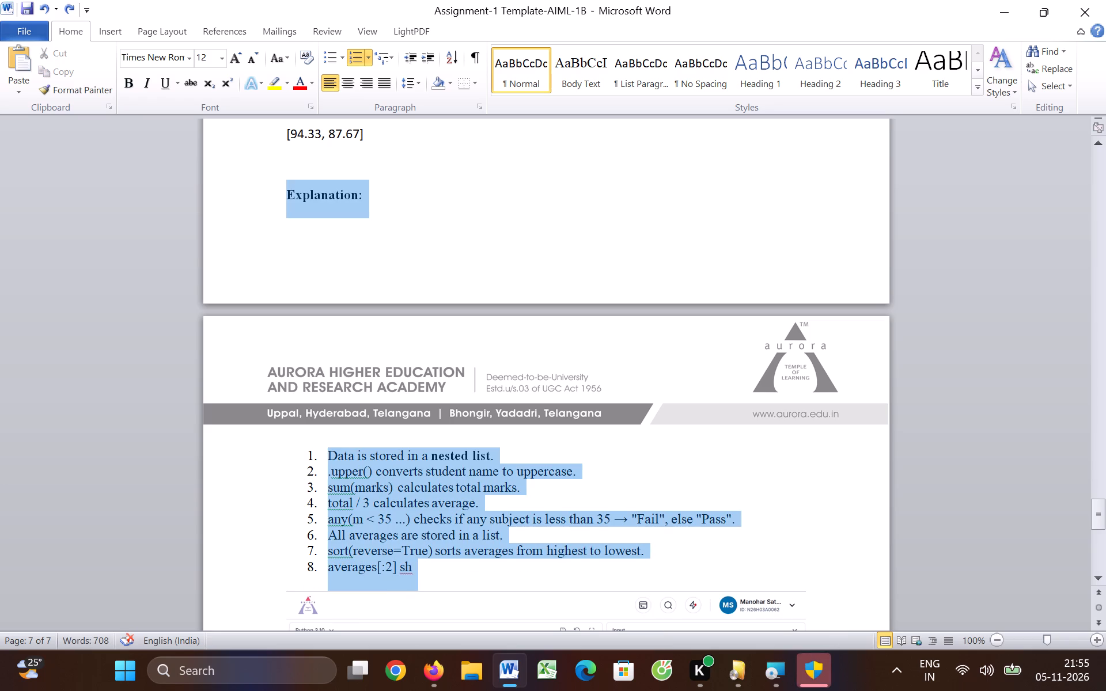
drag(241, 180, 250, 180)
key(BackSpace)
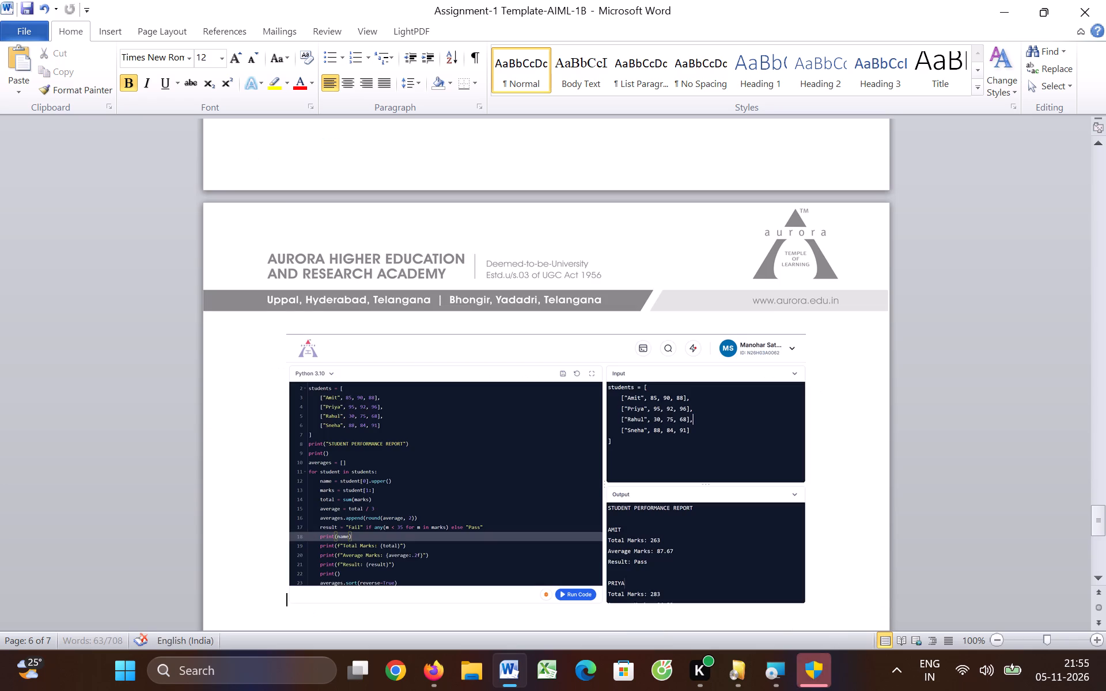
Add a blank line below the top two average marks and paste the Question 4 explanation there with its numbered list.
scroll(250, 180, up, 1)
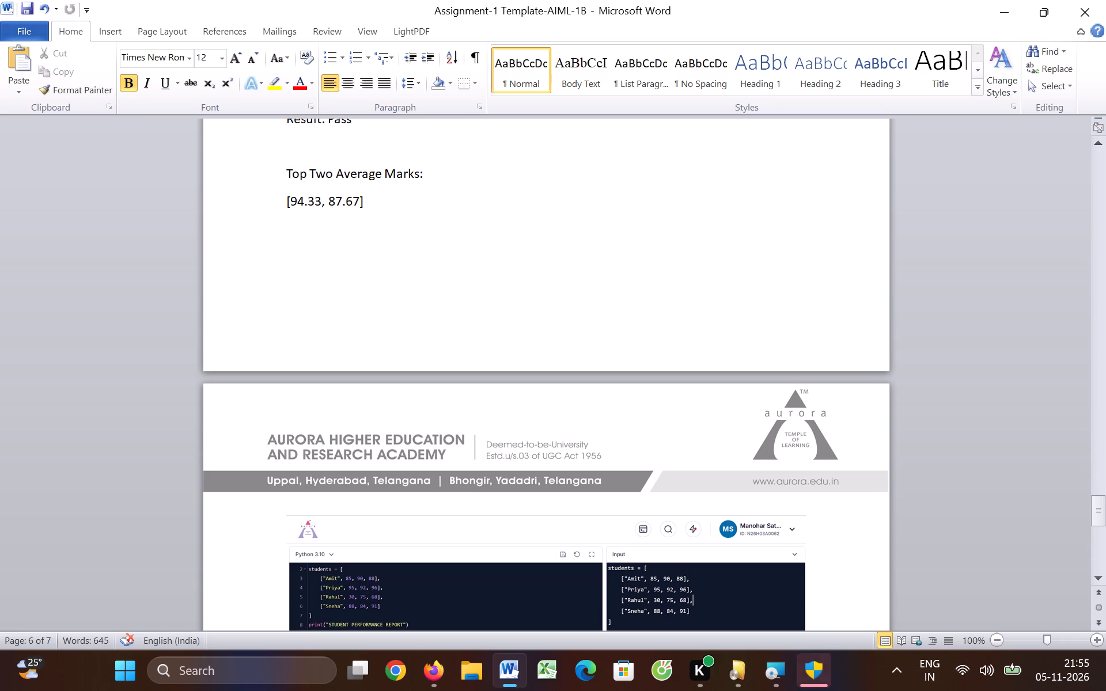
click(289, 240)
key(Return)
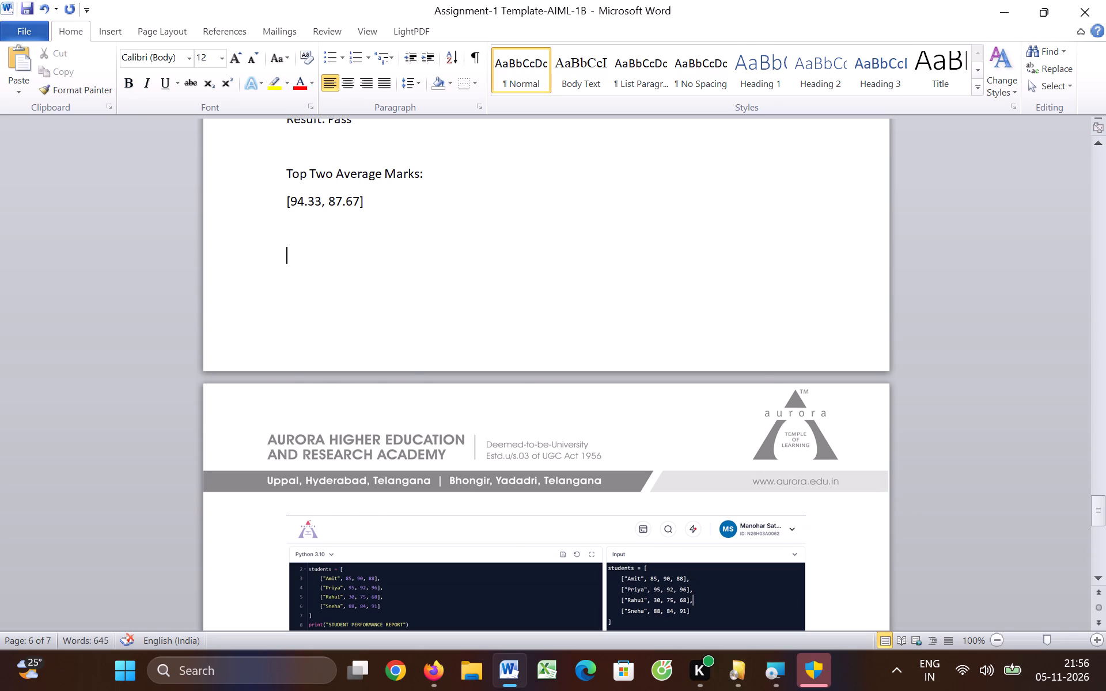
key(ctrl+v)
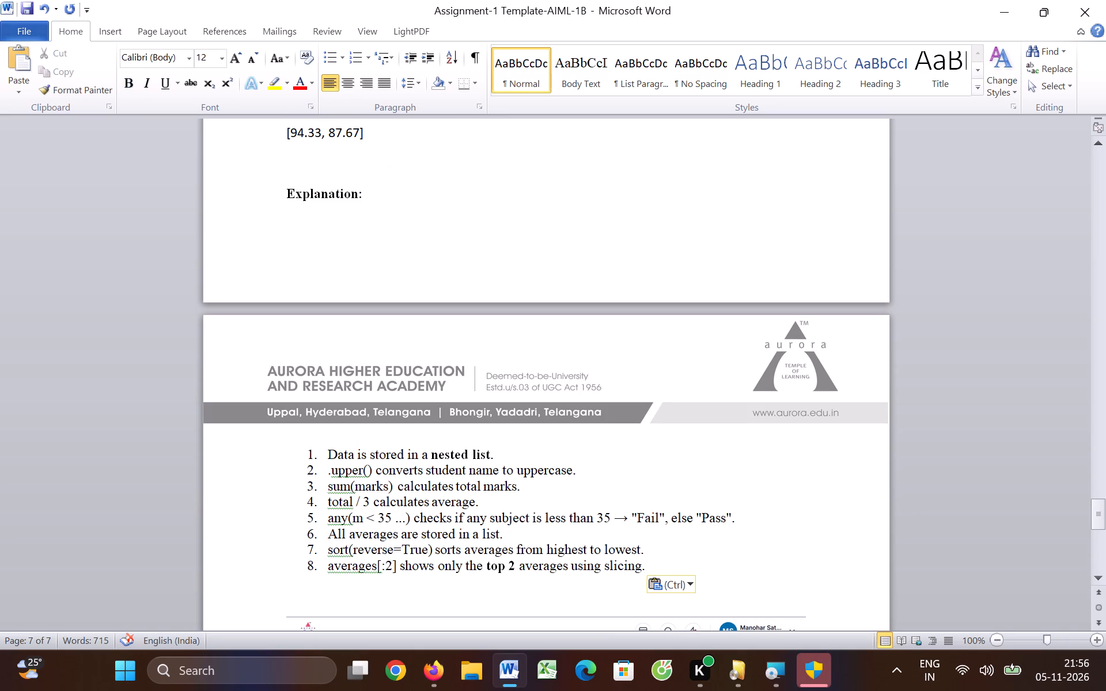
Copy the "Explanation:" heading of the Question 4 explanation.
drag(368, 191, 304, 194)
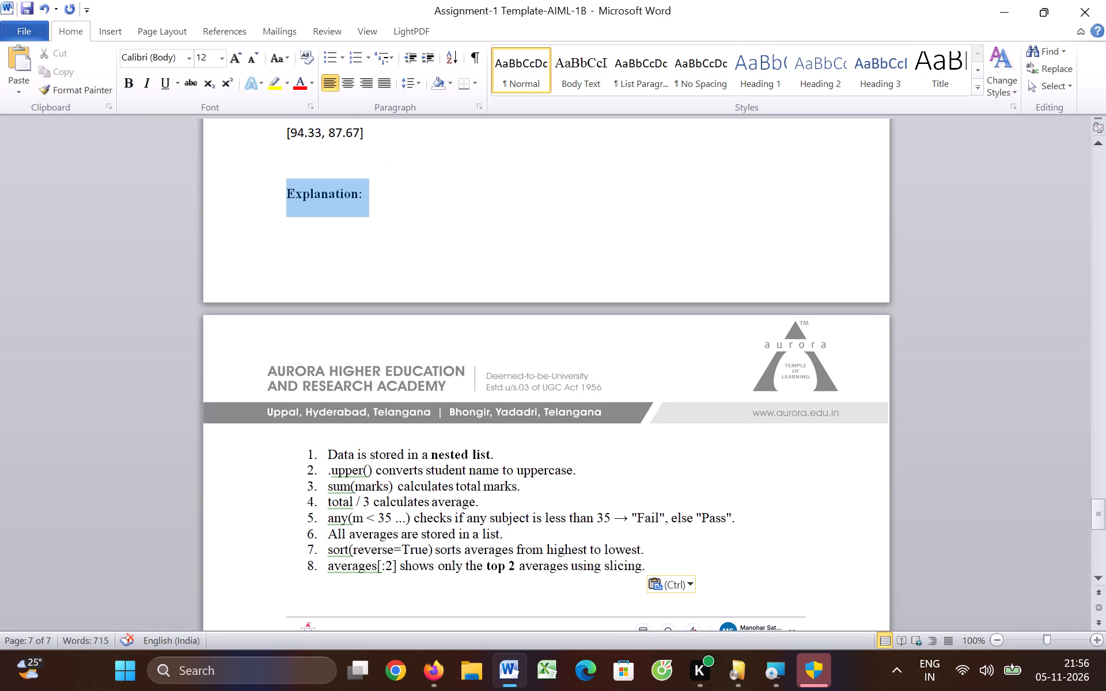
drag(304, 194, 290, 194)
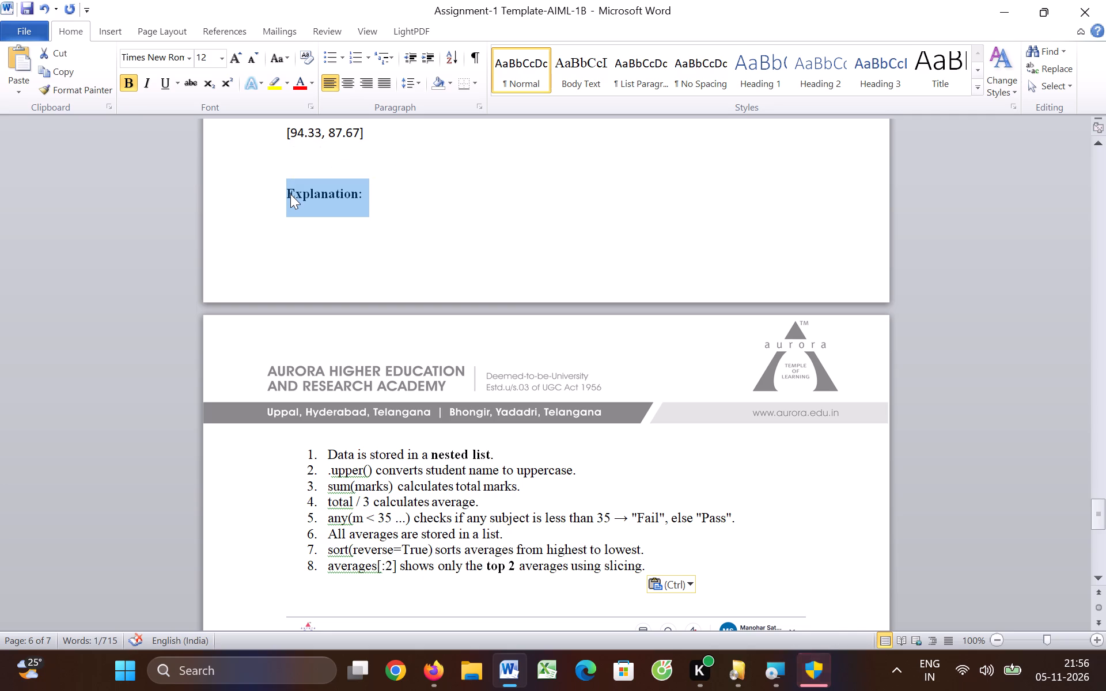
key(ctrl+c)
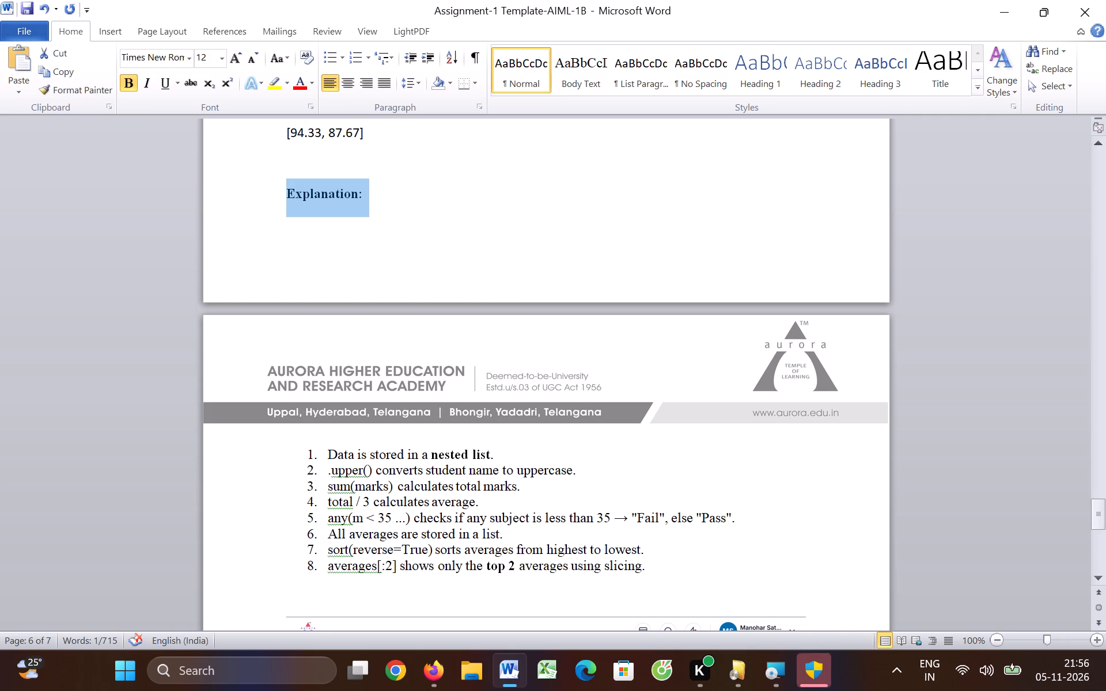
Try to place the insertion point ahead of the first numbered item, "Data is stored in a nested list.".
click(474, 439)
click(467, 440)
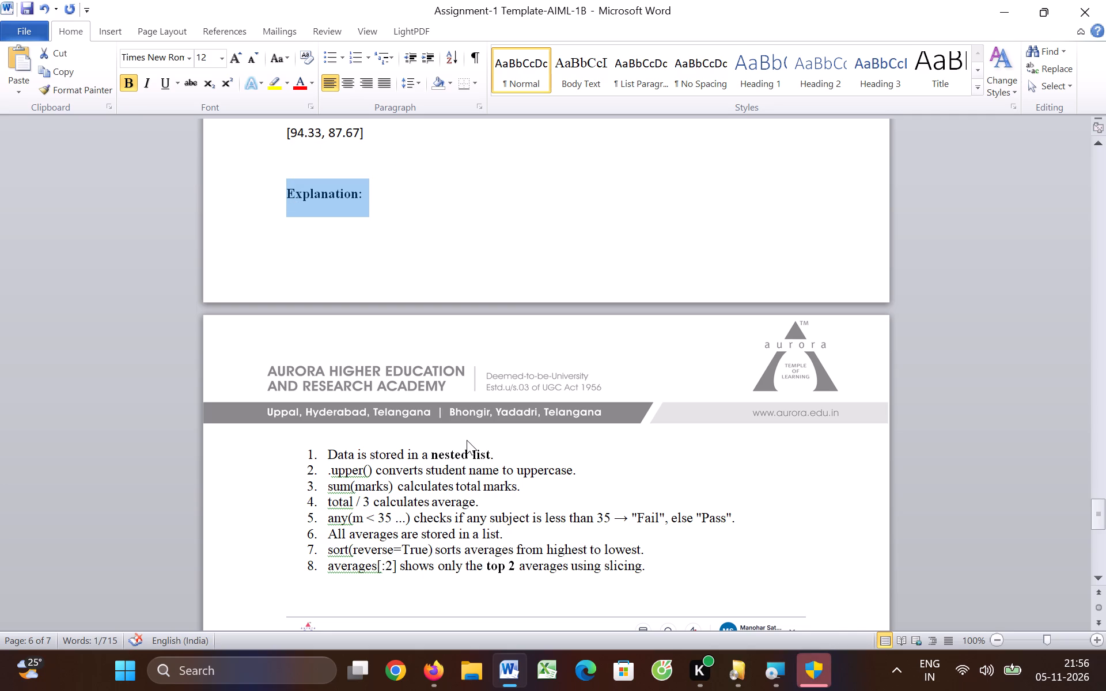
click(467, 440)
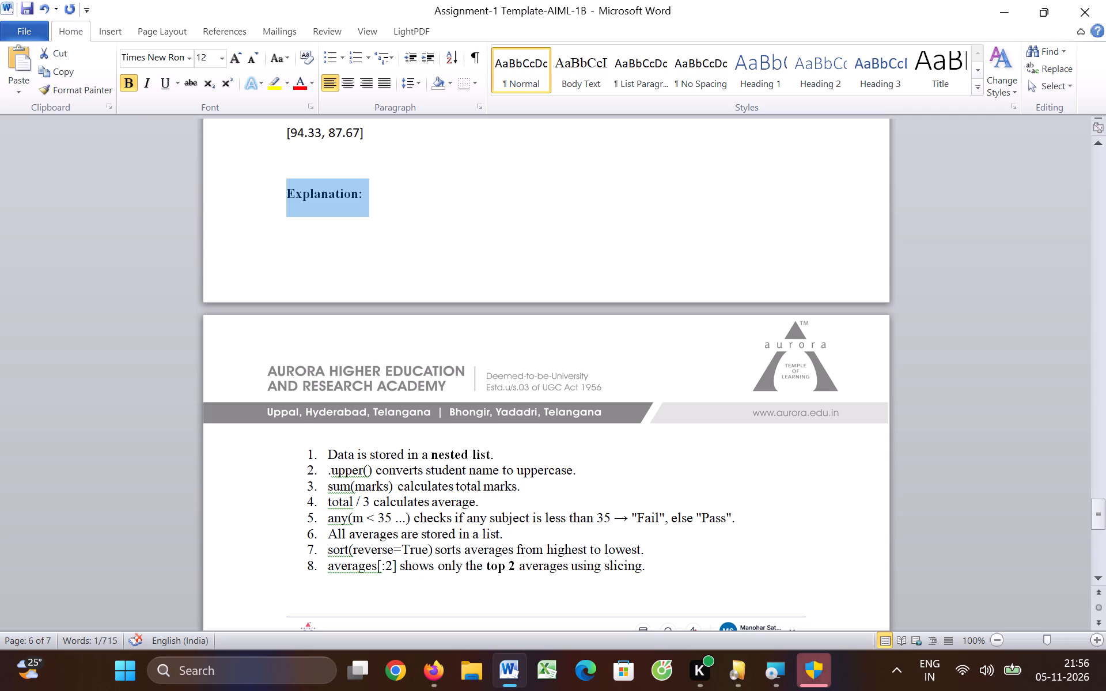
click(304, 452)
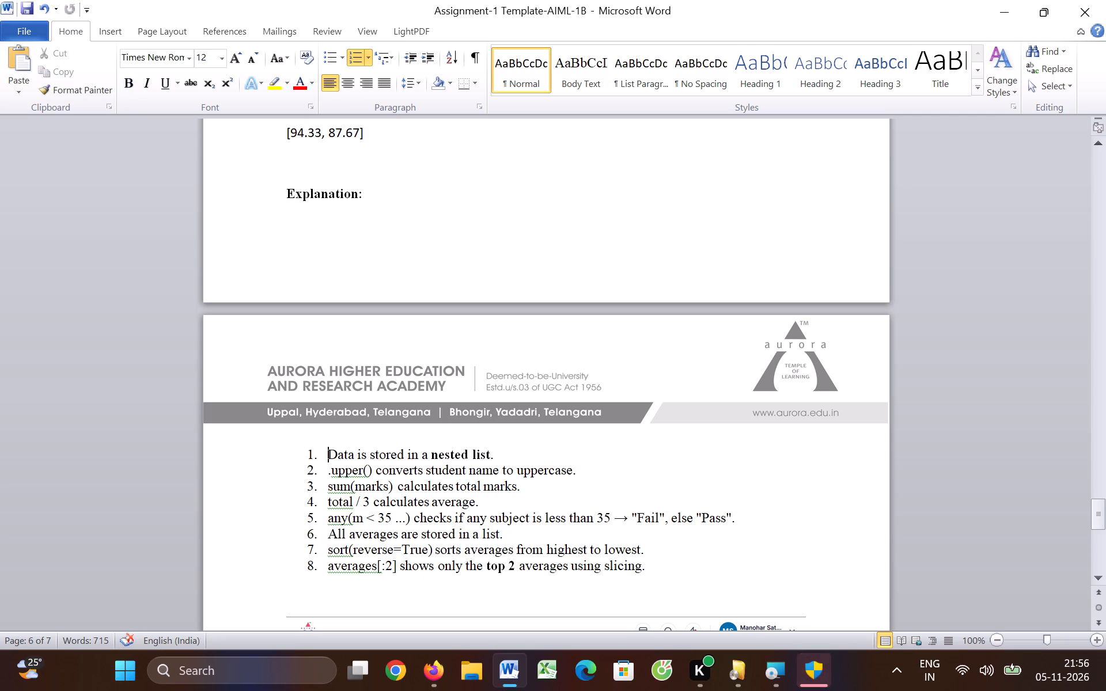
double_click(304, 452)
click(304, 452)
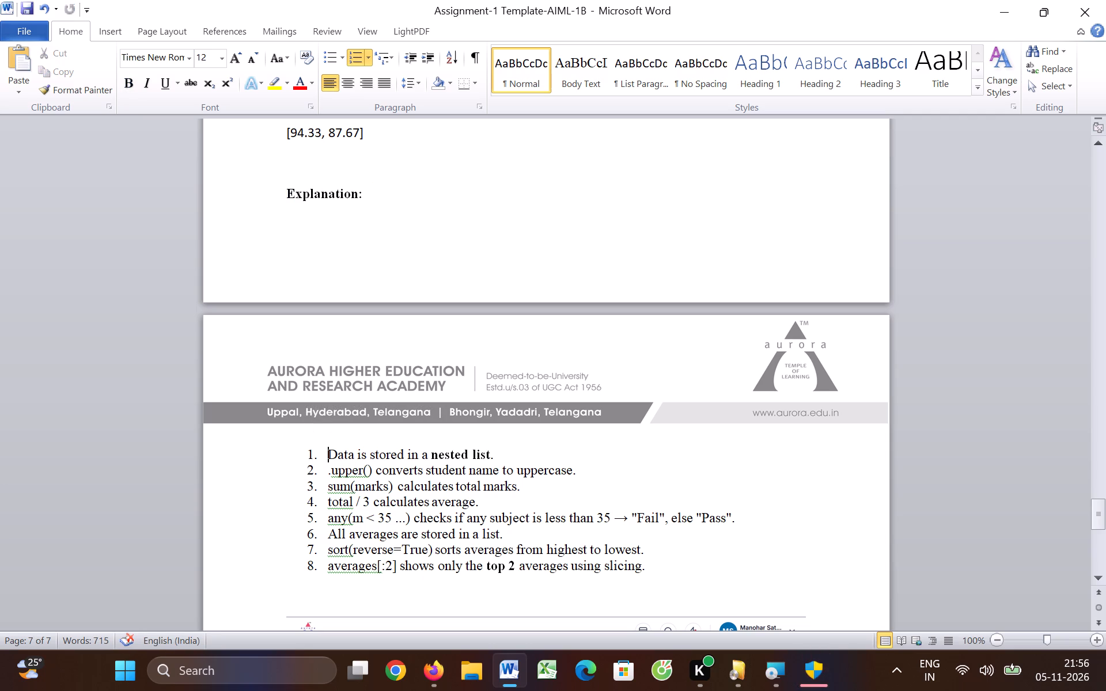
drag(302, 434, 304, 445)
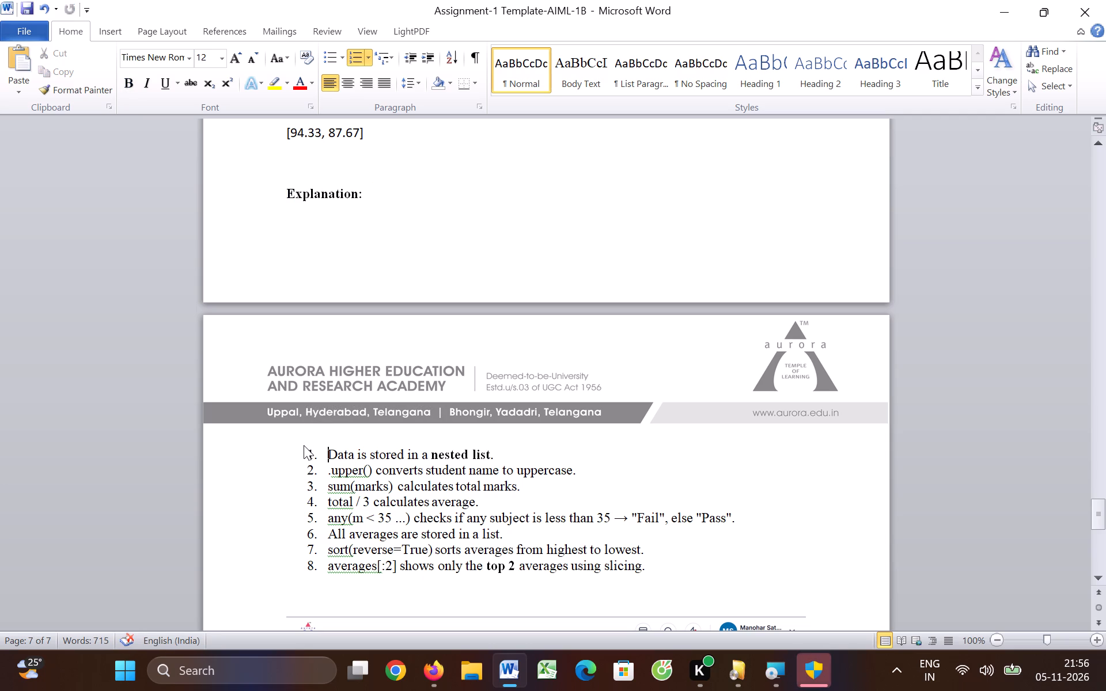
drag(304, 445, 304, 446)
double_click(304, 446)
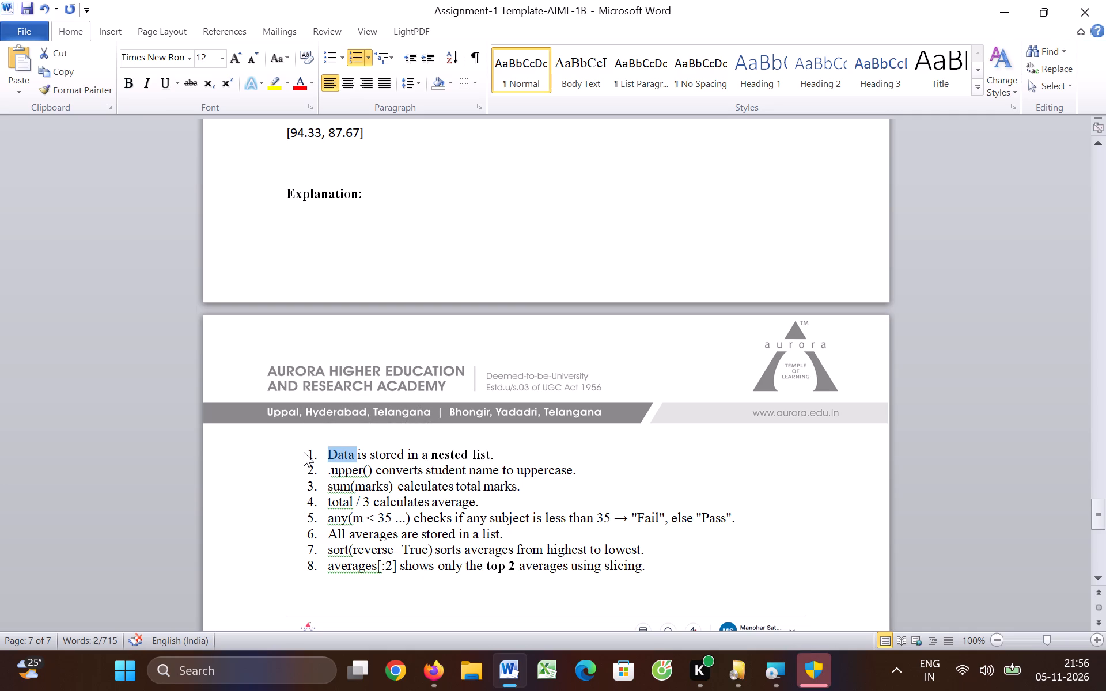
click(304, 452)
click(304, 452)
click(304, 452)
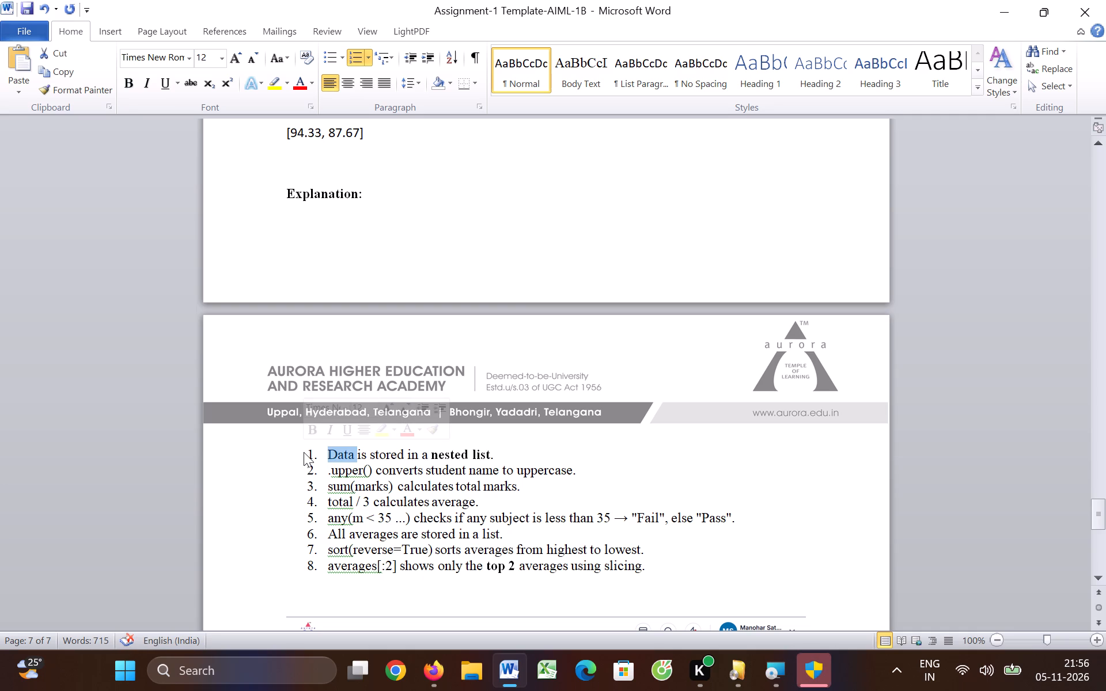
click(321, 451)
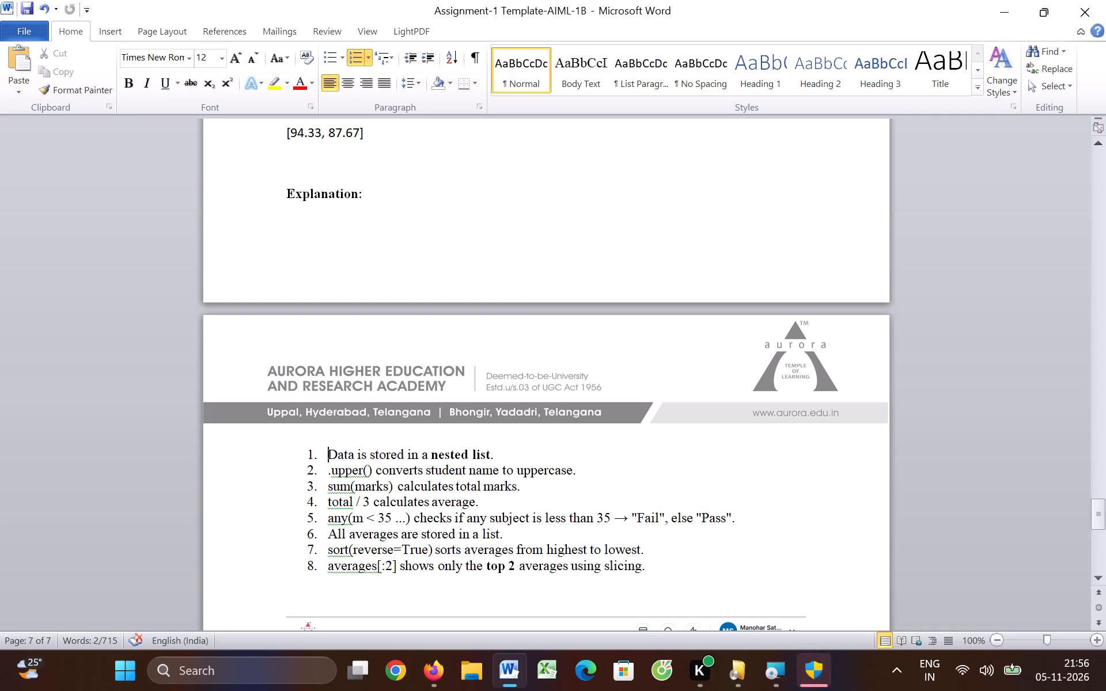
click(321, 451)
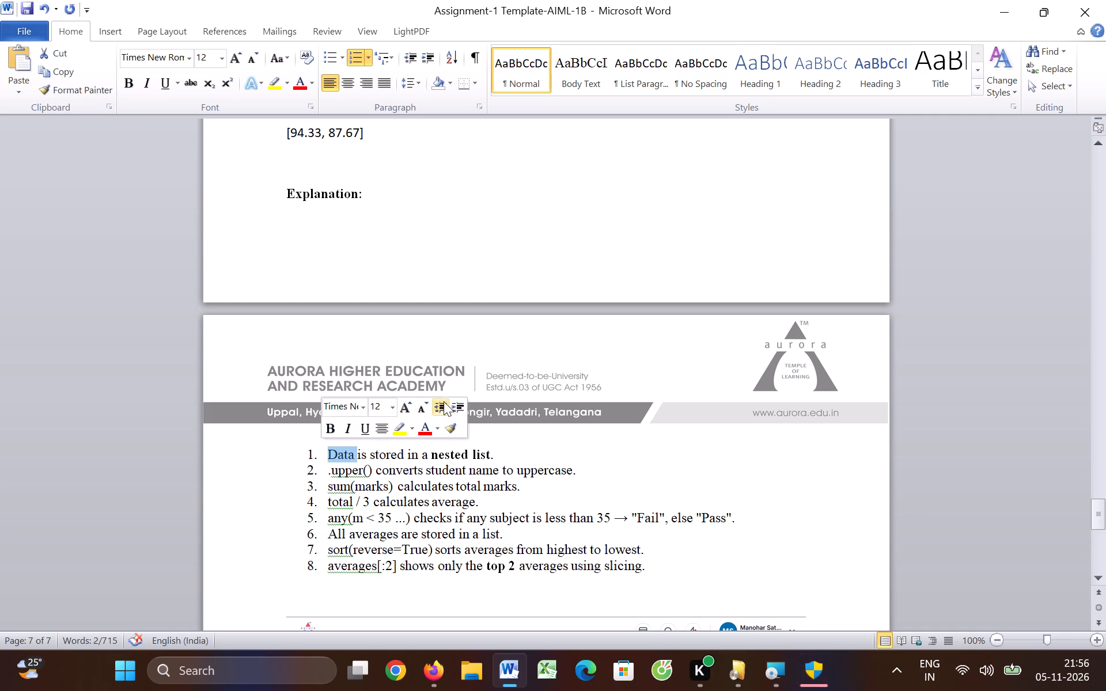
Delete the Question 4 explanation, including its "Explanation:" heading and all eight numbered items.
drag(645, 578, 262, 443)
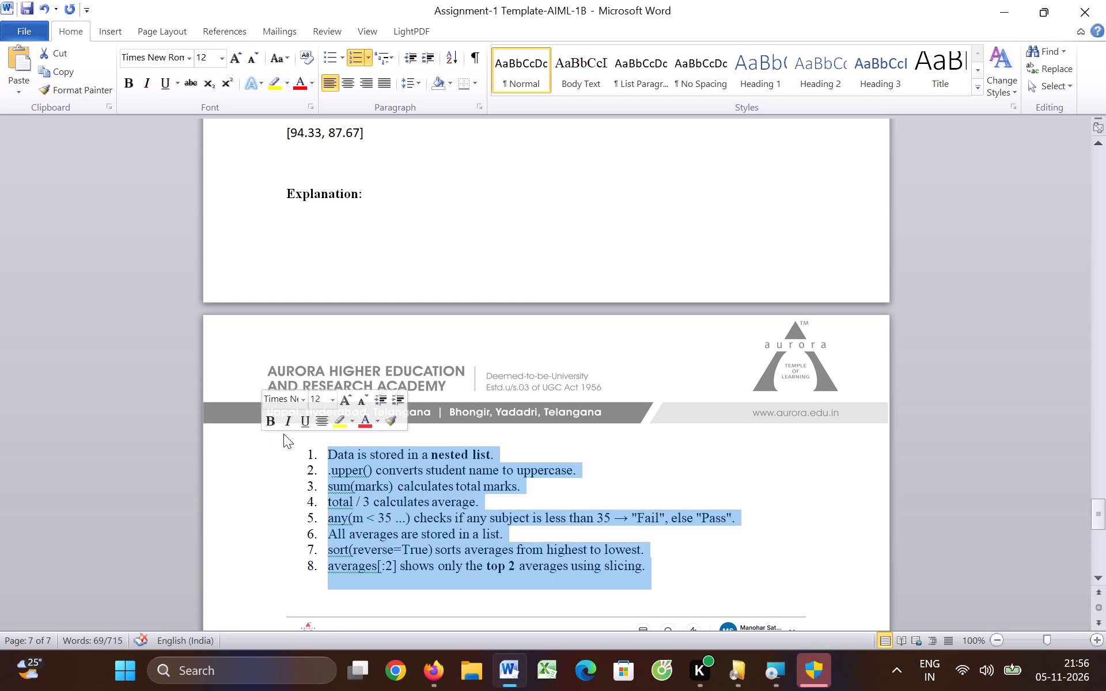
click(278, 180)
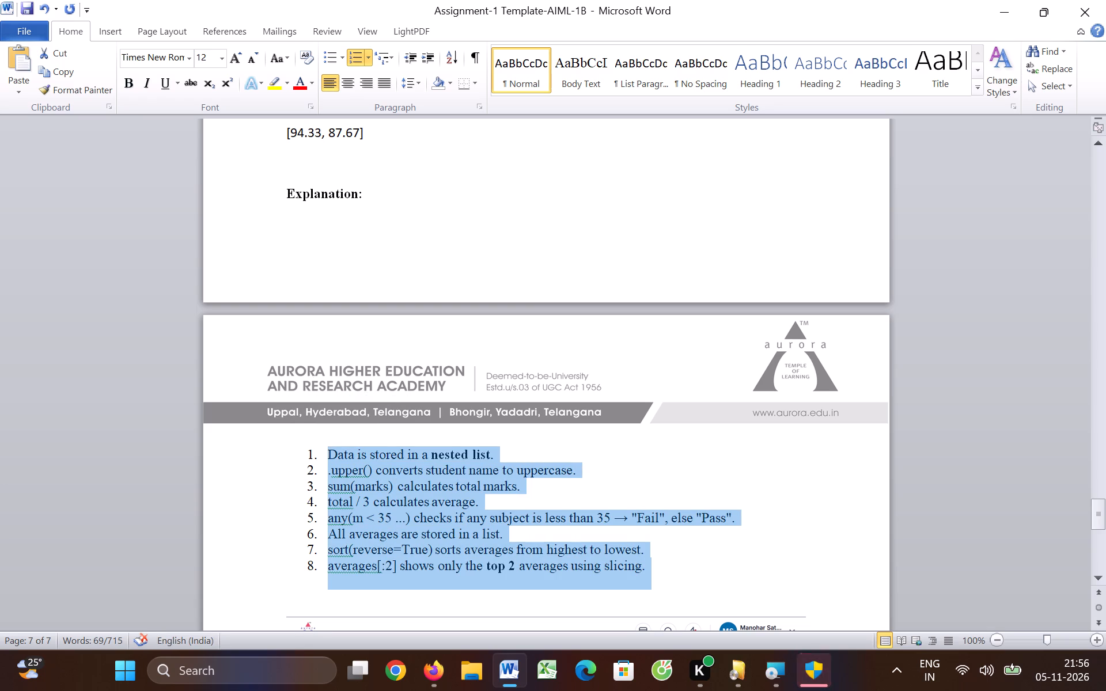
drag(278, 180, 647, 566)
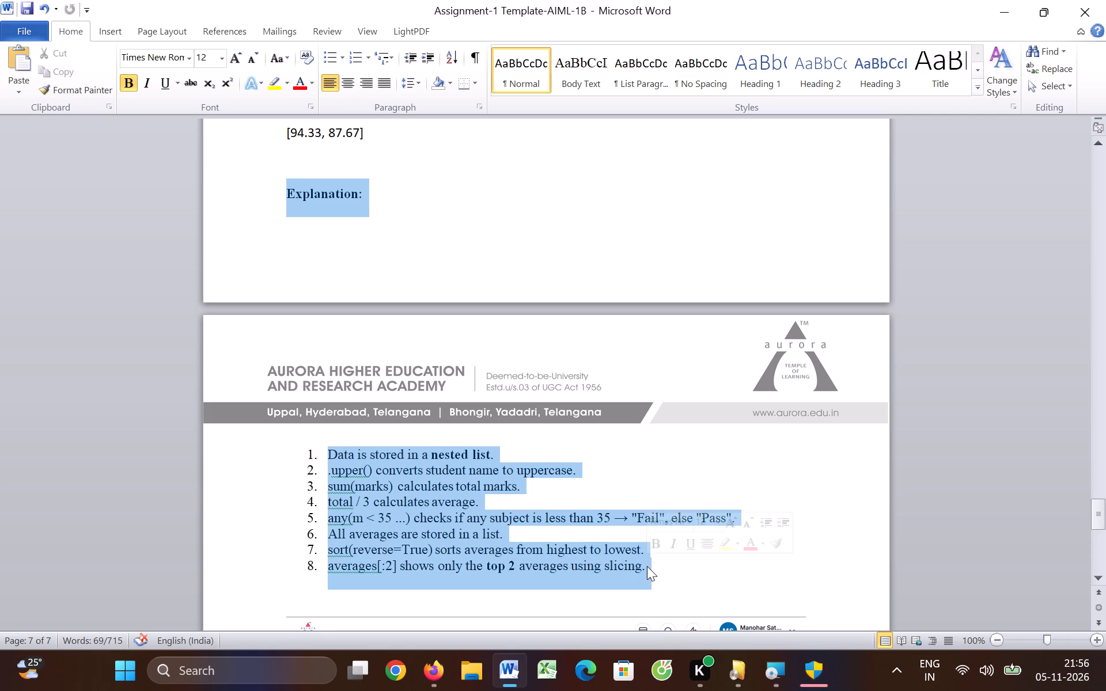
key(BackSpace)
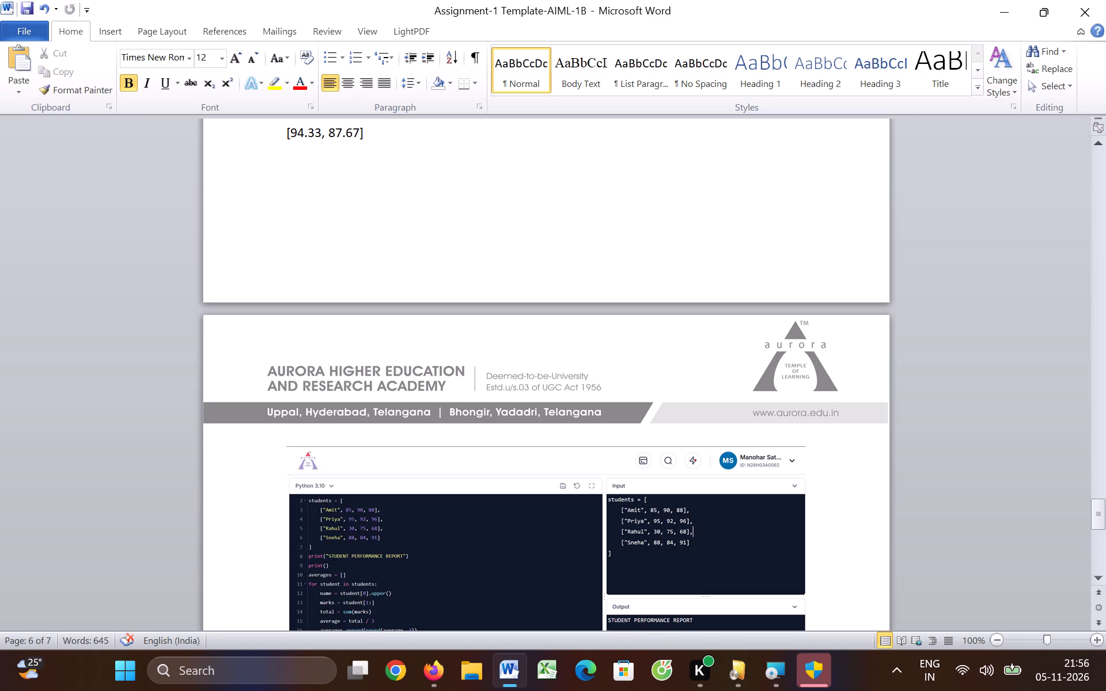
key(BackSpace)
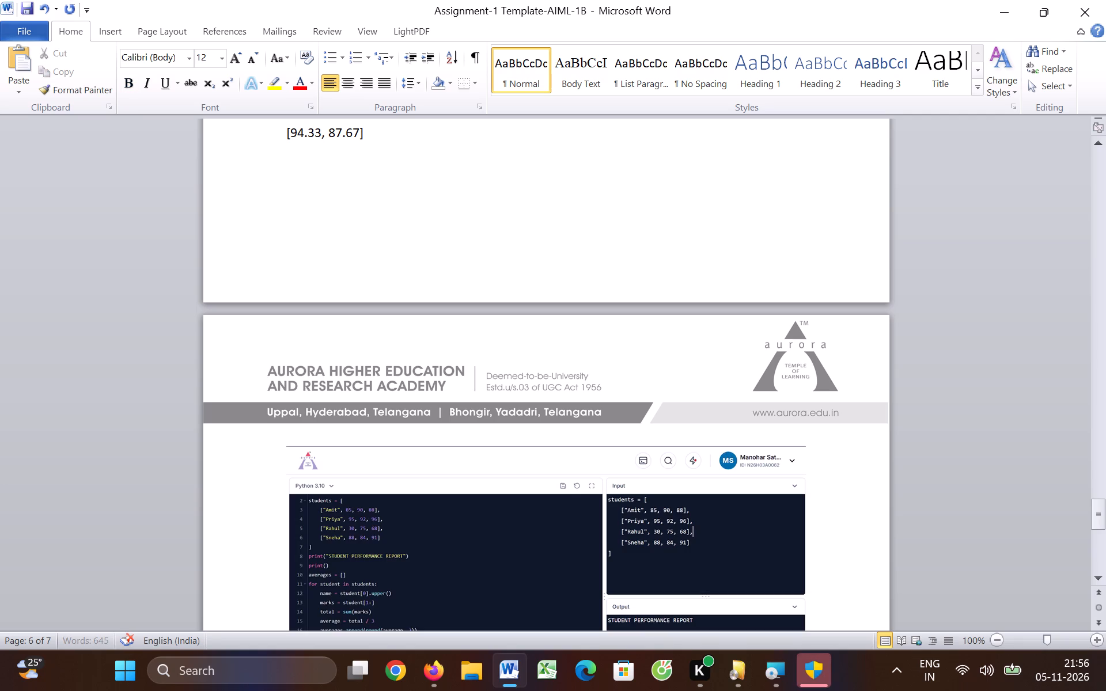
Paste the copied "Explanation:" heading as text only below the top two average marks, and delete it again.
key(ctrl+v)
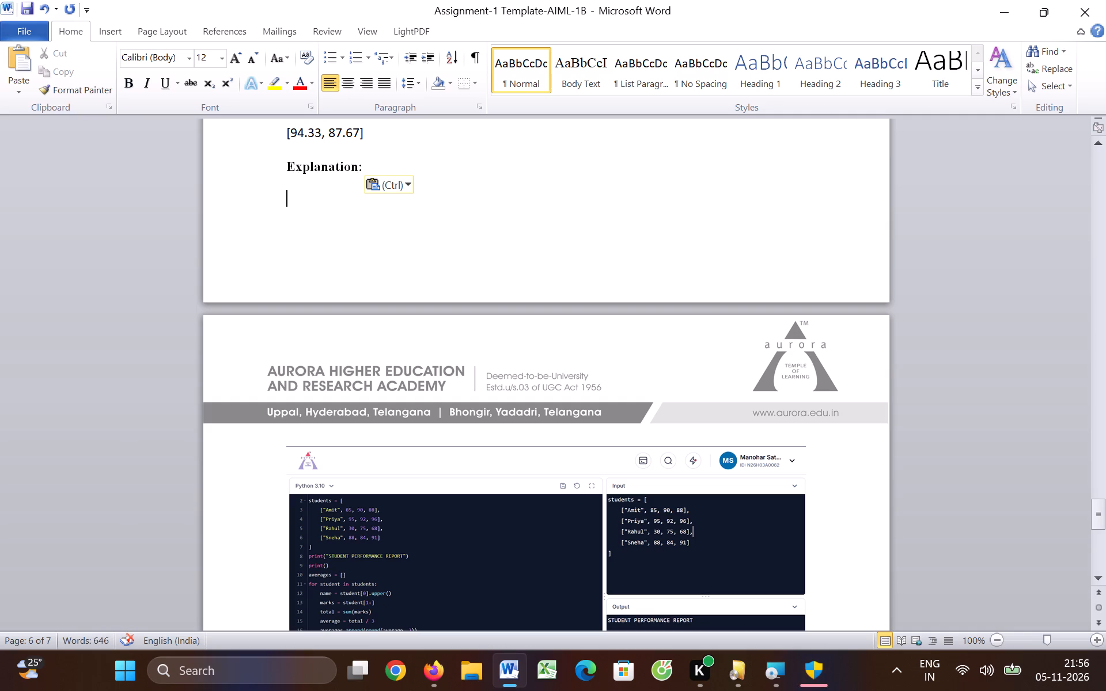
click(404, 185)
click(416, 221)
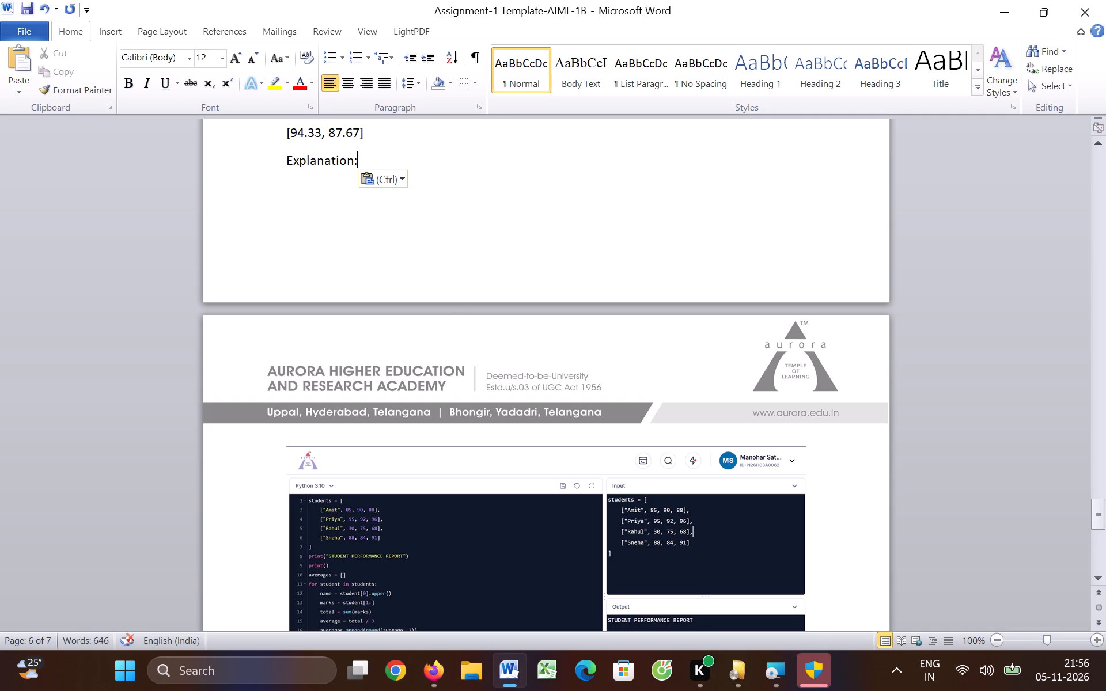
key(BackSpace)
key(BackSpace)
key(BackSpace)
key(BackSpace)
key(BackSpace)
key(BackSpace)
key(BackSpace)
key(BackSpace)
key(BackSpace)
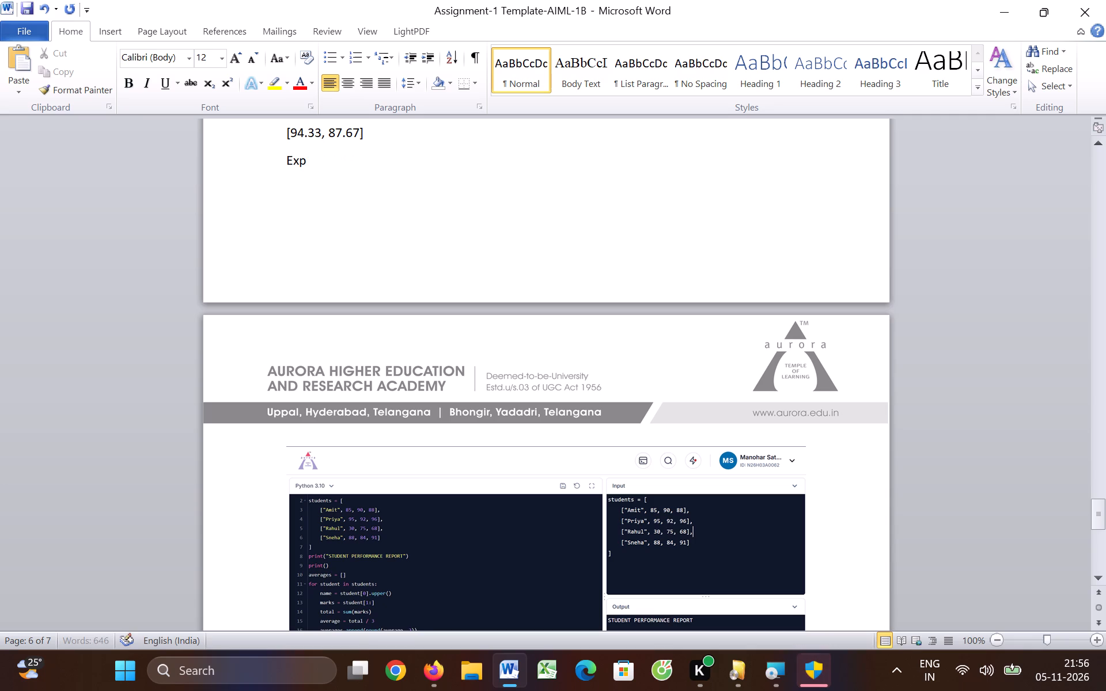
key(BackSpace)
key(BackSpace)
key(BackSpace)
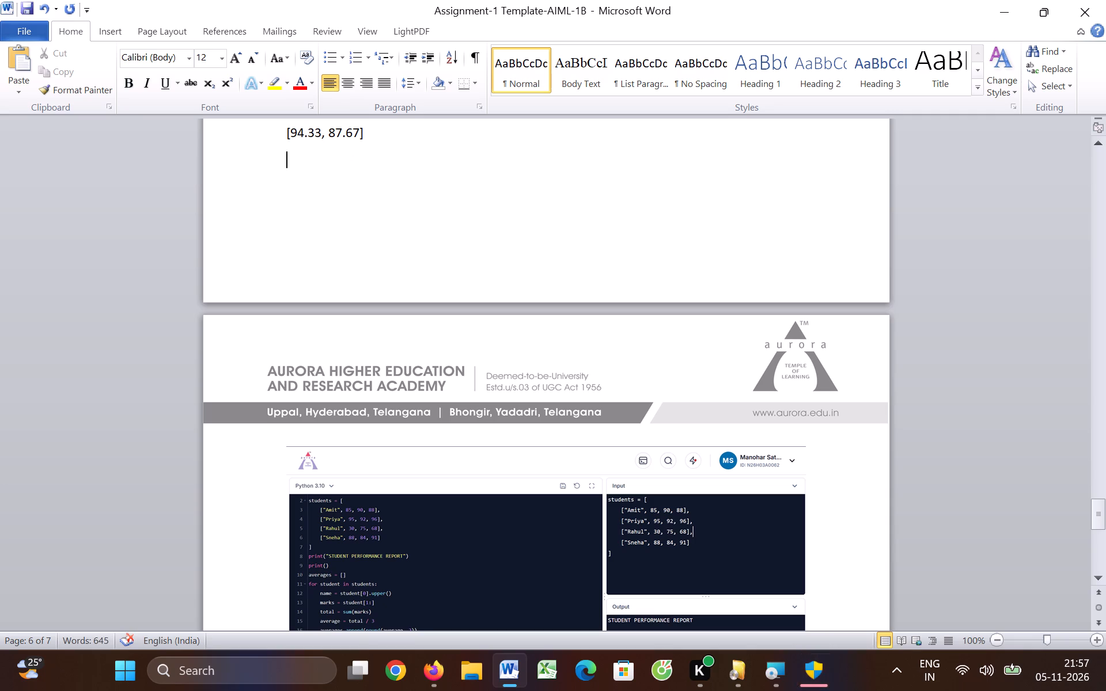
Add blank lines below the top two average marks to move the insertion point to the start of the following page.
click(369, 162)
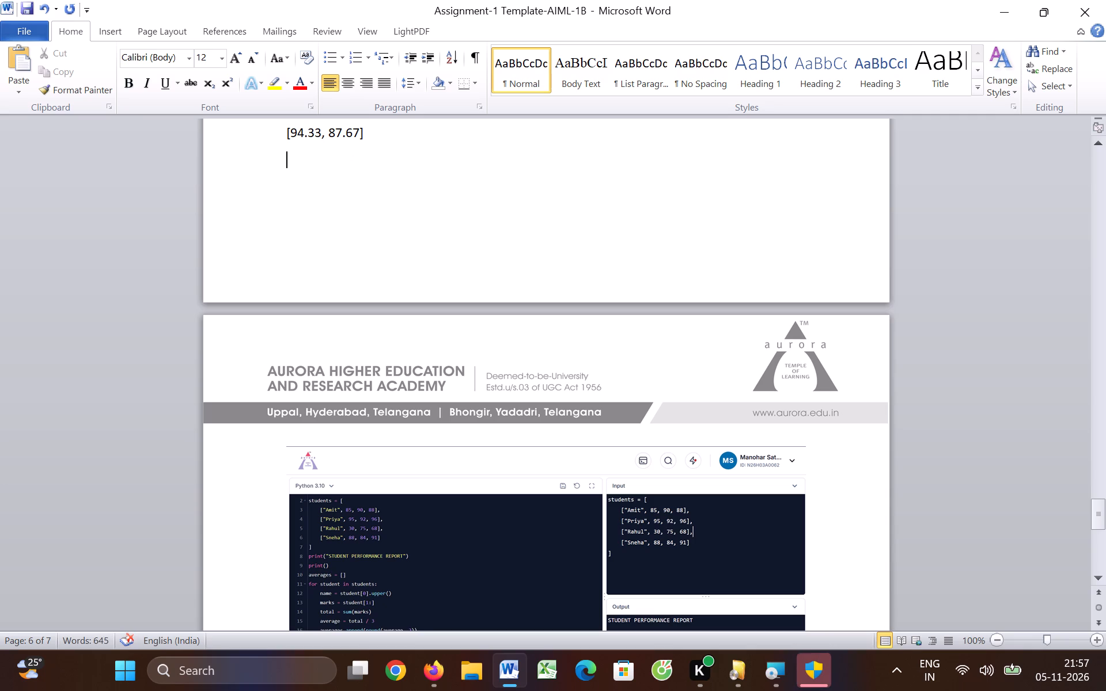
key(Return)
key(Return)
key(Return)
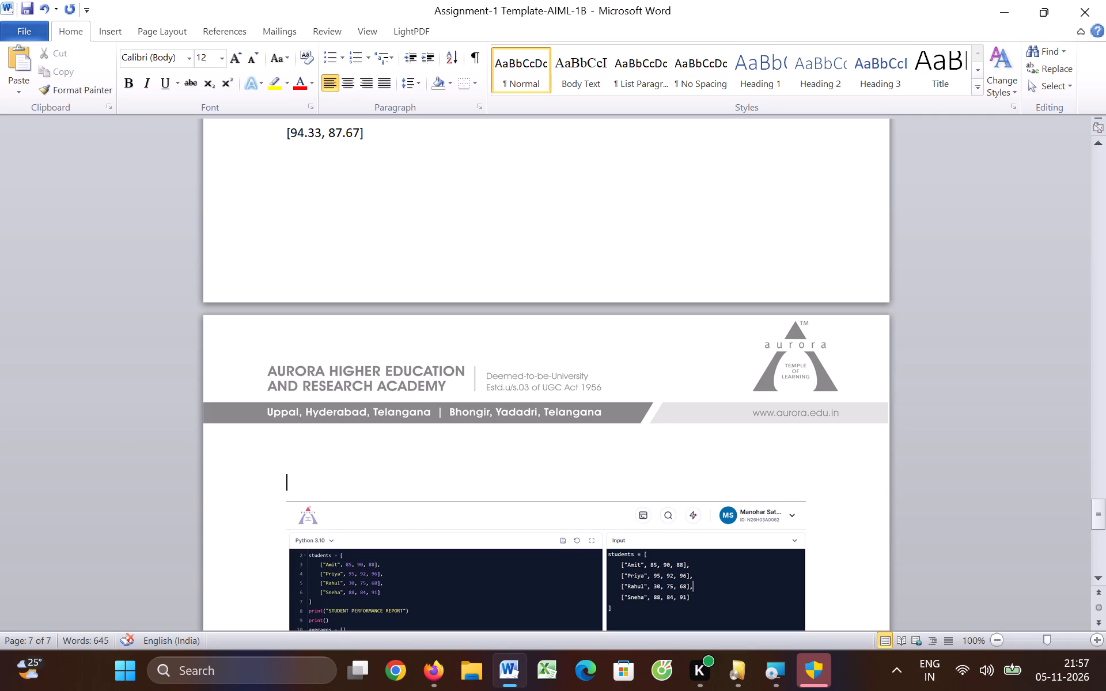
key(BackSpace)
key(BackSpace)
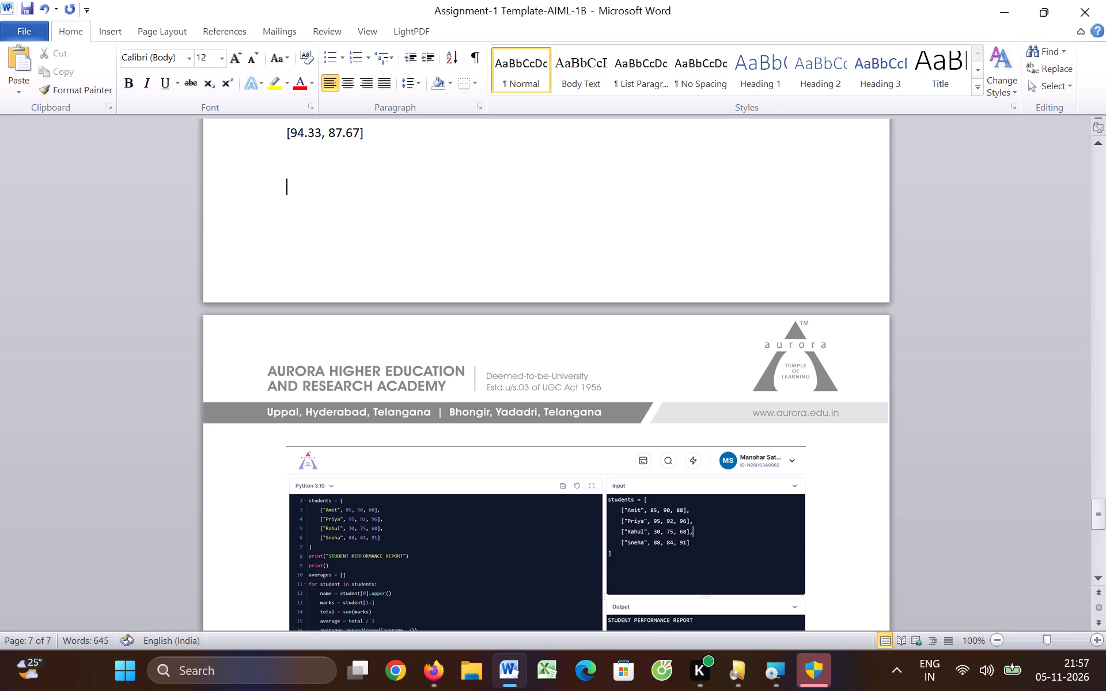
key(Return)
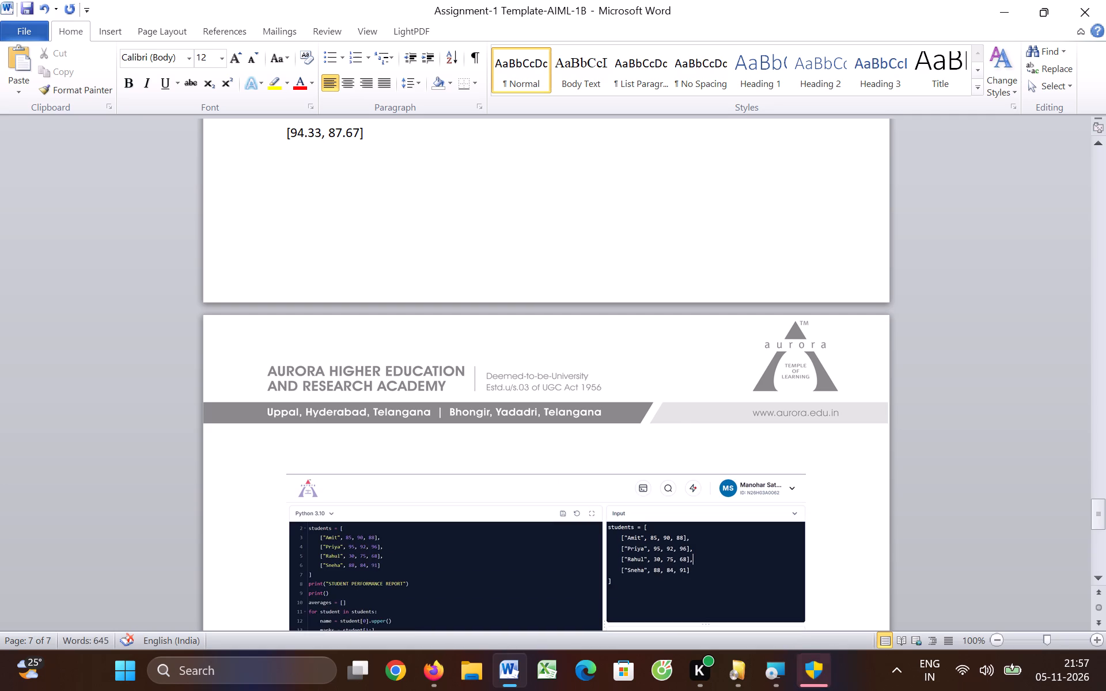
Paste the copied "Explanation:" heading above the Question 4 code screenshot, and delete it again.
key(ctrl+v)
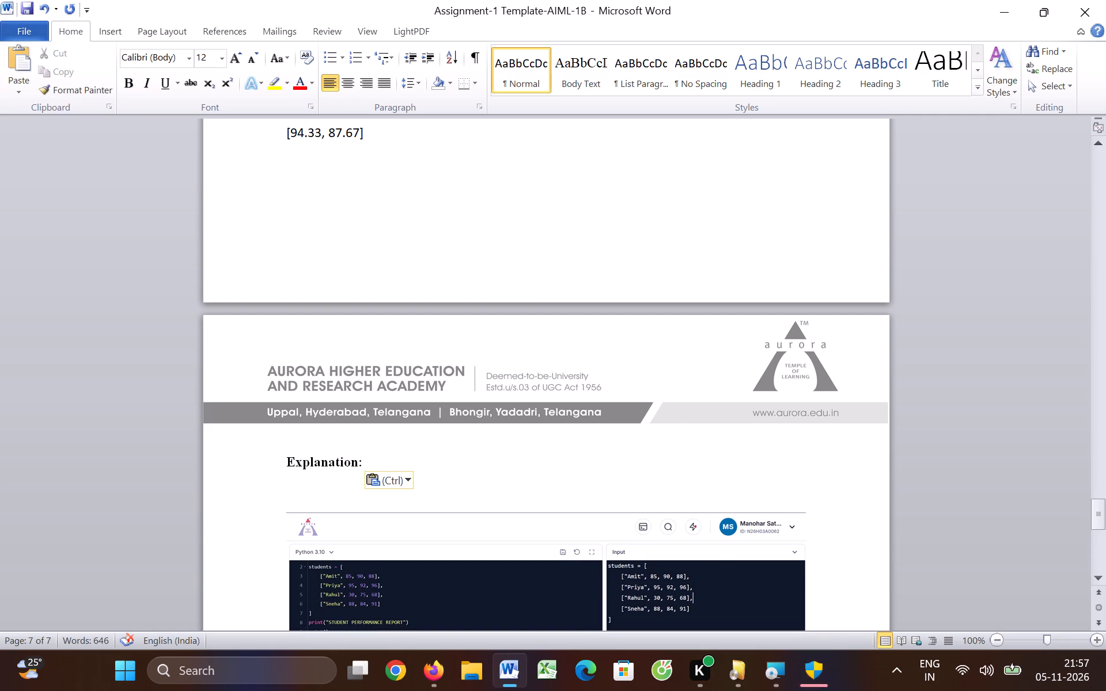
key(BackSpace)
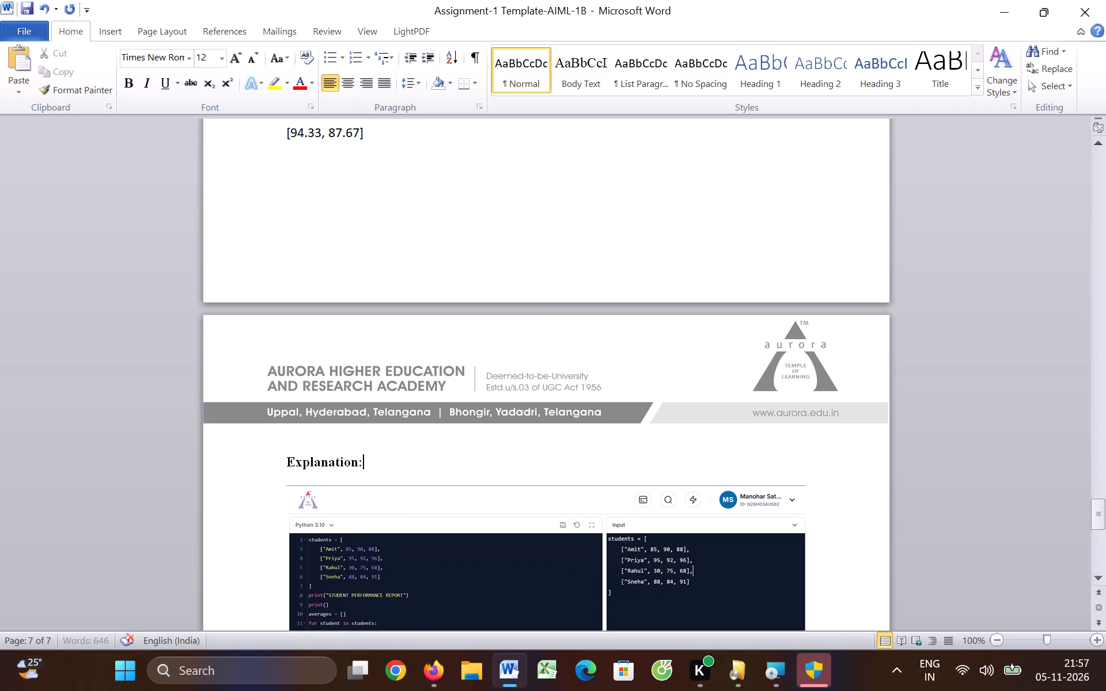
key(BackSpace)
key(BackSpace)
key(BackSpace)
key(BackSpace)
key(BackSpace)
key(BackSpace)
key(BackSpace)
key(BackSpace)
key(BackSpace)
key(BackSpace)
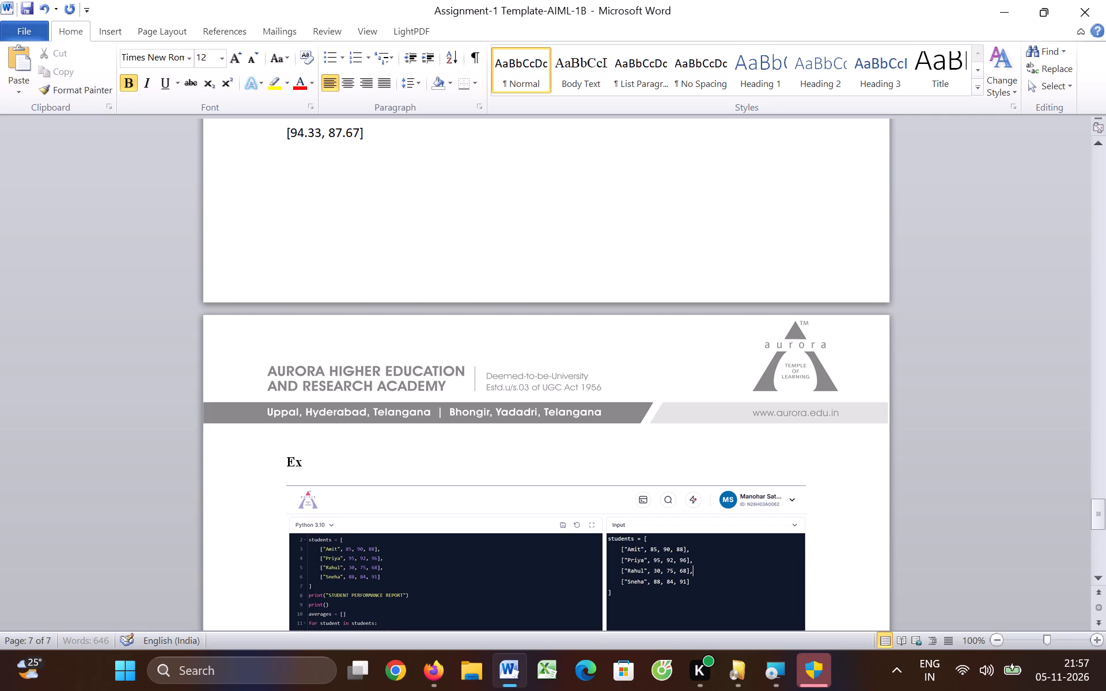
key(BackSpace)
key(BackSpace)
Paste the full Question 4 explanation from the clipboard history above the code screenshot, keeping text only.
key(super+v)
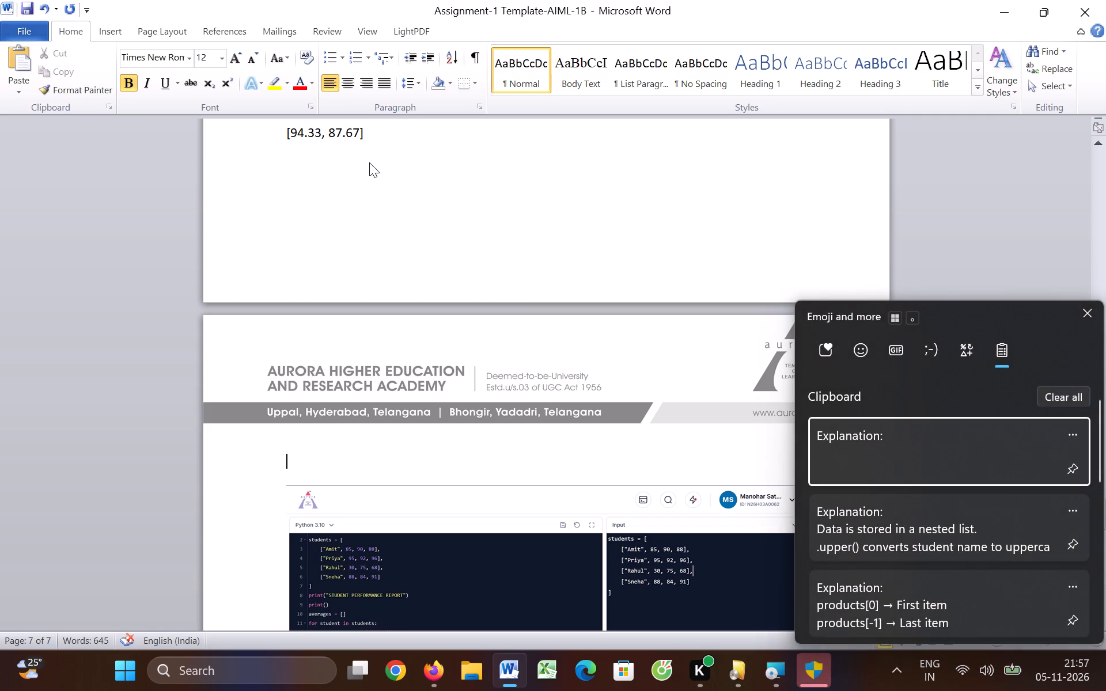
click(843, 520)
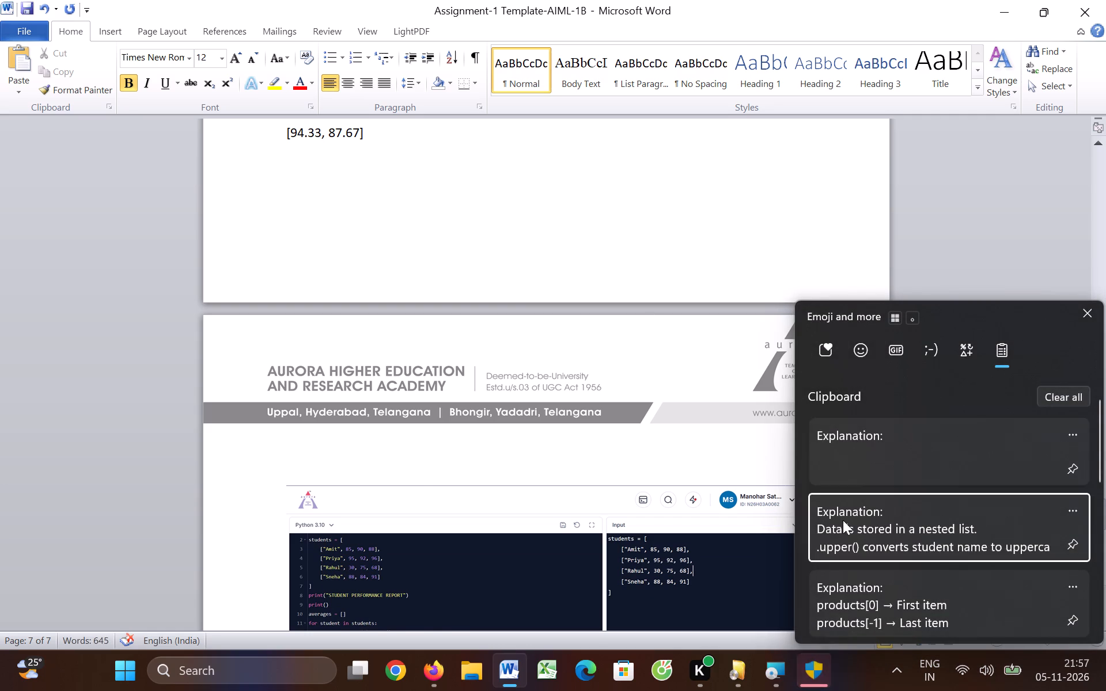
key(ctrl+v)
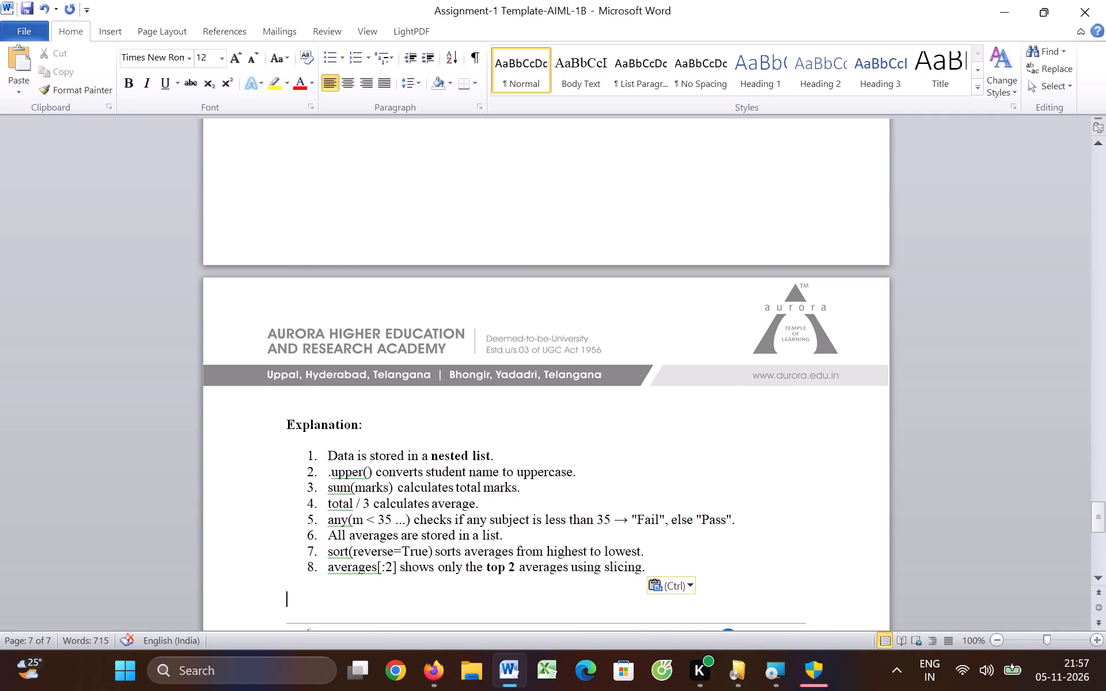
click(694, 588)
click(700, 544)
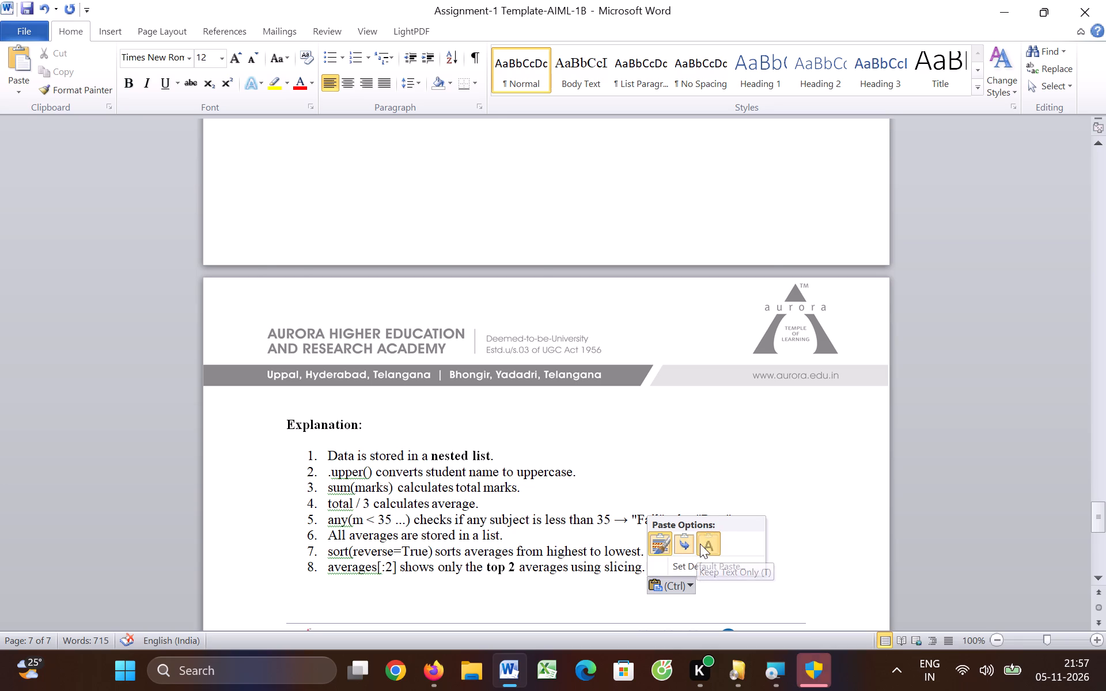
Enlarge the font size of the "Explanation:" heading above the Question 4 code screenshot.
drag(388, 337, 350, 343)
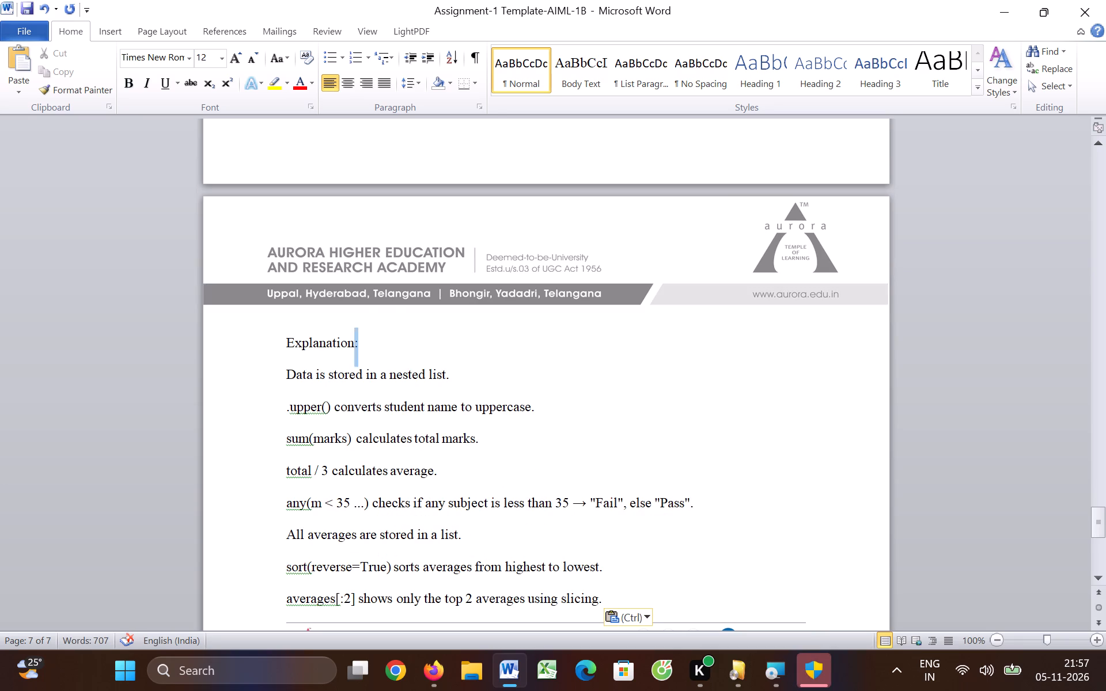
drag(350, 343, 252, 344)
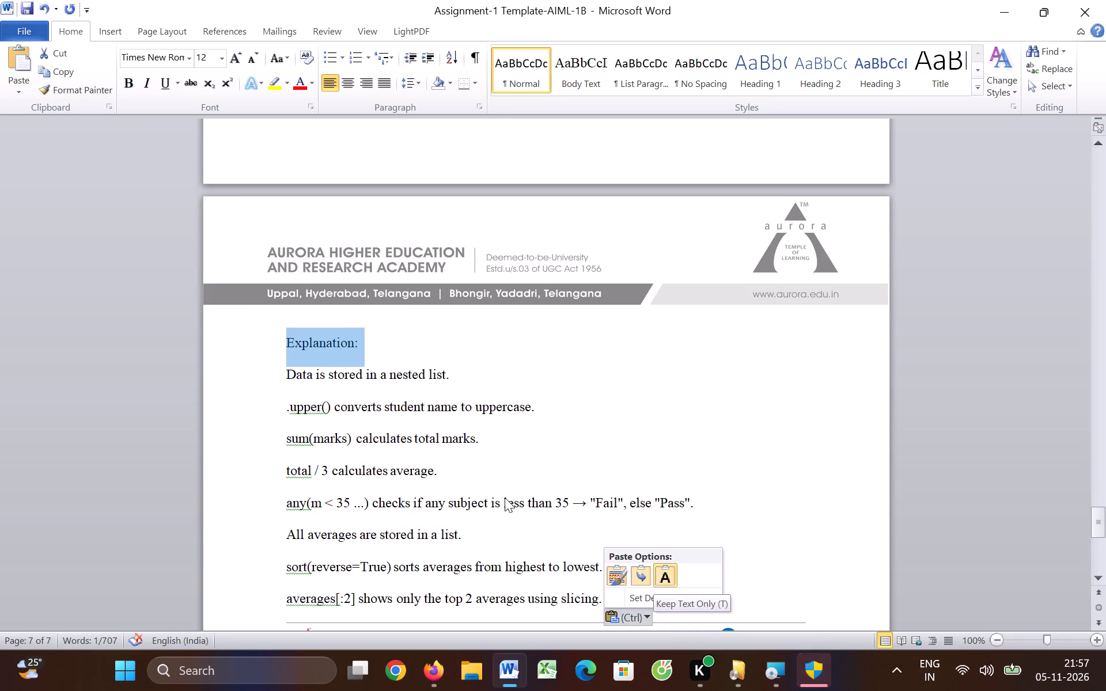
click(695, 544)
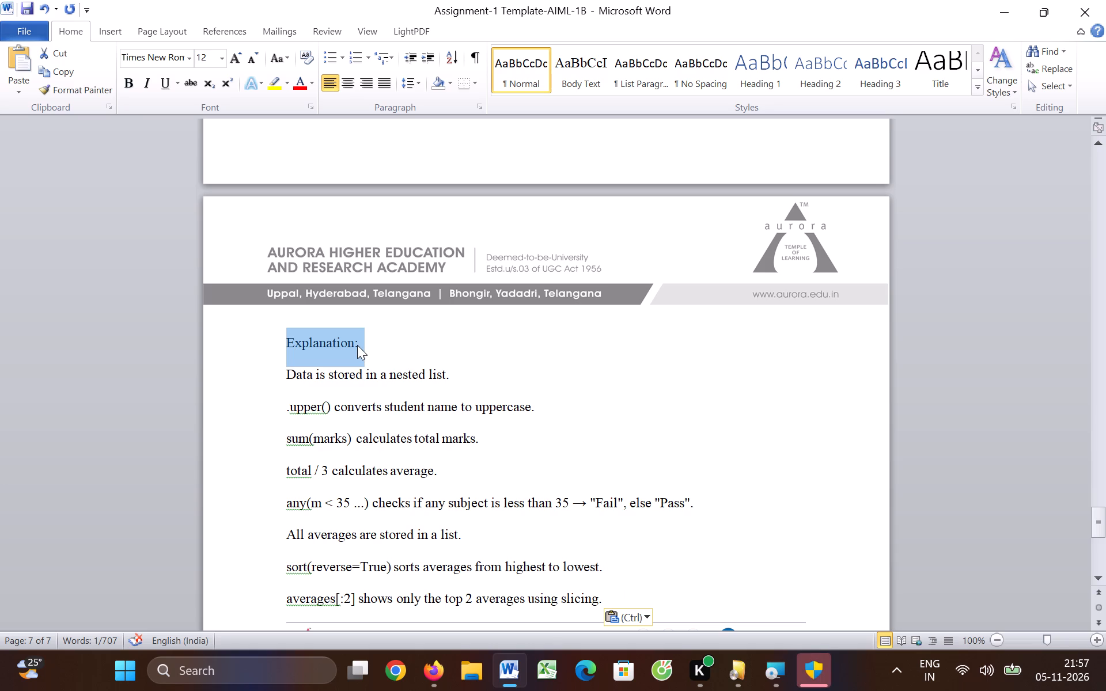
drag(357, 345, 279, 331)
click(279, 331)
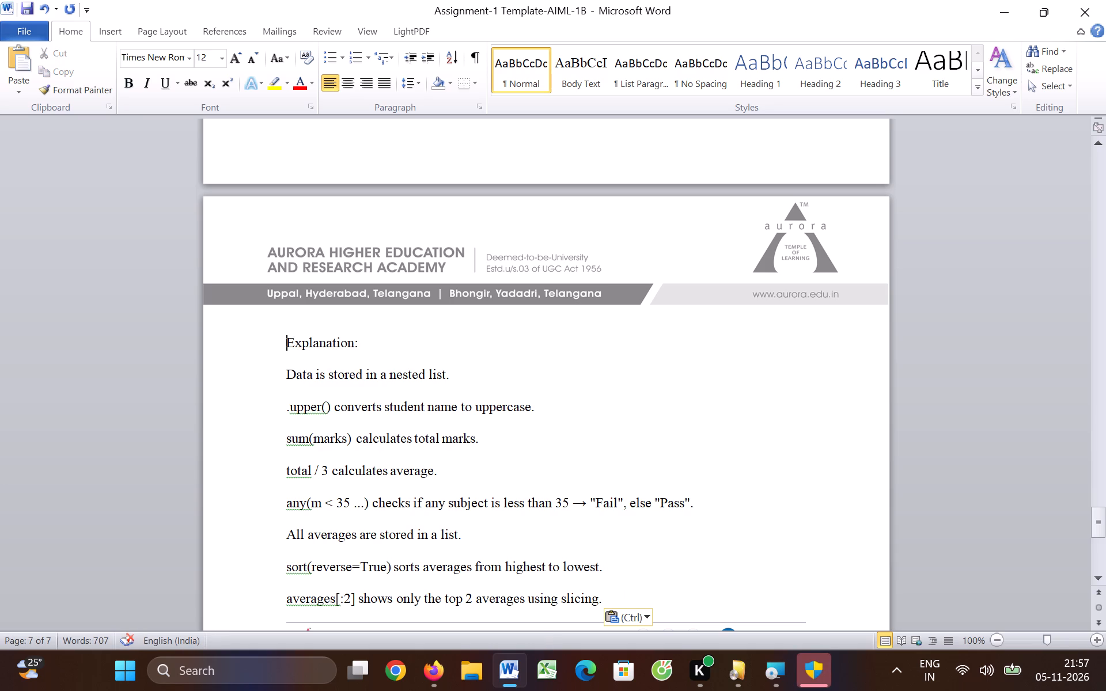
drag(378, 338, 276, 337)
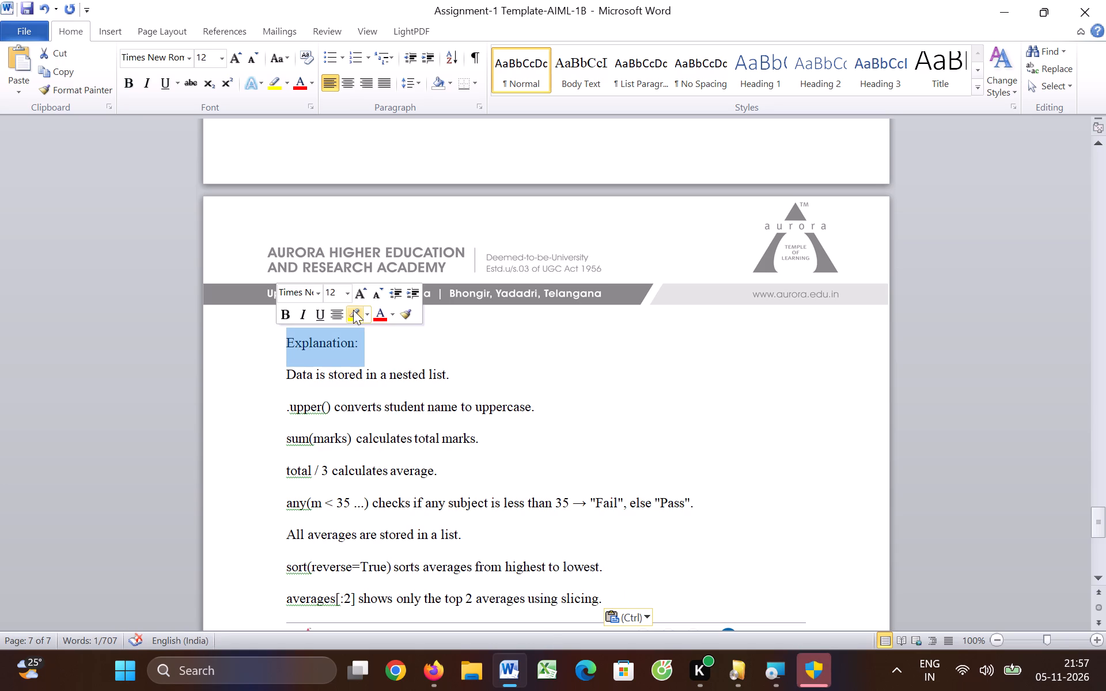
drag(346, 291, 343, 382)
click(343, 382)
Review the layout of the Question 4 pages, from the explanation and code screenshot back to the Question 3 screenshot.
scroll(495, 337, down, 2)
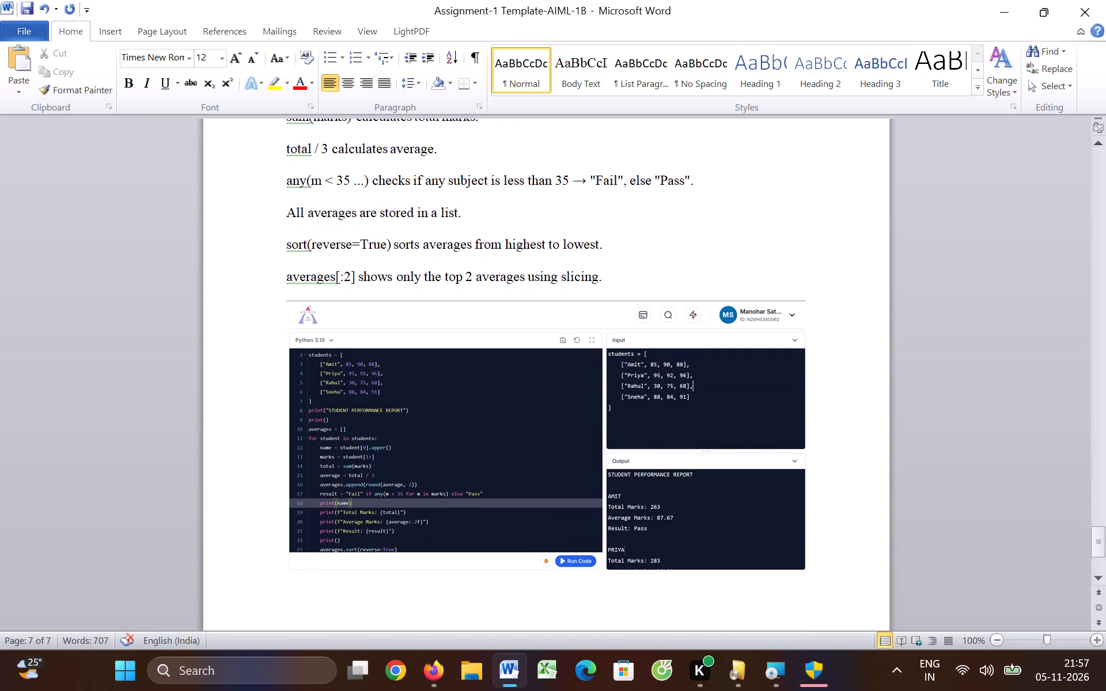
scroll(495, 337, down, 3)
scroll(495, 337, up, 2)
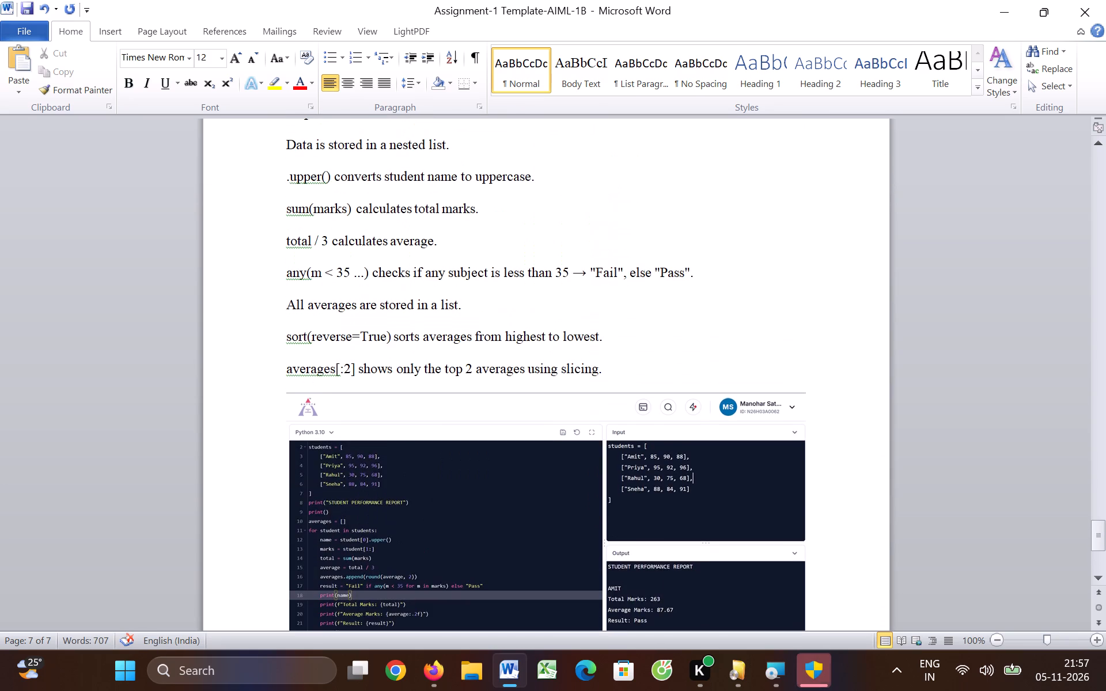
scroll(495, 337, up, 4)
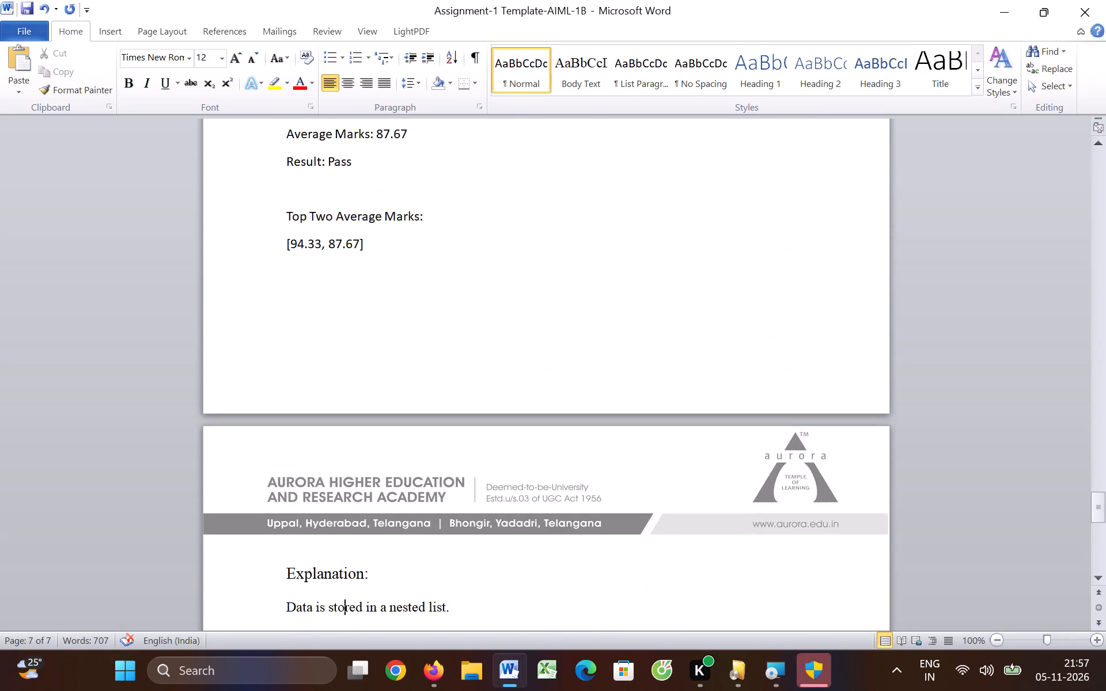
scroll(495, 337, up, 3)
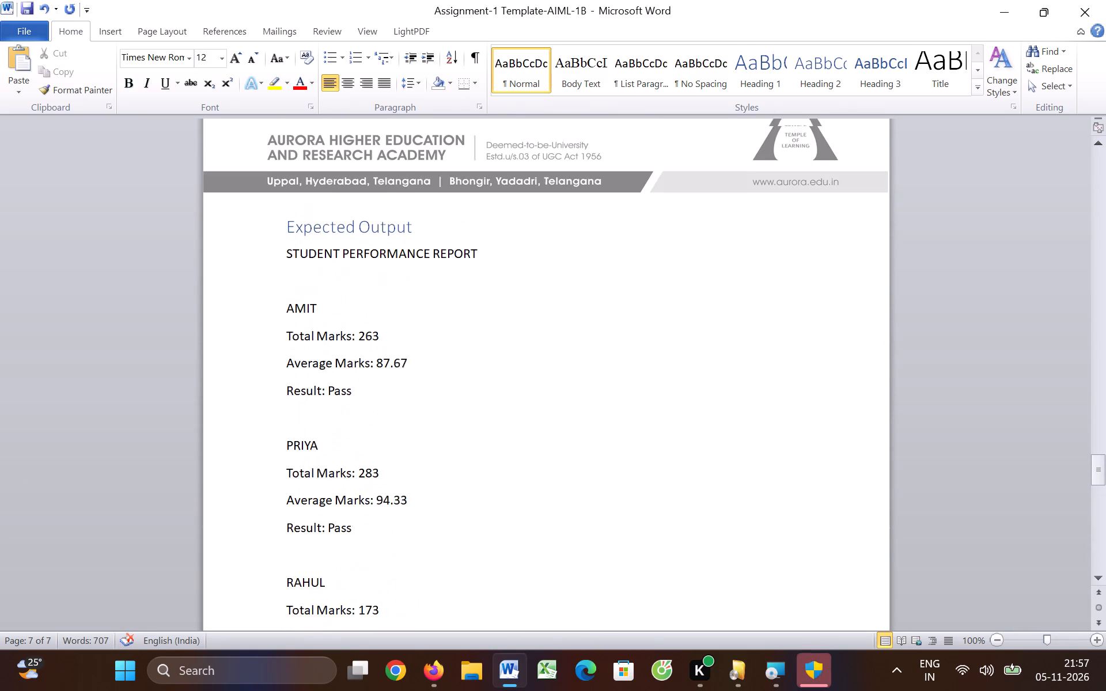
scroll(495, 337, up, 4)
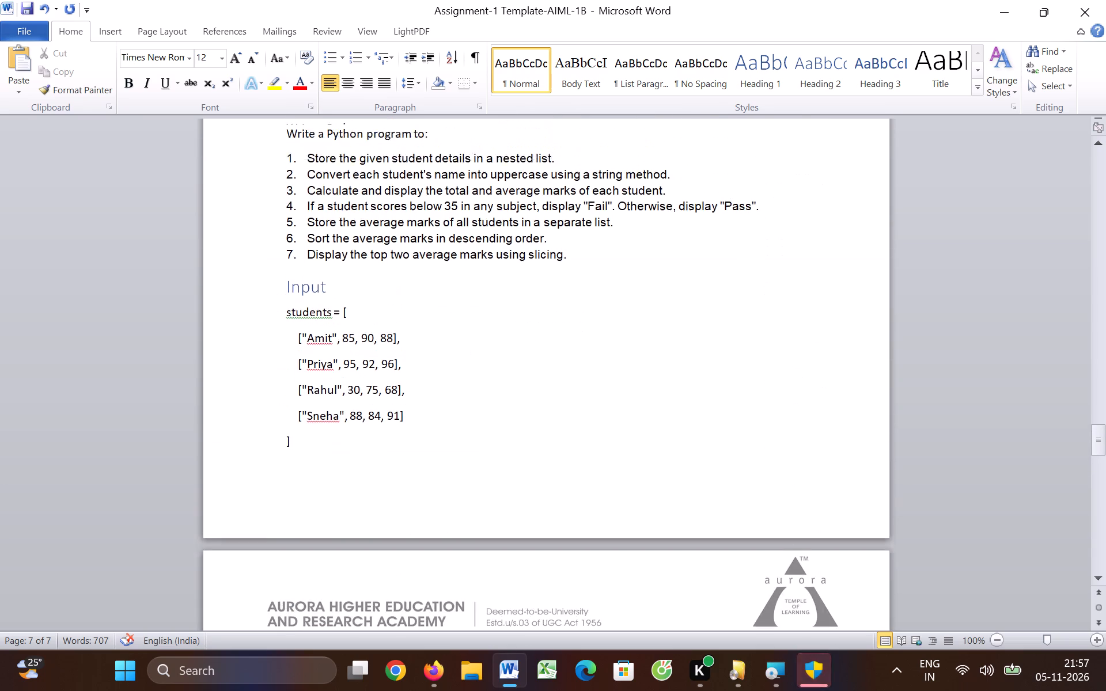
scroll(495, 337, up, 2)
scroll(495, 337, down, 1)
ctrl+scroll(495, 337, up, 1)
ctrl+scroll(495, 337, down, 1)
scroll(495, 337, up, 1)
scroll(495, 337, down, 1)
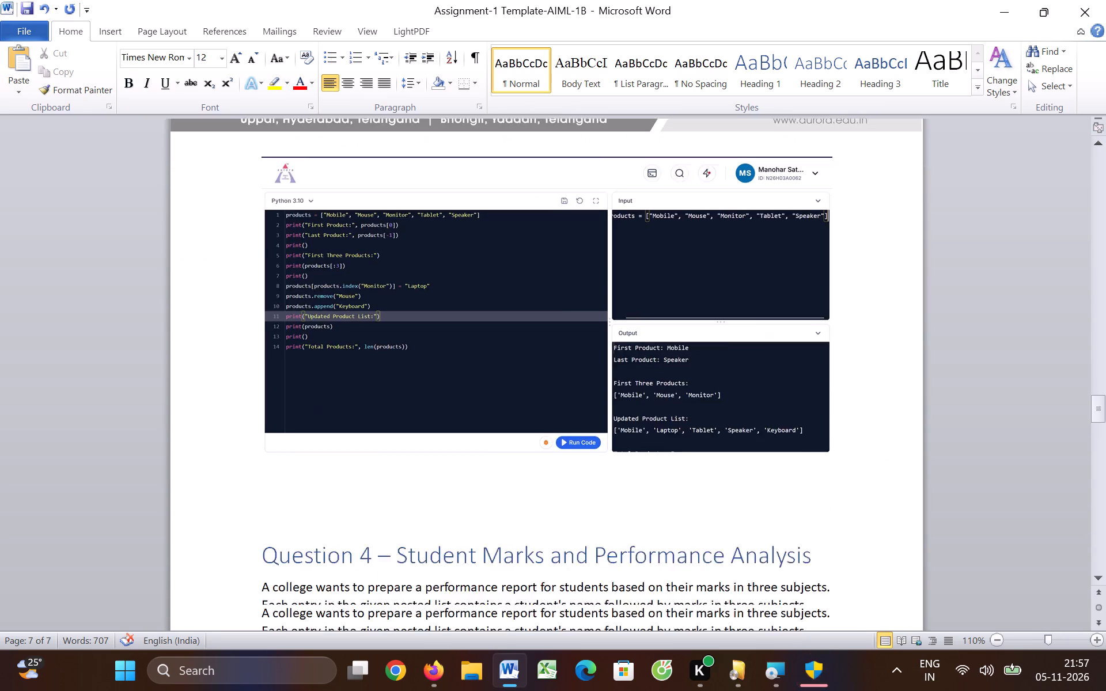
scroll(495, 337, down, 5)
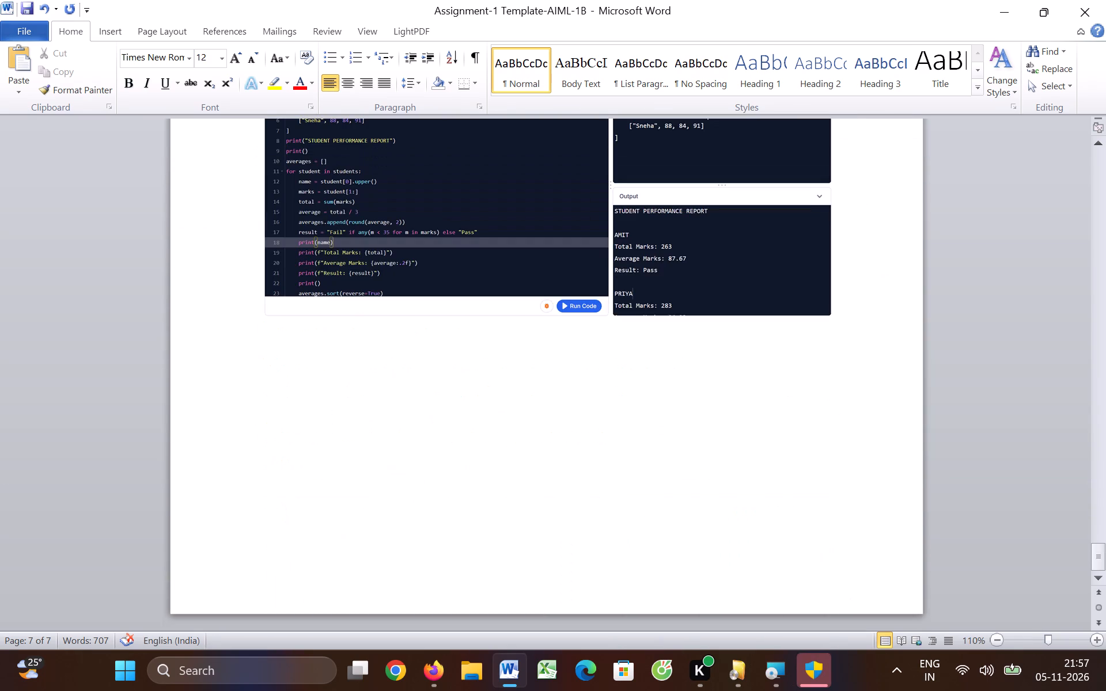
scroll(495, 337, down, 1)
scroll(495, 337, up, 1)
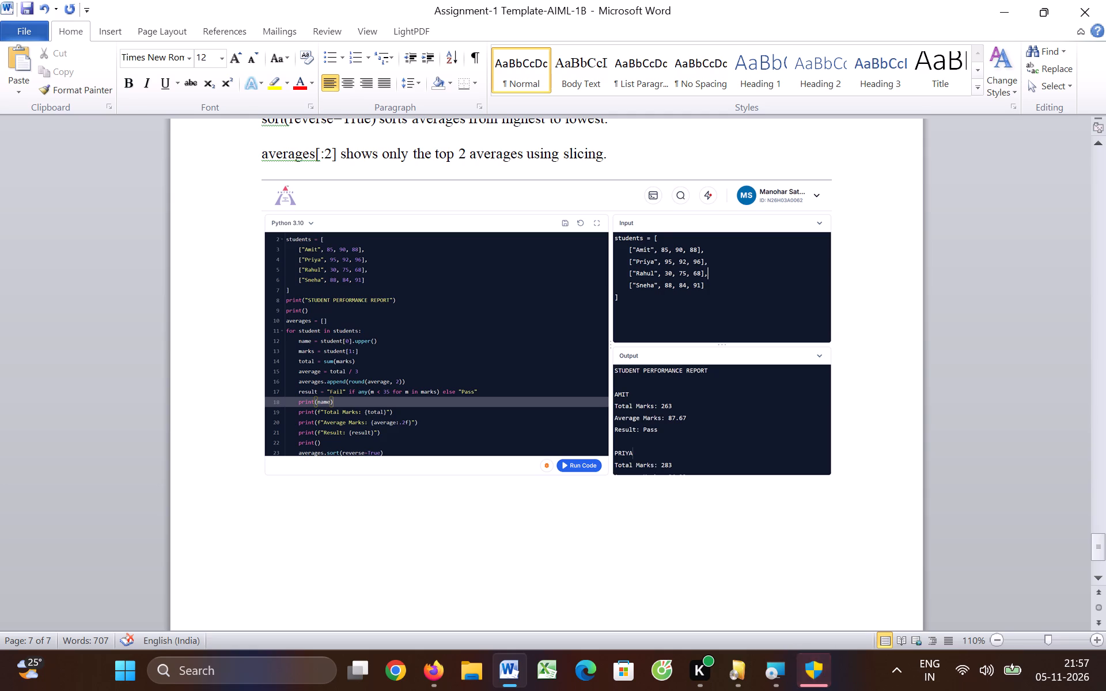
click(495, 337)
click(495, 337)
Copy and delete the six numbered explanation lines below "Consonants: 13", and paste them back in place keeping text only.
scroll(495, 337, up, 2)
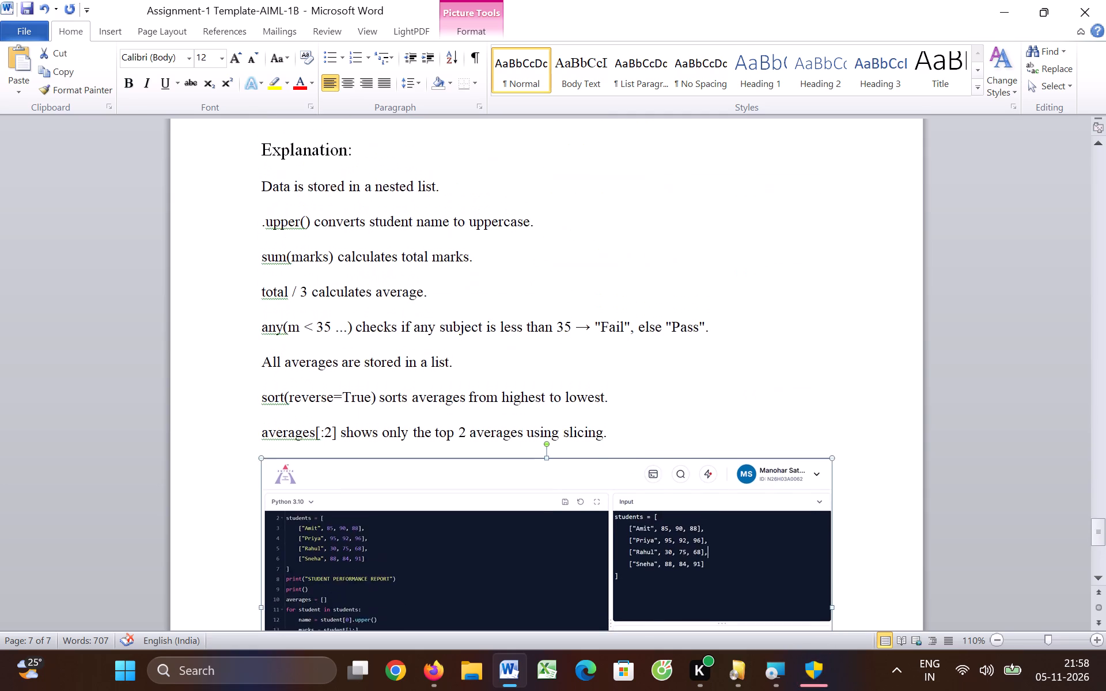
scroll(495, 337, up, 2)
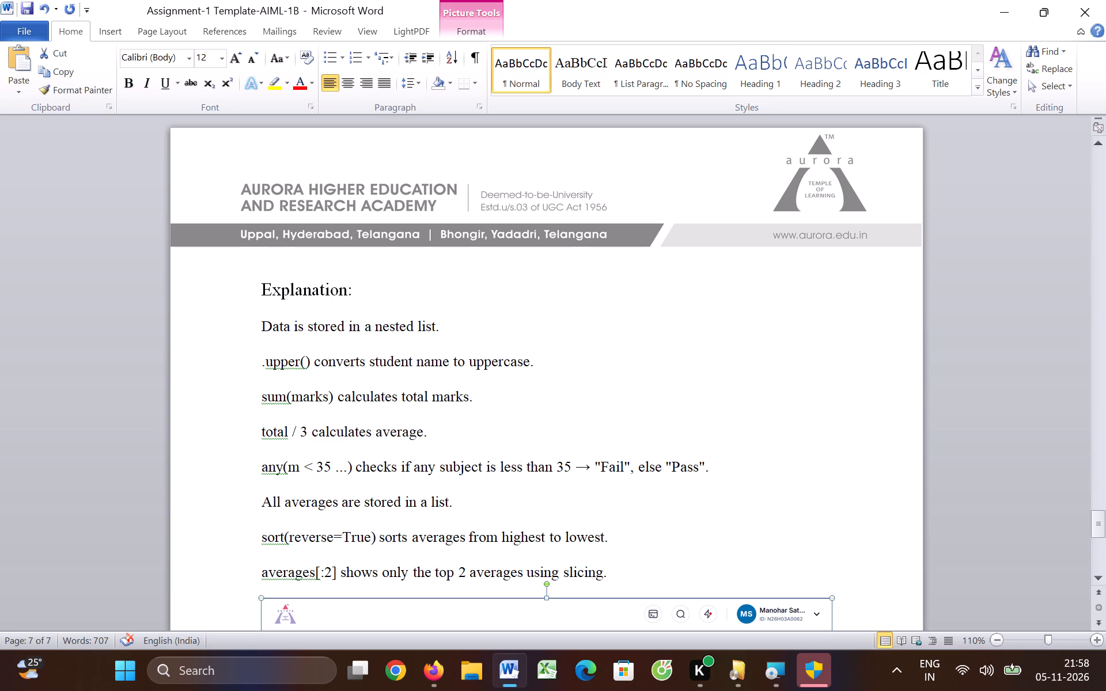
scroll(495, 337, up, 7)
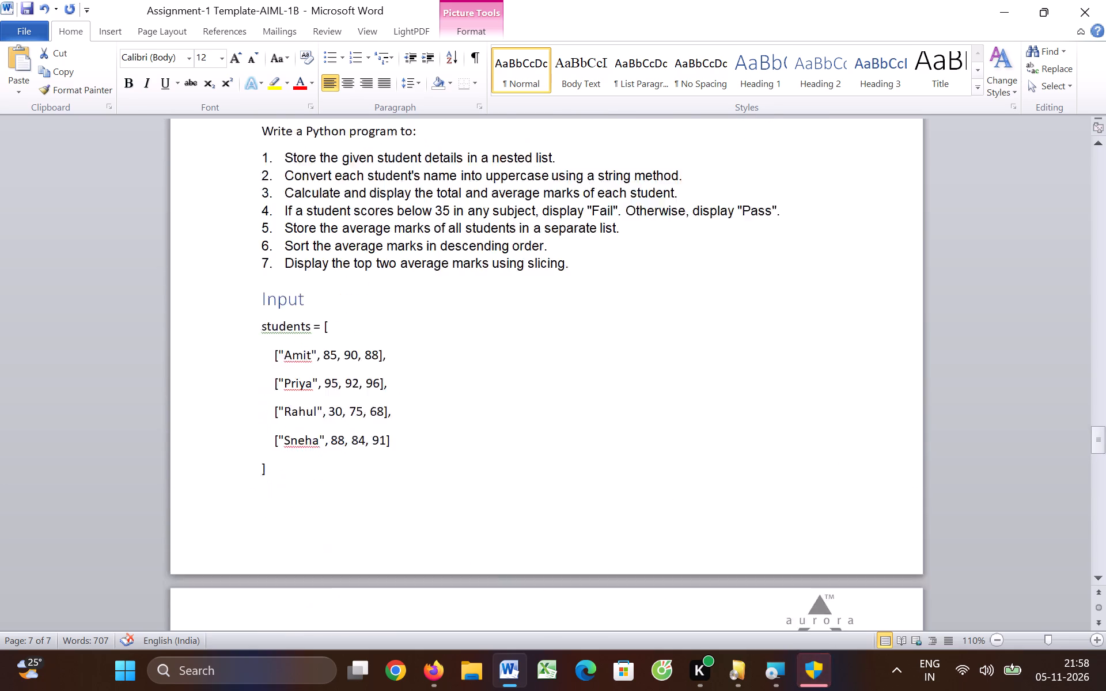
scroll(495, 337, up, 2)
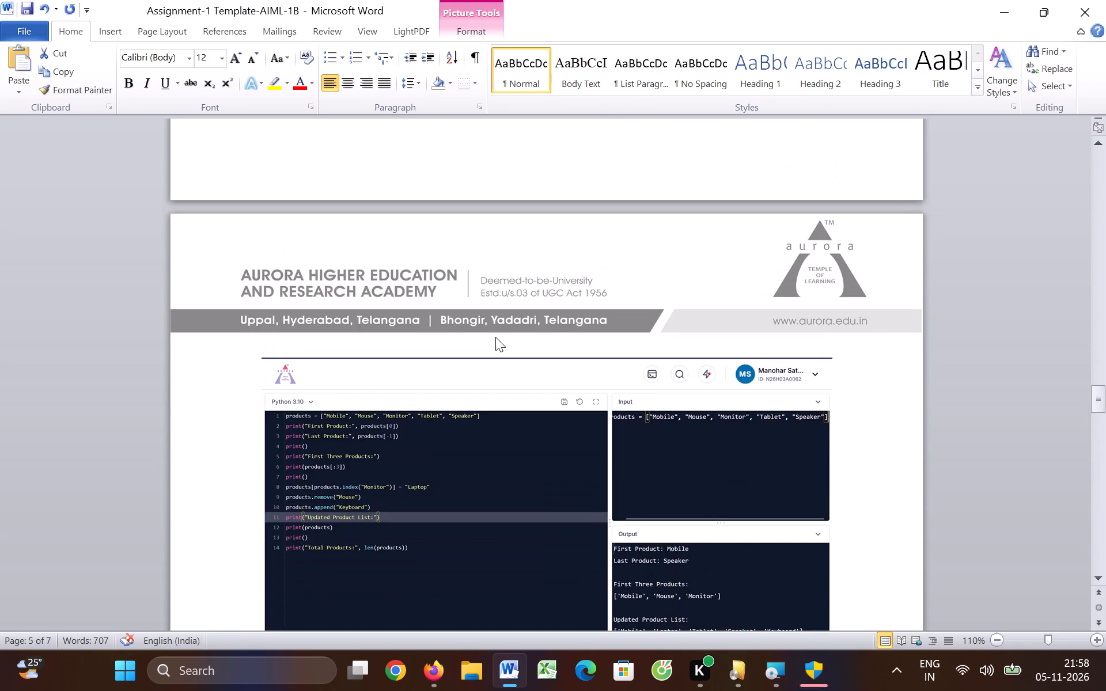
scroll(495, 337, up, 4)
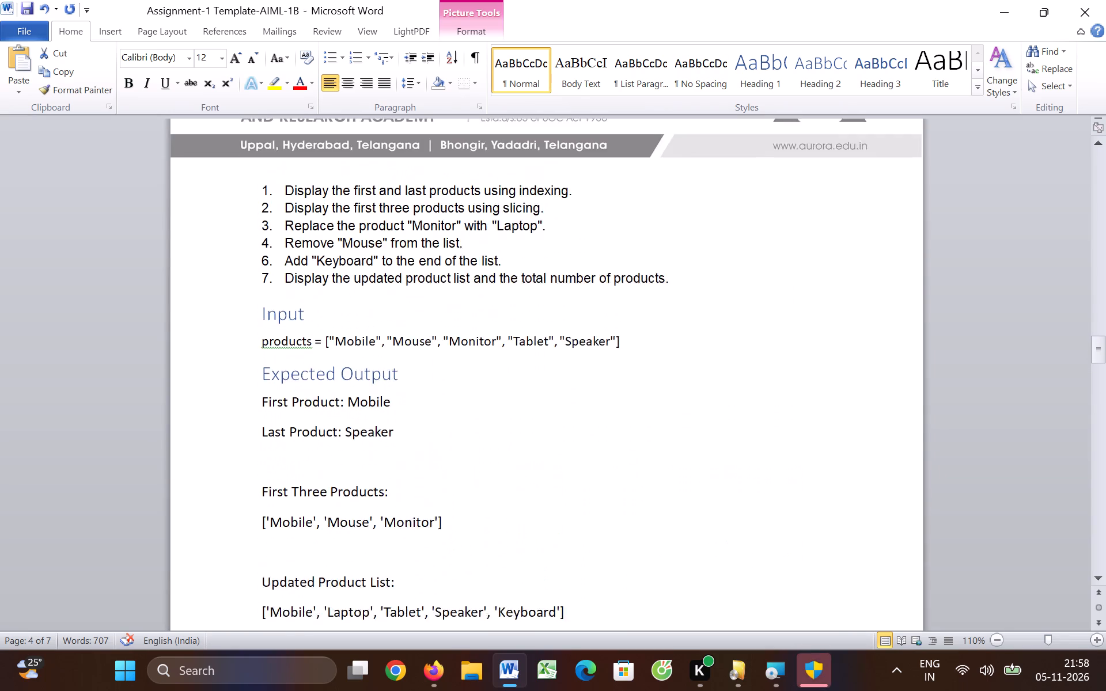
scroll(495, 337, up, 2)
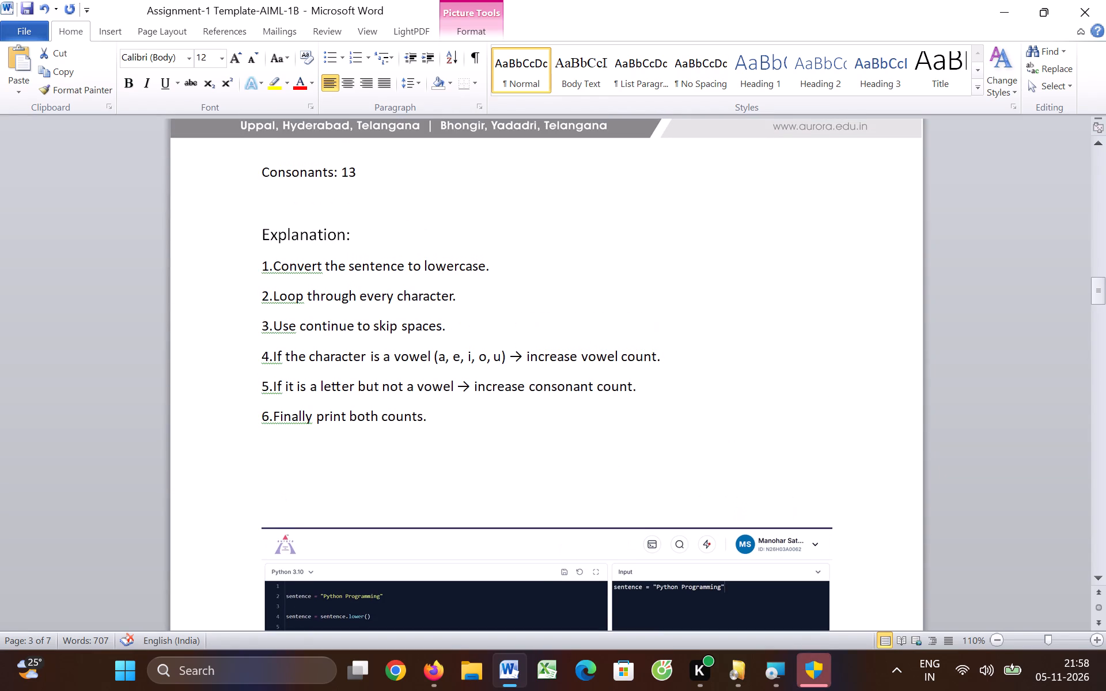
drag(274, 415, 246, 302)
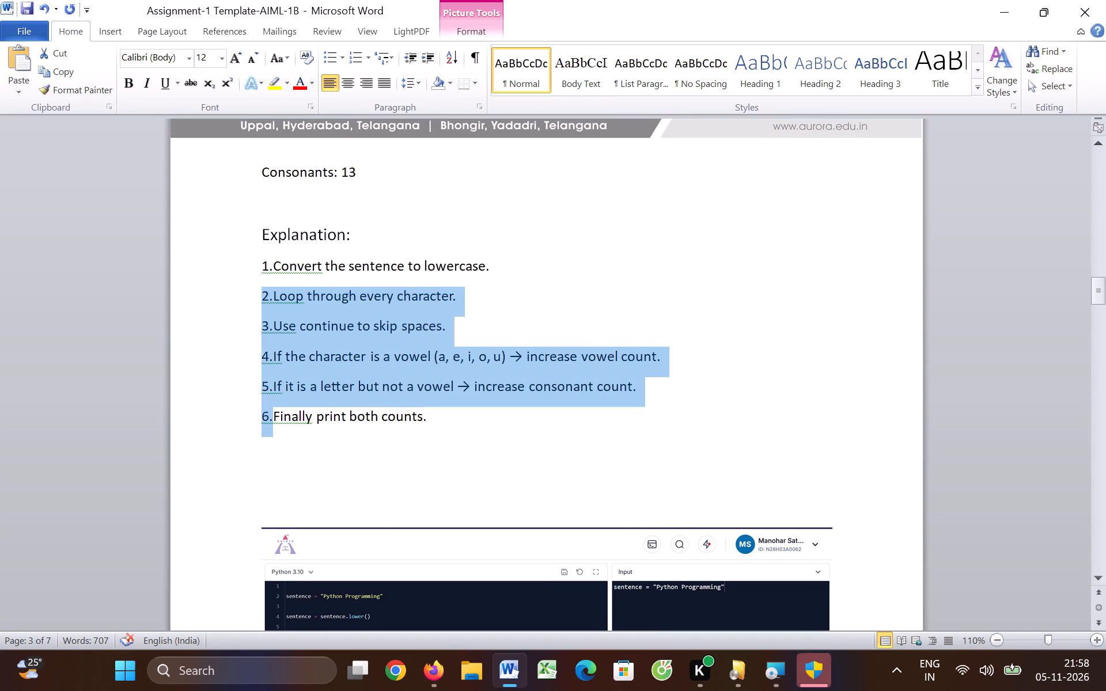
drag(246, 302, 243, 274)
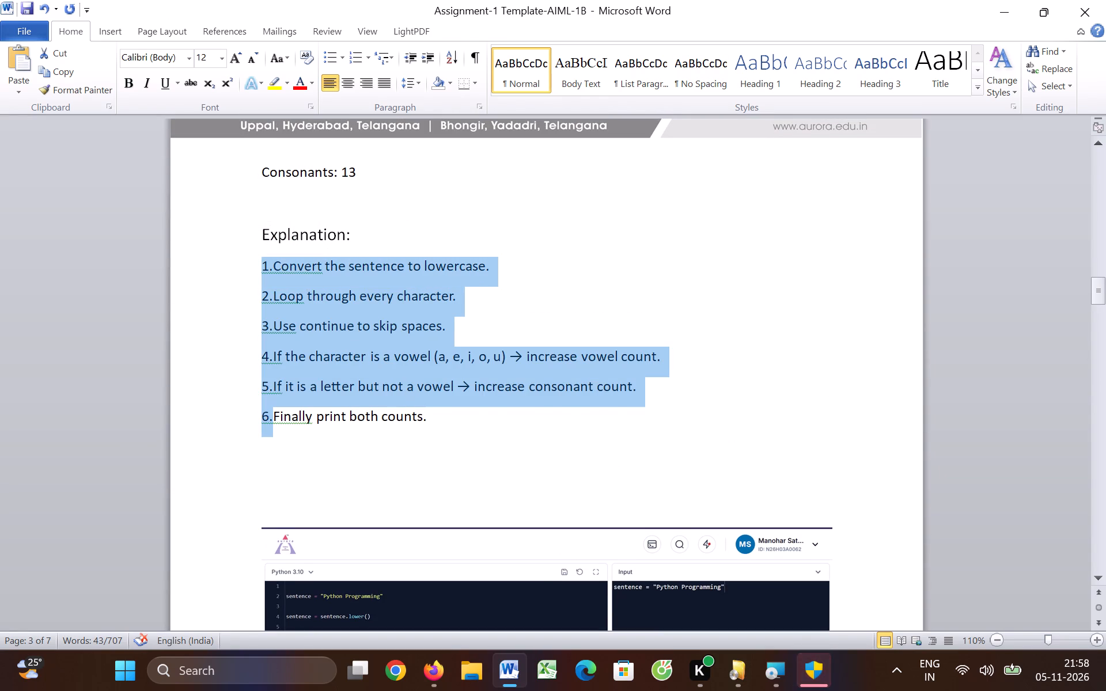
click(430, 412)
drag(430, 412, 257, 259)
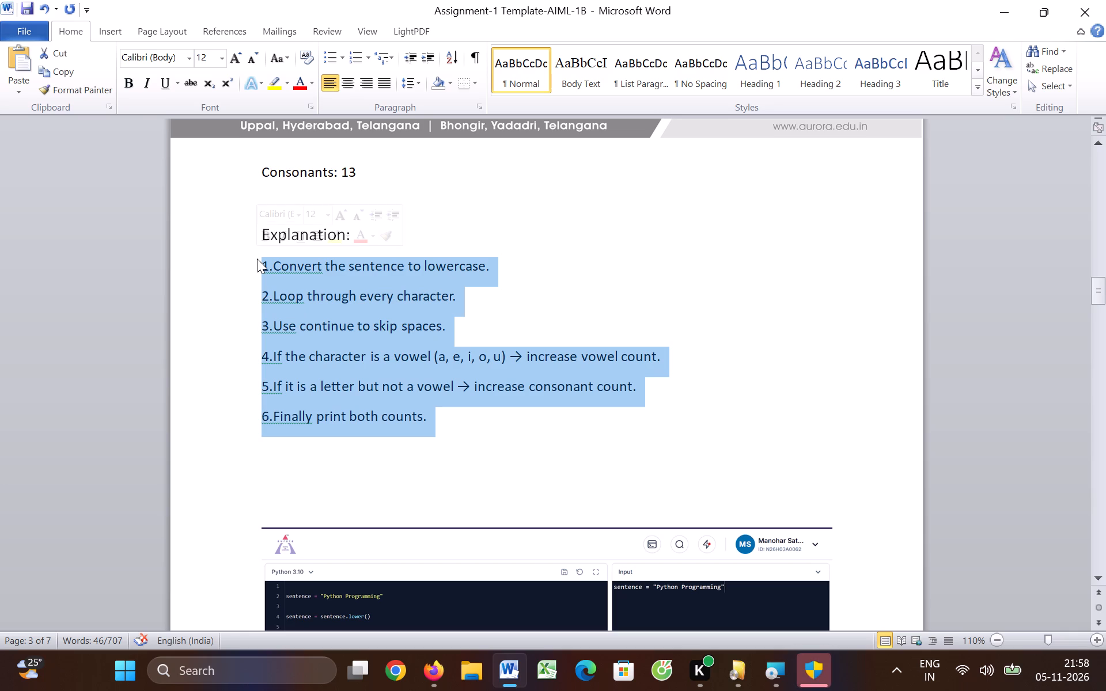
key(ctrl+c)
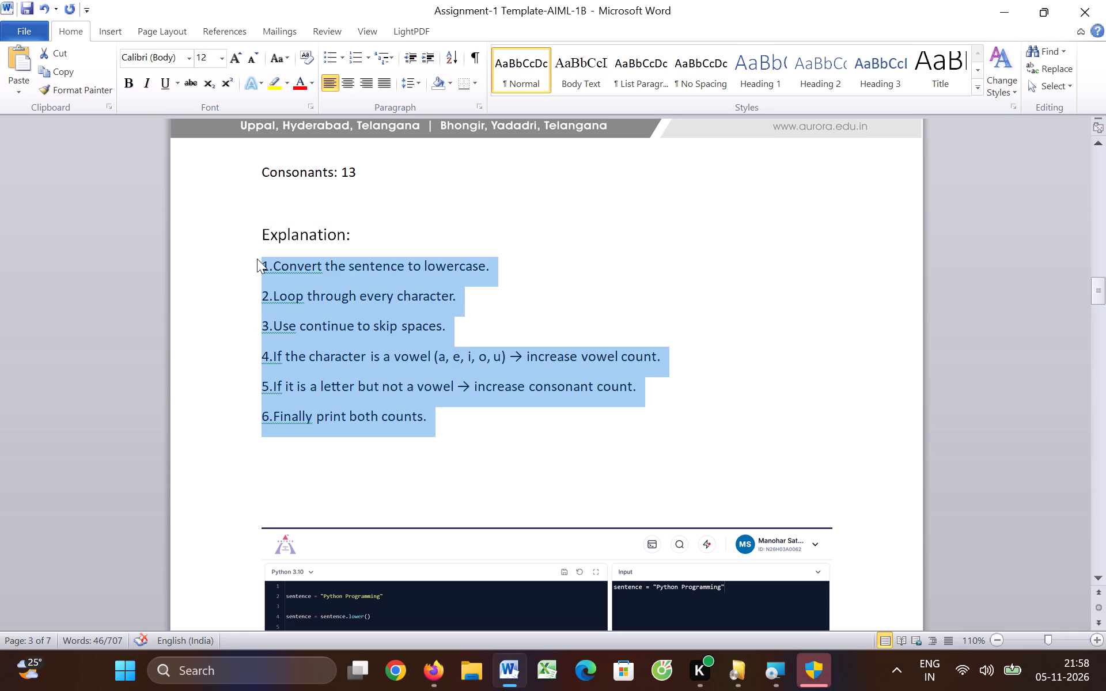
key(BackSpace)
key(ctrl+v)
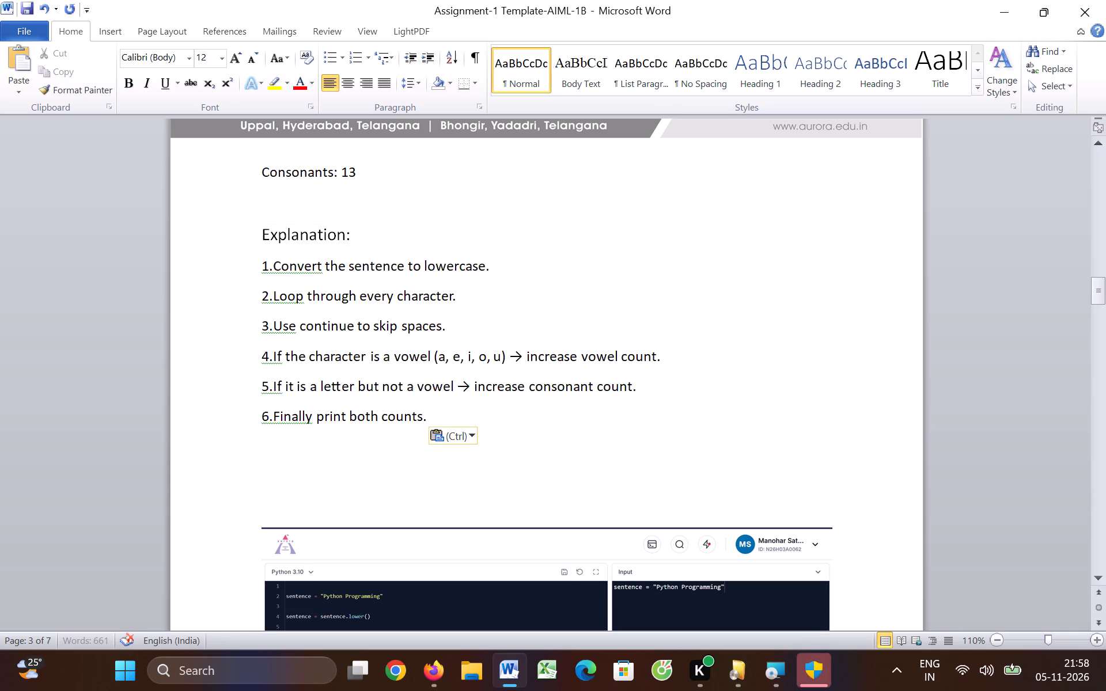
click(472, 436)
click(493, 473)
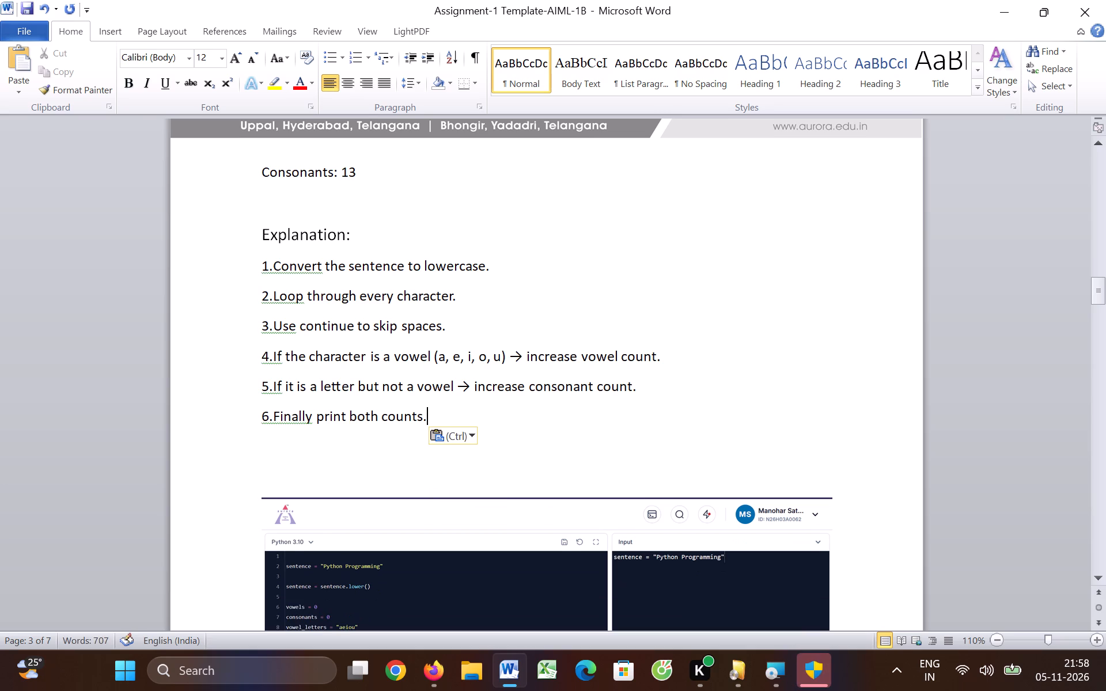
click(531, 442)
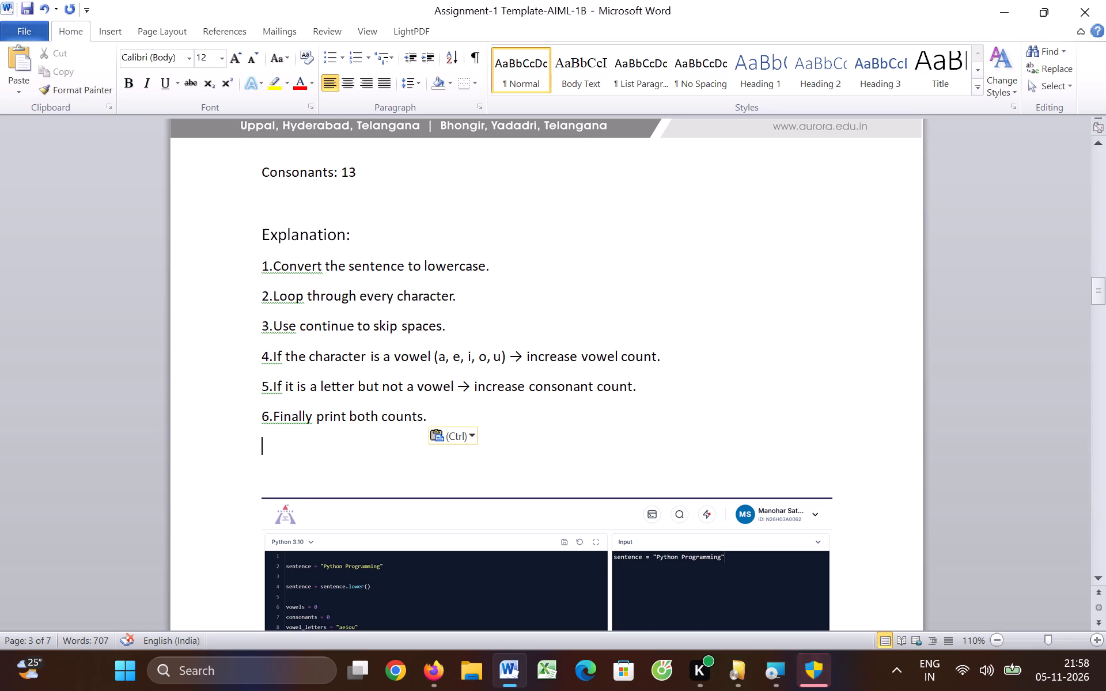
scroll(520, 397, down, 4)
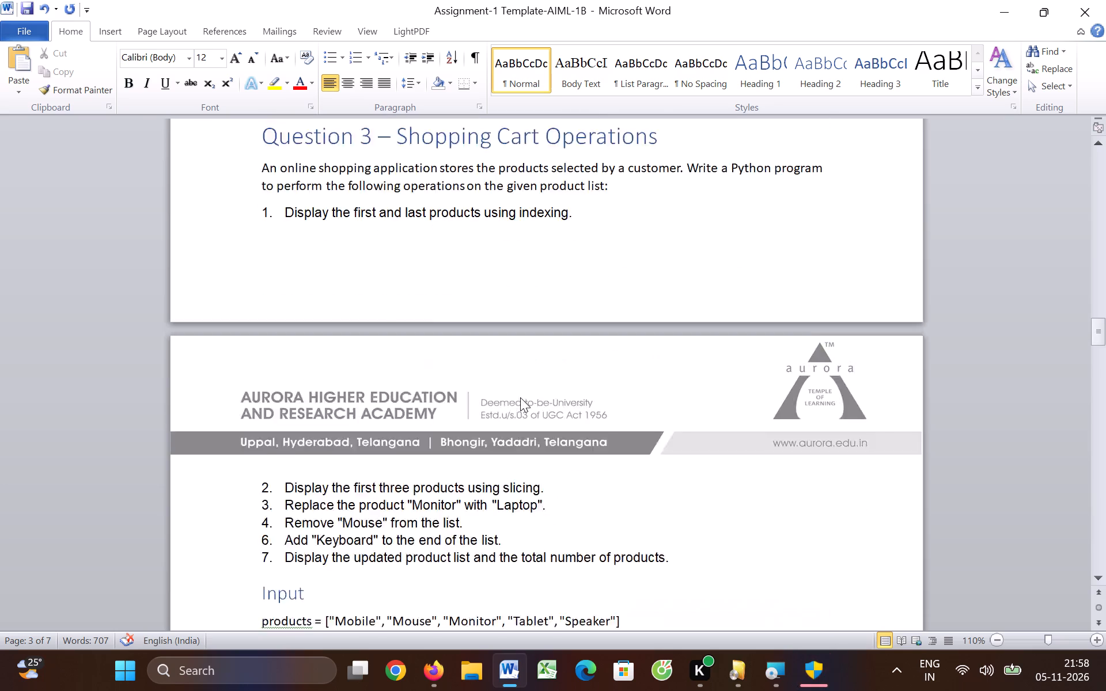
scroll(520, 397, down, 4)
scroll(520, 397, up, 14)
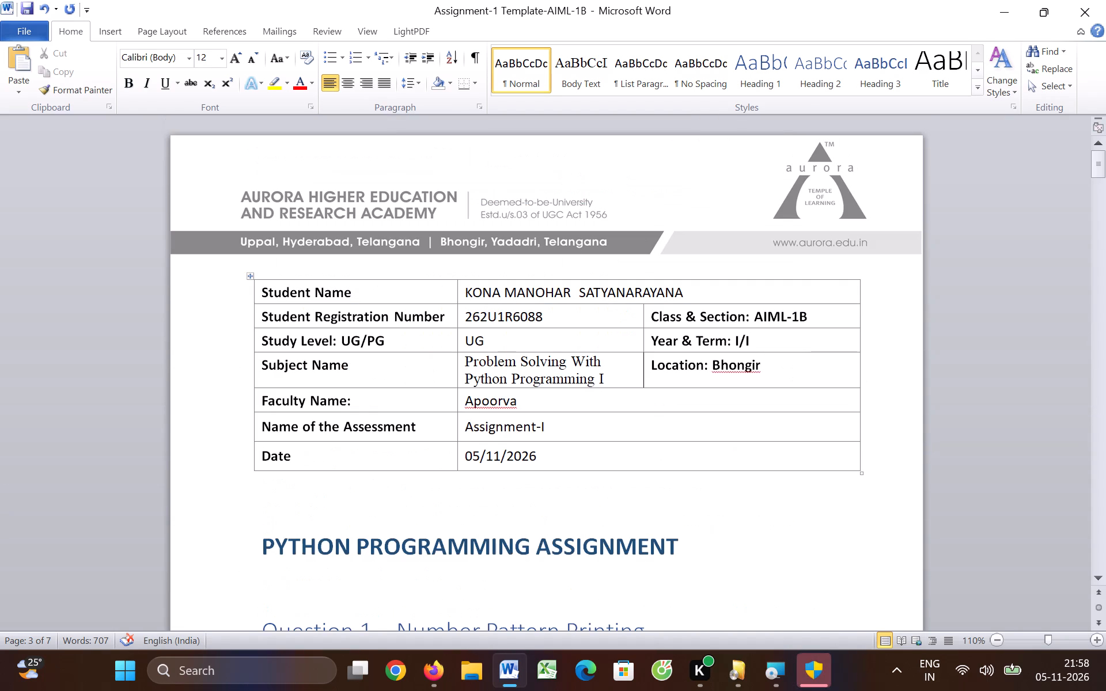
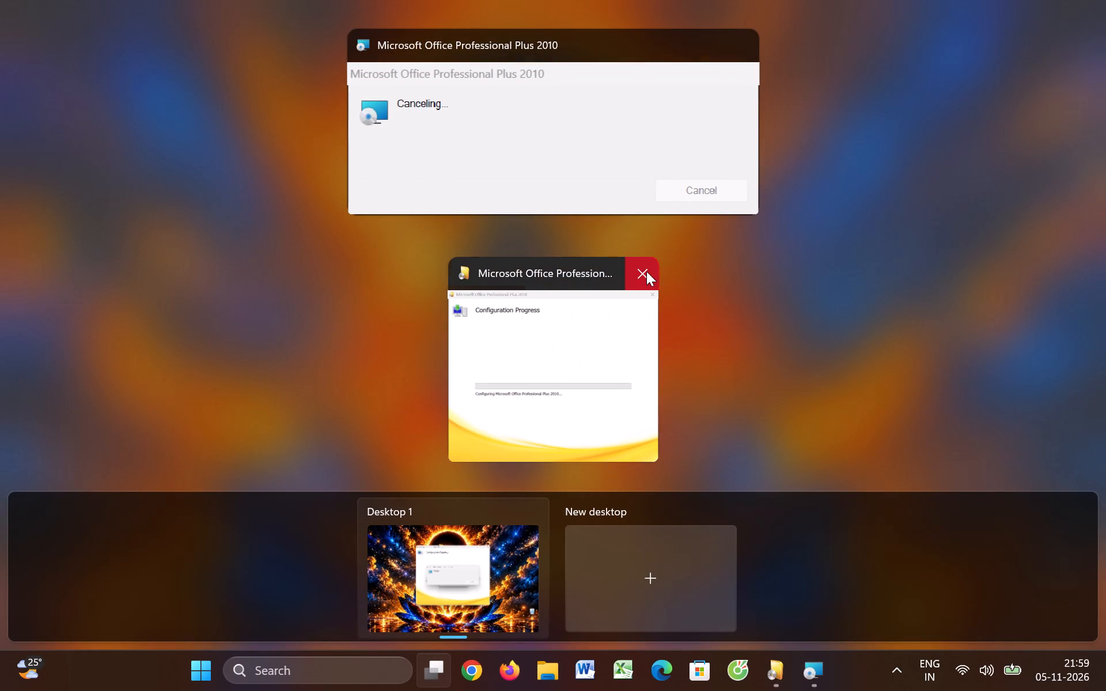
click(641, 270)
click(751, 37)
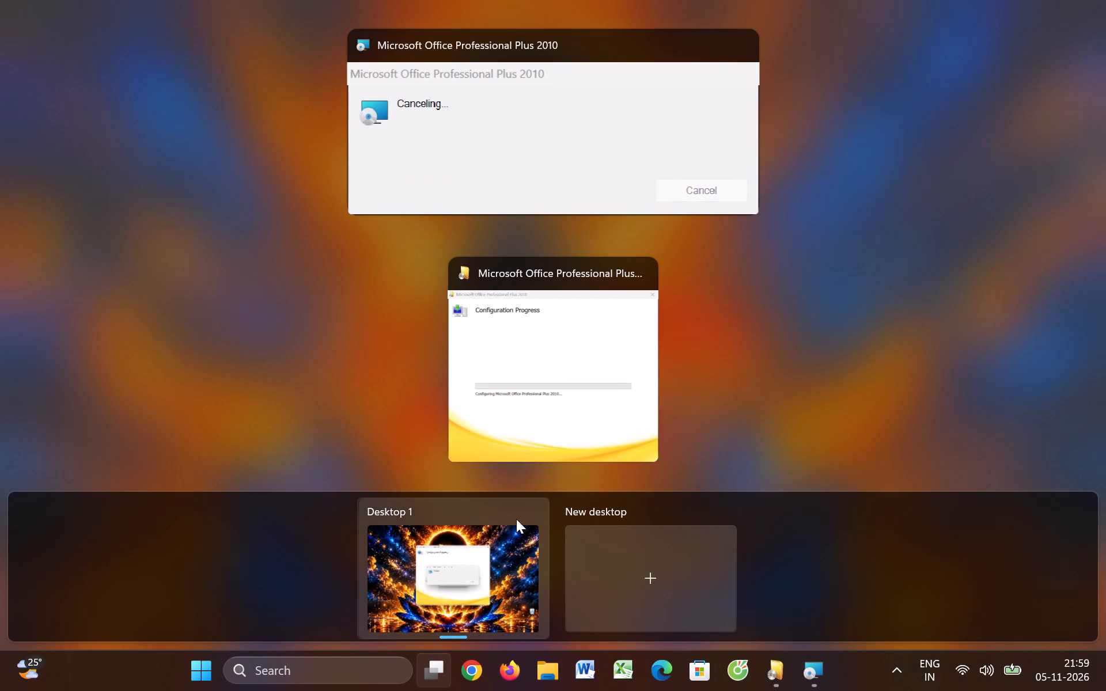
click(532, 510)
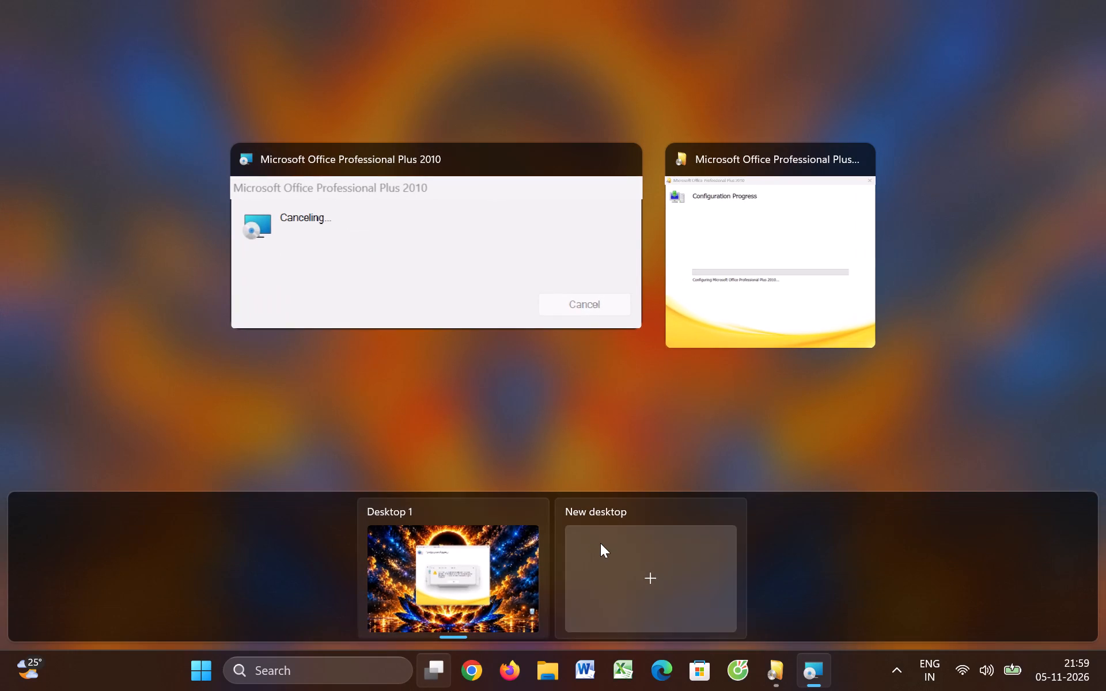
click(600, 543)
click(444, 510)
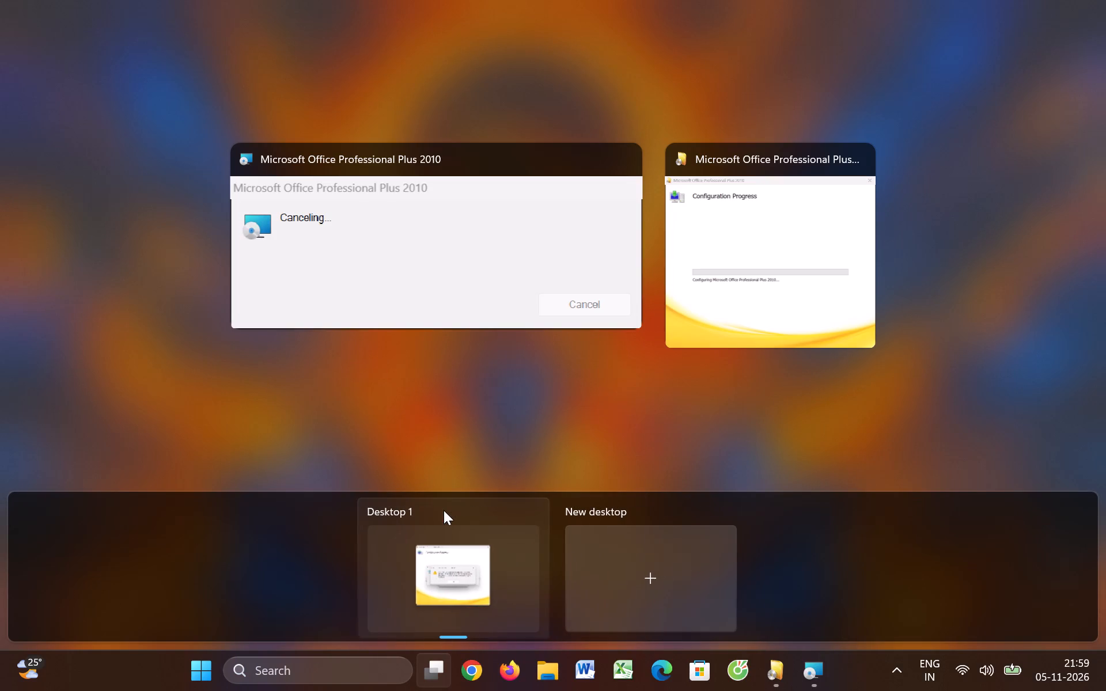
click(850, 172)
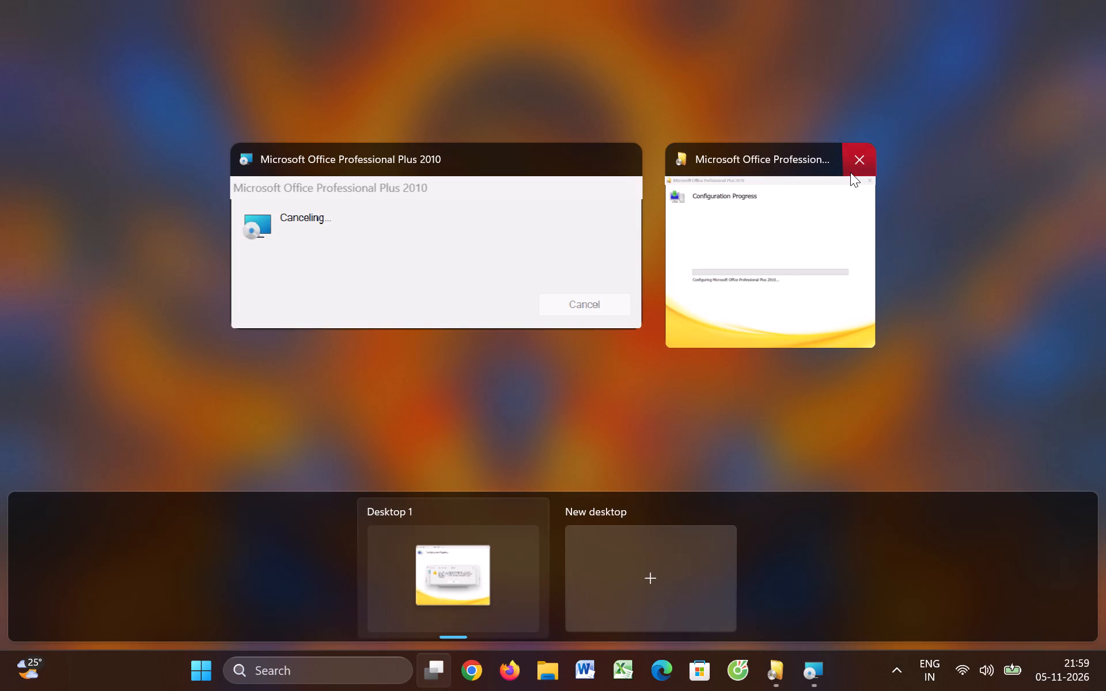
click(625, 166)
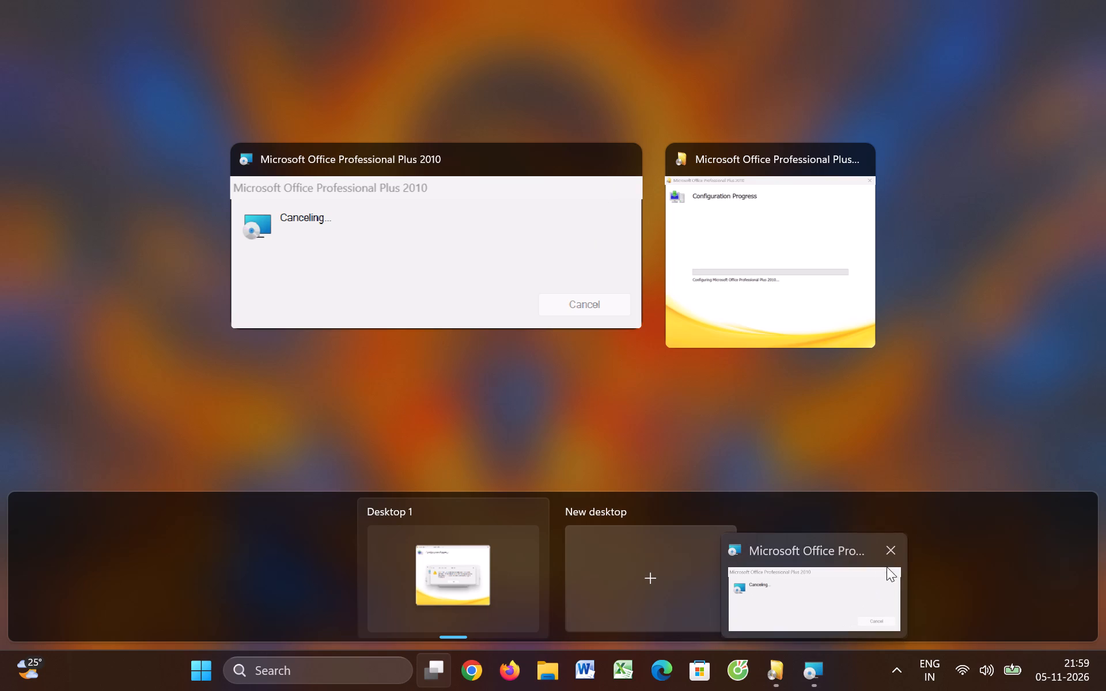
click(891, 552)
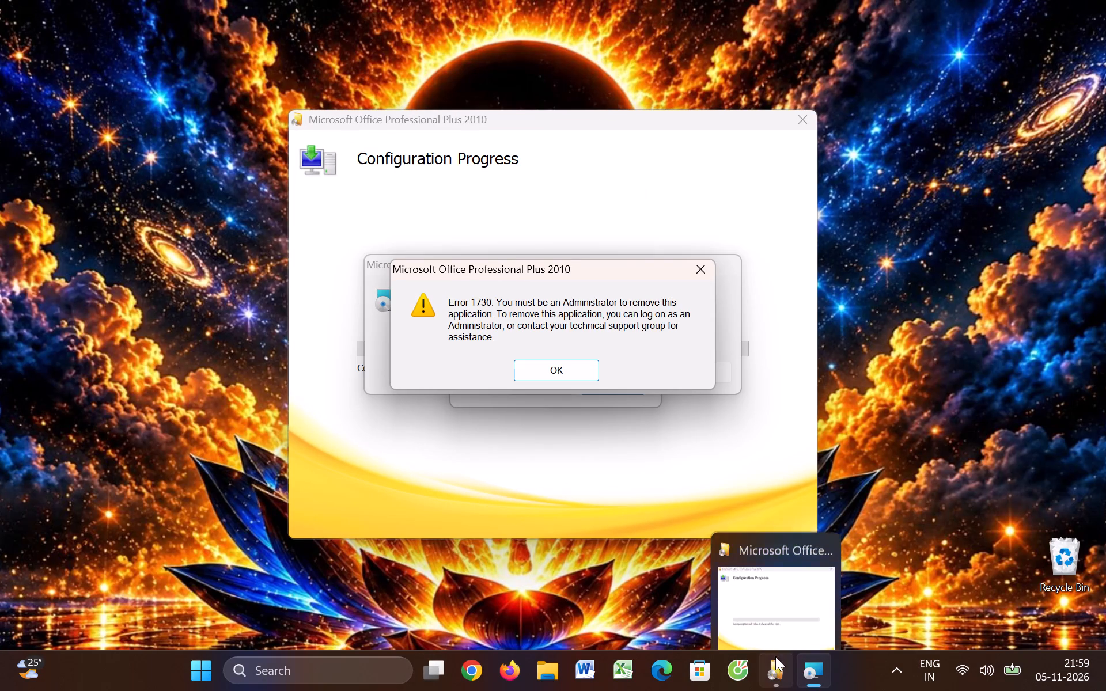
click(829, 516)
click(829, 516)
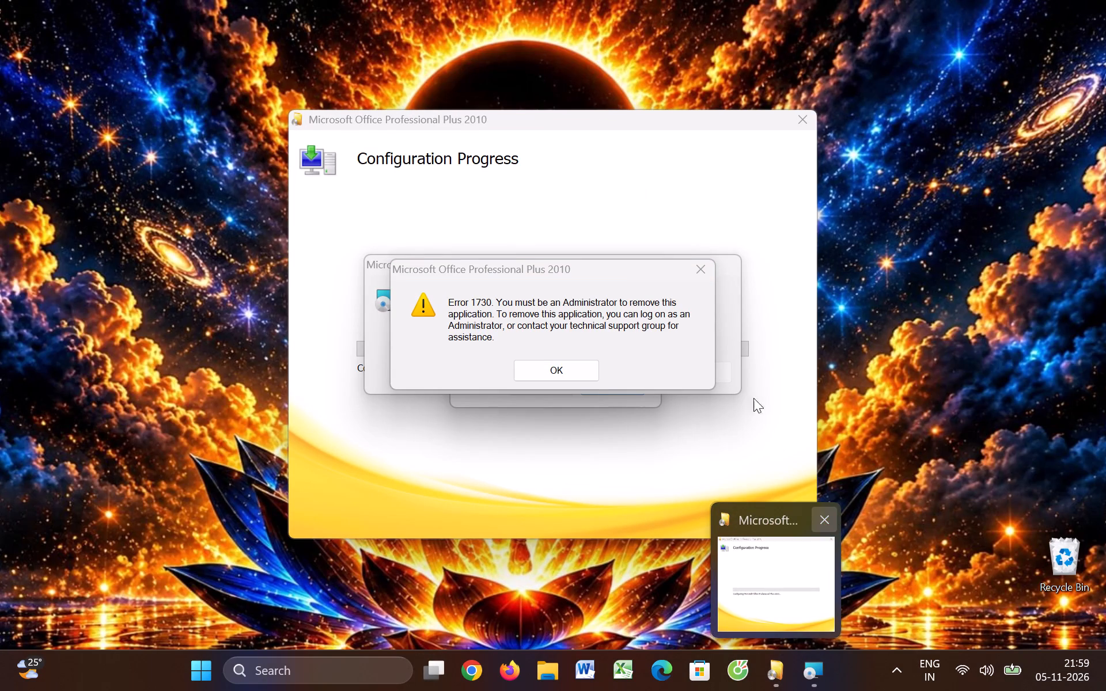
Dismiss the Office and Word 14.0 error dialogs and answer No to cancelling setup.
click(569, 371)
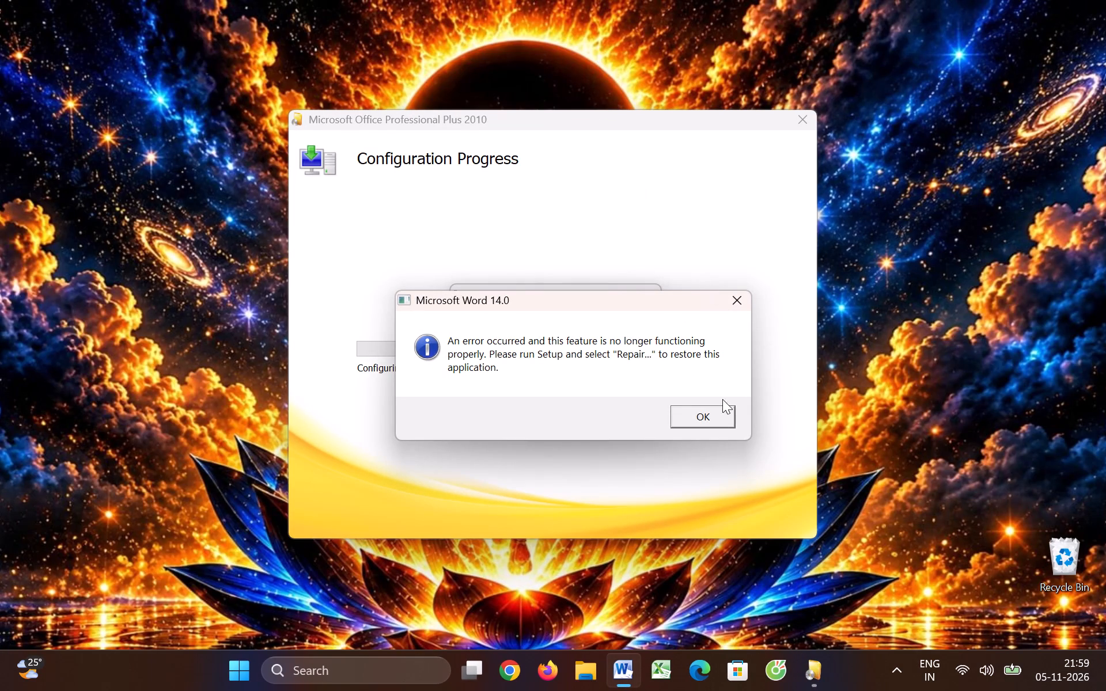
click(728, 420)
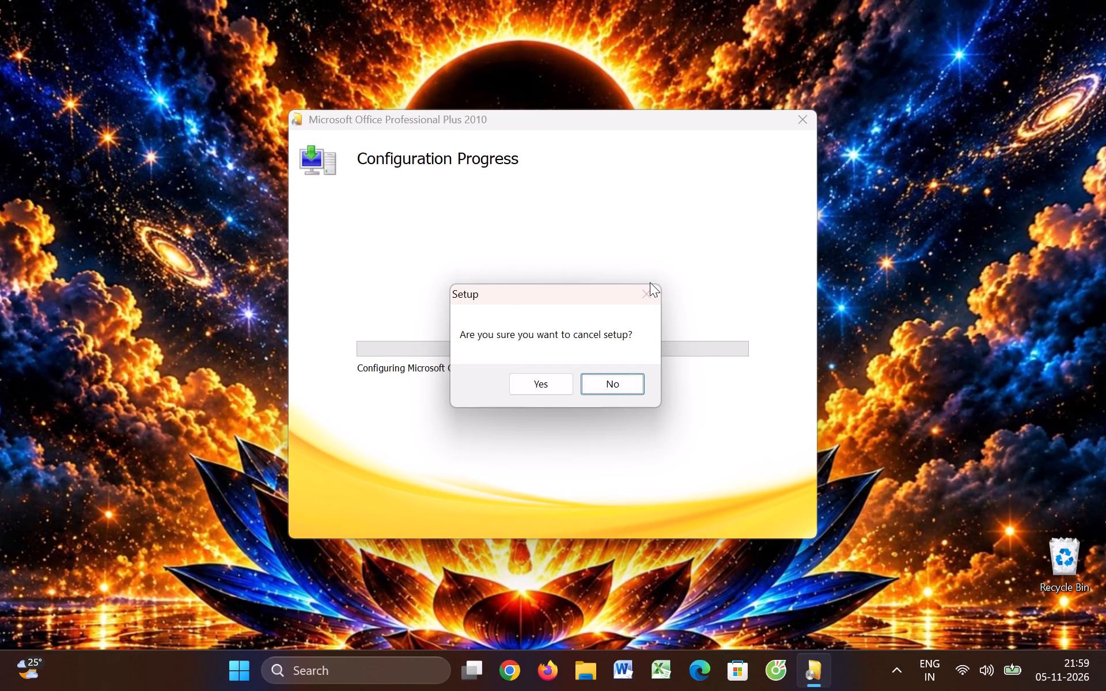
click(594, 387)
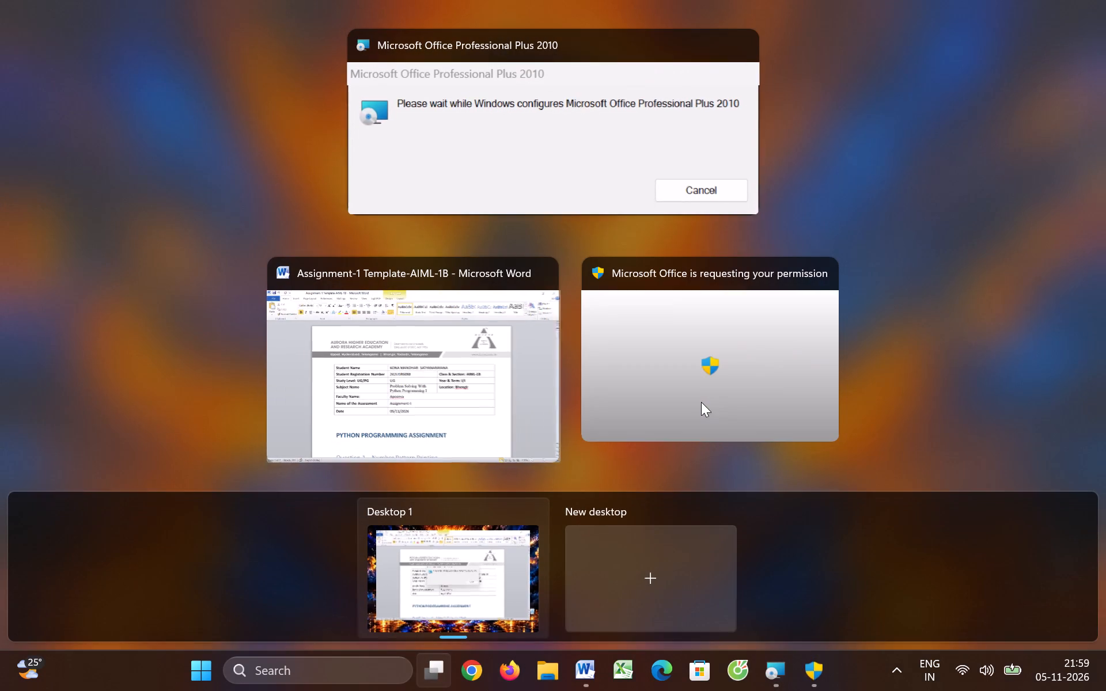
Close the Assignment-1 Template-AIML-1B document and the remaining Office permission and configuration windows, including their error dialogs.
click(541, 273)
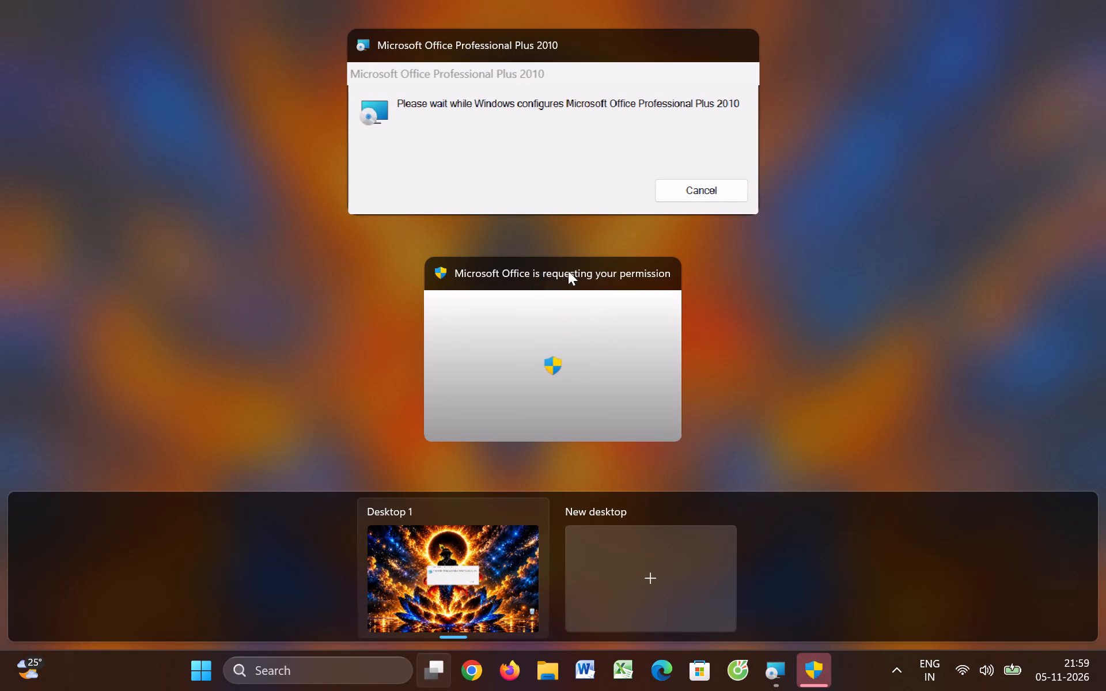
click(657, 271)
drag(725, 165, 734, 164)
click(734, 164)
triple_click(734, 164)
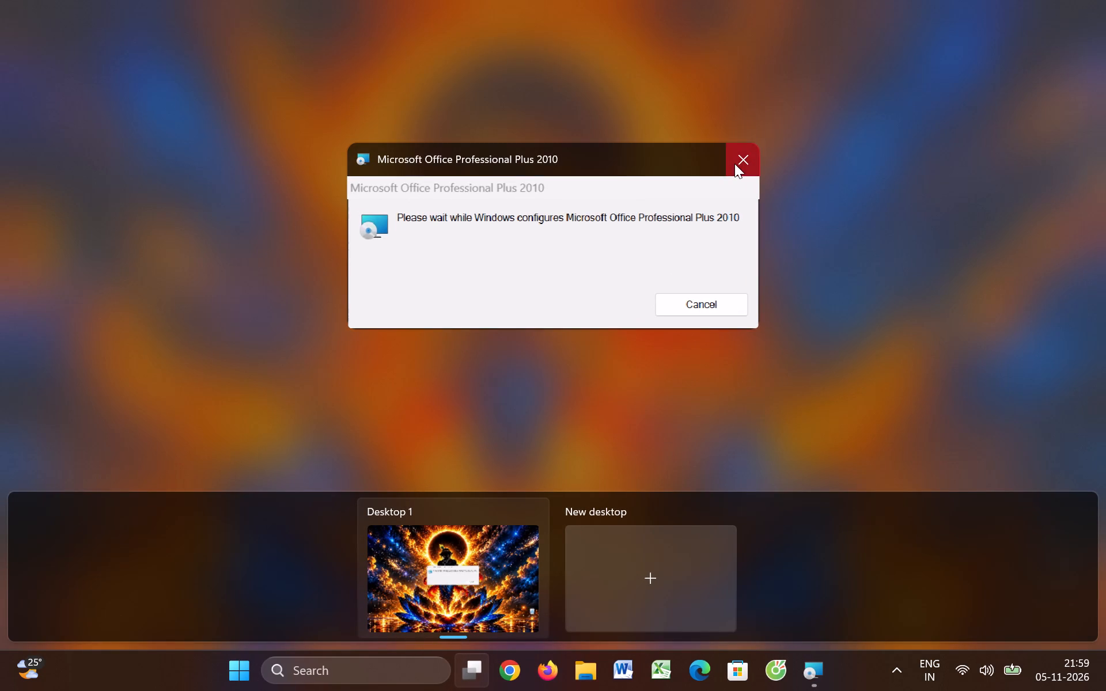
drag(734, 164, 605, 267)
click(605, 267)
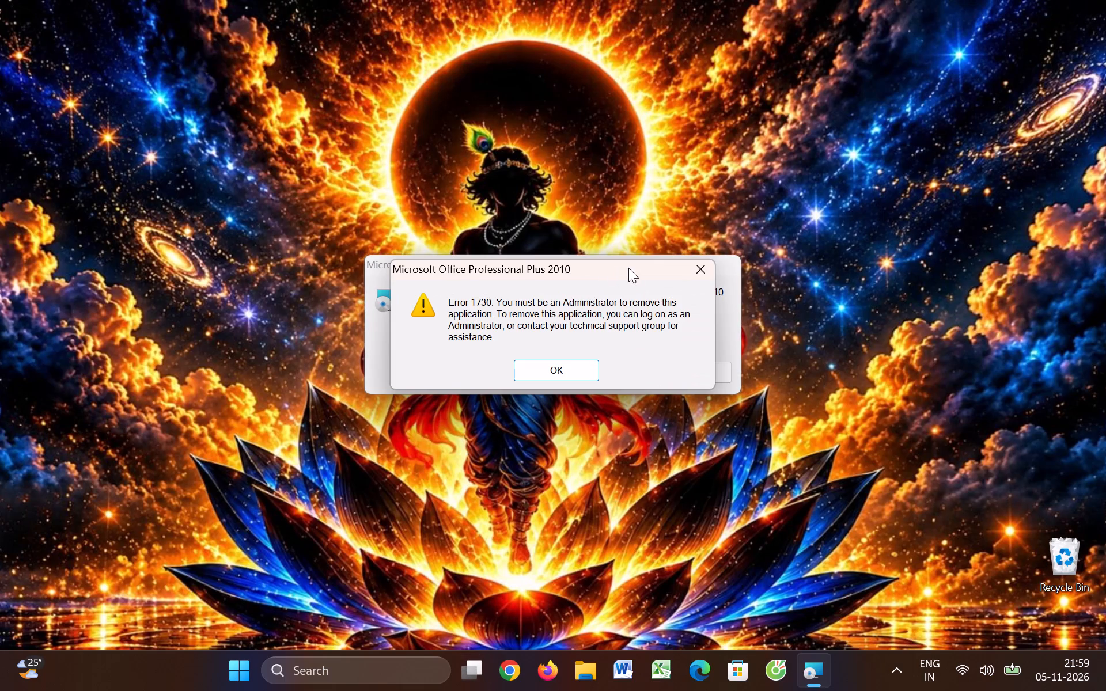
click(696, 269)
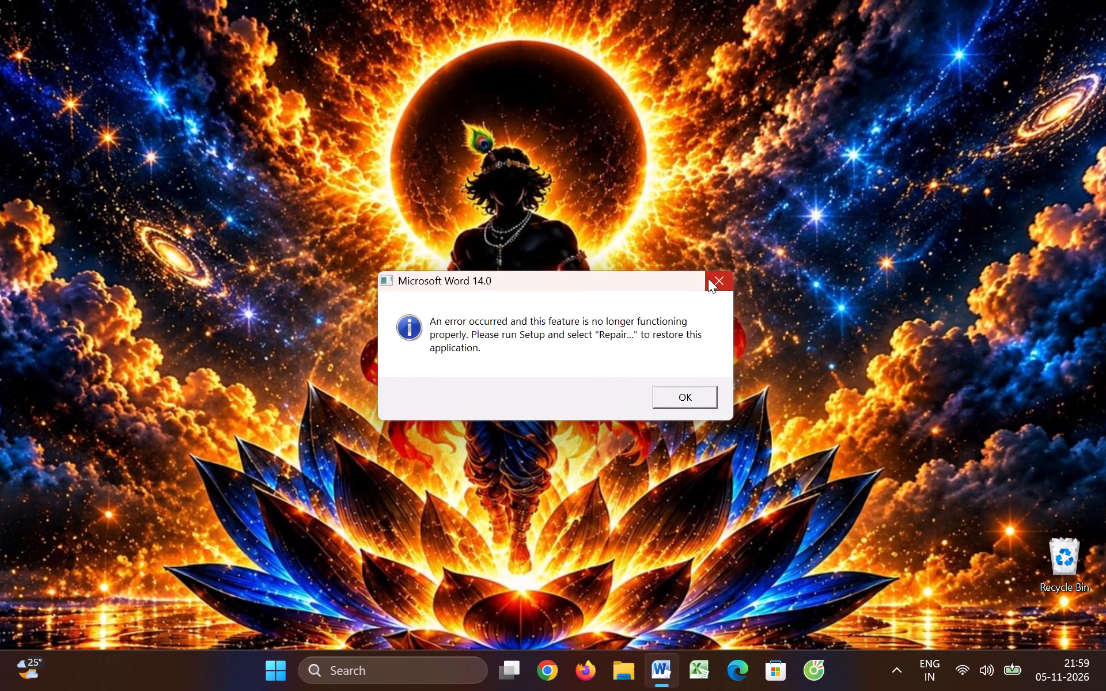
click(708, 279)
Refresh the desktop and close the blank Document1 Word window.
right_click(708, 279)
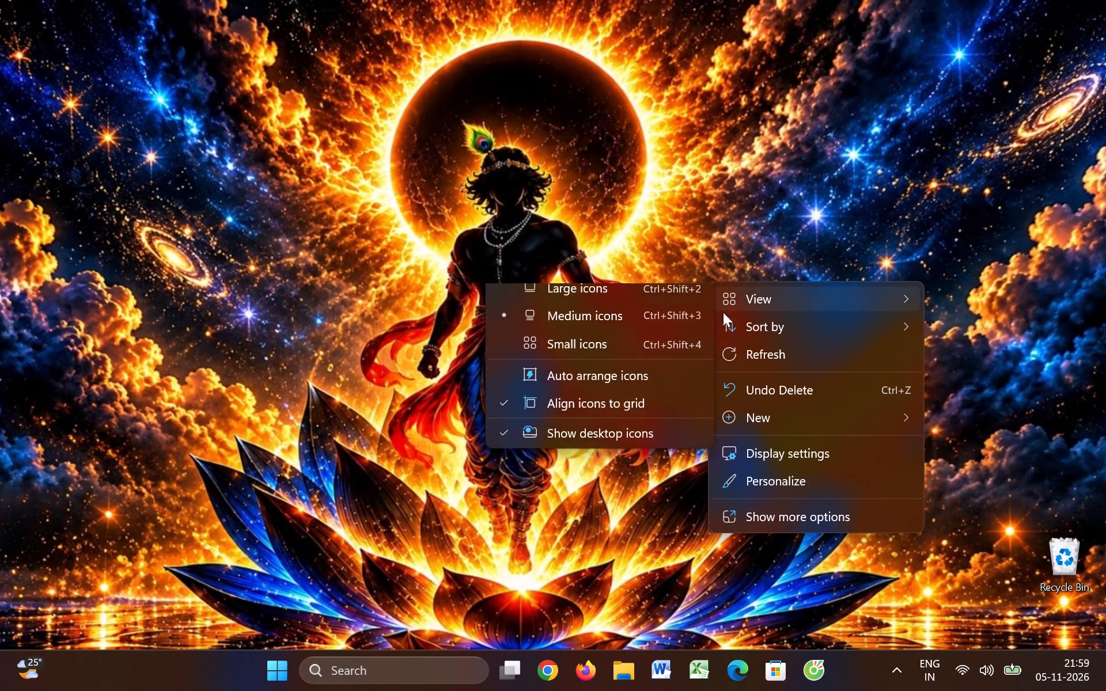
click(723, 351)
right_click(723, 351)
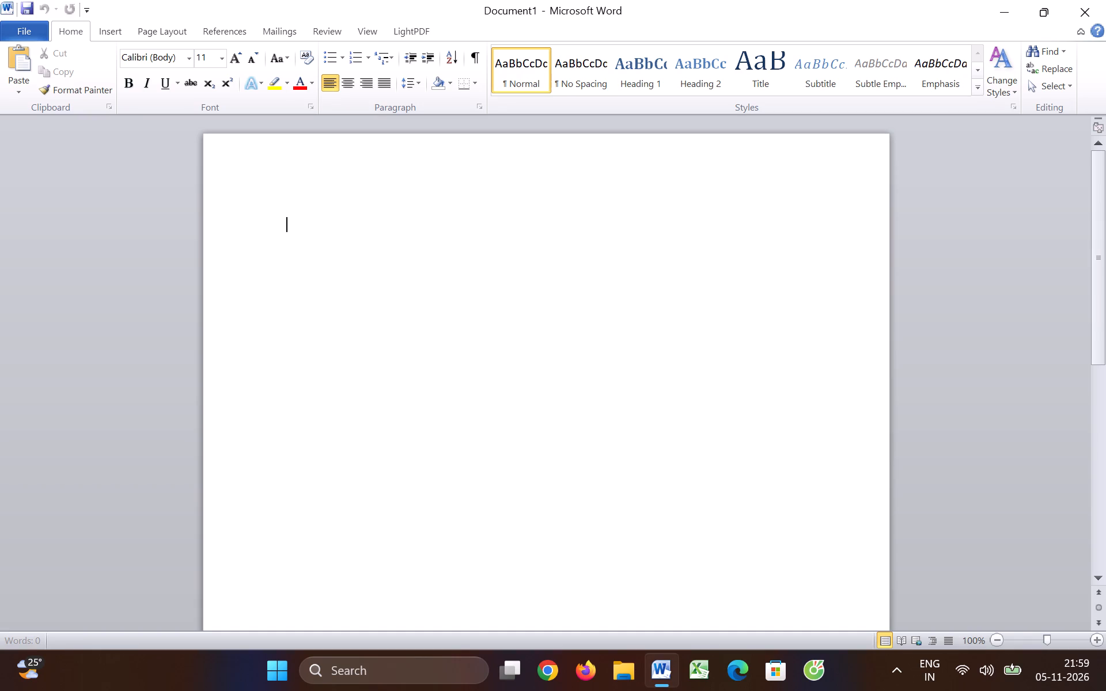
click(687, 172)
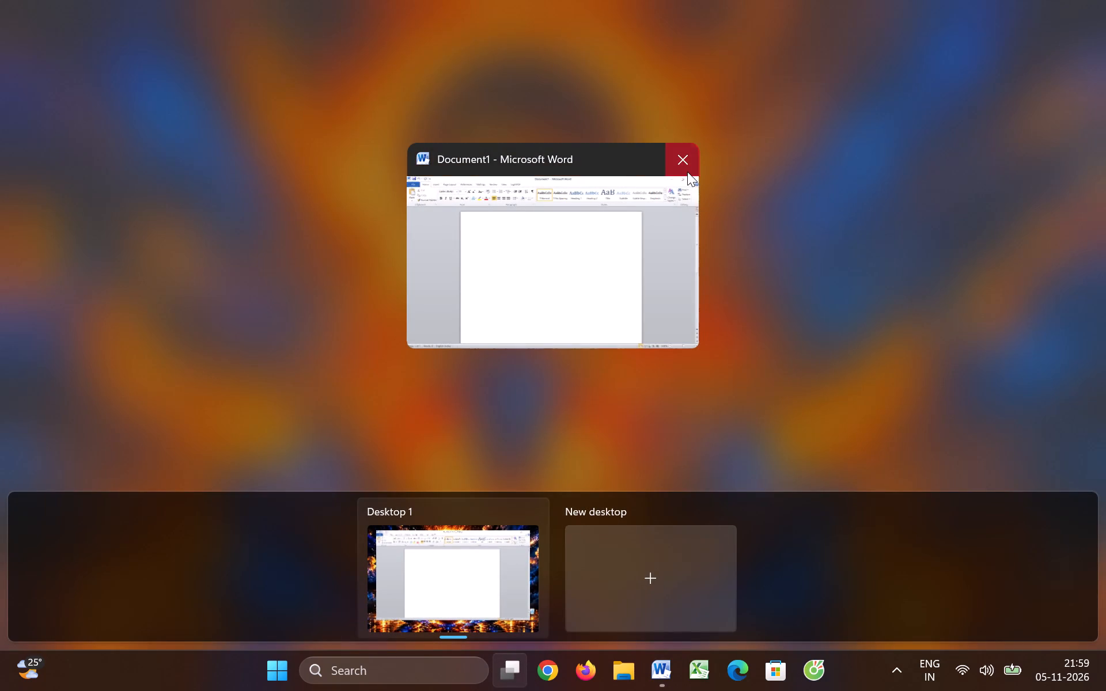
Refresh the desktop again.
right_click(599, 272)
click(599, 272)
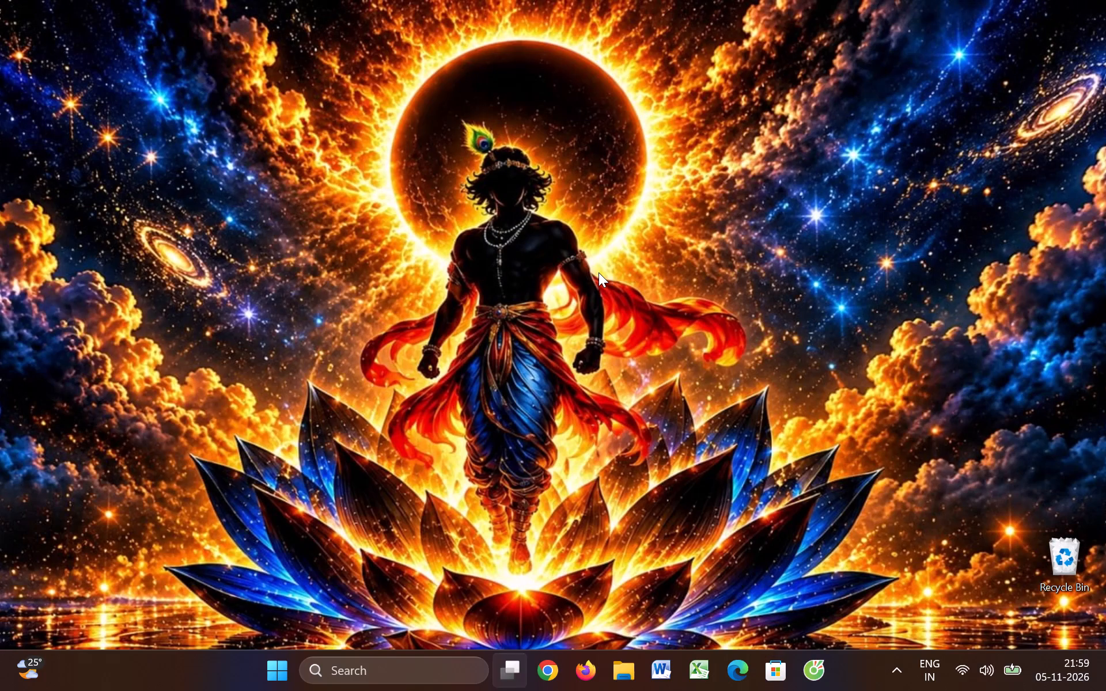
click(599, 272)
right_click(599, 272)
click(624, 353)
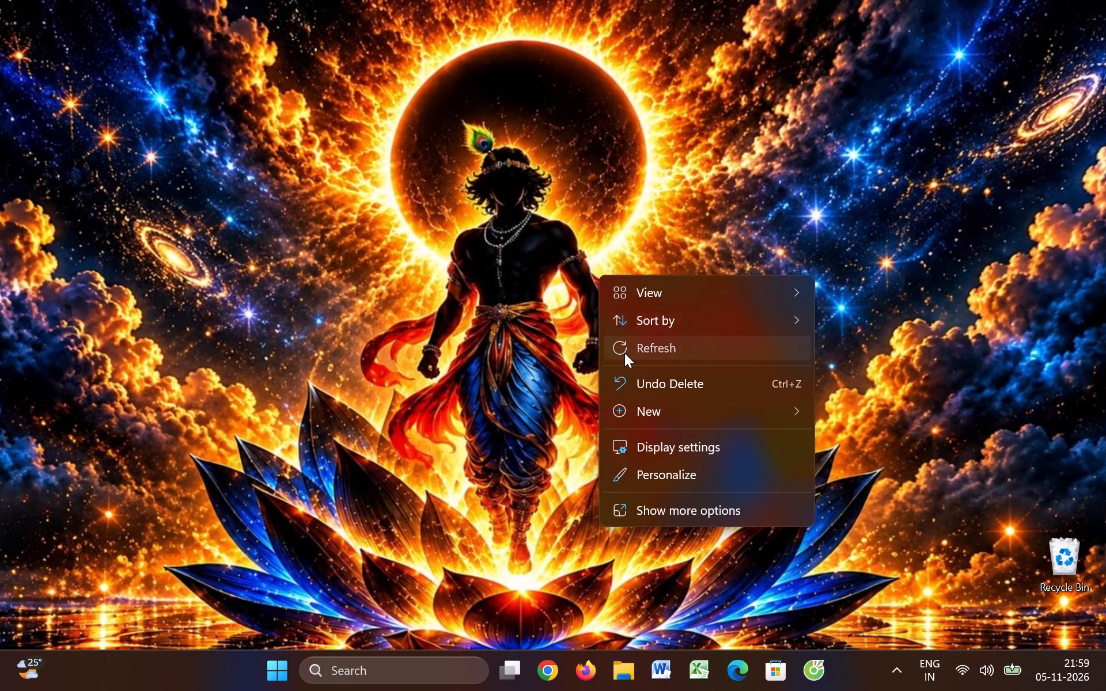
right_click(624, 353)
click(681, 180)
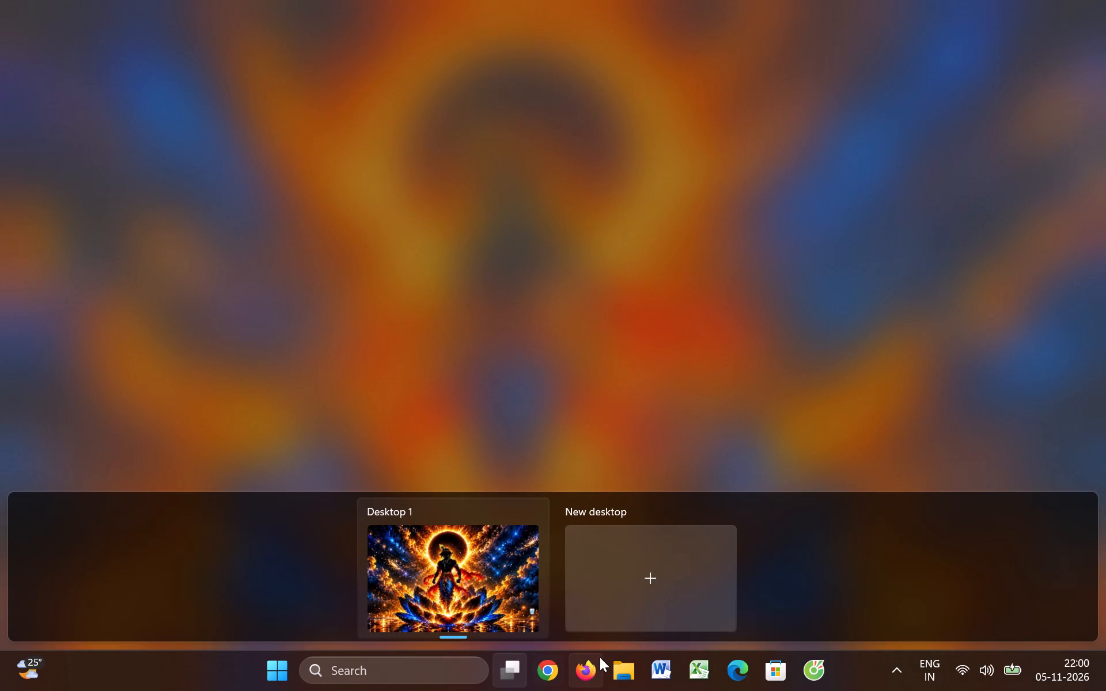
Open Firefox.
click(600, 657)
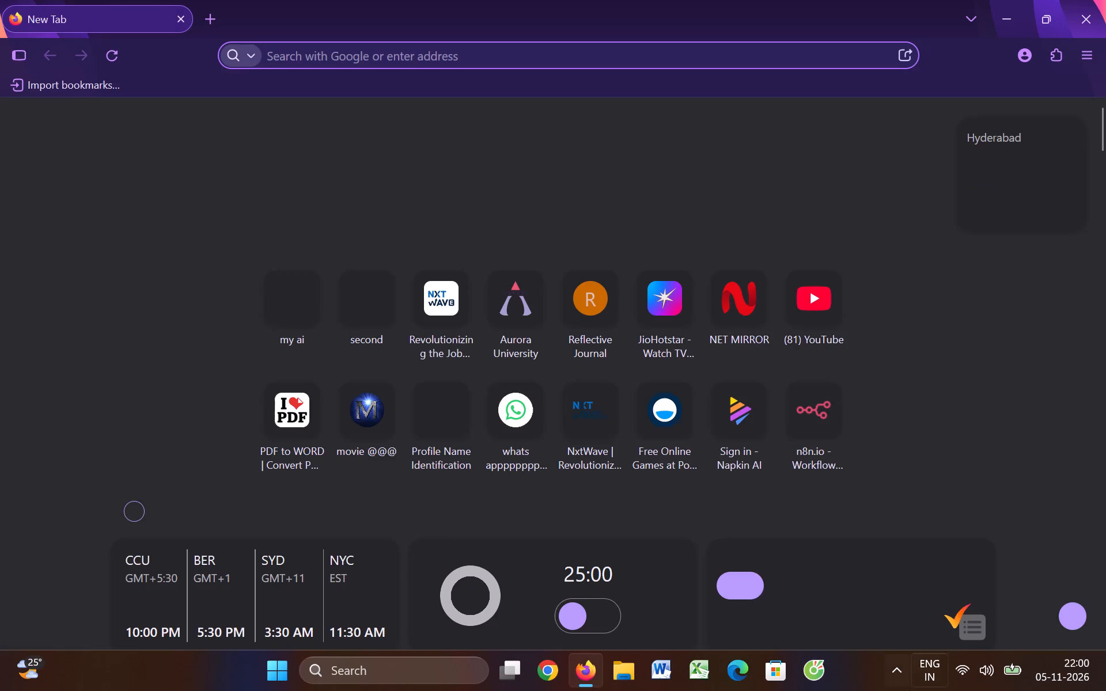
Move the green app icon on the taskbar ahead of the Chrome icon.
drag(819, 665, 675, 671)
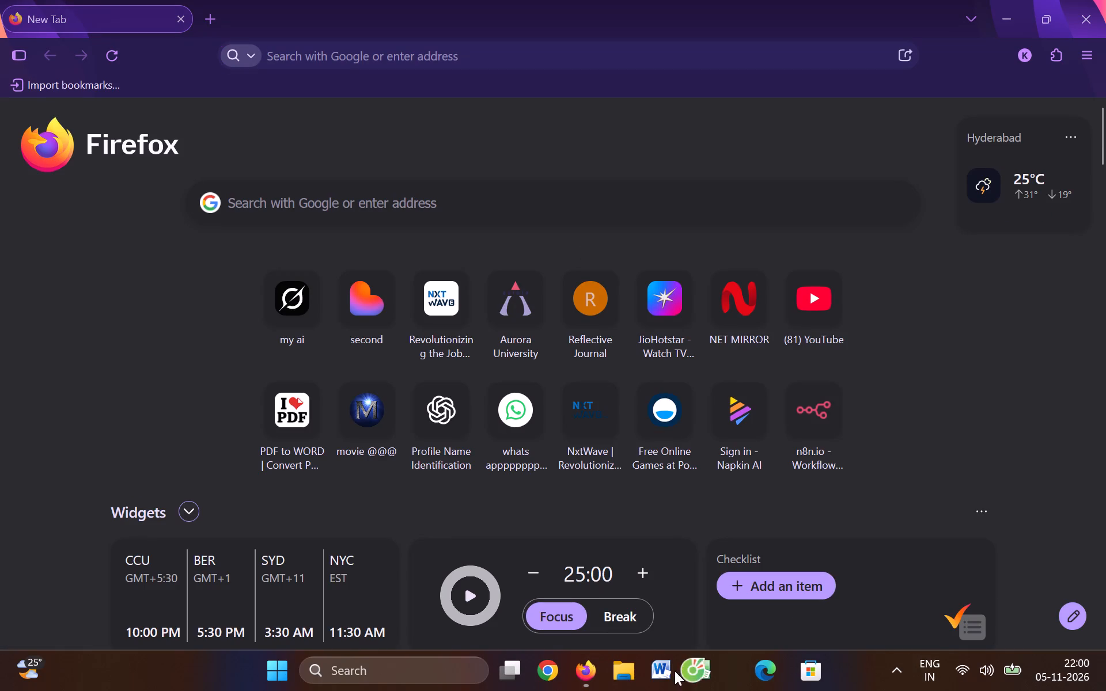
drag(675, 671, 550, 667)
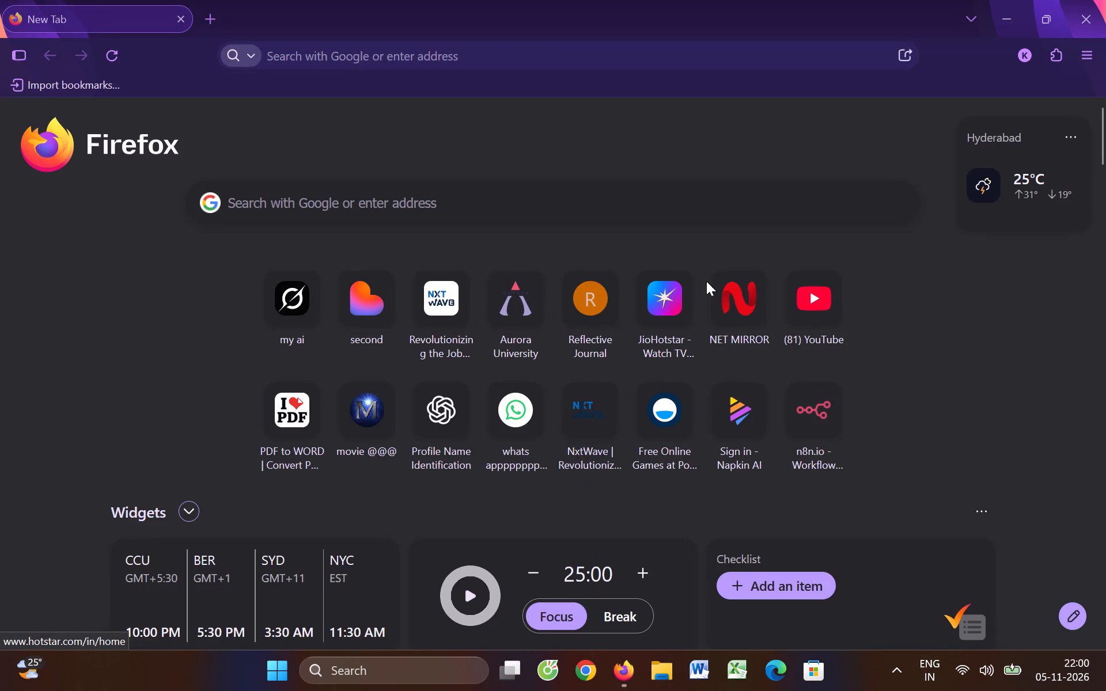
Open the Aurora University site from the saved shortcuts.
click(518, 311)
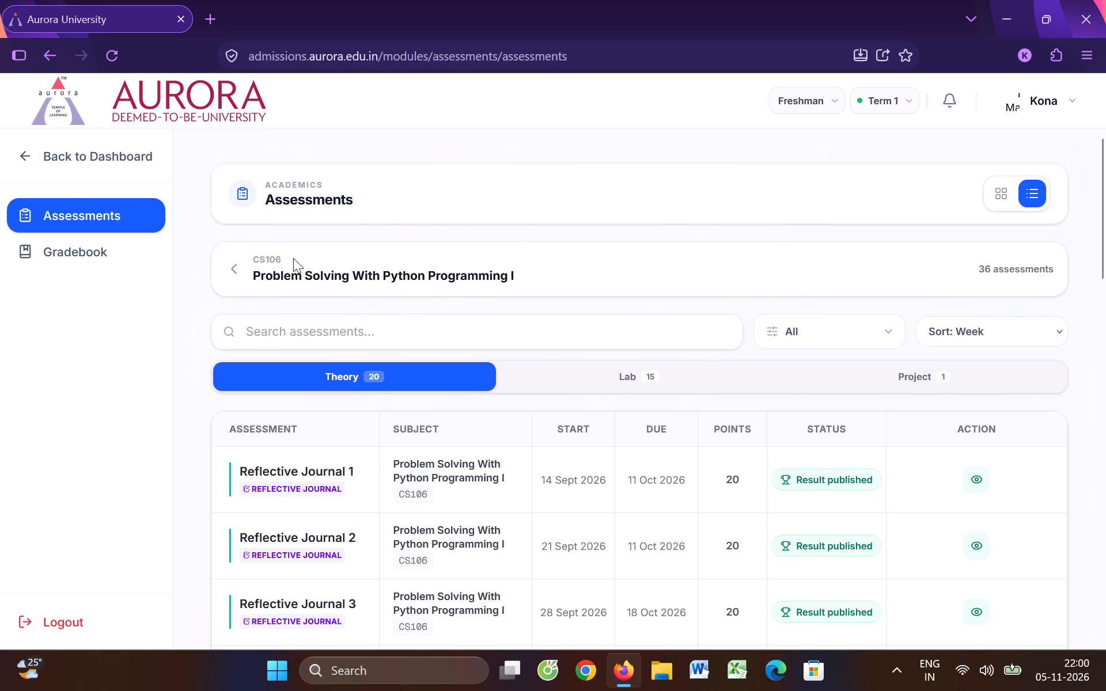
Check the assessment lists of French-A1 and Problem Solving With Python Programming I, returning to the course overview.
click(228, 272)
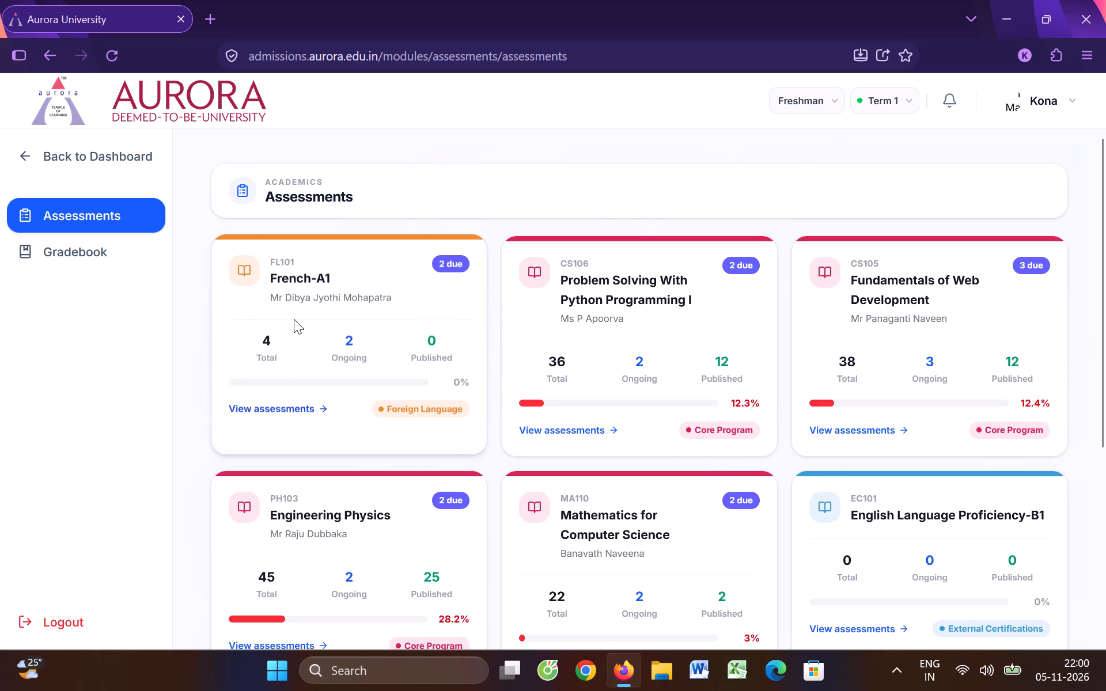
click(294, 319)
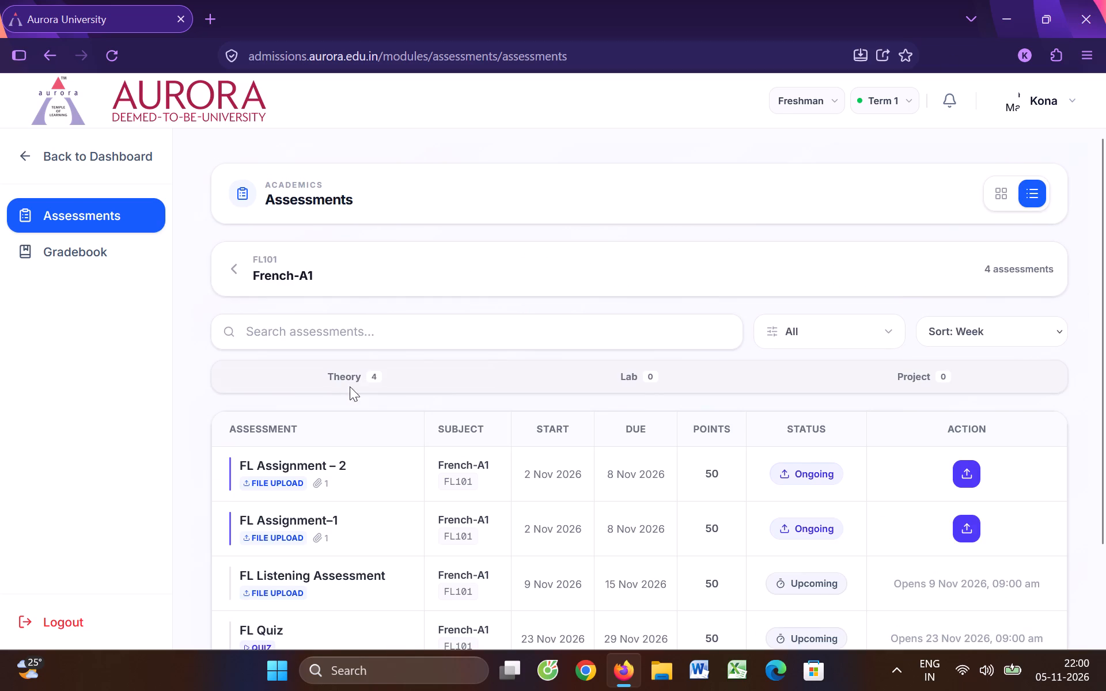
click(229, 266)
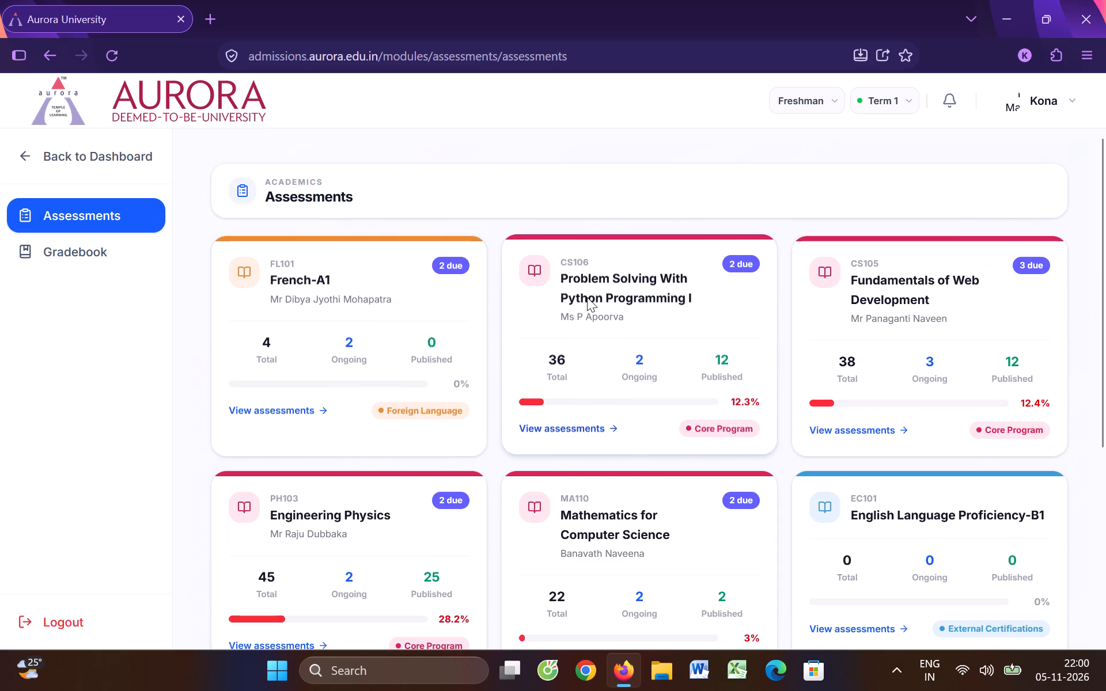
click(587, 297)
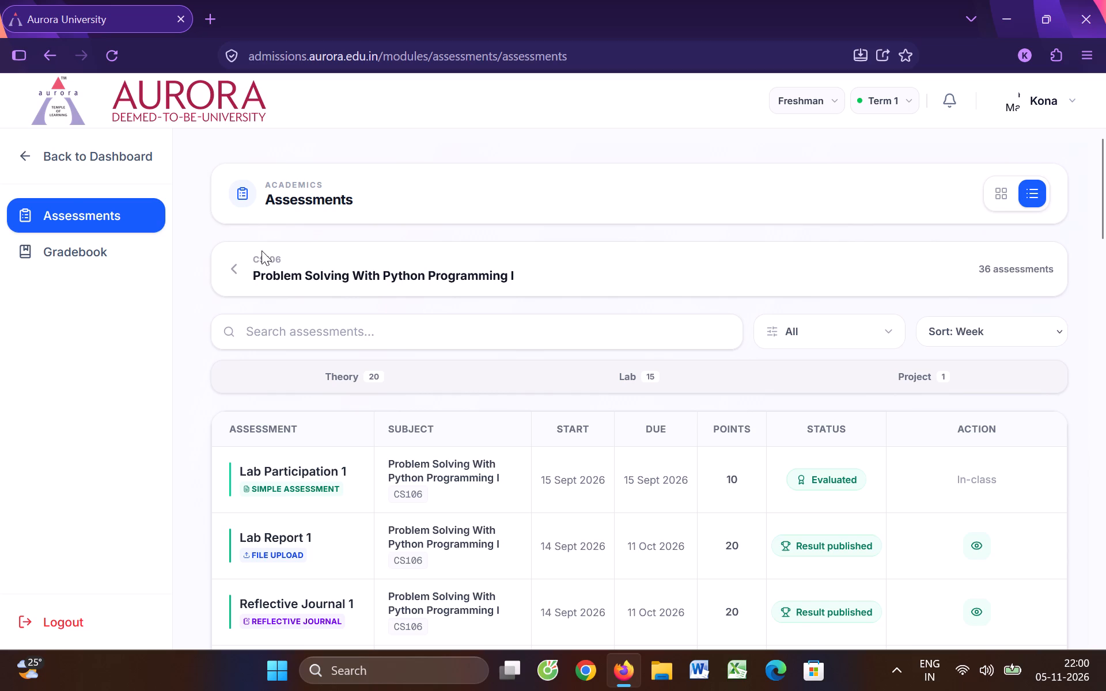
click(235, 268)
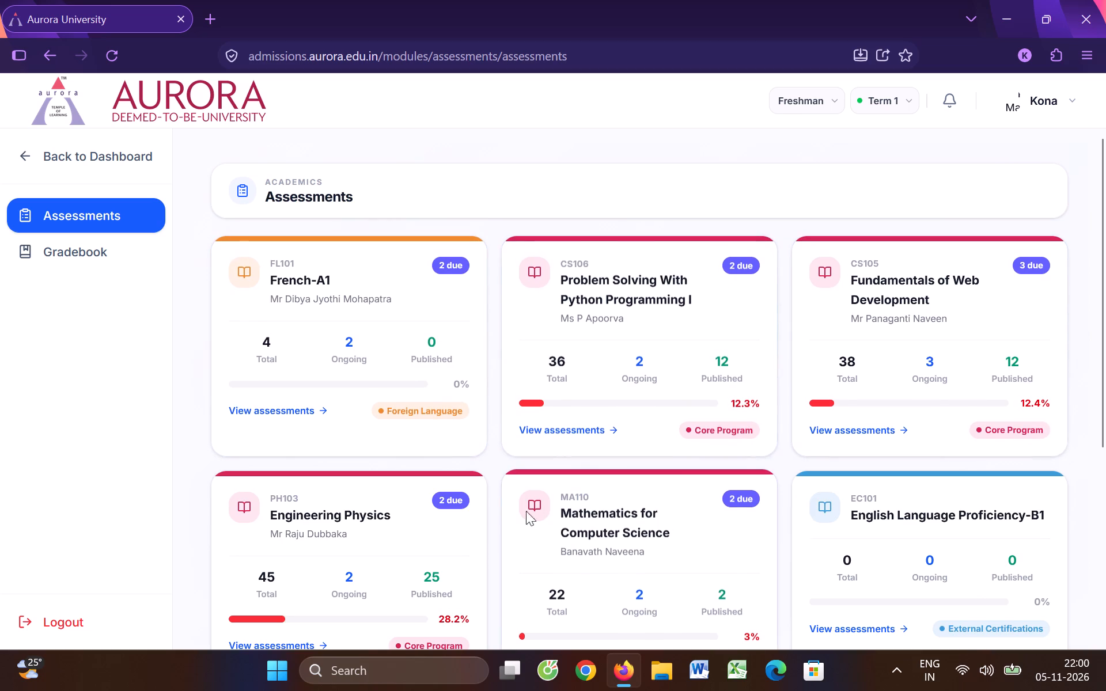
Examine the Engineering Physics assessment list and its submission statuses, and return to the course overview.
scroll(455, 507, down, 2)
click(399, 461)
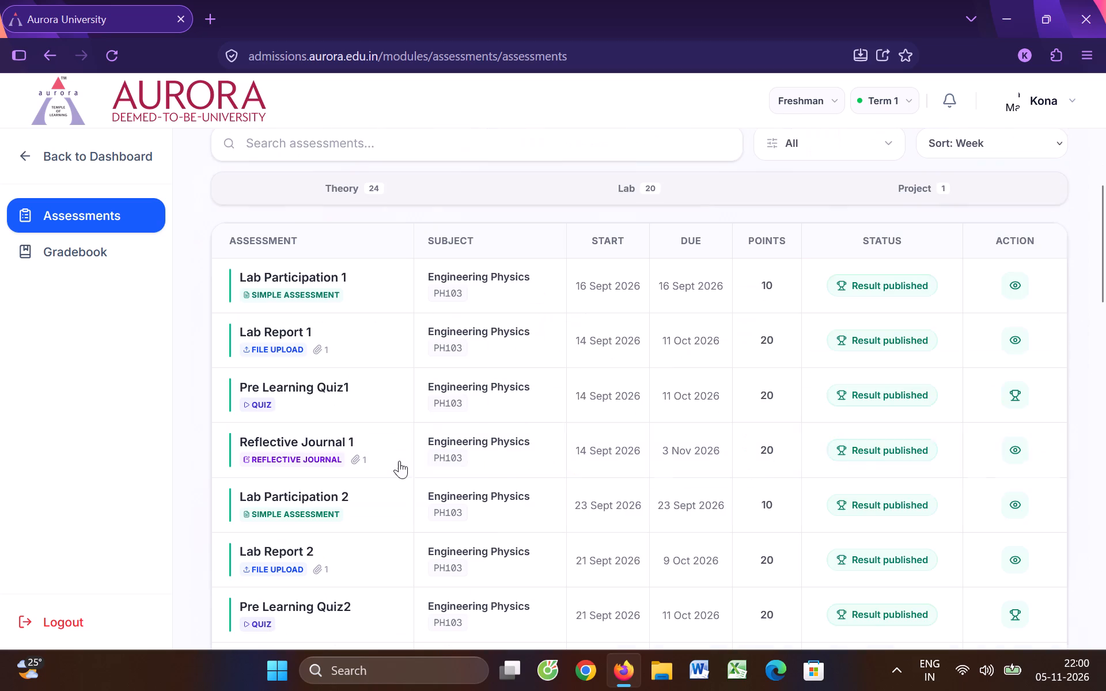
scroll(731, 340, down, 7)
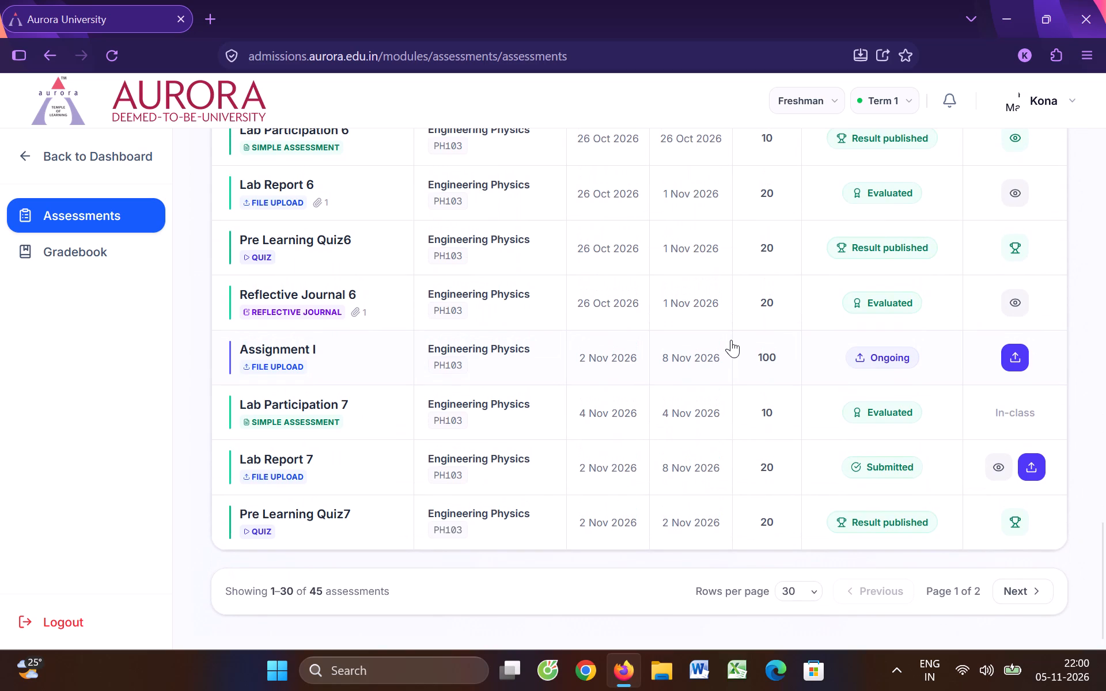
scroll(731, 340, up, 13)
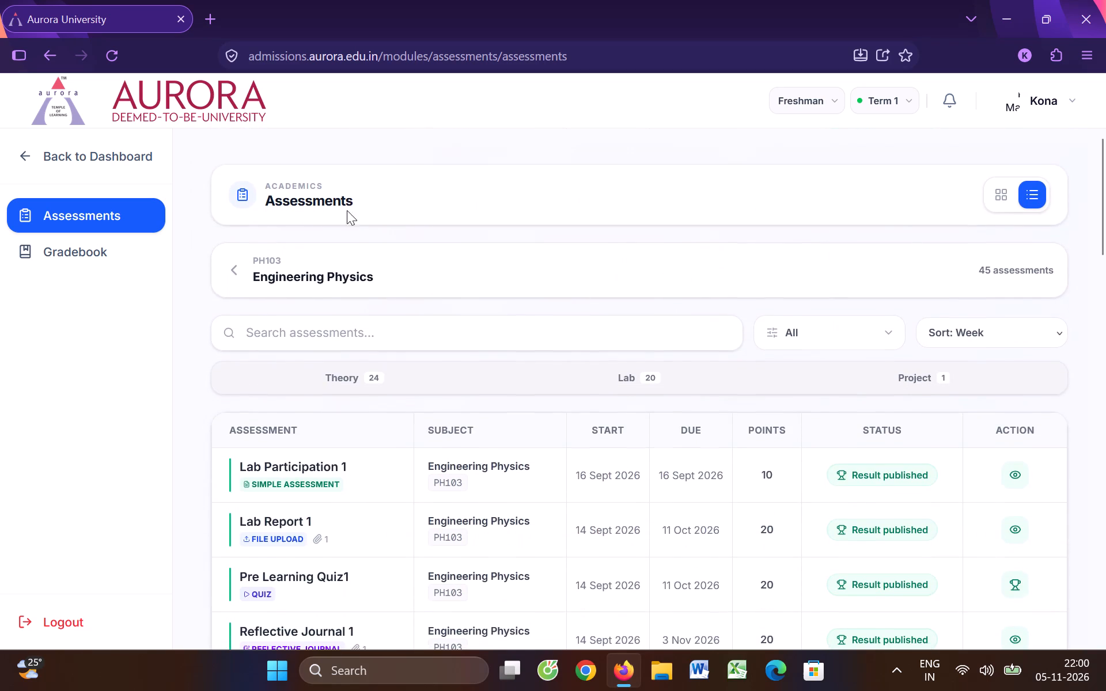
click(234, 269)
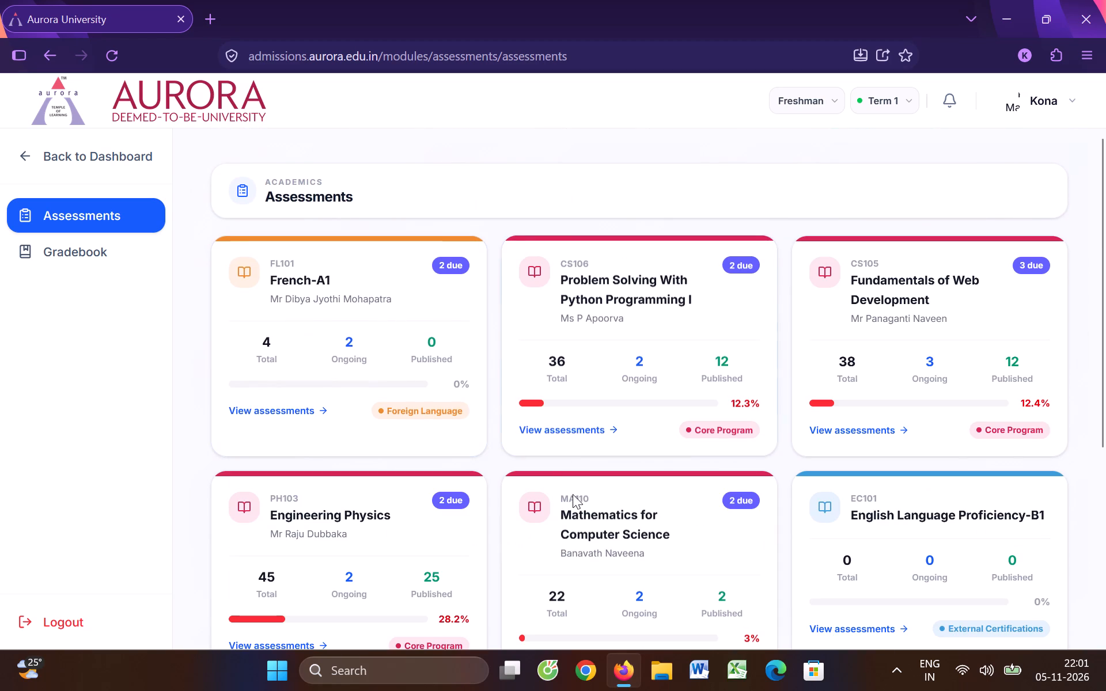
Examine the Mathematics for Computer Science assessments in card view, including their due dates and submission statuses, and return to the course overview.
click(609, 523)
scroll(782, 360, down, 3)
scroll(782, 360, up, 6)
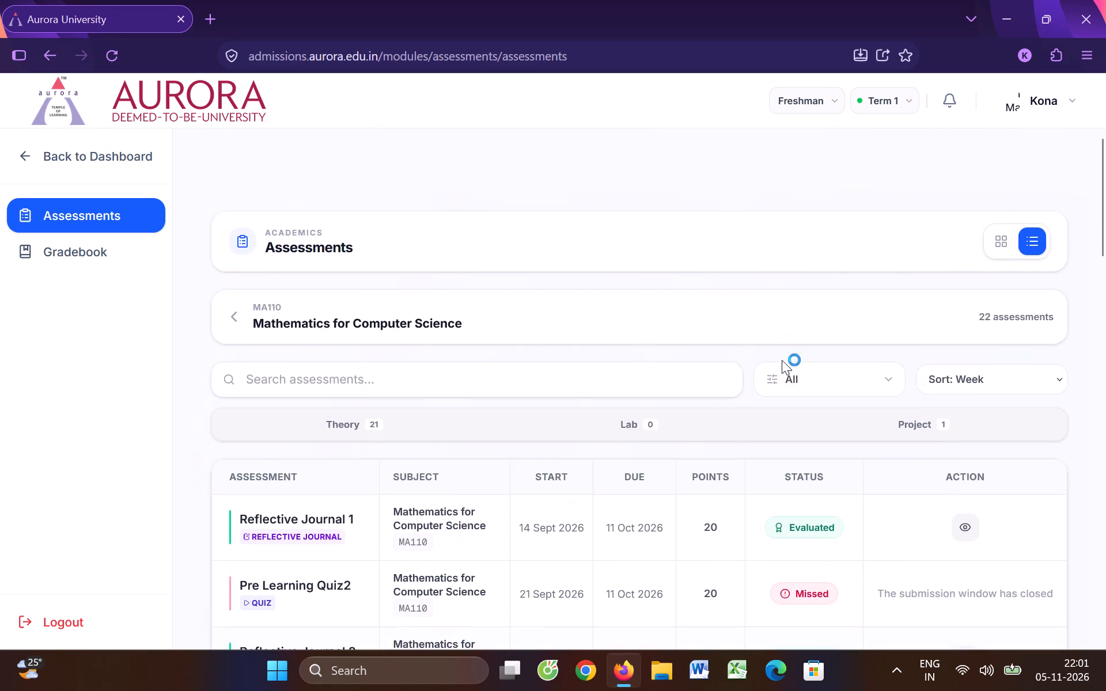
click(999, 200)
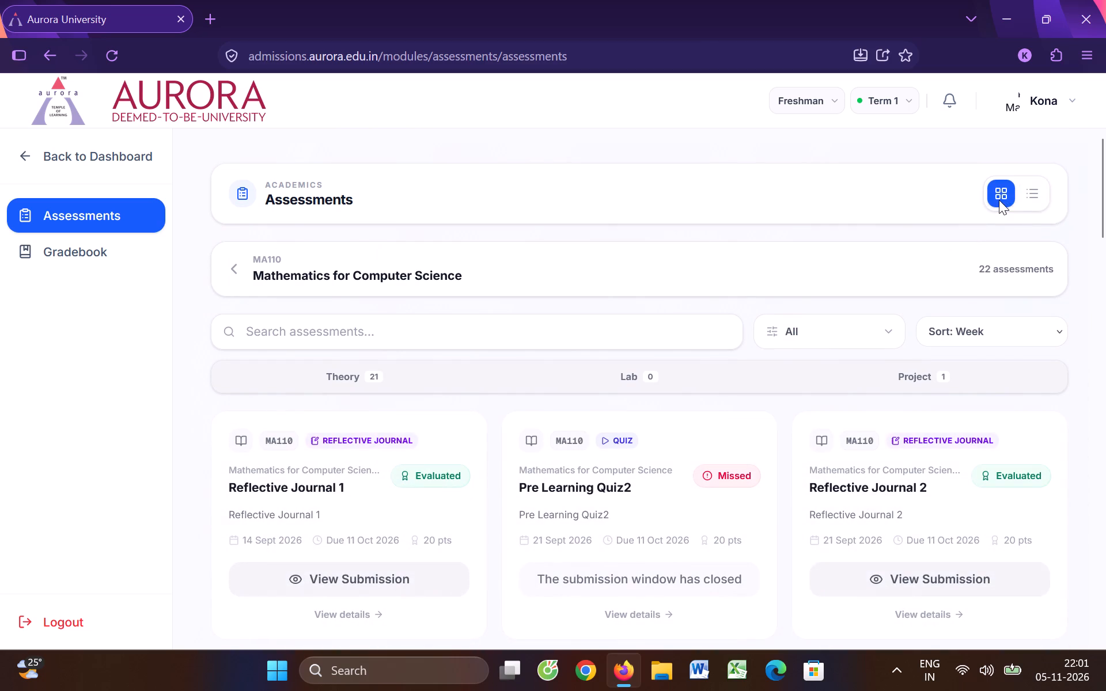
scroll(783, 425, down, 7)
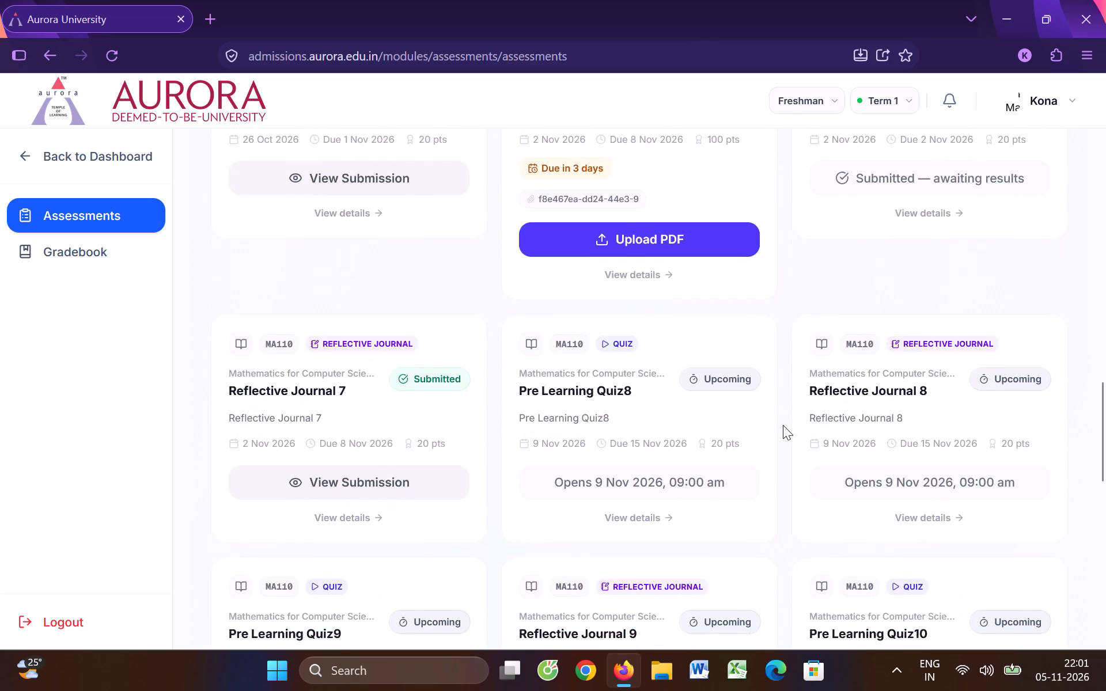
scroll(783, 425, up, 2)
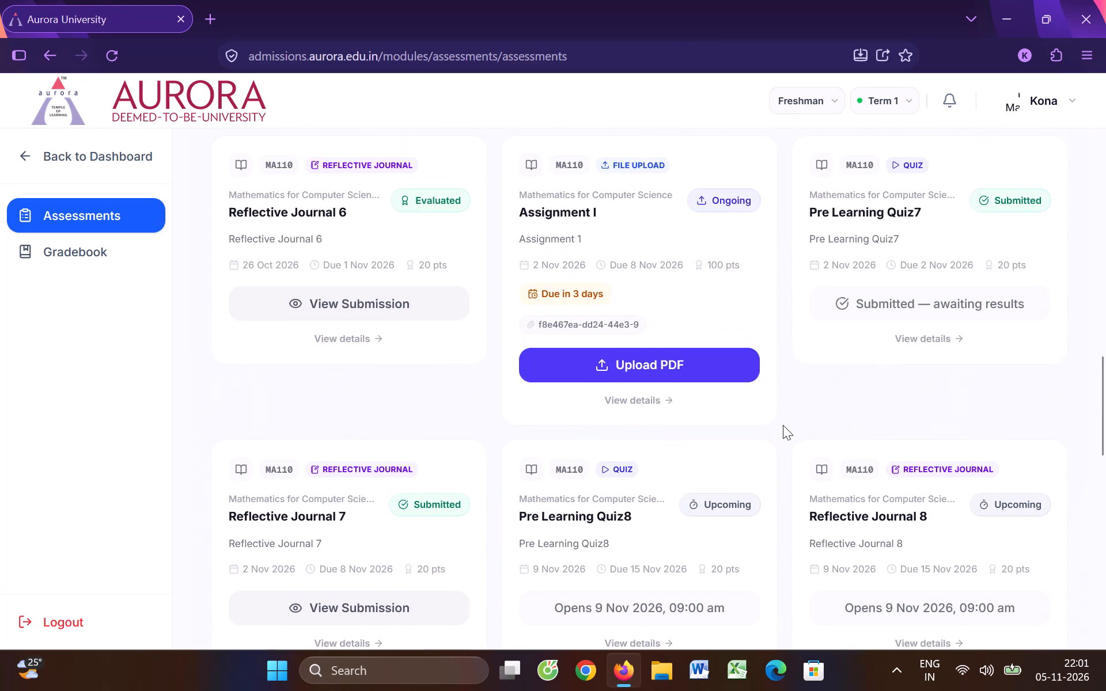
scroll(783, 425, up, 1)
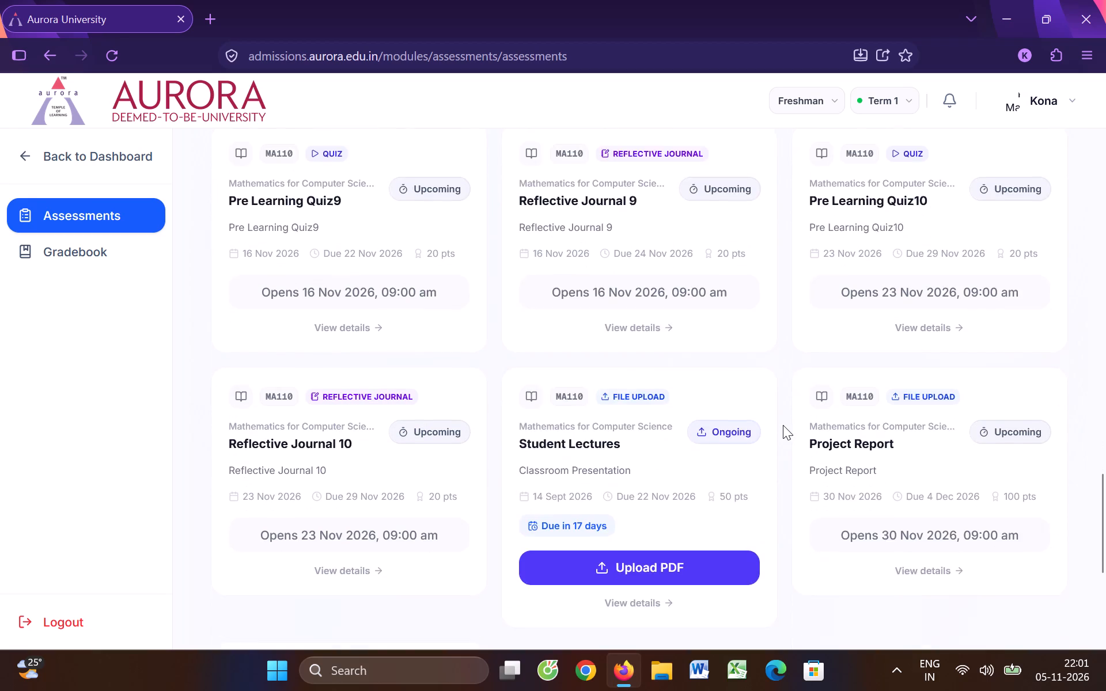
scroll(783, 425, up, 1)
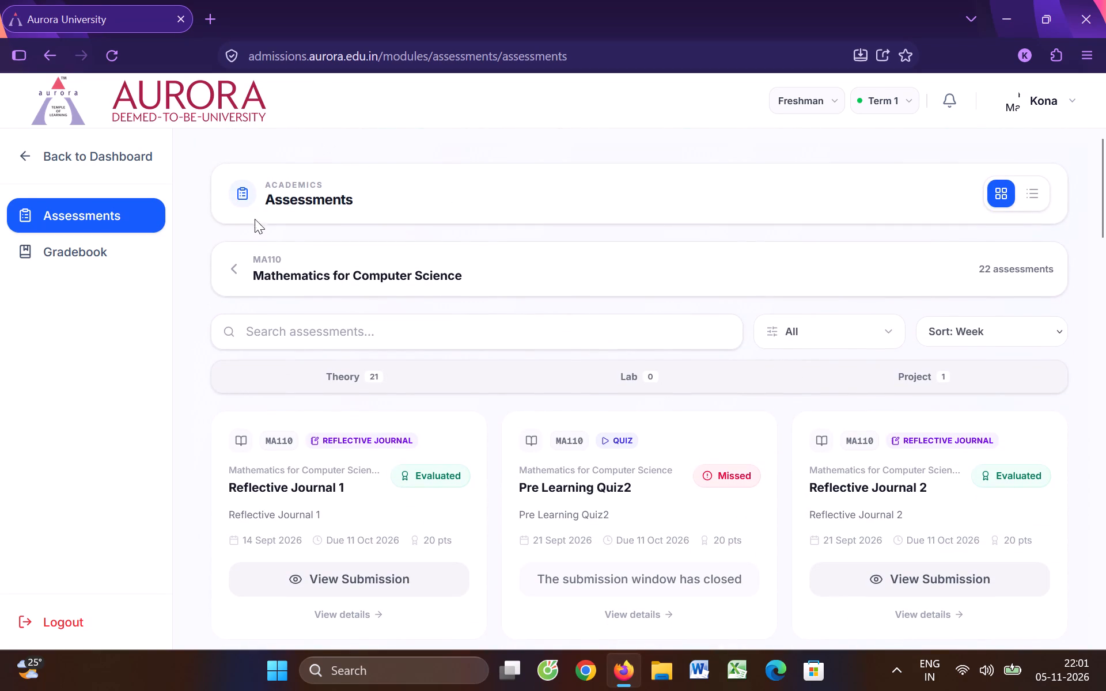
click(236, 264)
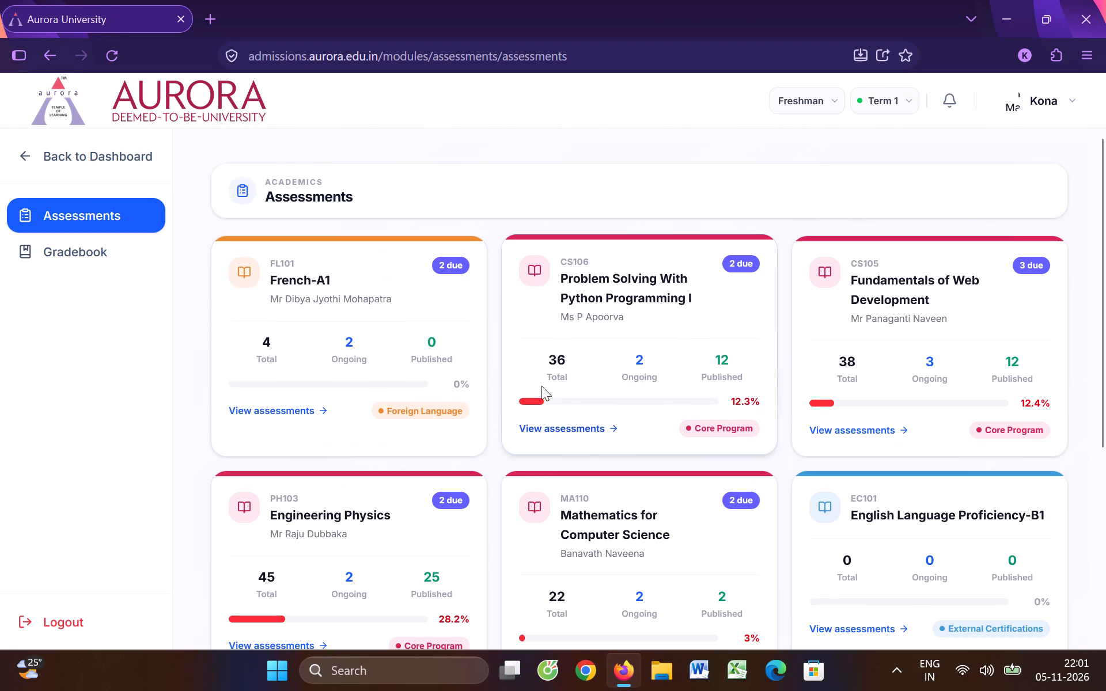
scroll(532, 393, down, 1)
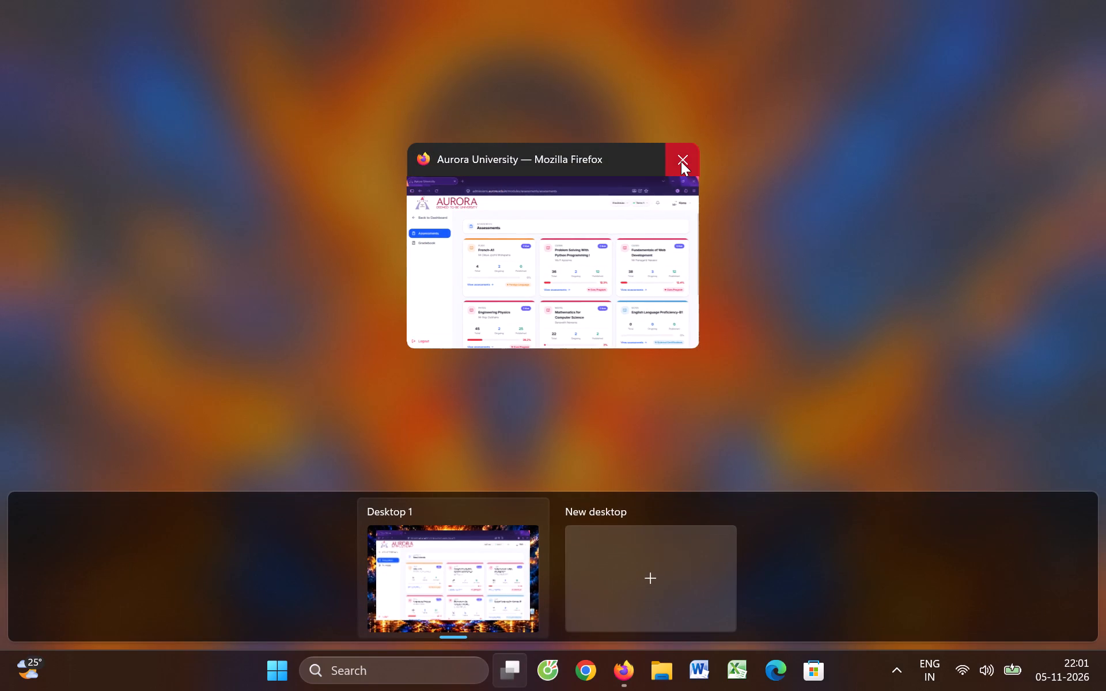
Close the Aurora University browser window from the overview of open windows.
click(681, 161)
click(681, 161)
click(681, 161)
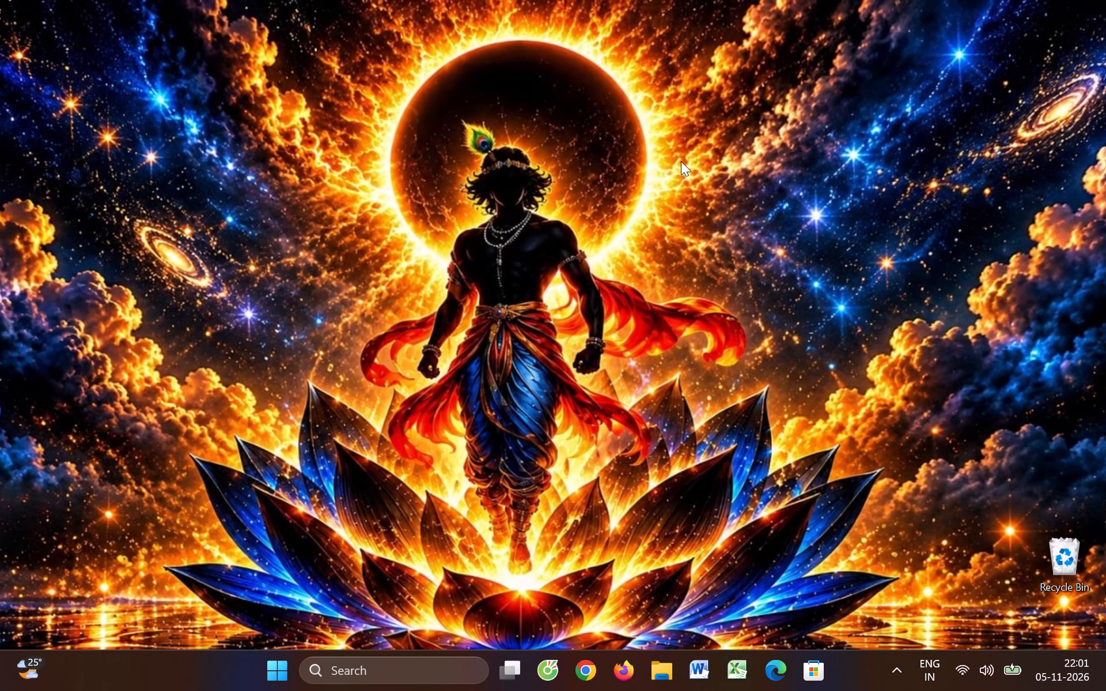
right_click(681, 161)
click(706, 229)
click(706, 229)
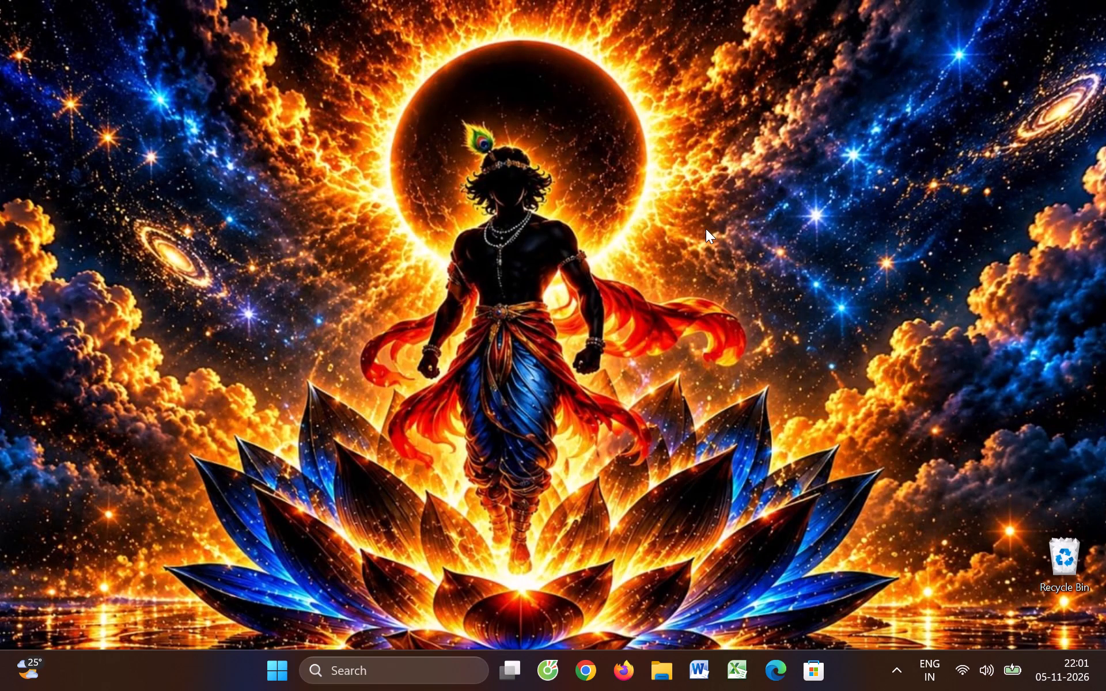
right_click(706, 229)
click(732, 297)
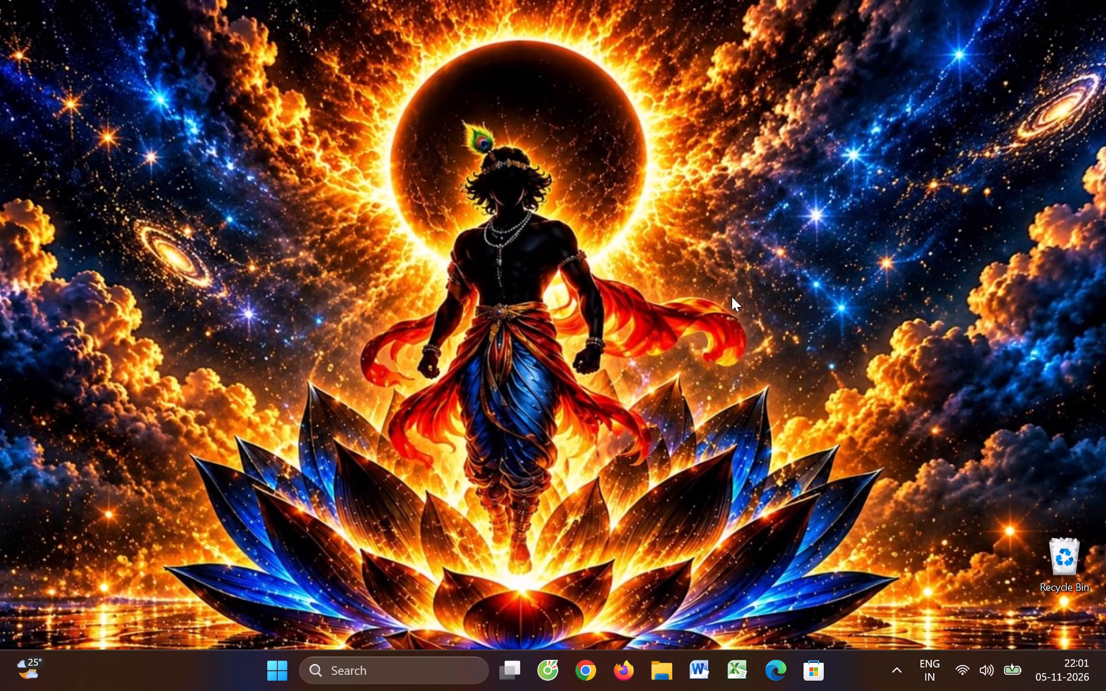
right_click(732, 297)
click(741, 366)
Look through the files in the Downloads folder in File Explorer, and close its window.
click(654, 674)
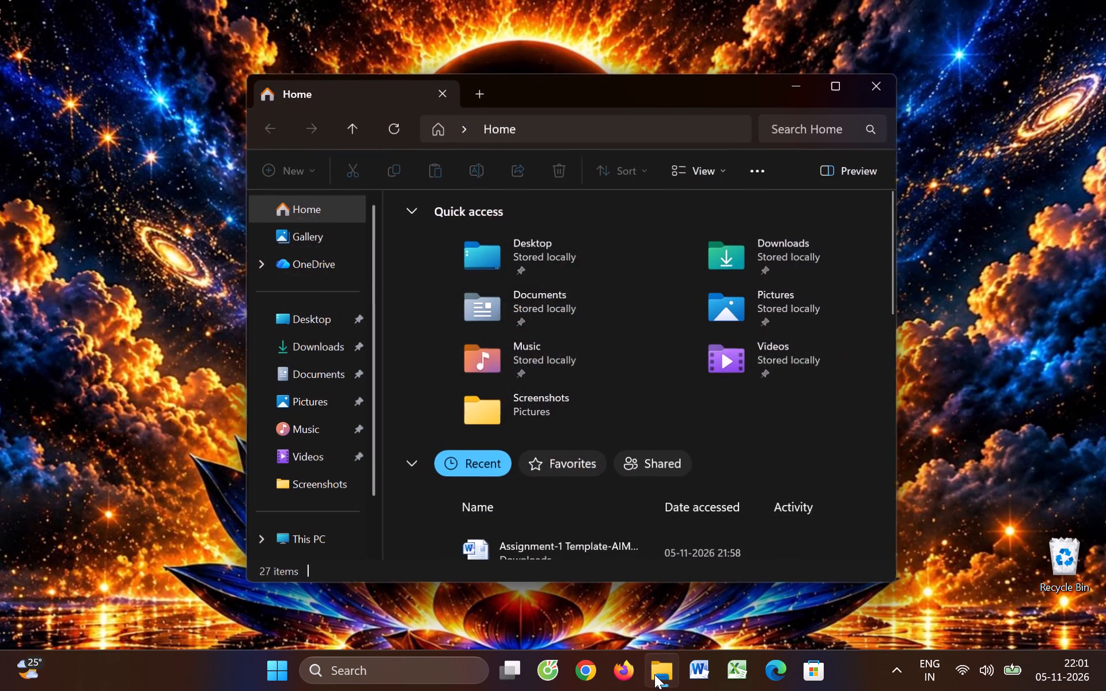
click(342, 351)
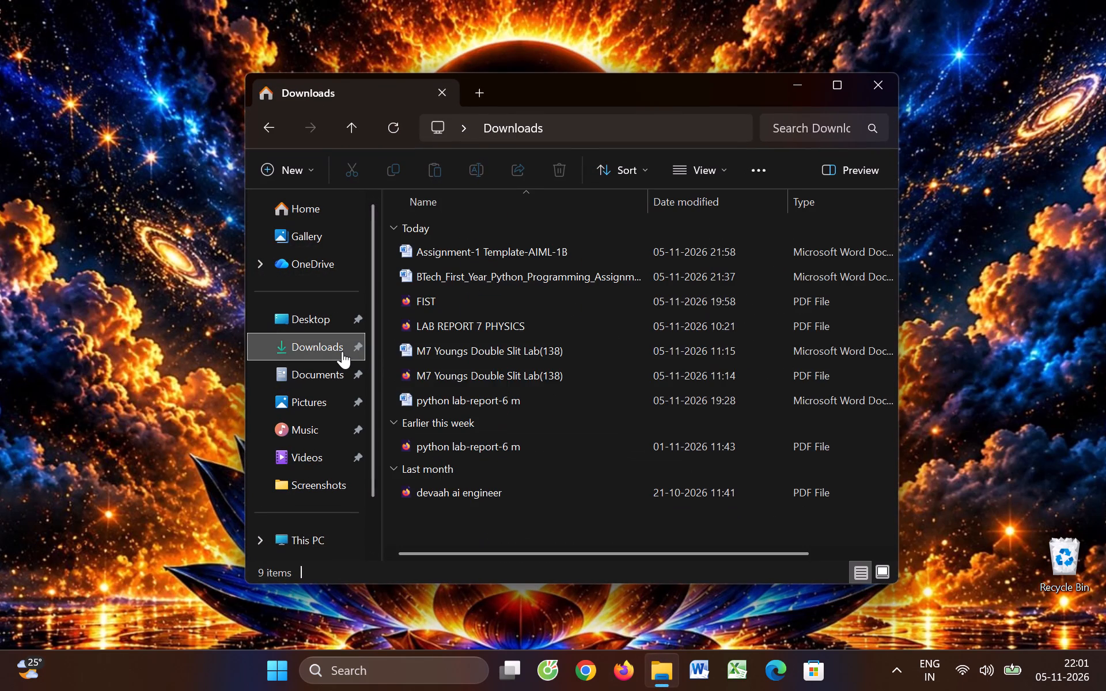
click(1021, 265)
click(1021, 265)
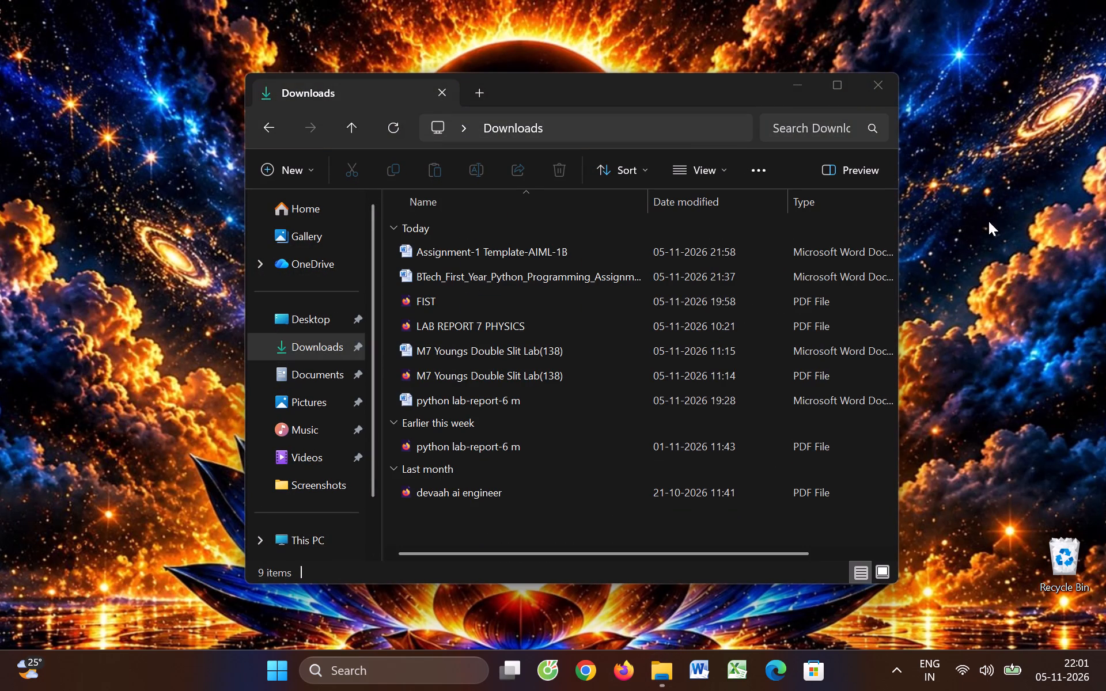
click(884, 79)
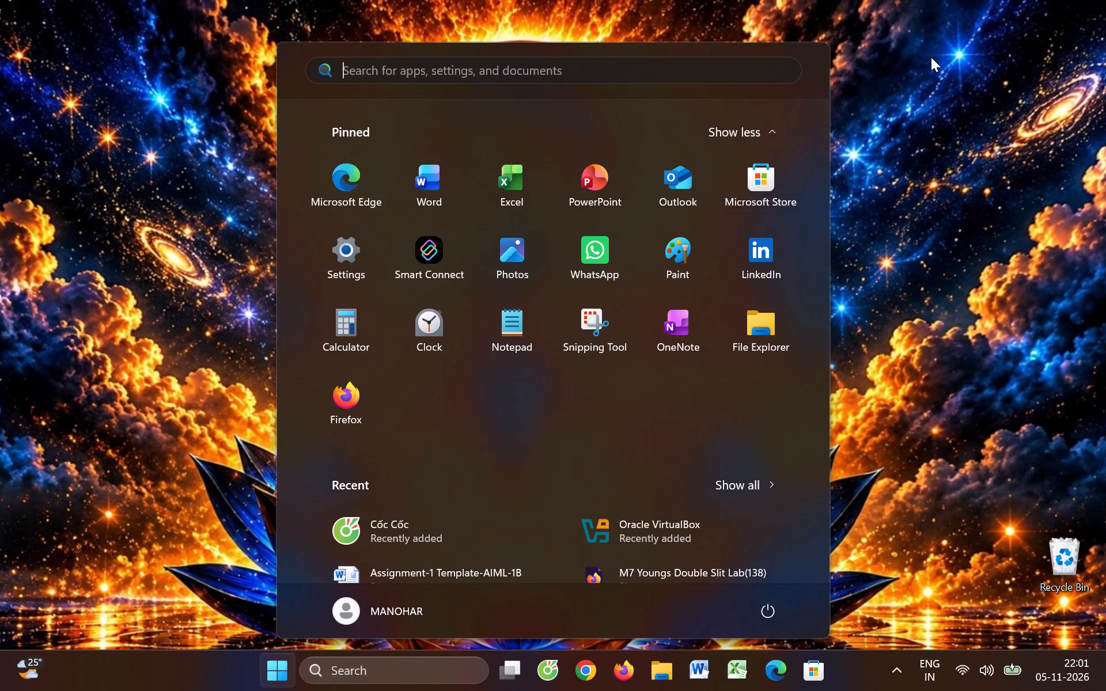
Dismiss the Start menu and bring up the Shut Down Windows dialog from the desktop.
click(931, 57)
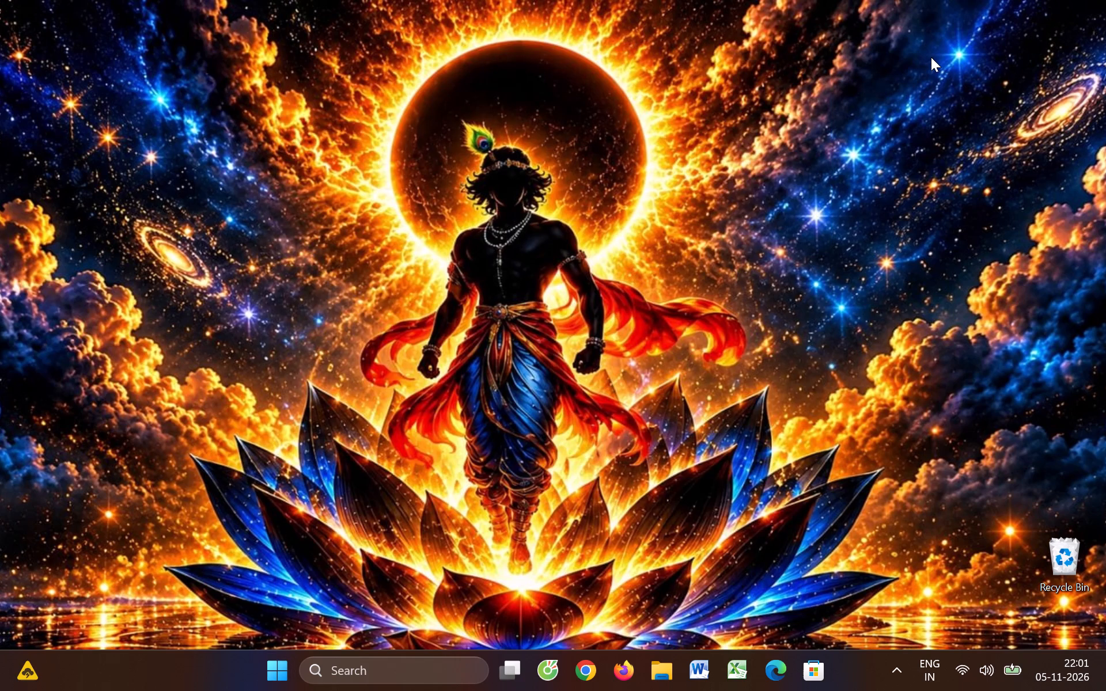
key(alt+F4)
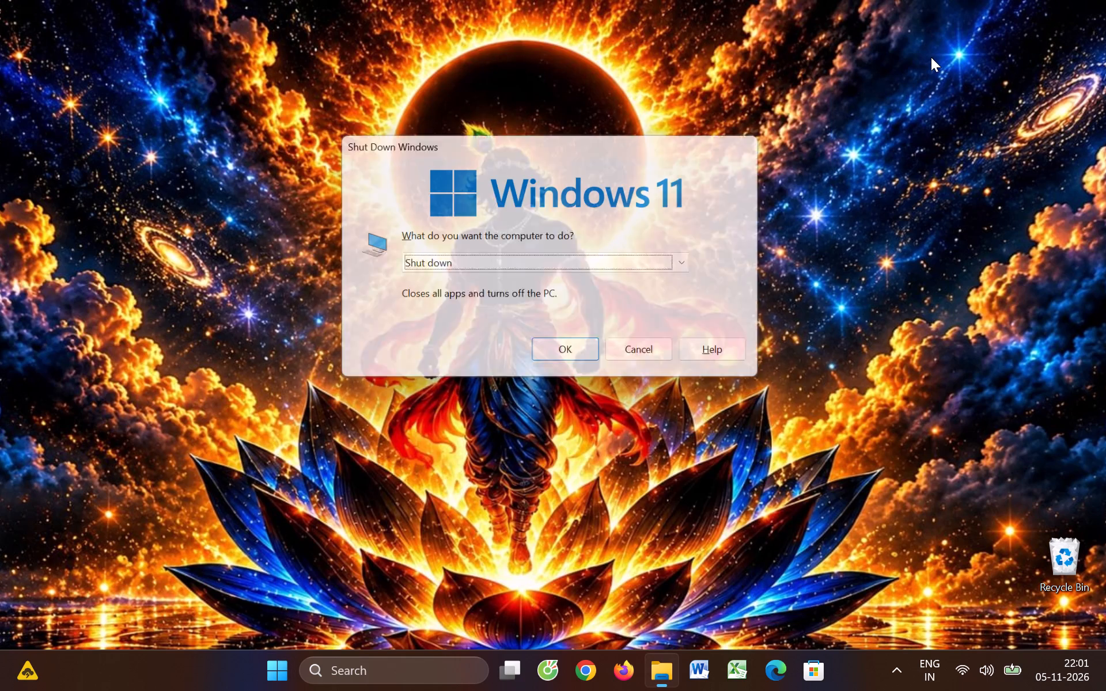